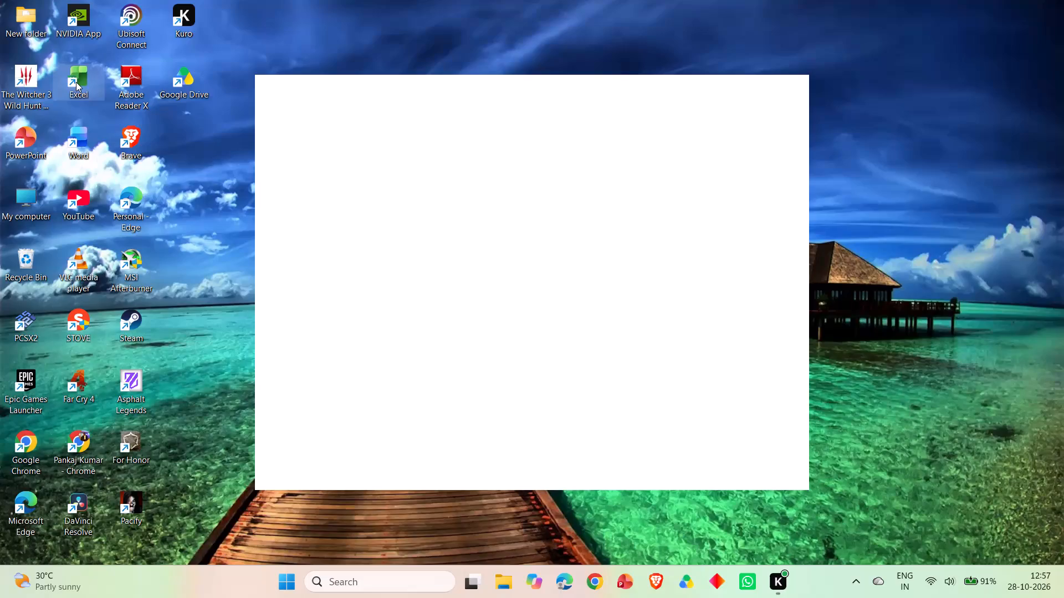
# Launch Excel and open the recent workbook Updated_Contacts_Equal_Distribution.
pyautogui.doubleClick(76, 82)
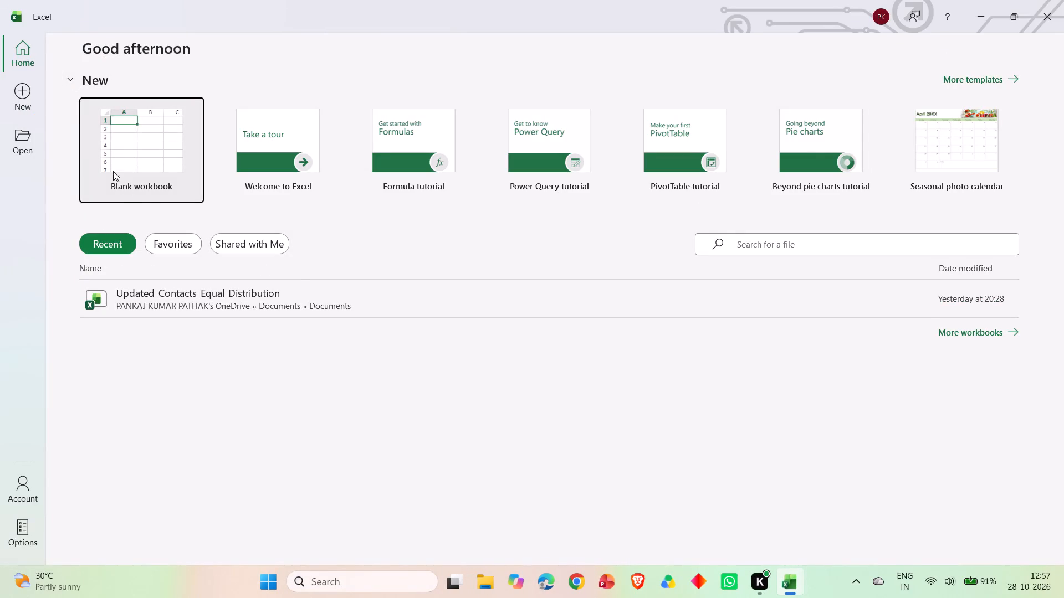
pyautogui.click(359, 297)
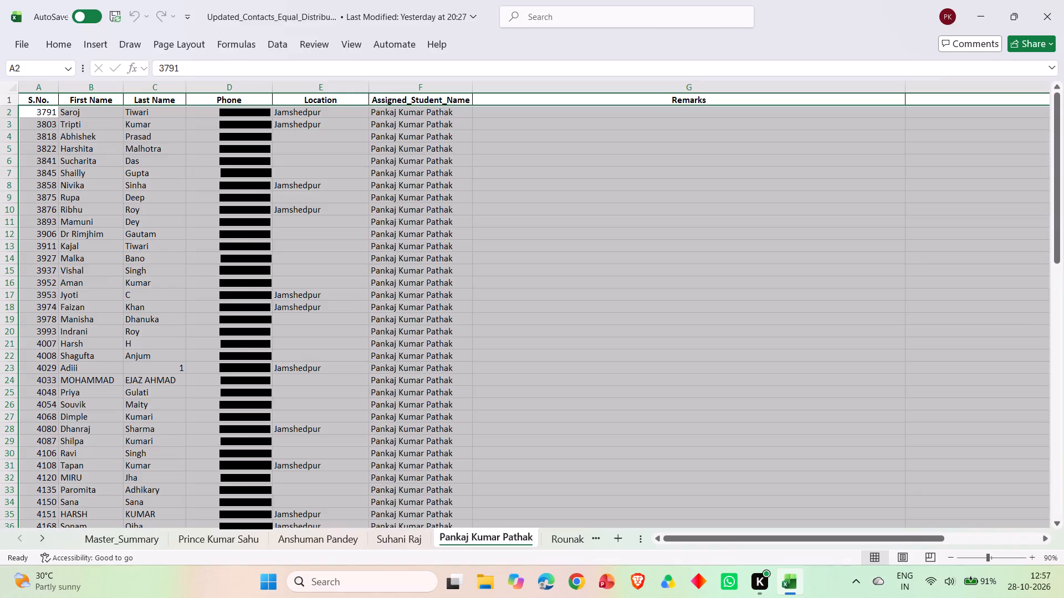
# Look through the assigned contact list's rows and its columns up to Remarks and Positive Suggestions.
pyautogui.scroll(-2, 306, 312)
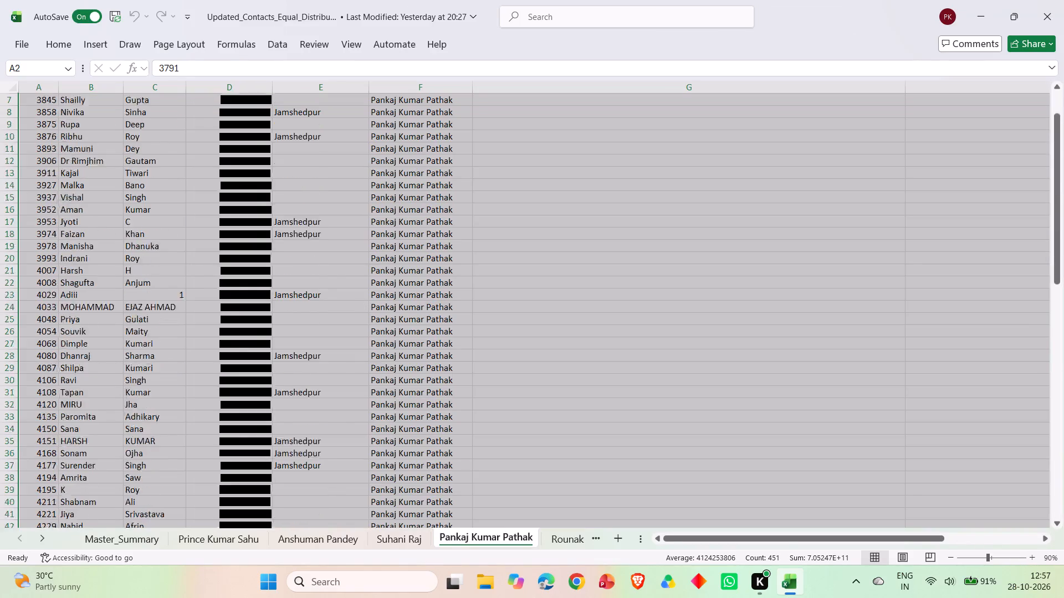
pyautogui.scroll(-18, 306, 312)
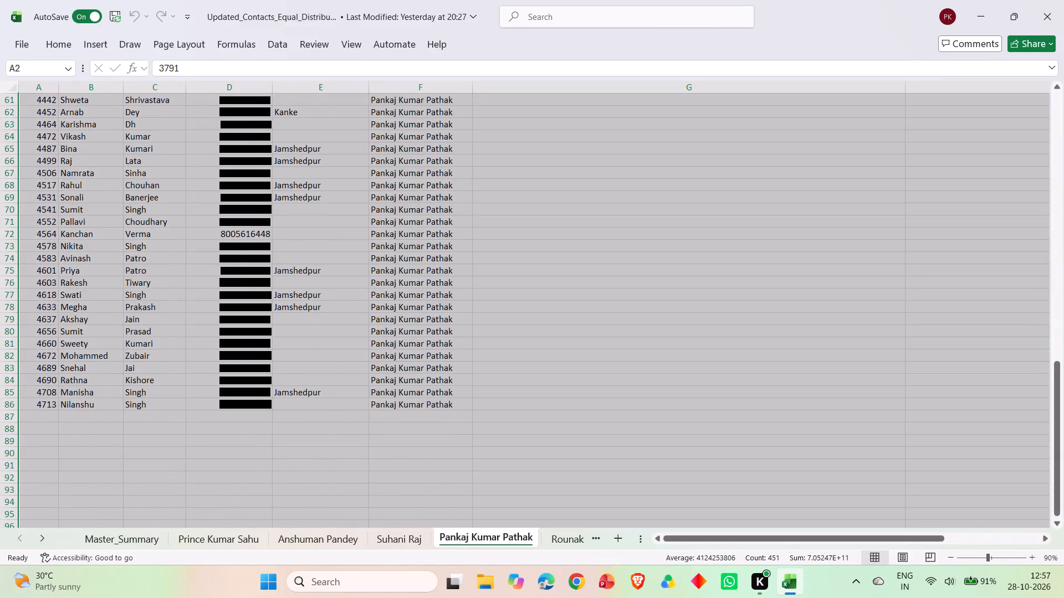
pyautogui.scroll(19, 305, 311)
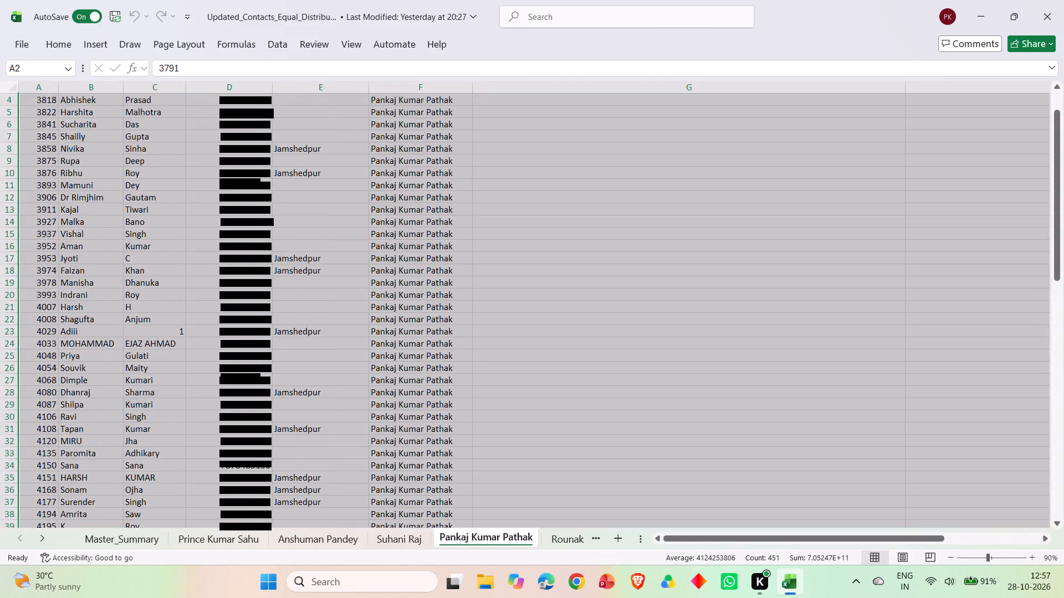
pyautogui.scroll(14, 305, 309)
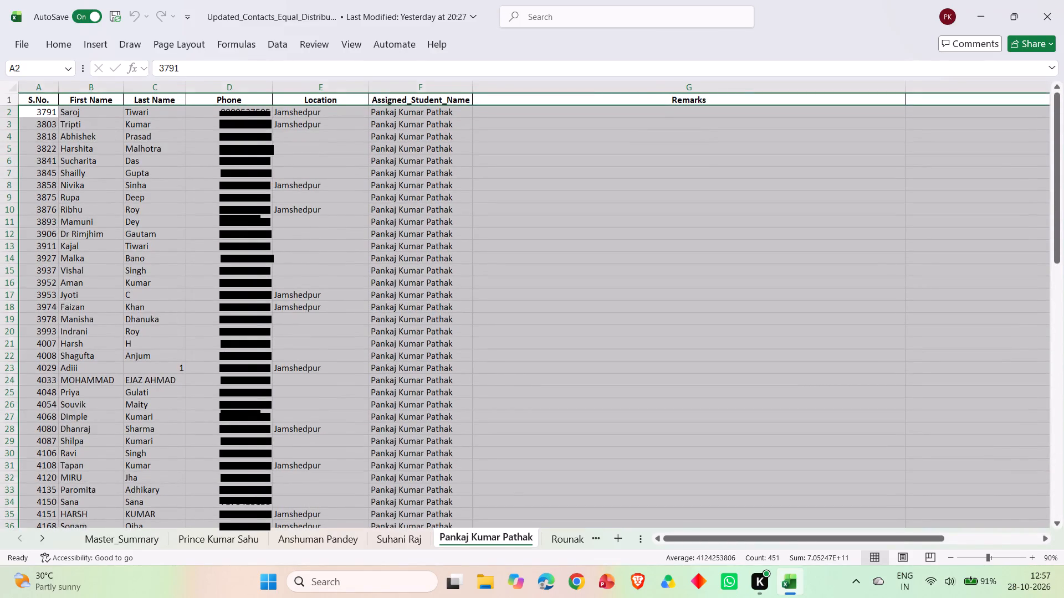
pyautogui.click(689, 114)
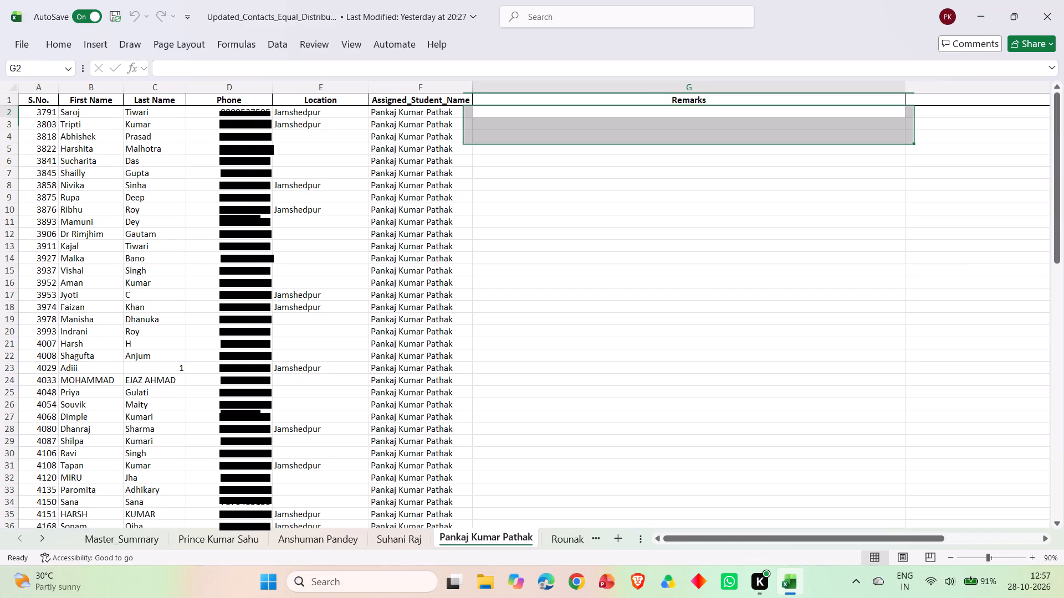
pyautogui.moveTo(899, 542); pyautogui.dragTo(992, 547)
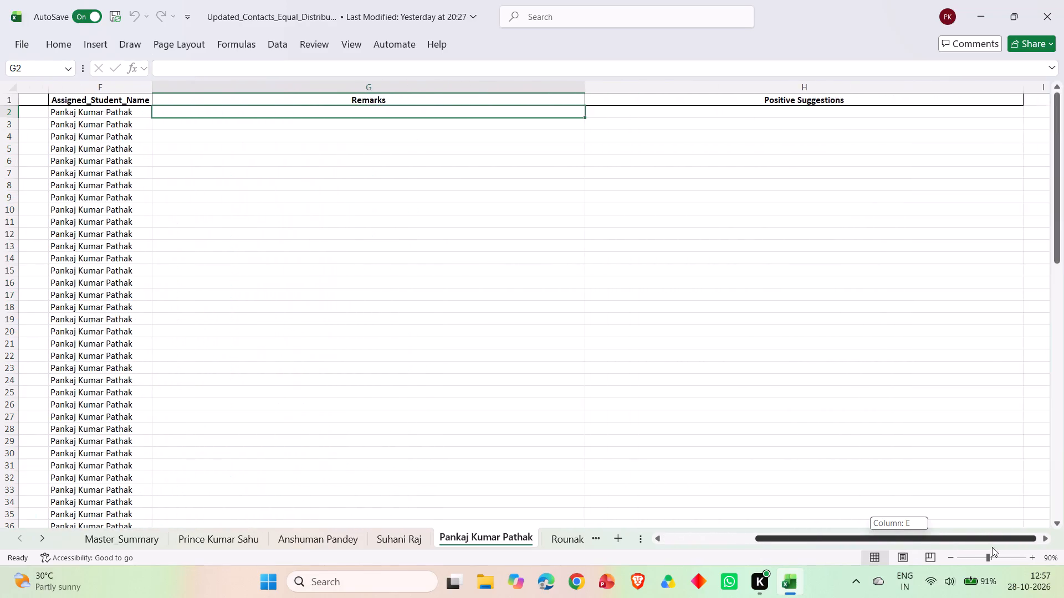
pyautogui.moveTo(992, 547); pyautogui.dragTo(736, 546)
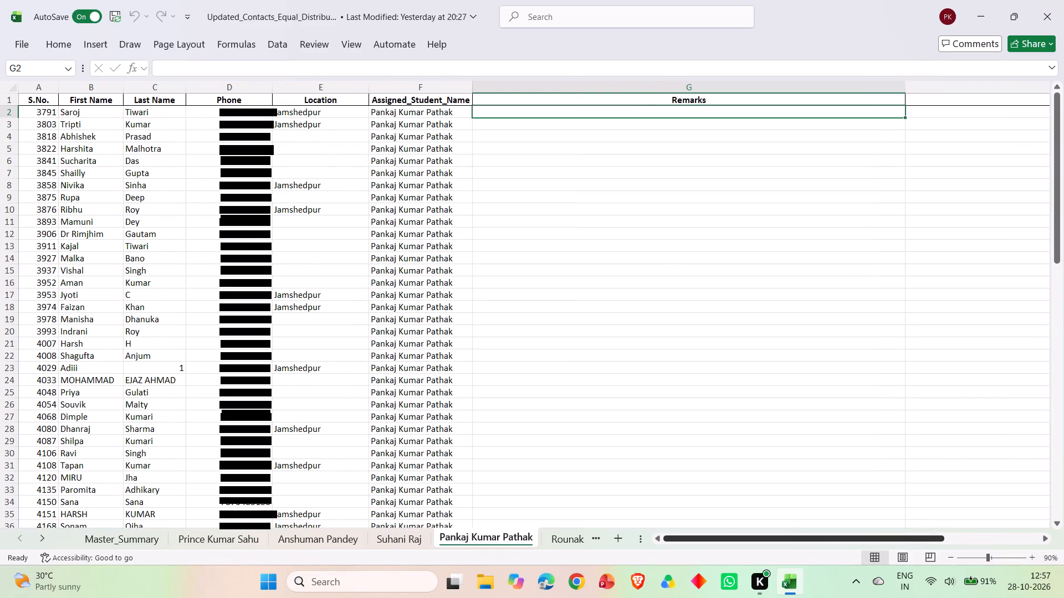
# Open the first contact's empty Remarks cell, G2, for editing.
pyautogui.doubleClick(628, 112)
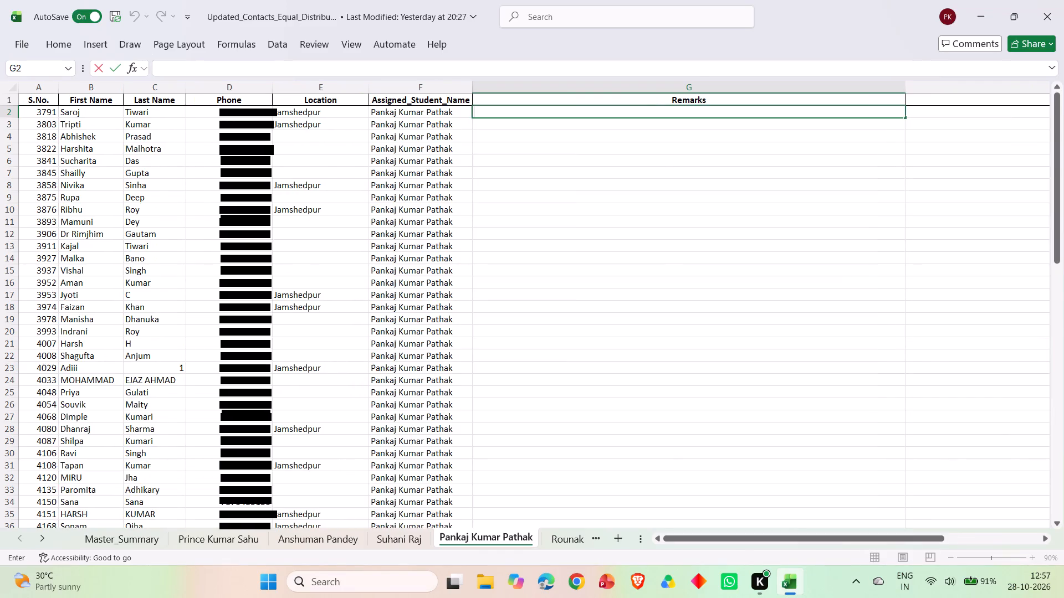
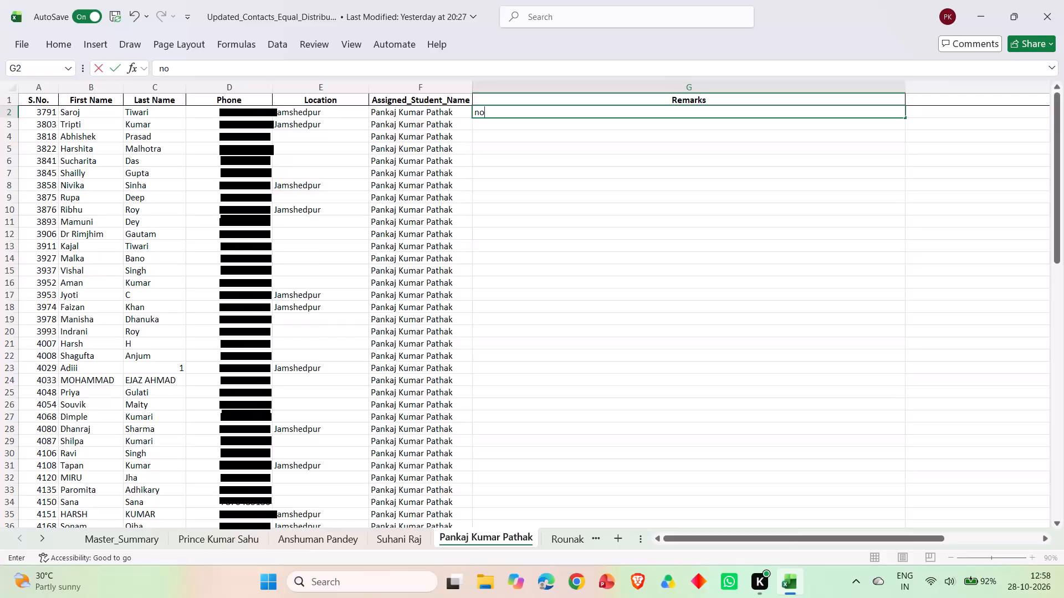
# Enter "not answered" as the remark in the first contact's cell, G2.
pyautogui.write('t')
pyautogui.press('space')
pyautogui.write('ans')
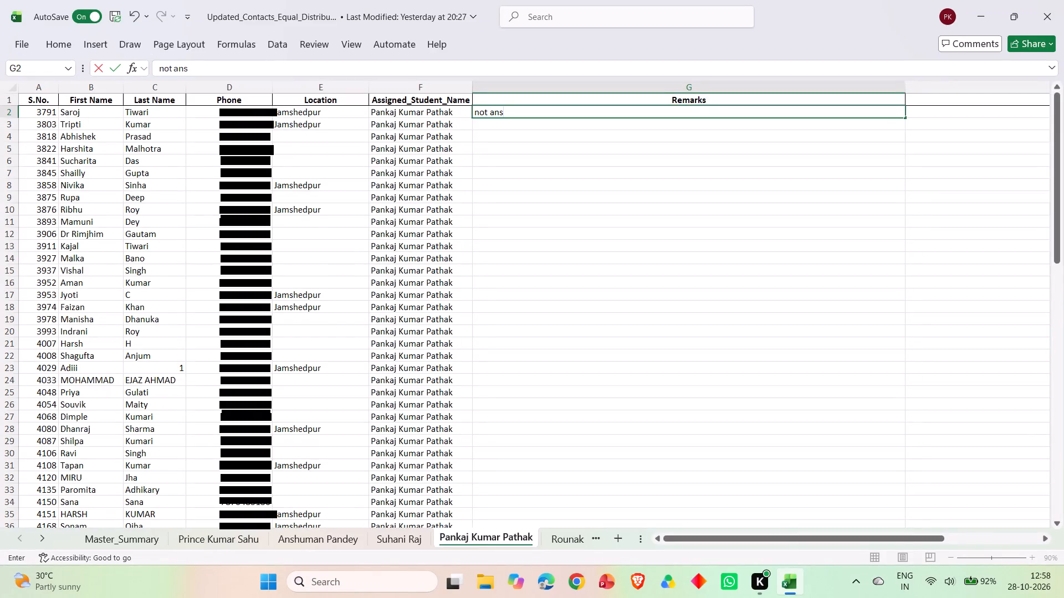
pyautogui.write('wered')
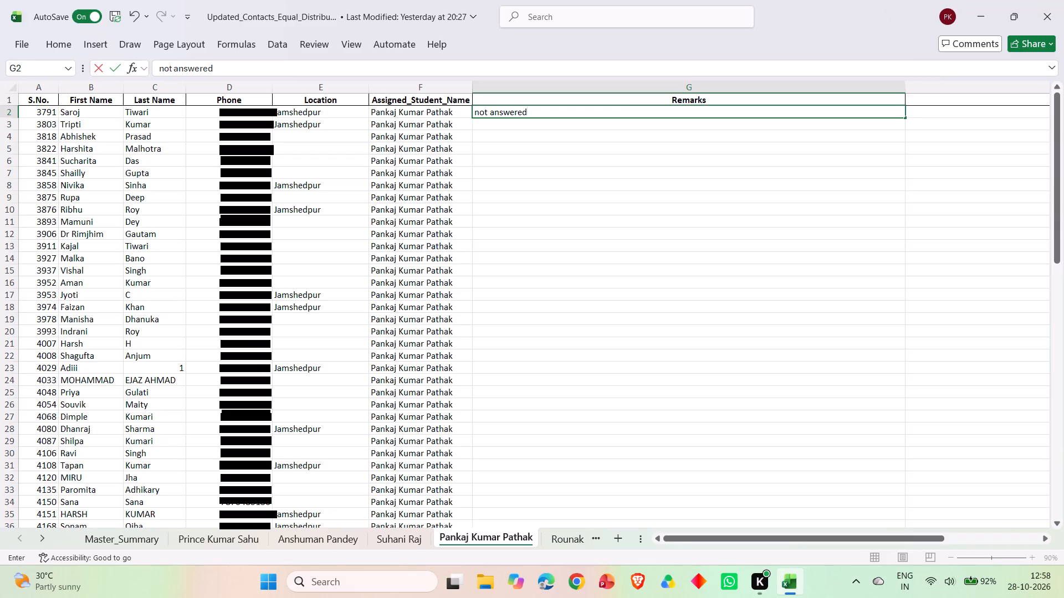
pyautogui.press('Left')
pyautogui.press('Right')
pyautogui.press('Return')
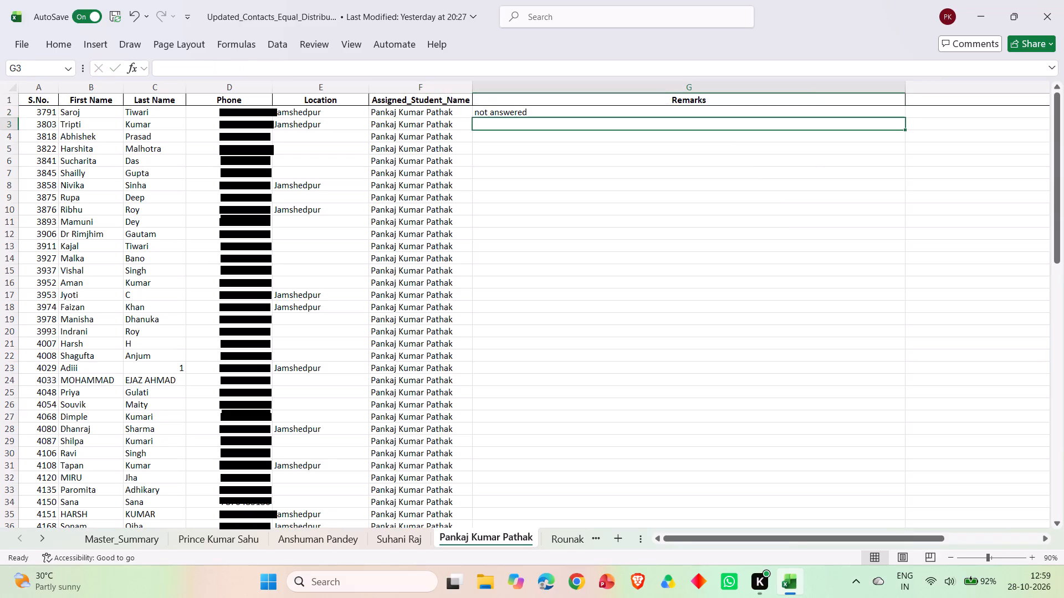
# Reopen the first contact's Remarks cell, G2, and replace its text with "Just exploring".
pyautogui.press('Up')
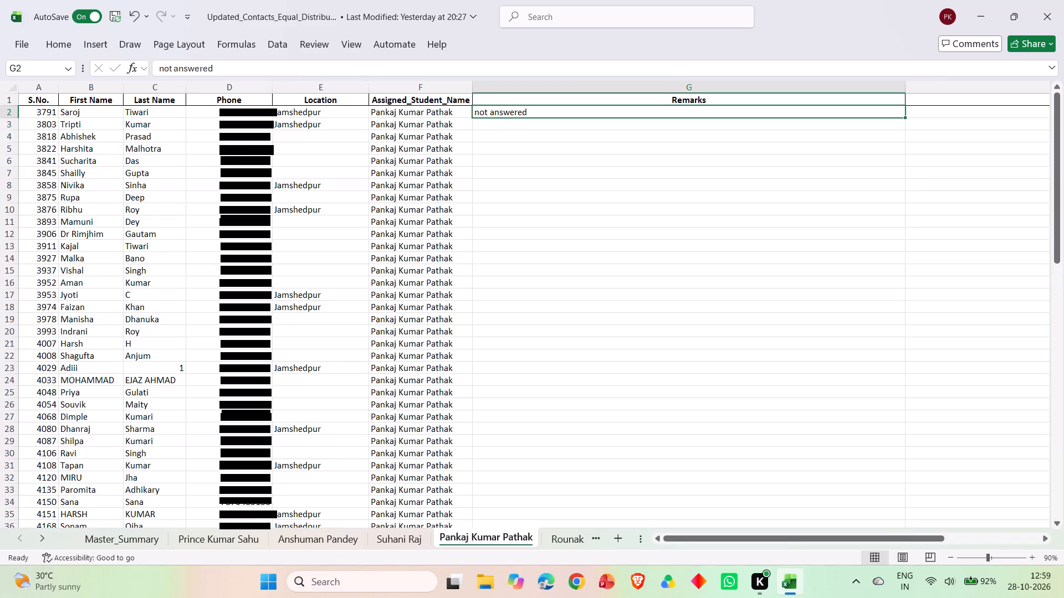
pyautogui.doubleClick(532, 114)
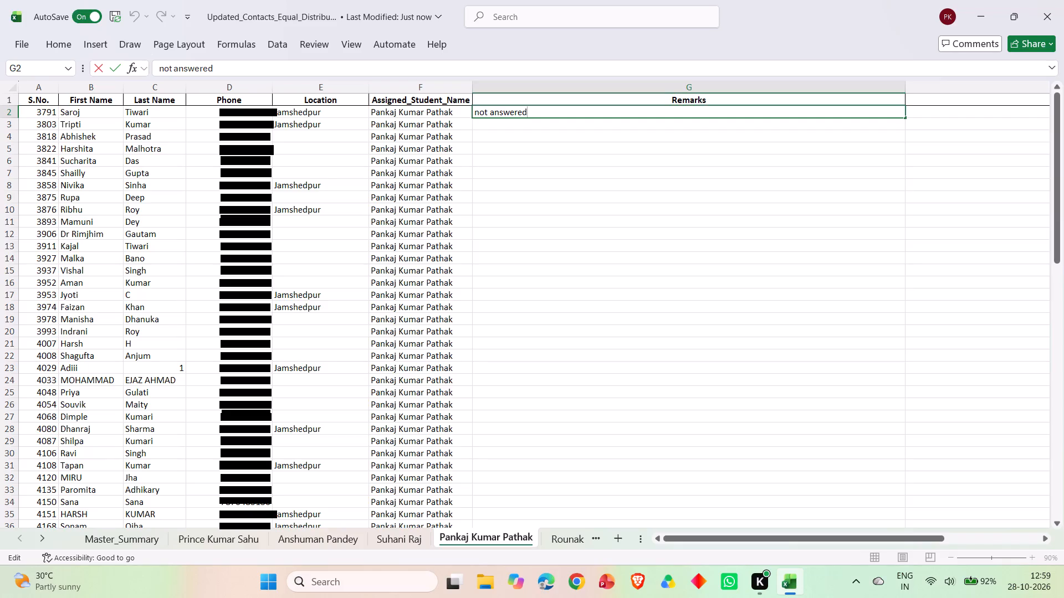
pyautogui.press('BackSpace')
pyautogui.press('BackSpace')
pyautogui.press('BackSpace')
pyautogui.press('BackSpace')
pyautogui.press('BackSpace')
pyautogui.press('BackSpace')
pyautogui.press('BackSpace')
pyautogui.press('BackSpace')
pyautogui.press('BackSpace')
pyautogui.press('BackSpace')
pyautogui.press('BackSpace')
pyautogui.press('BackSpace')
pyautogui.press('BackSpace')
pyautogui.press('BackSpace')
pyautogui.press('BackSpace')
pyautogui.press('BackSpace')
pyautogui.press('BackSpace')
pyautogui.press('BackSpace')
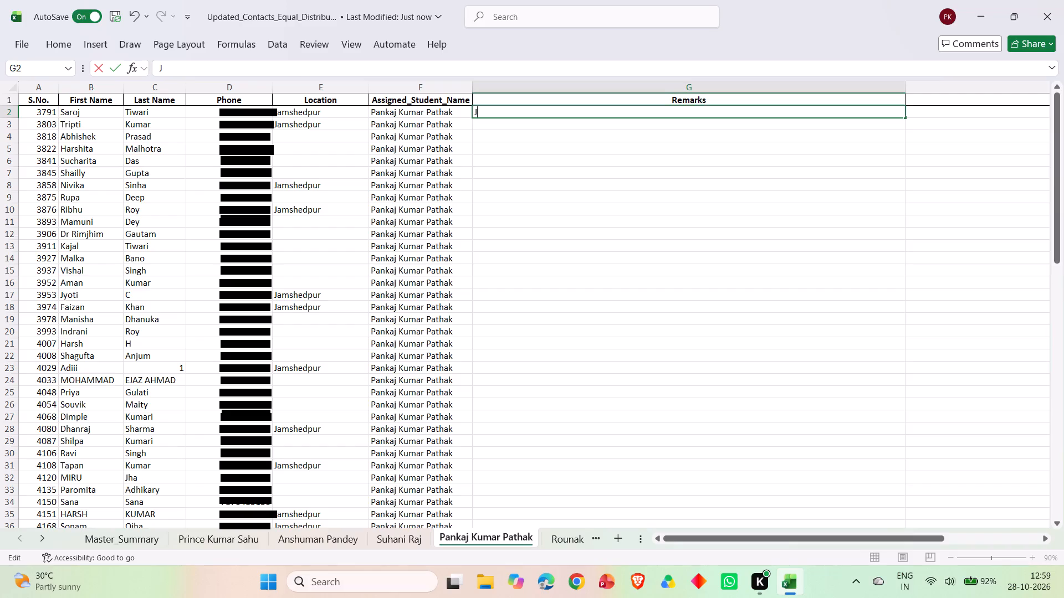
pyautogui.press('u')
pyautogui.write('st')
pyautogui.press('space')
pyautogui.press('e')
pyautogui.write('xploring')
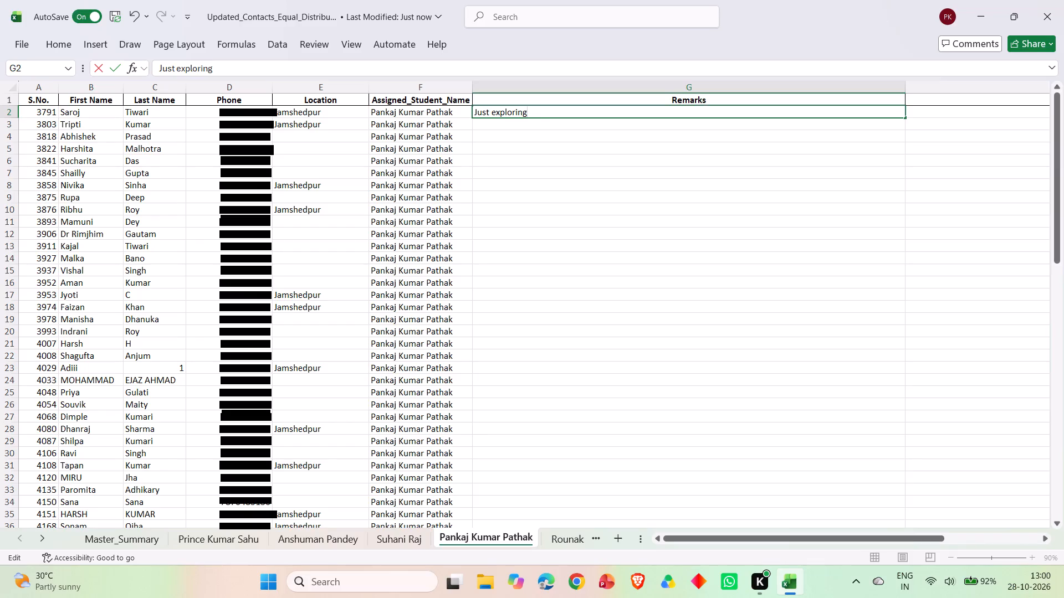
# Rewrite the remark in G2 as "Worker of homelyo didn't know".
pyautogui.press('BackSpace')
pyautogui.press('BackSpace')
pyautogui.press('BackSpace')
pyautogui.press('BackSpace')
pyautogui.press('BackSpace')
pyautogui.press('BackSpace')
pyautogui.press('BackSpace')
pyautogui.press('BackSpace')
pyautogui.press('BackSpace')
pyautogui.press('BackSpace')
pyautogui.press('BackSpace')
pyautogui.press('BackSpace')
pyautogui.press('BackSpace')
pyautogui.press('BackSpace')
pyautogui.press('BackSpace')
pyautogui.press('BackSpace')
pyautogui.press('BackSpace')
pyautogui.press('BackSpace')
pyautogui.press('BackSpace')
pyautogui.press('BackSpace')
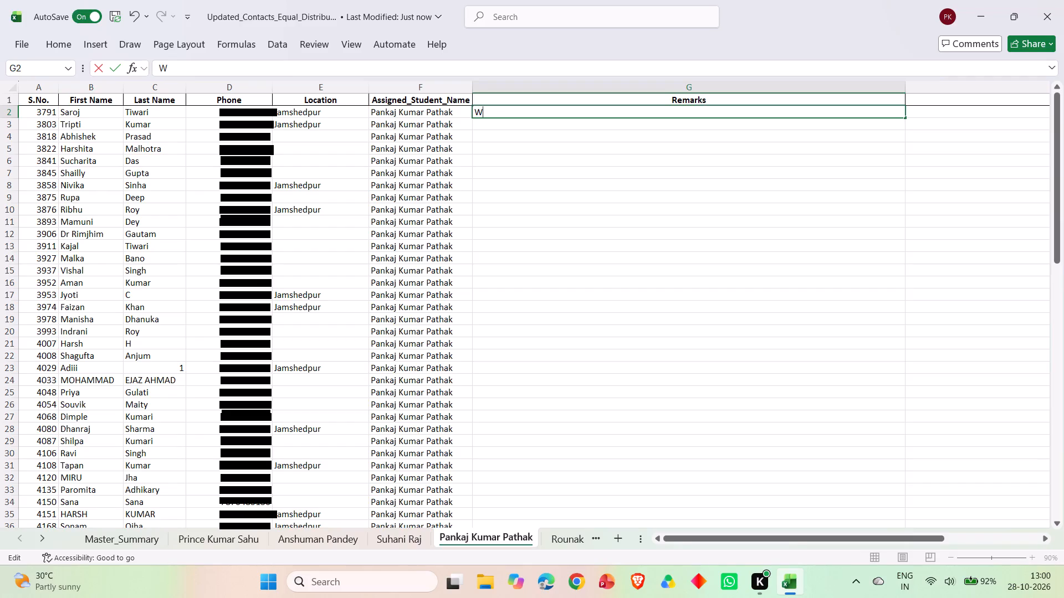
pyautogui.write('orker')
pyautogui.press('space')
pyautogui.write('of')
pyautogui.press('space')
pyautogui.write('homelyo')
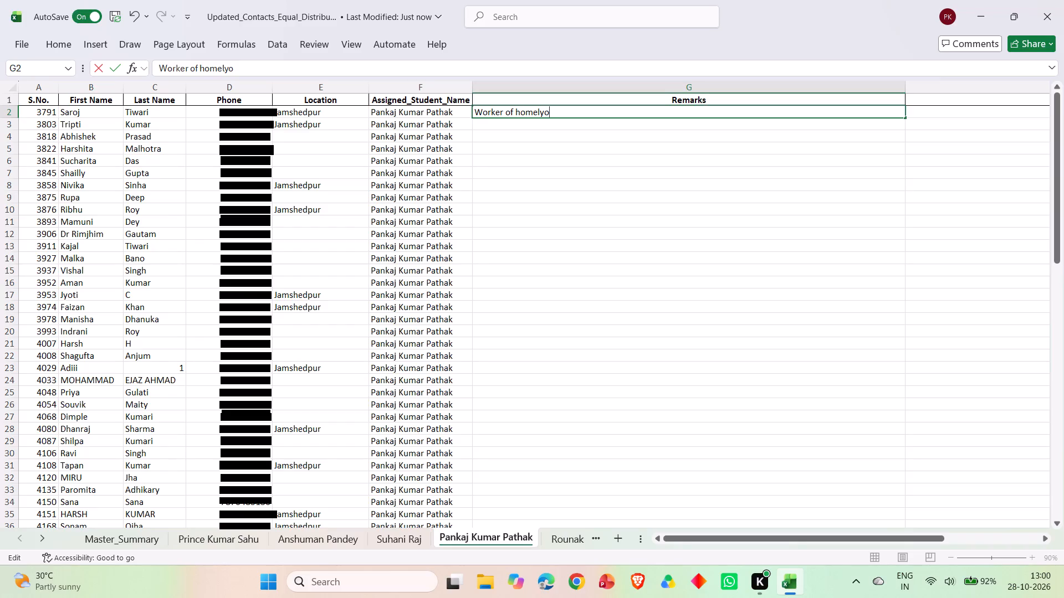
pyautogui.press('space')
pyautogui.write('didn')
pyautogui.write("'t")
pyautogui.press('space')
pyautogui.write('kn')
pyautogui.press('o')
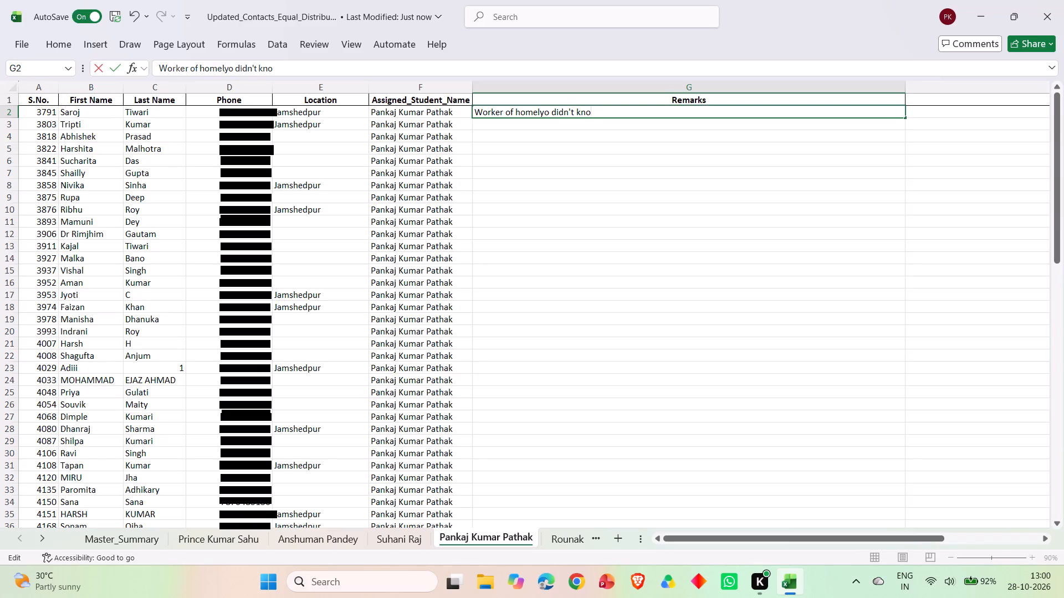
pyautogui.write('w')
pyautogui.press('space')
# Clear the draft text in G2 and enter "Not intrested" as the first contact's remark.
pyautogui.press('BackSpace')
pyautogui.press('BackSpace')
pyautogui.press('BackSpace')
pyautogui.press('BackSpace')
pyautogui.press('BackSpace')
pyautogui.press('BackSpace')
pyautogui.press('BackSpace')
pyautogui.press('BackSpace')
pyautogui.press('BackSpace')
pyautogui.press('BackSpace')
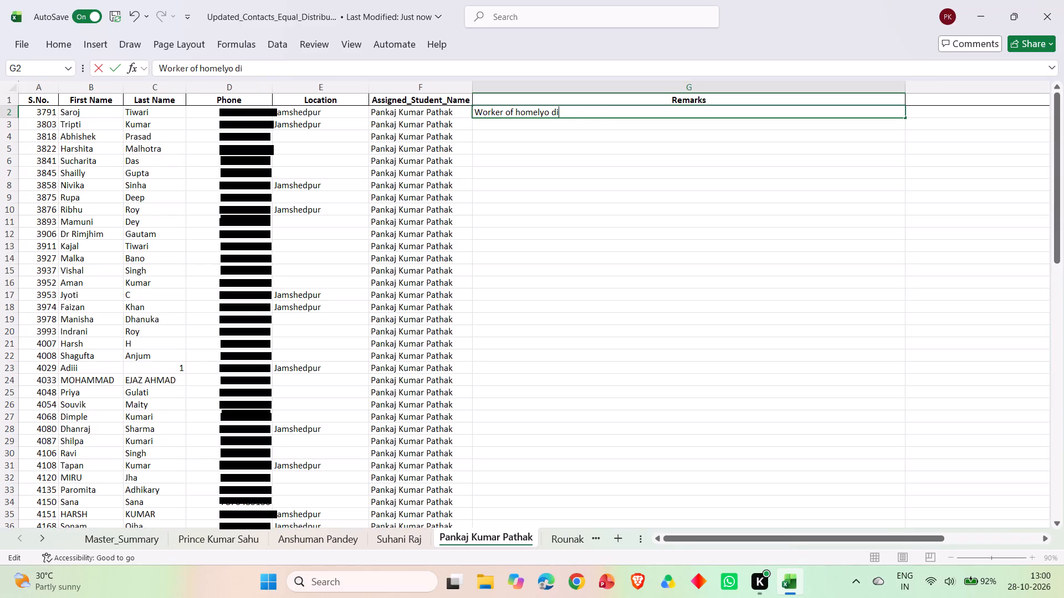
pyautogui.press('BackSpace')
pyautogui.press('BackSpace')
pyautogui.press('BackSpace')
pyautogui.press('BackSpace')
pyautogui.press('BackSpace')
pyautogui.press('BackSpace')
pyautogui.press('BackSpace')
pyautogui.press('BackSpace')
pyautogui.press('BackSpace')
pyautogui.press('BackSpace')
pyautogui.press('BackSpace')
pyautogui.press('BackSpace')
pyautogui.press('BackSpace')
pyautogui.press('BackSpace')
pyautogui.press('BackSpace')
pyautogui.press('BackSpace')
pyautogui.press('BackSpace')
pyautogui.press('BackSpace')
pyautogui.press('BackSpace')
pyautogui.press('BackSpace')
pyautogui.press('BackSpace')
pyautogui.press('BackSpace')
pyautogui.press('BackSpace')
pyautogui.press('BackSpace')
pyautogui.press('BackSpace')
pyautogui.press('n')
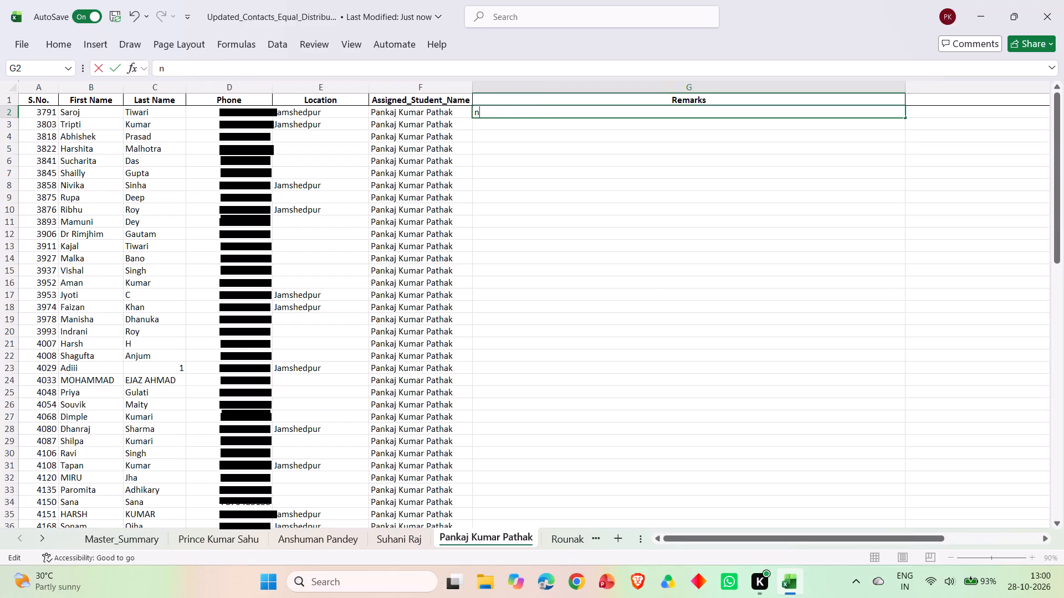
pyautogui.write('ot')
pyautogui.press('space')
pyautogui.press('BackSpace')
pyautogui.press('BackSpace')
pyautogui.press('BackSpace')
pyautogui.press('BackSpace')
pyautogui.press('BackSpace')
pyautogui.press('BackSpace')
pyautogui.press('BackSpace')
pyautogui.press('BackSpace')
pyautogui.press('BackSpace')
pyautogui.press('BackSpace')
pyautogui.press('BackSpace')
pyautogui.press('BackSpace')
pyautogui.press('BackSpace')
pyautogui.press('BackSpace')
pyautogui.write('ot in')
pyautogui.write('tr')
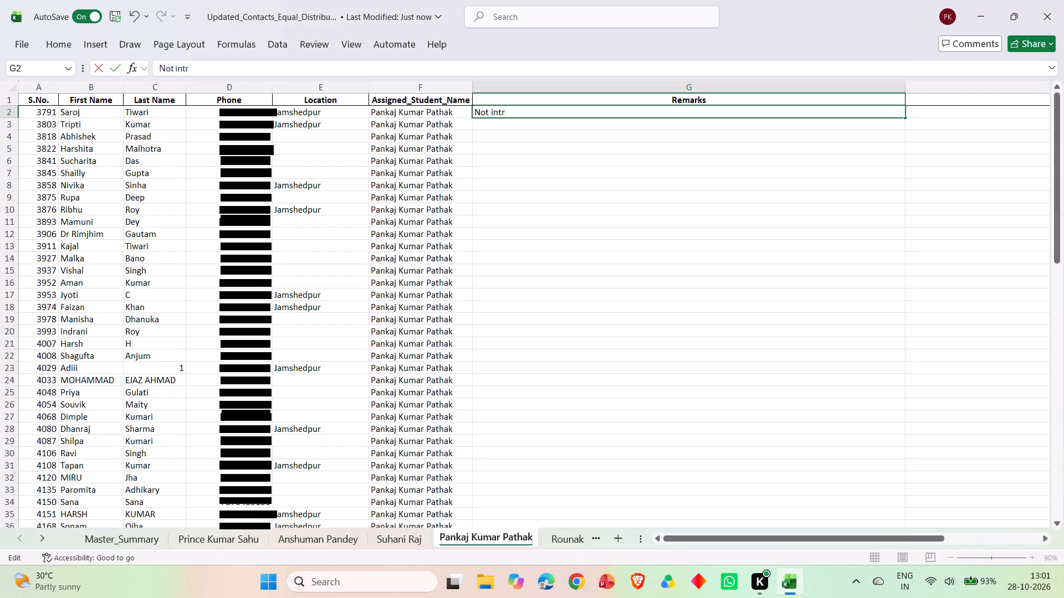
pyautogui.write('ested')
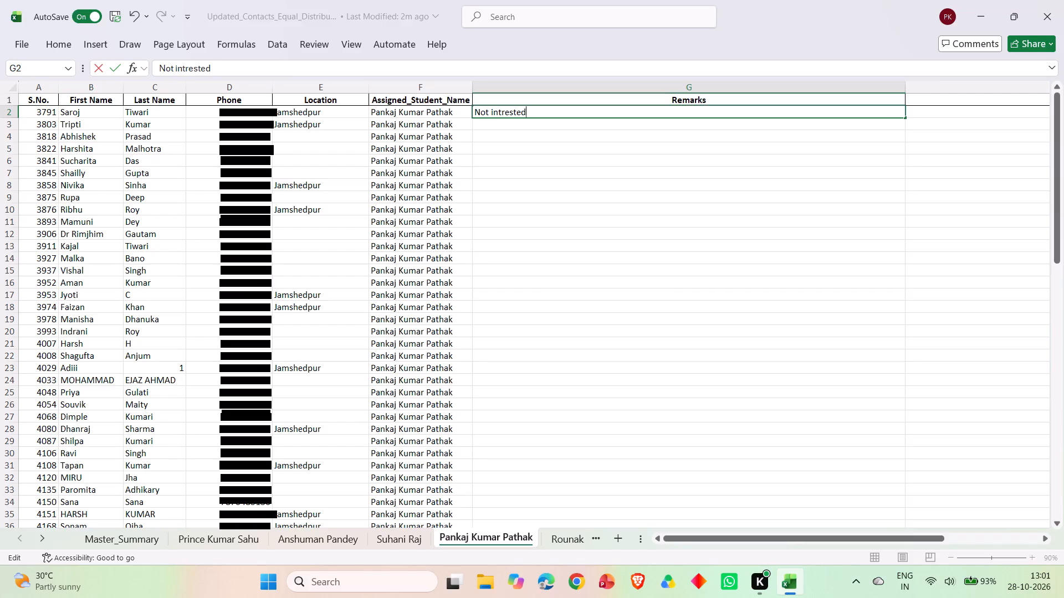
pyautogui.press('Return')
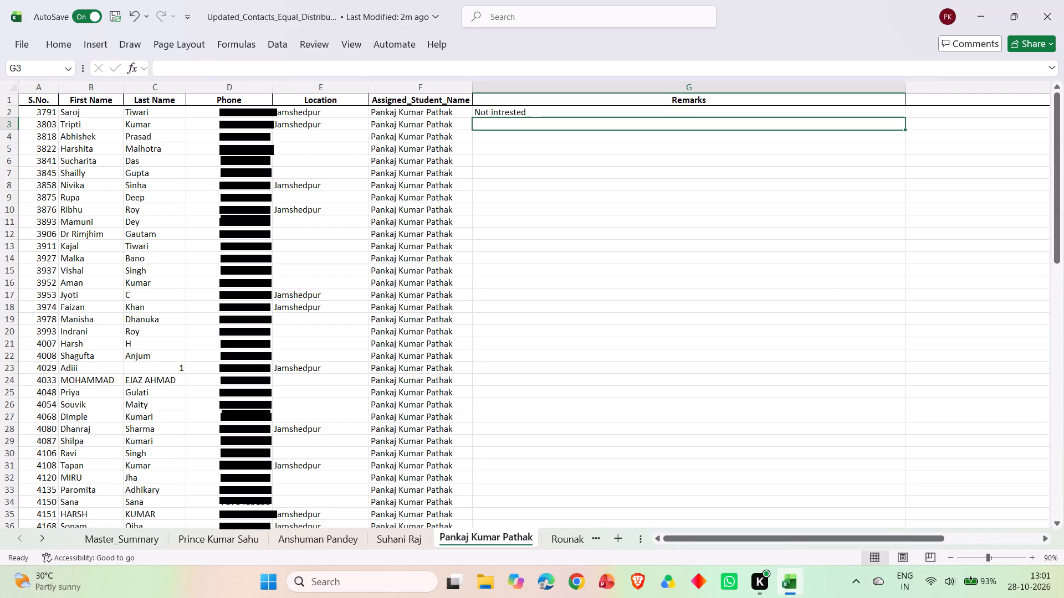
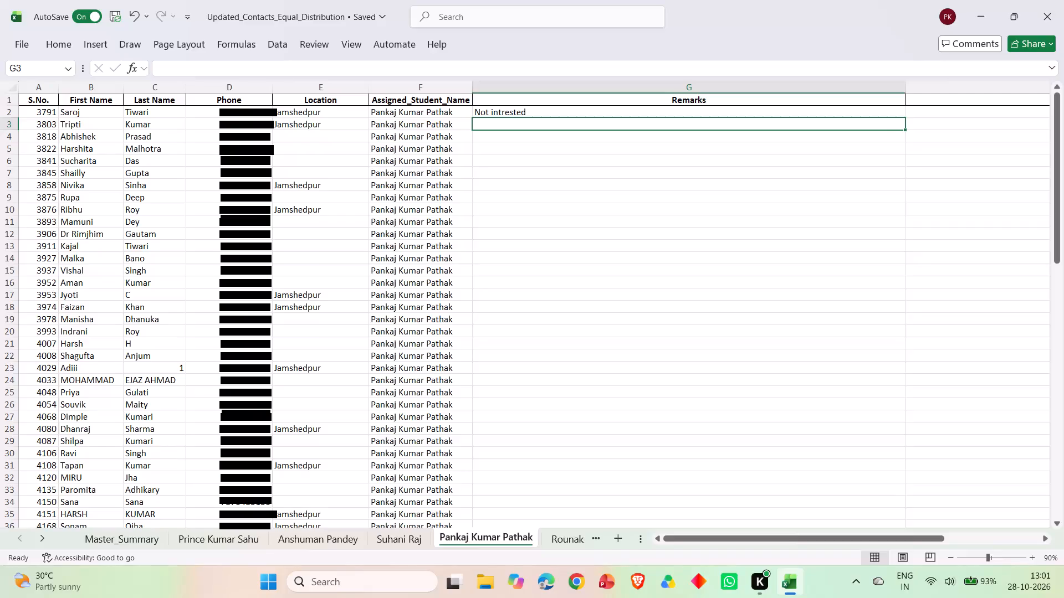
# Enter "Incoming call is not available" as the second contact's remark in cell G3.
pyautogui.press('i')
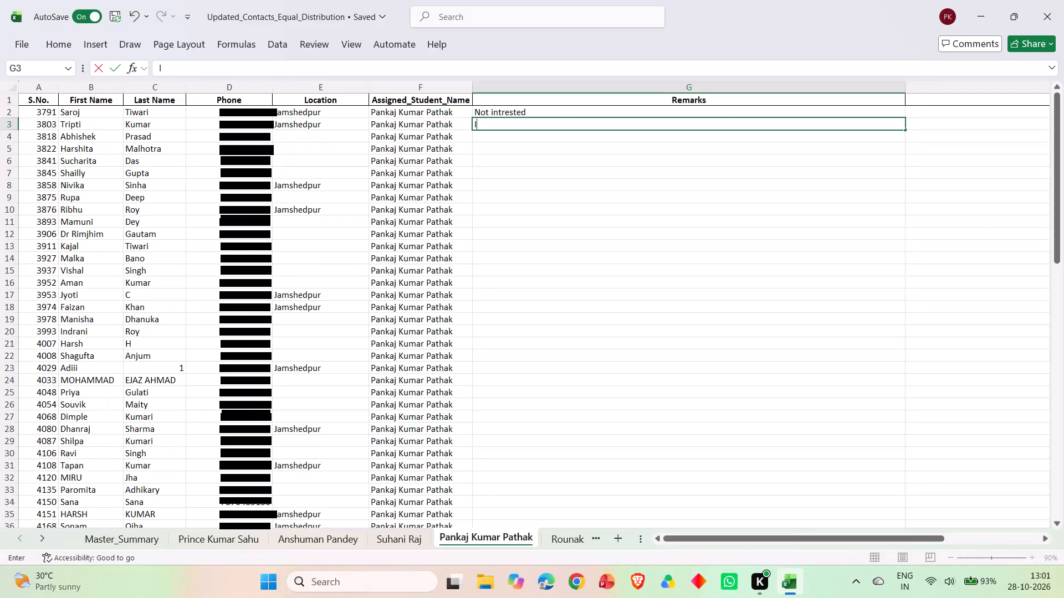
pyautogui.press('n')
pyautogui.write('comin')
pyautogui.write('g')
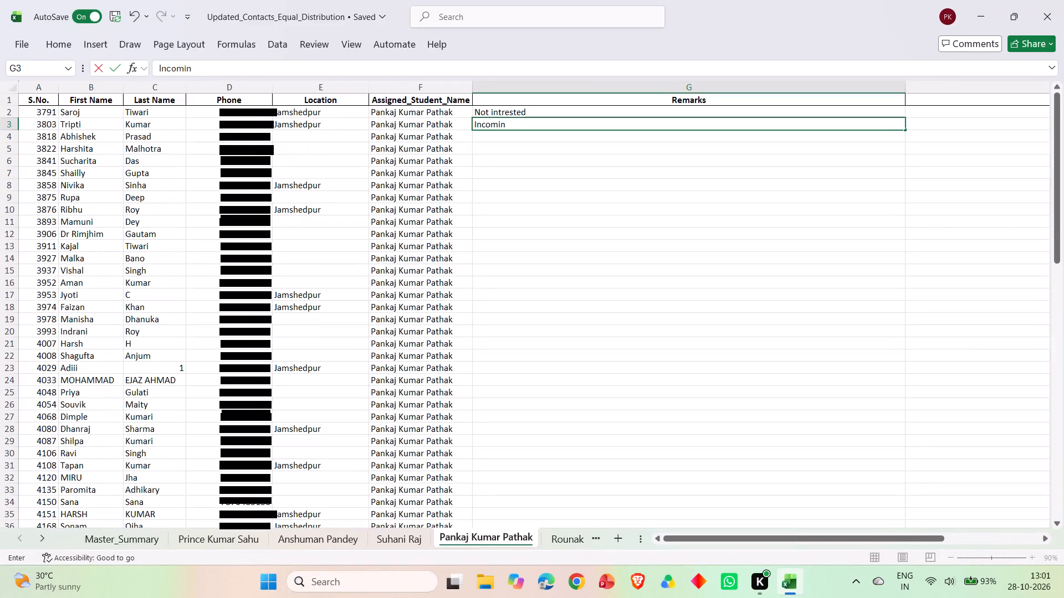
pyautogui.press('space')
pyautogui.write('call is not avail;')
pyautogui.press('BackSpace')
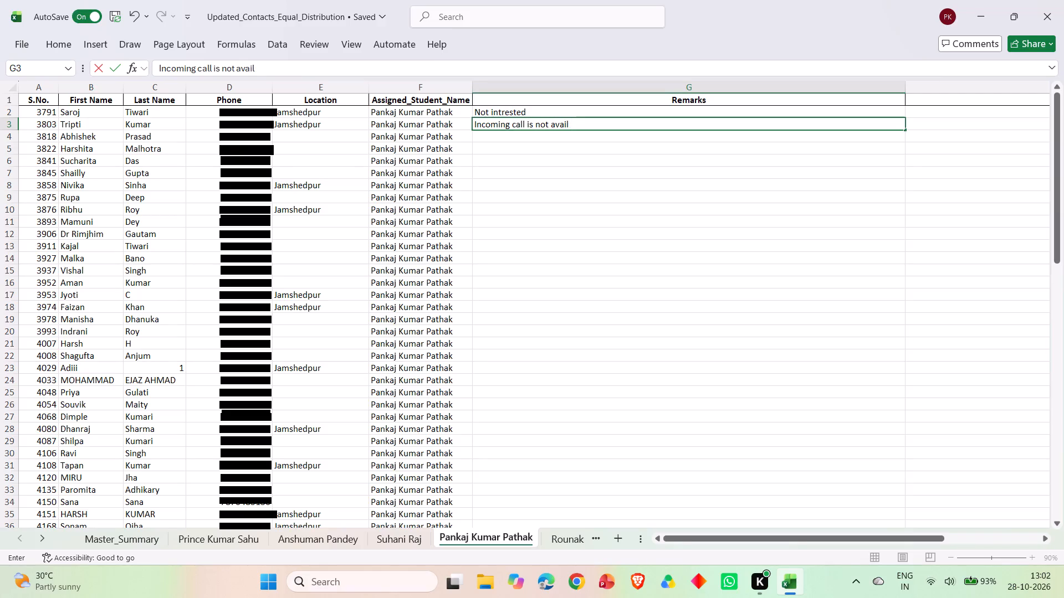
pyautogui.write('abl')
pyautogui.press('e')
pyautogui.press('Return')
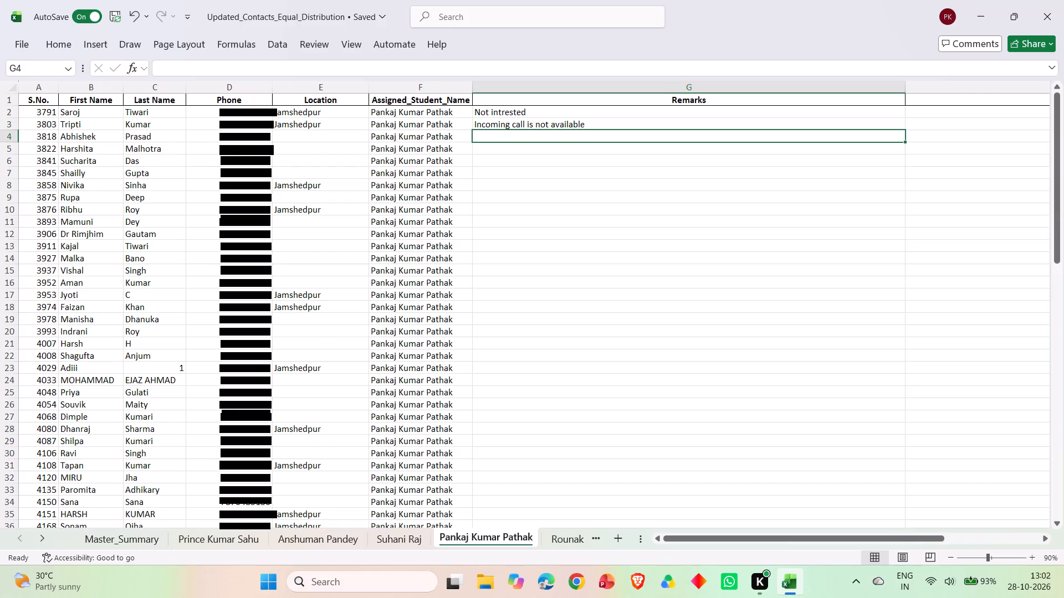
# Set the worksheet zoom to 100% and bring the header row back into view.
pyautogui.click(1032, 559)
pyautogui.moveTo(909, 535); pyautogui.dragTo(883, 533)
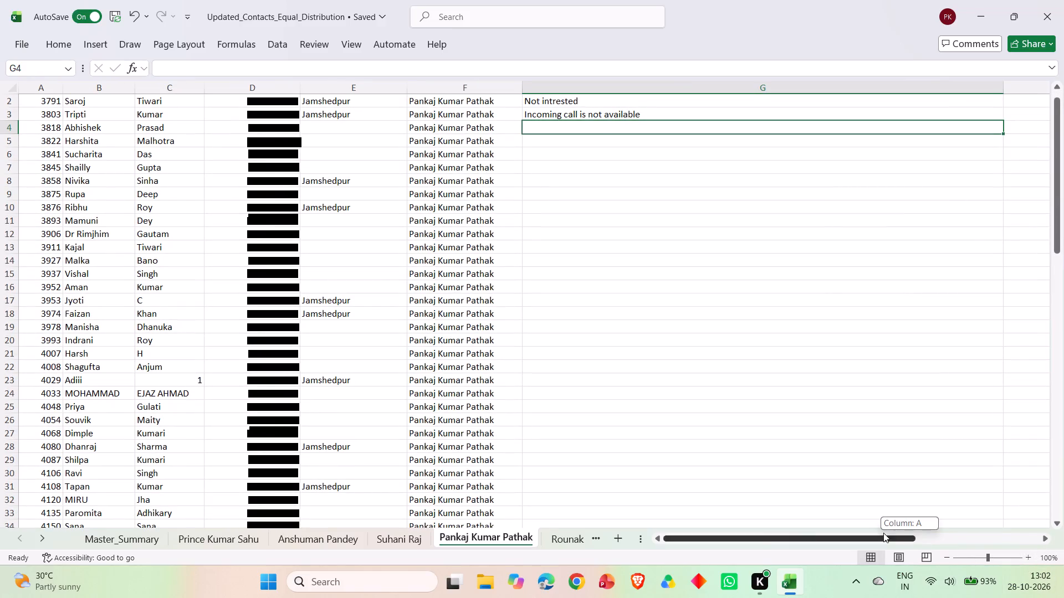
pyautogui.moveTo(883, 533); pyautogui.dragTo(700, 540)
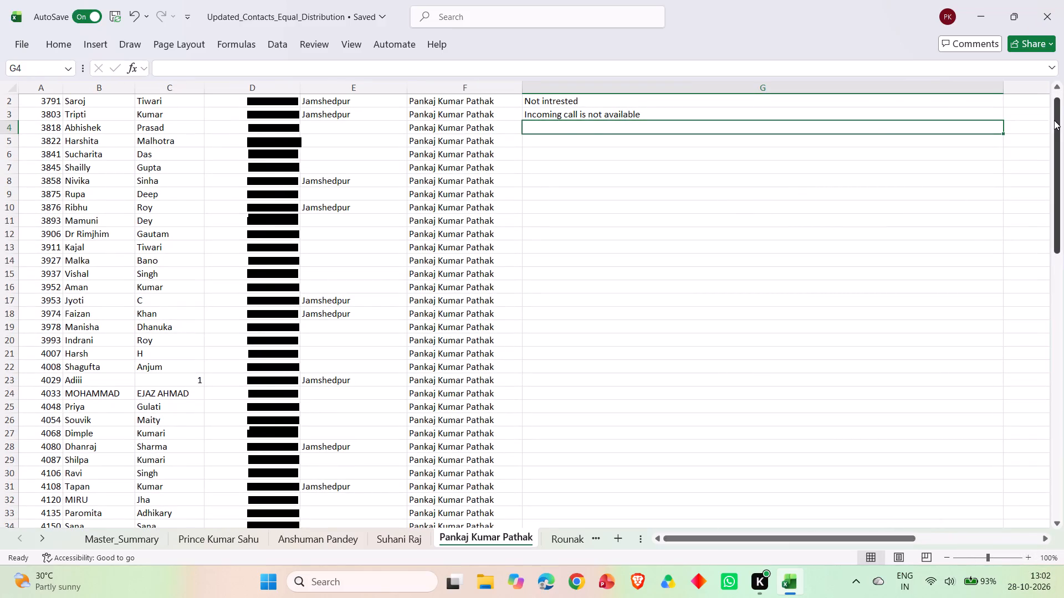
pyautogui.moveTo(1055, 122); pyautogui.dragTo(1050, 86)
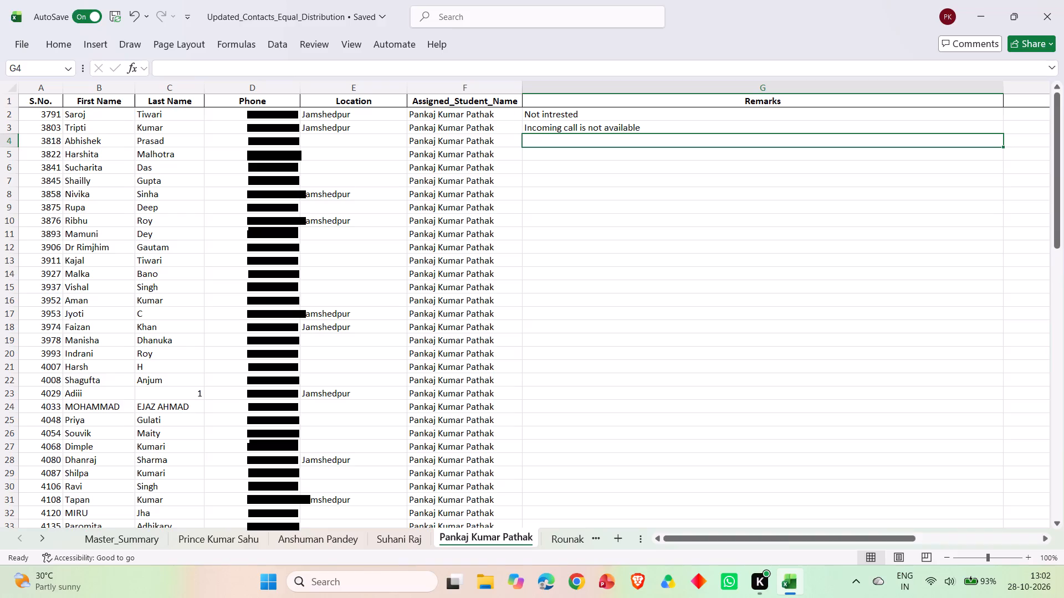
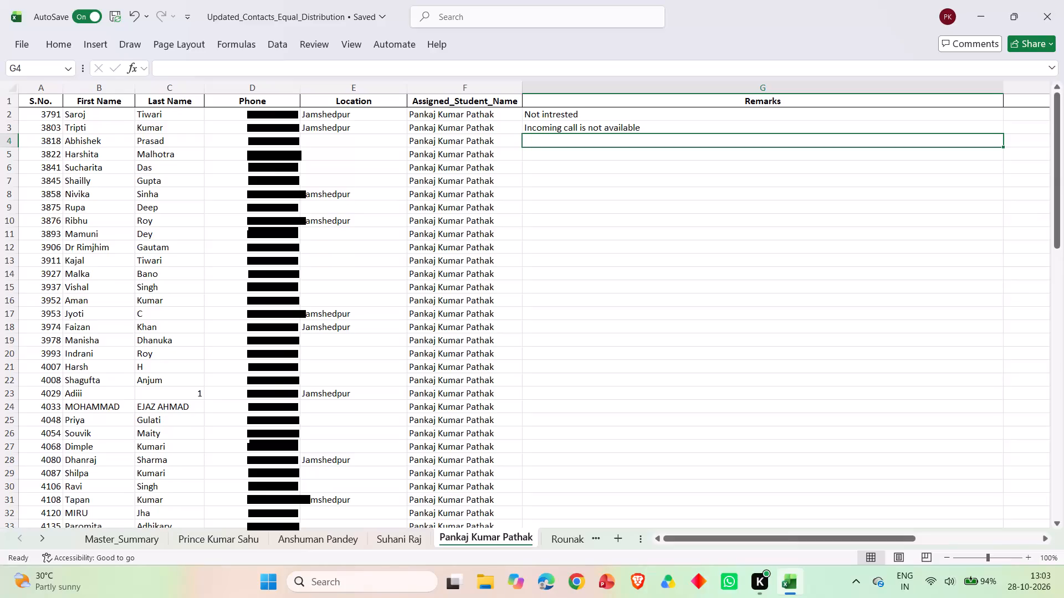
# Enter "Exploring the app" as the third contact's remark in cell G4.
pyautogui.press('e')
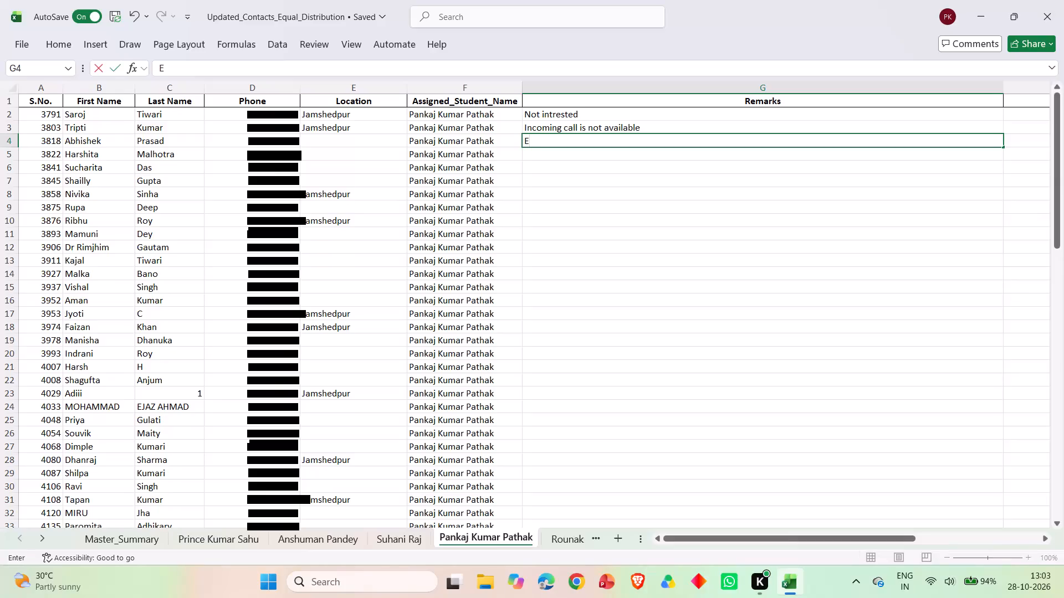
pyautogui.write('xplo')
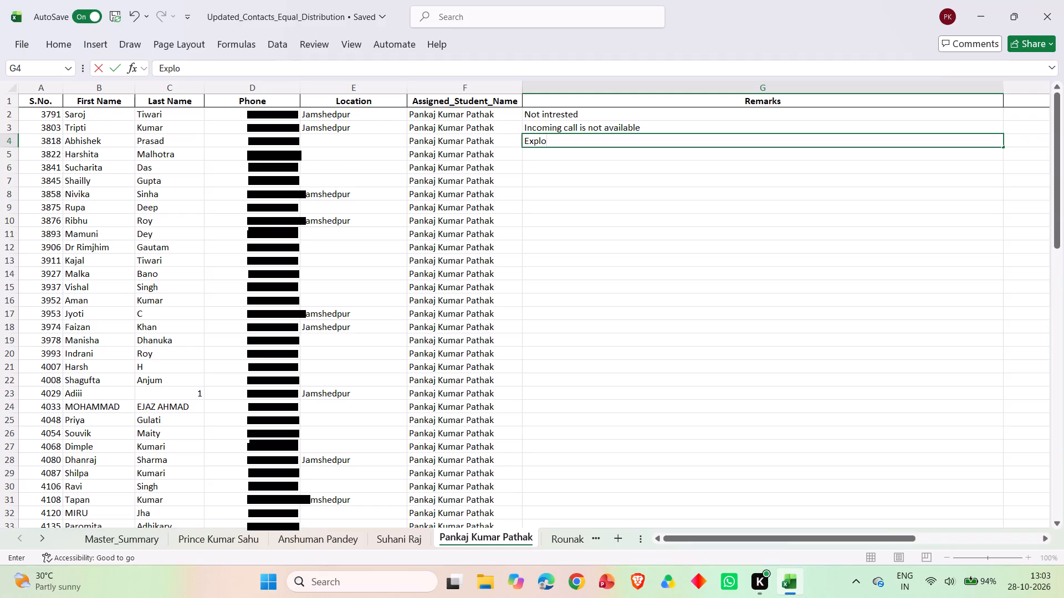
pyautogui.write('ring')
pyautogui.press('space')
pyautogui.write('the app')
pyautogui.press('Return')
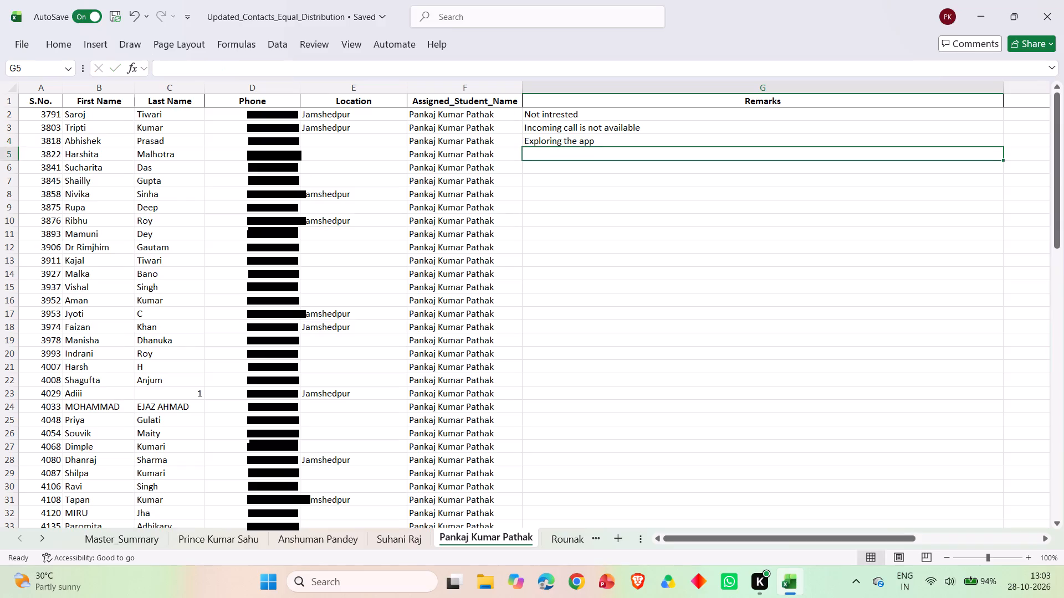
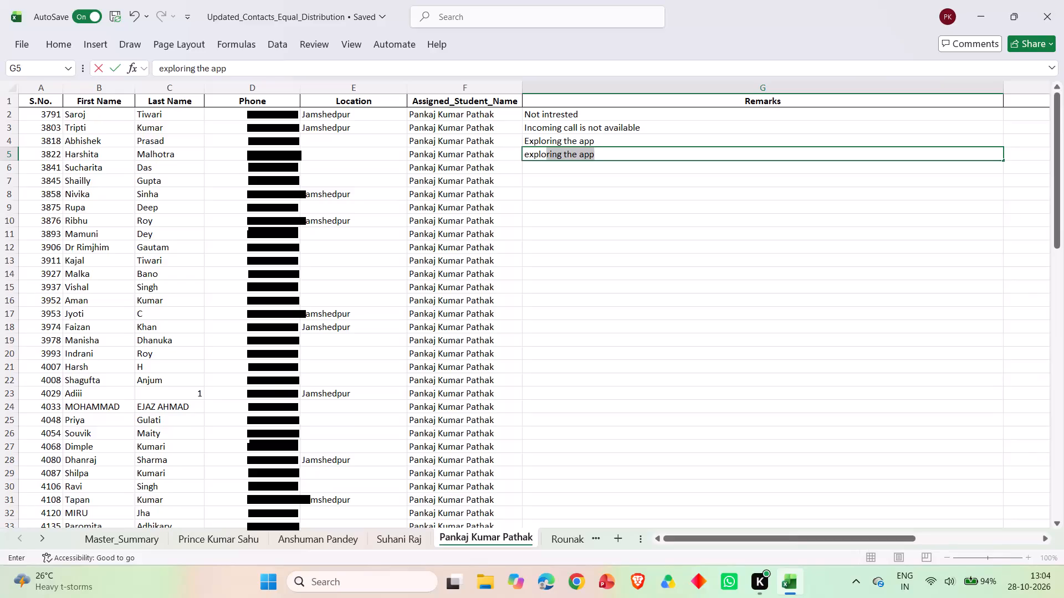
# Enter "Exploring the app" as the fourth contact's remark in cell G5.
pyautogui.press('Return')
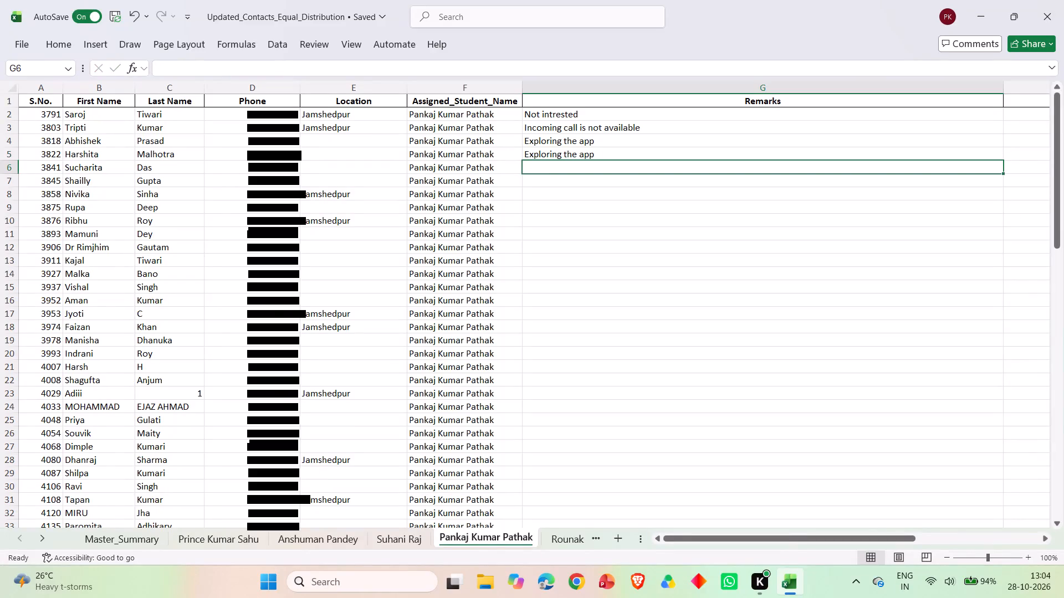
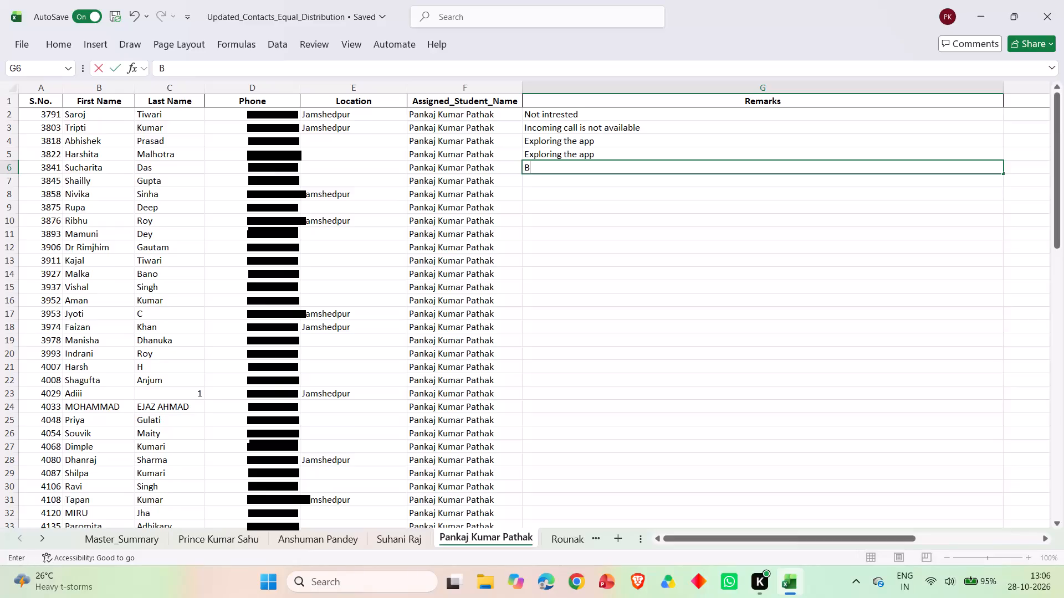
# Enter "Exploring the app" as the fifth contact's remark in cell G6.
pyautogui.press('BackSpace')
pyautogui.press('e')
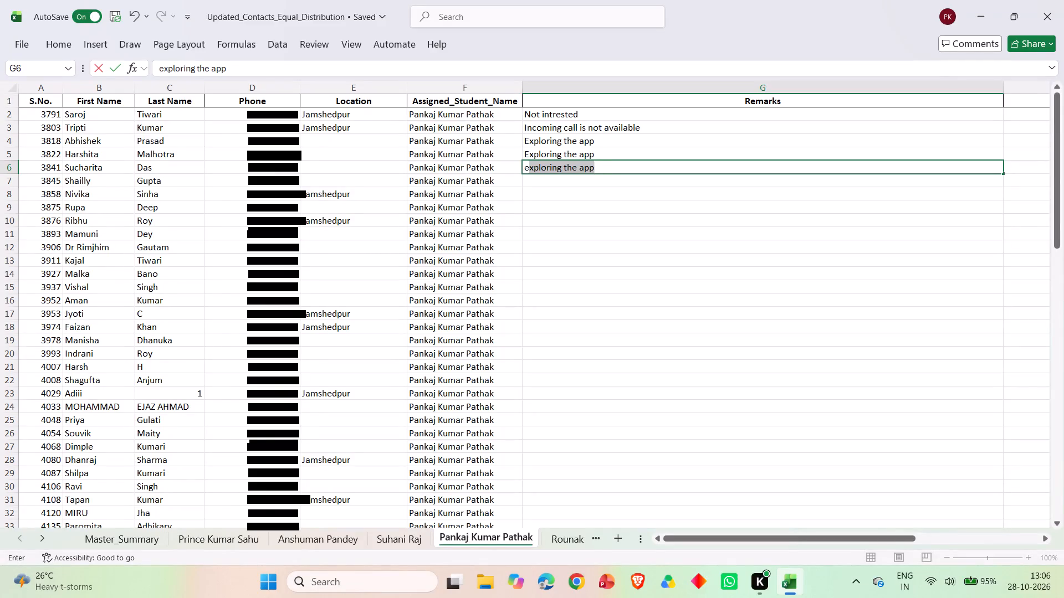
pyautogui.press('Return')
# Extend the remark in cell G6 to read "Exploring the app for the best opportunity".
pyautogui.press('Up')
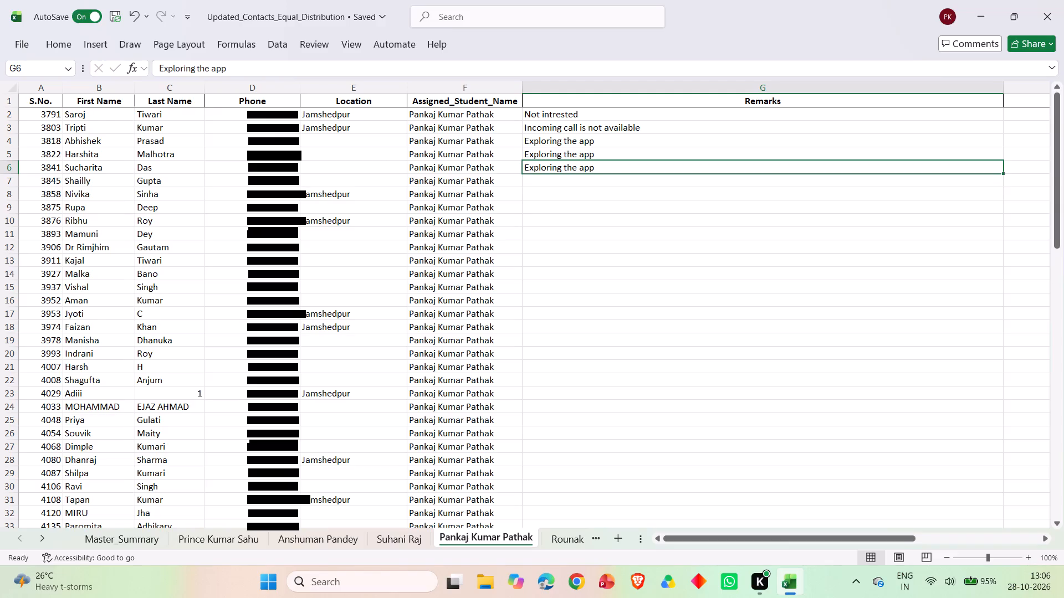
pyautogui.doubleClick(617, 164)
pyautogui.press('space')
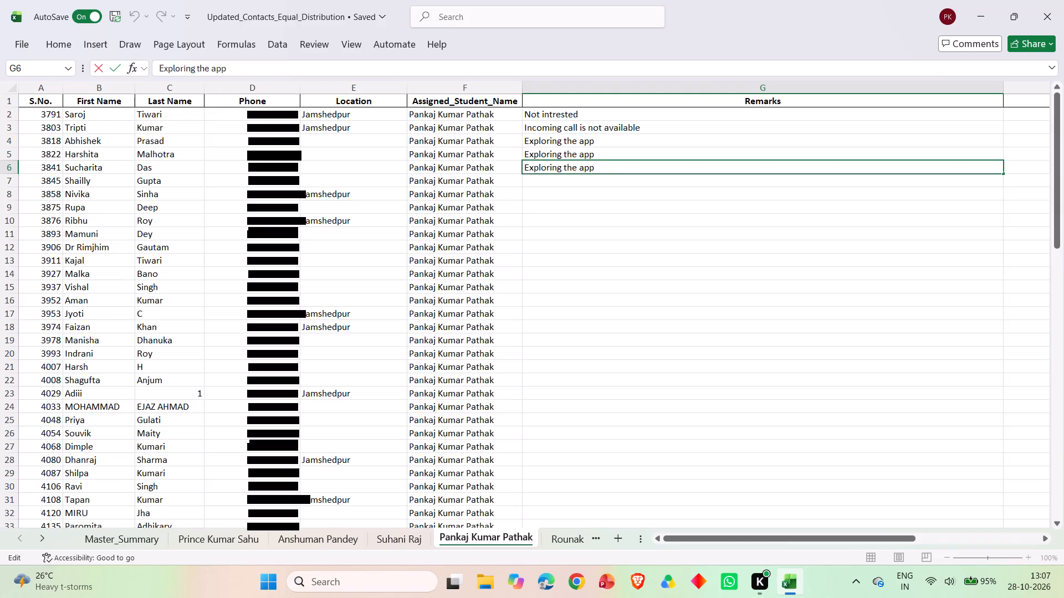
pyautogui.write('for tg')
pyautogui.press('BackSpace')
pyautogui.write('he')
pyautogui.press('space')
pyautogui.write('best')
pyautogui.press('space')
pyautogui.write('opp')
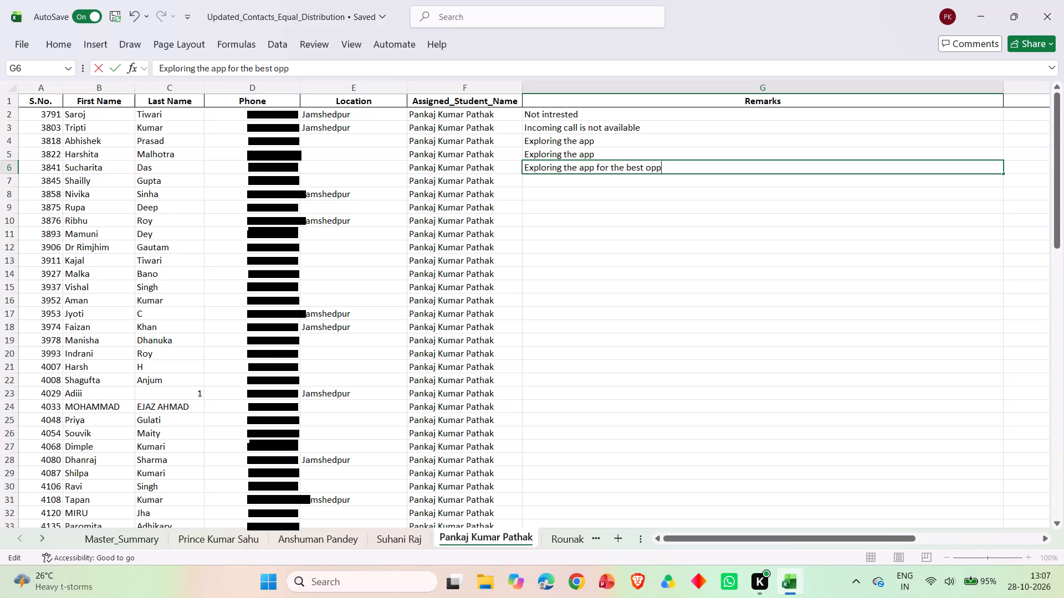
pyautogui.press('o')
pyautogui.write('rtunity')
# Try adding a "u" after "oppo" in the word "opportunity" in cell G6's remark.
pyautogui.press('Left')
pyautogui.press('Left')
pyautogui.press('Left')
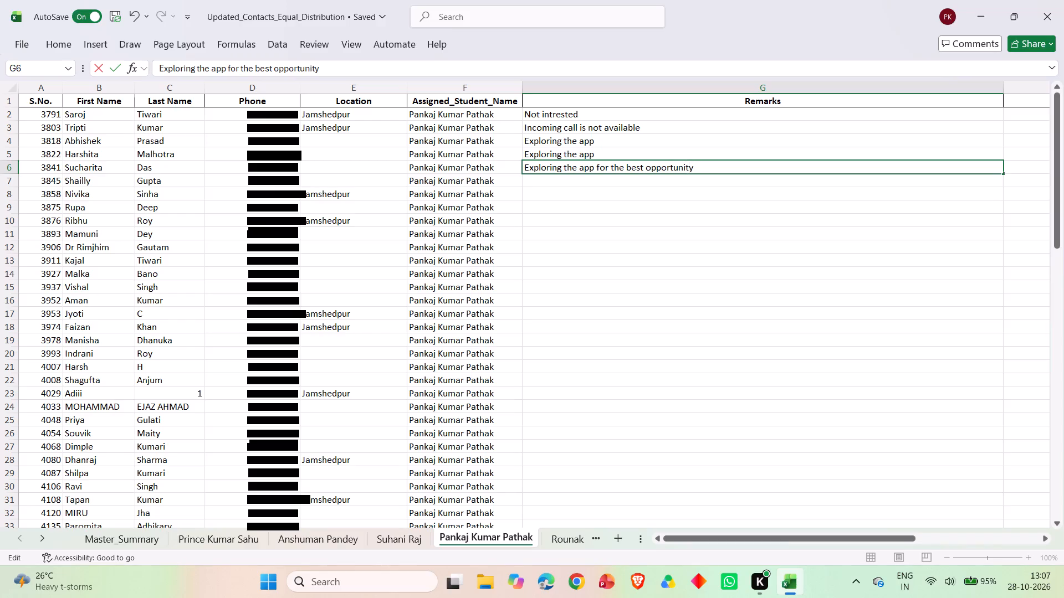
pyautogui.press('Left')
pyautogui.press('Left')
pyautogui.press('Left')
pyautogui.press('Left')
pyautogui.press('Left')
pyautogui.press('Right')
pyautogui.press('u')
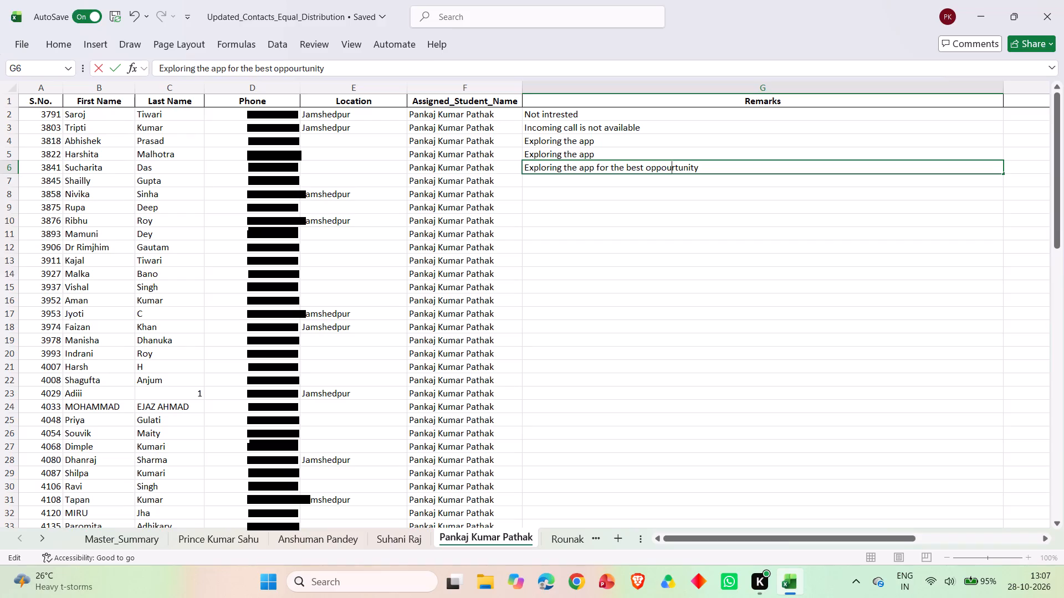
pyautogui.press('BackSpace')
# Insert a comma after "for the" so cell G6's remark reads "Exploring the app for the, best opportunity".
pyautogui.press('Left')
pyautogui.press('Left')
pyautogui.press('Left')
pyautogui.press('Left')
pyautogui.press('Left')
pyautogui.press('Left')
pyautogui.press('Left')
pyautogui.press('Left')
pyautogui.press('Left')
pyautogui.press('Left')
pyautogui.press(',')
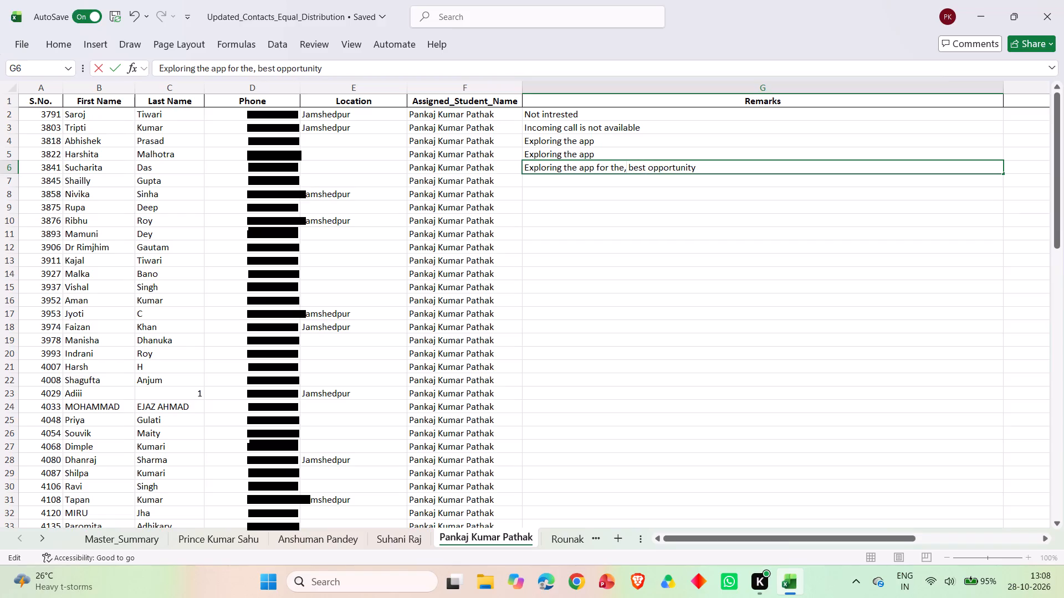
pyautogui.press('Return')
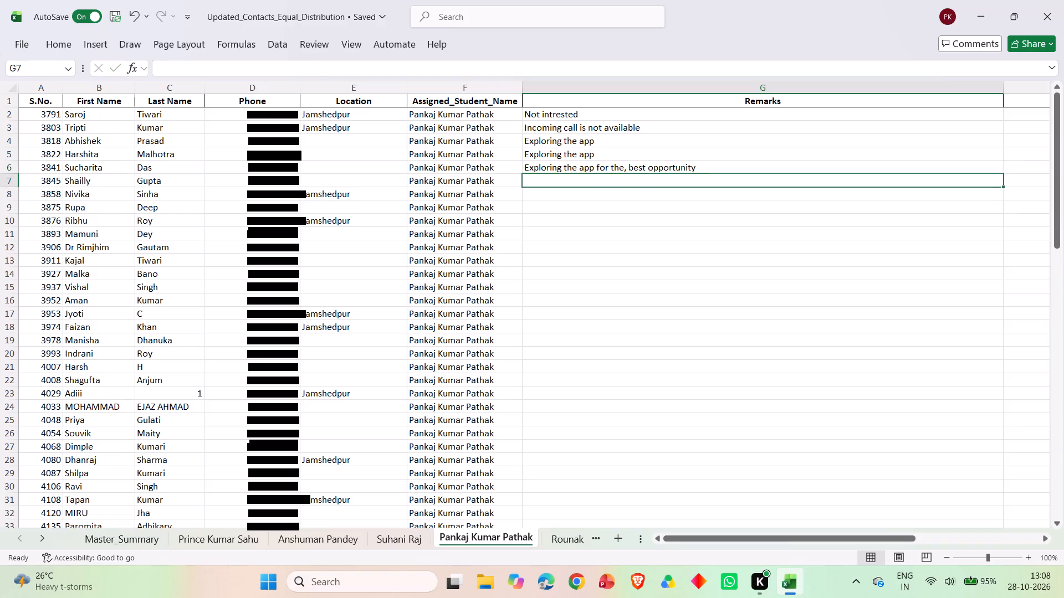
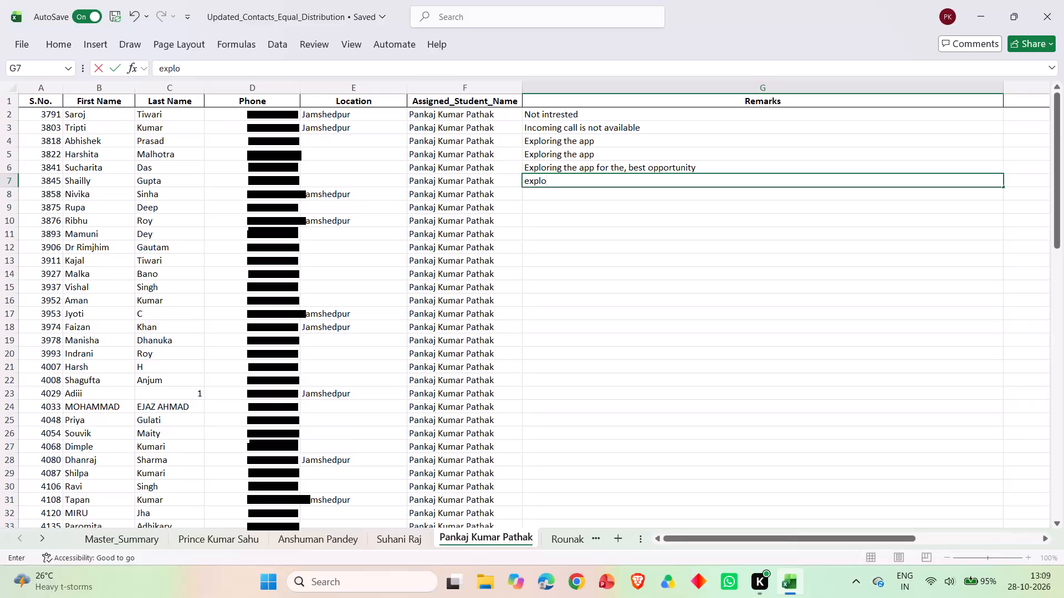
# Complete the sixth contact's remark in cell G7 as "exploring the app".
pyautogui.write('ri')
pyautogui.write('ng')
pyautogui.press('space')
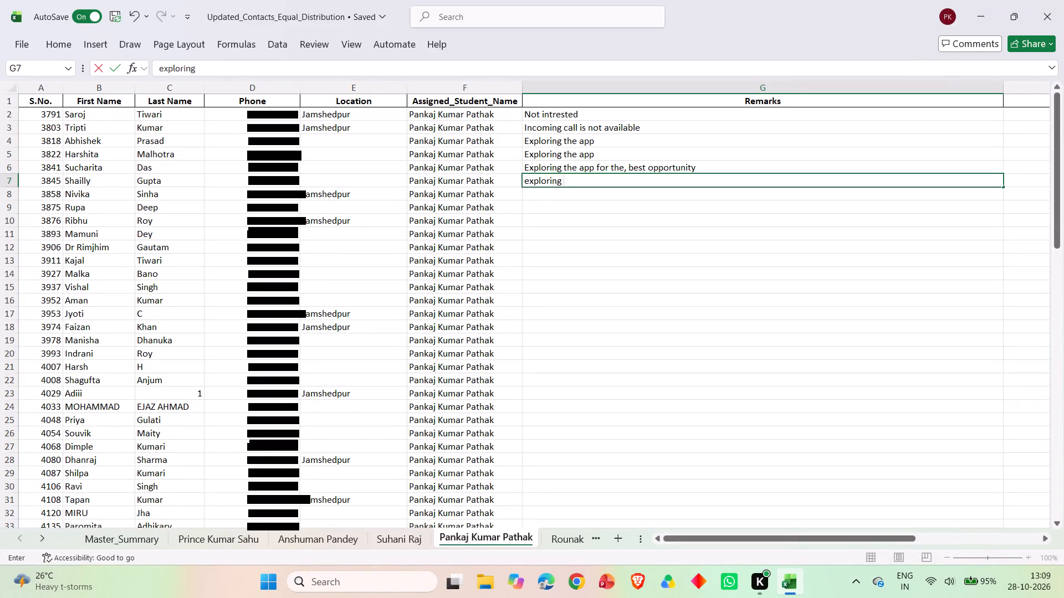
pyautogui.write('the')
pyautogui.press('space')
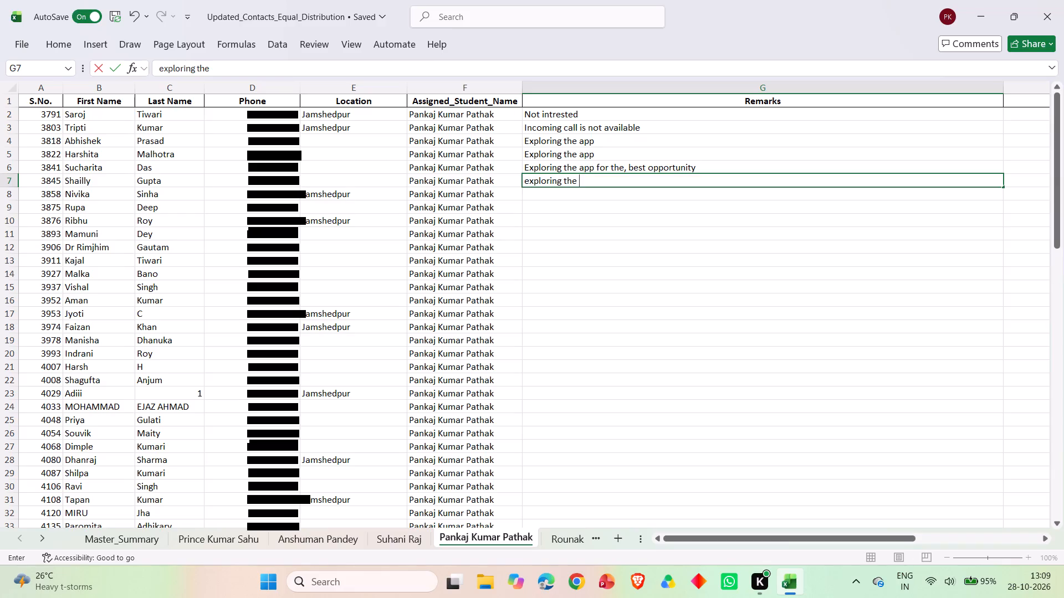
pyautogui.write('app')
pyautogui.press('Left')
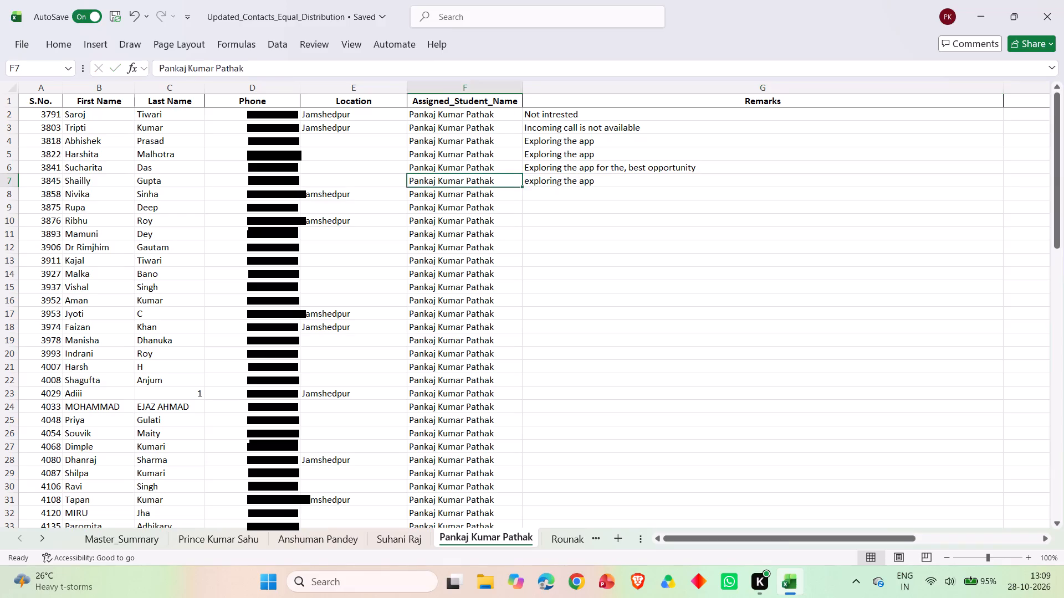
# Capitalize the first letter of cell G7's remark so it reads "Exploring the app".
pyautogui.press('Left')
pyautogui.press('Right')
pyautogui.press('Right')
pyautogui.press('Right')
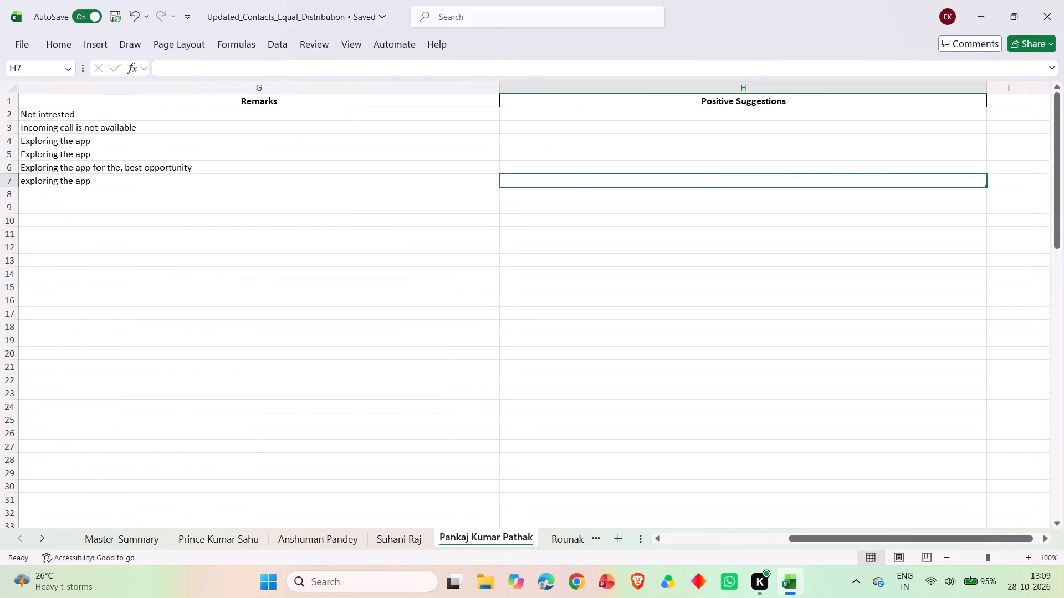
pyautogui.press('Left')
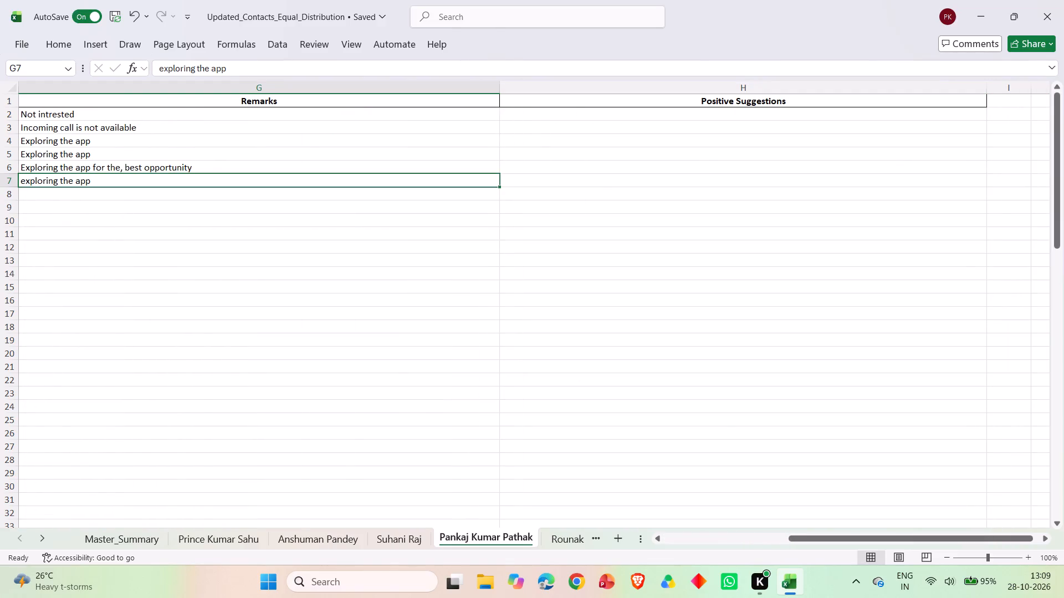
pyautogui.click(163, 65)
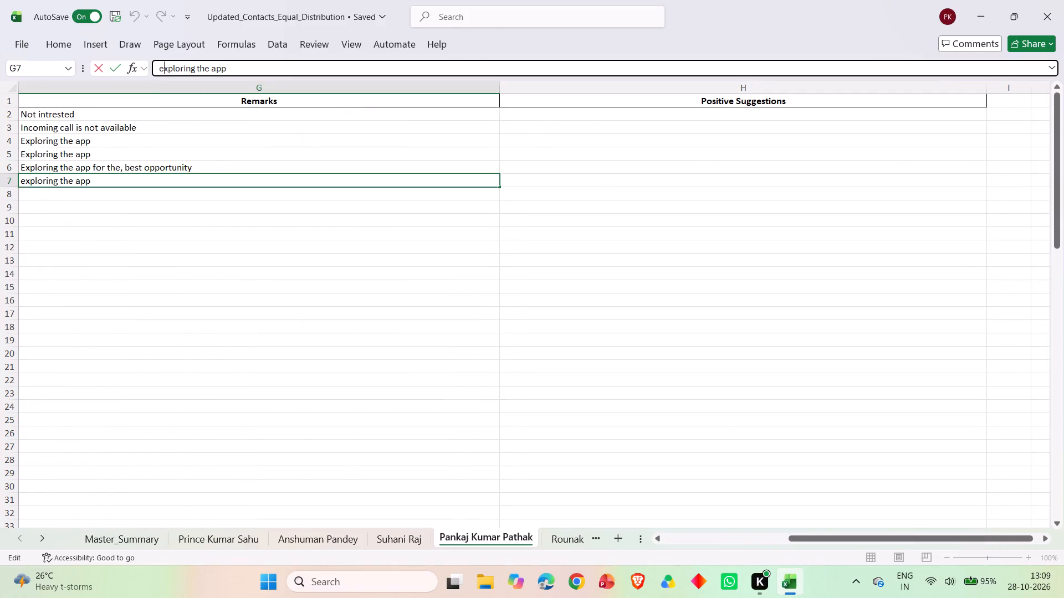
pyautogui.press('BackSpace')
pyautogui.press('e')
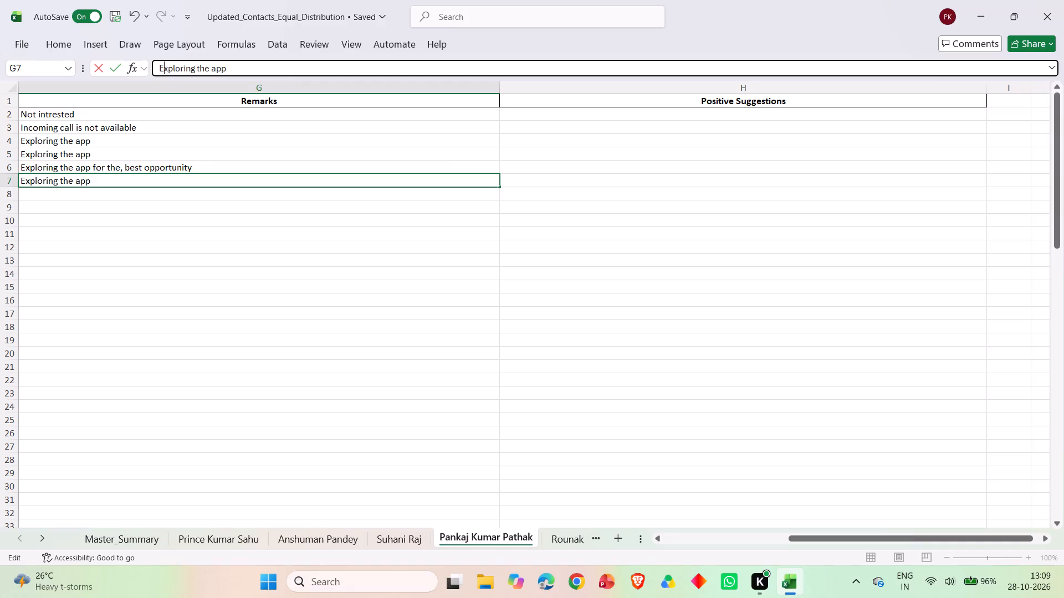
pyautogui.press('Return')
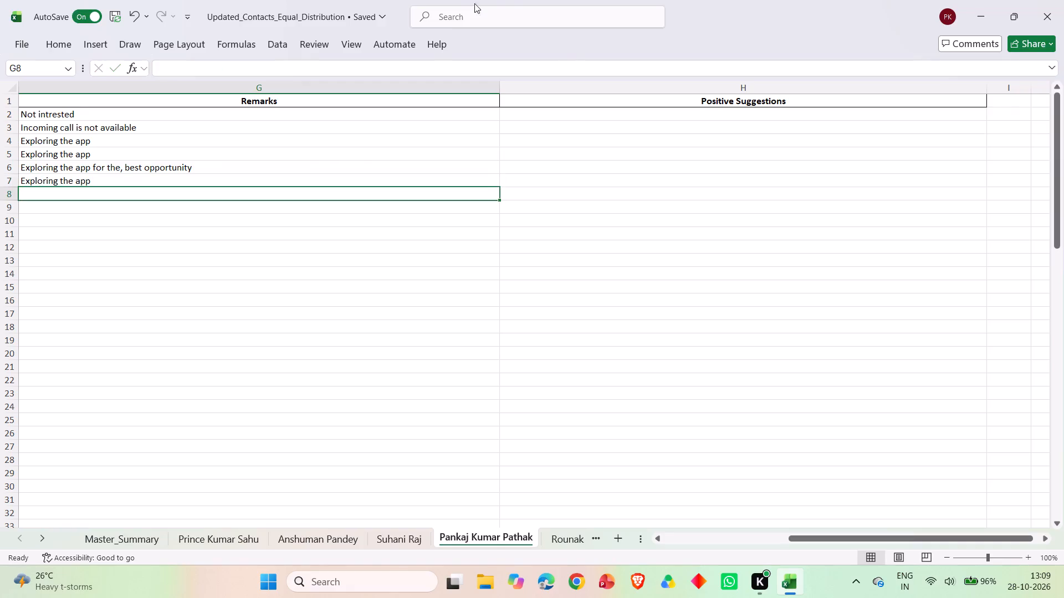
# Open the seventh contact's empty Remarks cell, G8, for entry.
pyautogui.click(663, 543)
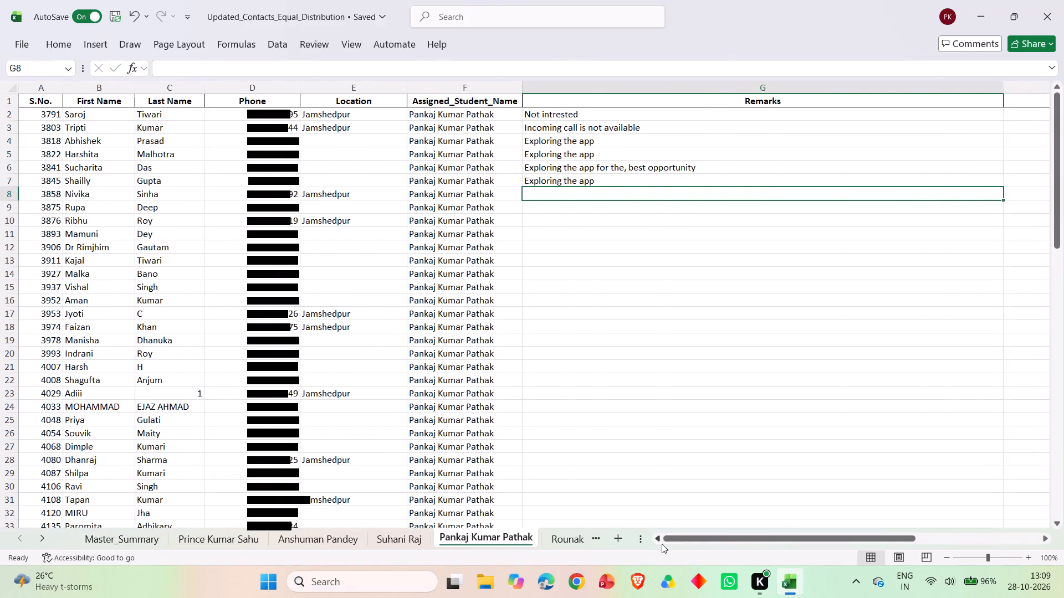
pyautogui.click(661, 543)
pyautogui.click(658, 538)
pyautogui.doubleClick(560, 198)
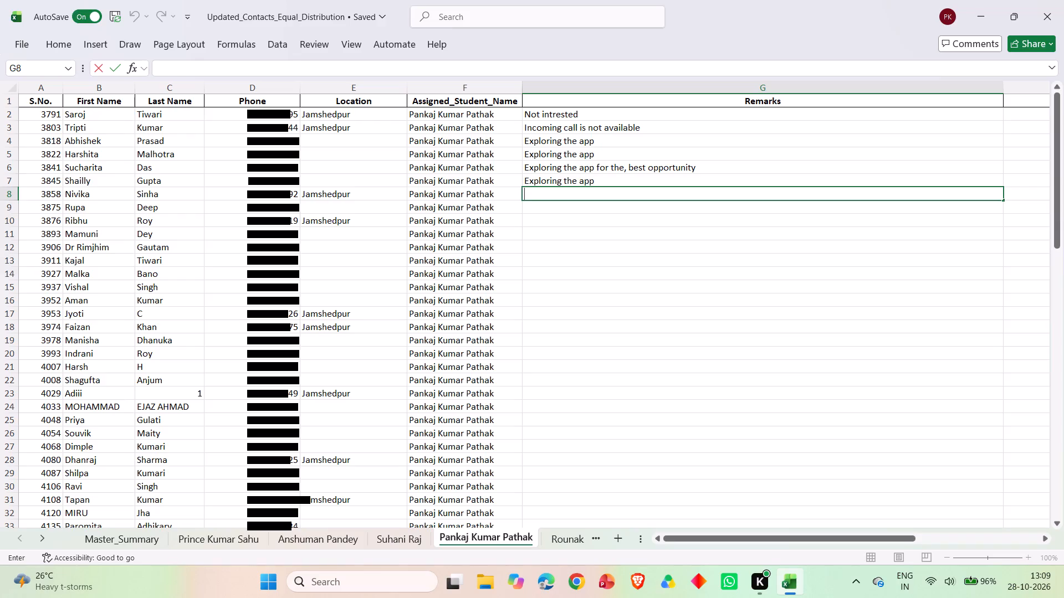
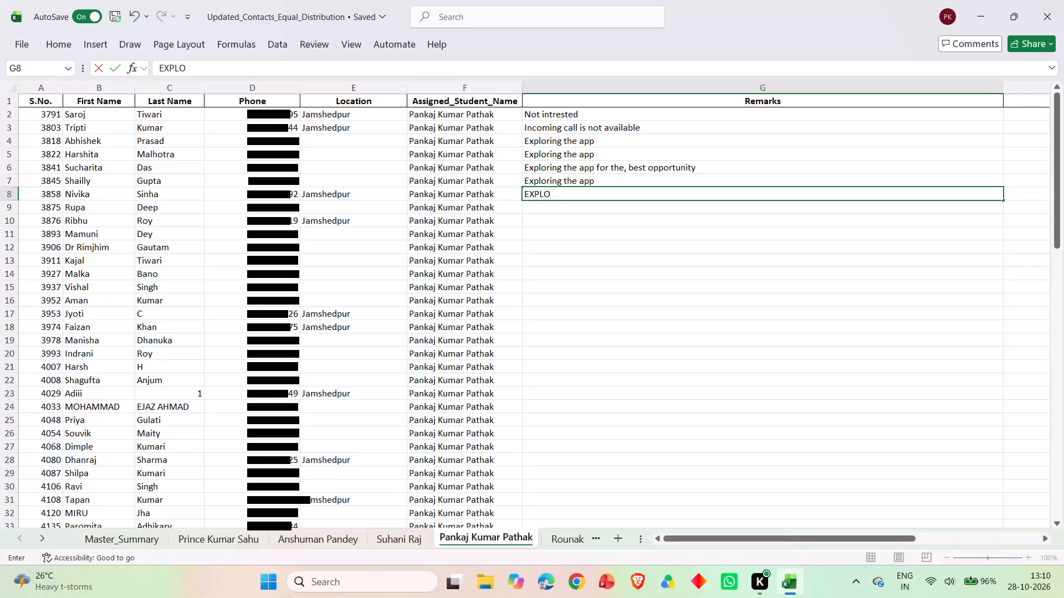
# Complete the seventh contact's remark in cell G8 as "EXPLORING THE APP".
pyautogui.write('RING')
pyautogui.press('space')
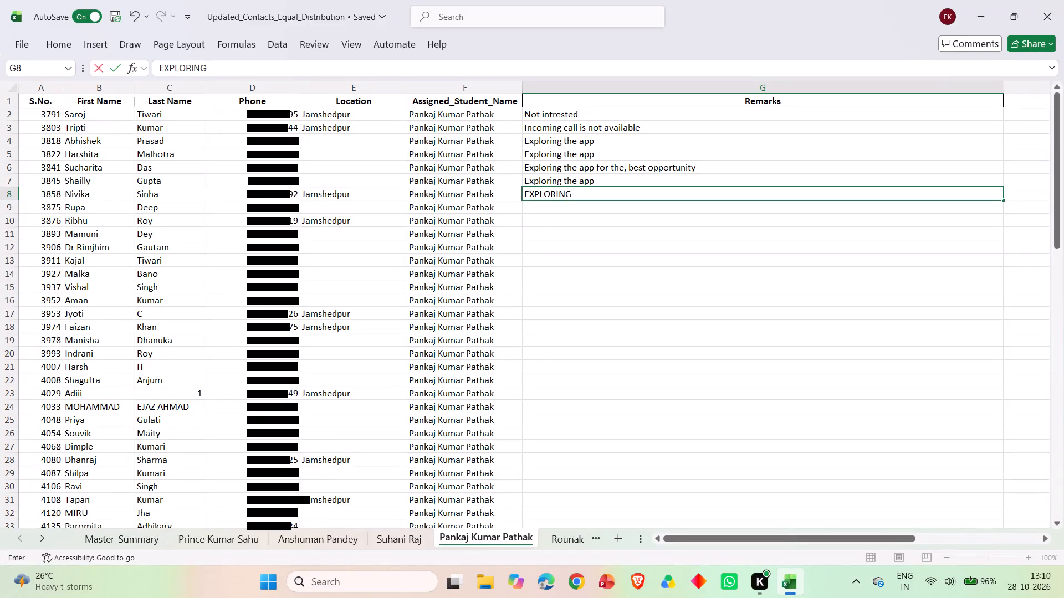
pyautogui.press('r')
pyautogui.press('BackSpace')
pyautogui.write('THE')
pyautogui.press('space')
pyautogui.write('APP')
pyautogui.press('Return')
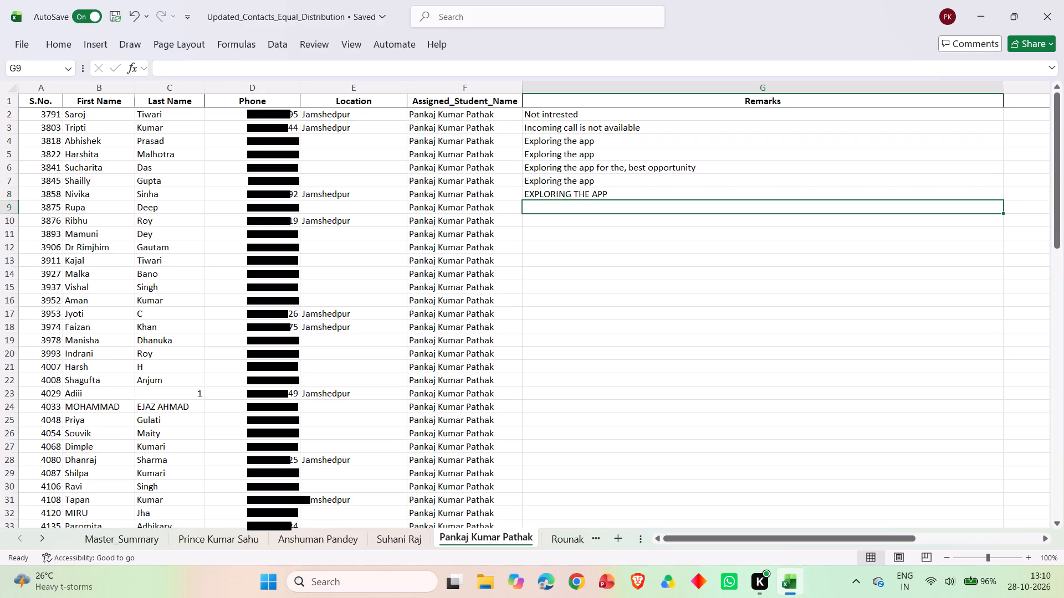
# Replace the seventh contact's remark in cell G8 with "Not intrested".
pyautogui.press('Up')
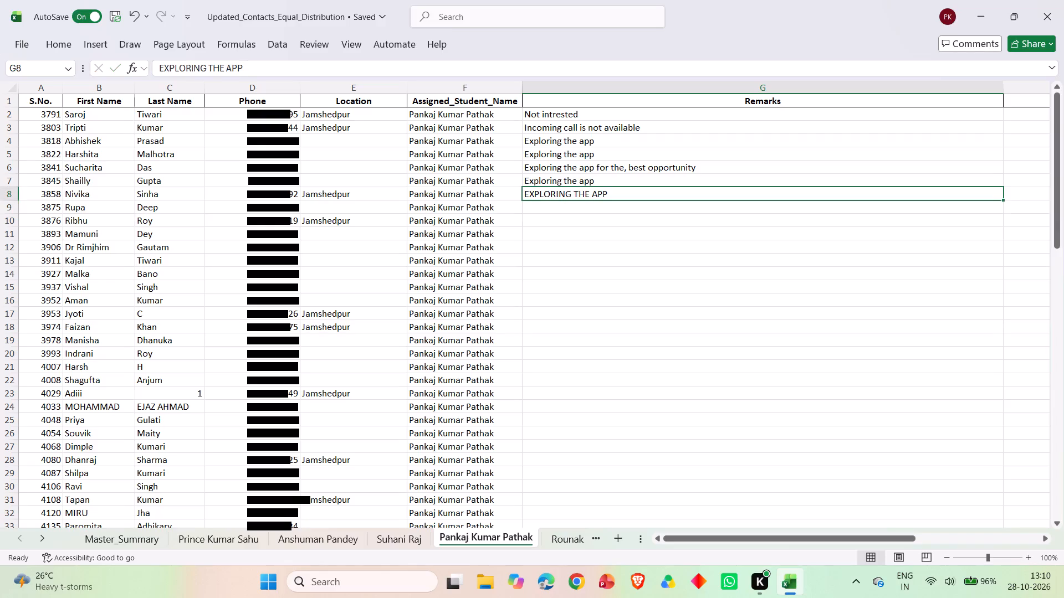
pyautogui.doubleClick(615, 194)
pyautogui.press('BackSpace')
pyautogui.press('BackSpace')
pyautogui.press('BackSpace')
pyautogui.press('BackSpace')
pyautogui.press('BackSpace')
pyautogui.press('BackSpace')
pyautogui.press('BackSpace')
pyautogui.press('BackSpace')
pyautogui.press('BackSpace')
pyautogui.press('BackSpace')
pyautogui.press('BackSpace')
pyautogui.press('BackSpace')
pyautogui.press('BackSpace')
pyautogui.press('BackSpace')
pyautogui.press('BackSpace')
pyautogui.press('BackSpace')
pyautogui.press('BackSpace')
pyautogui.press('BackSpace')
pyautogui.press('BackSpace')
pyautogui.press('BackSpace')
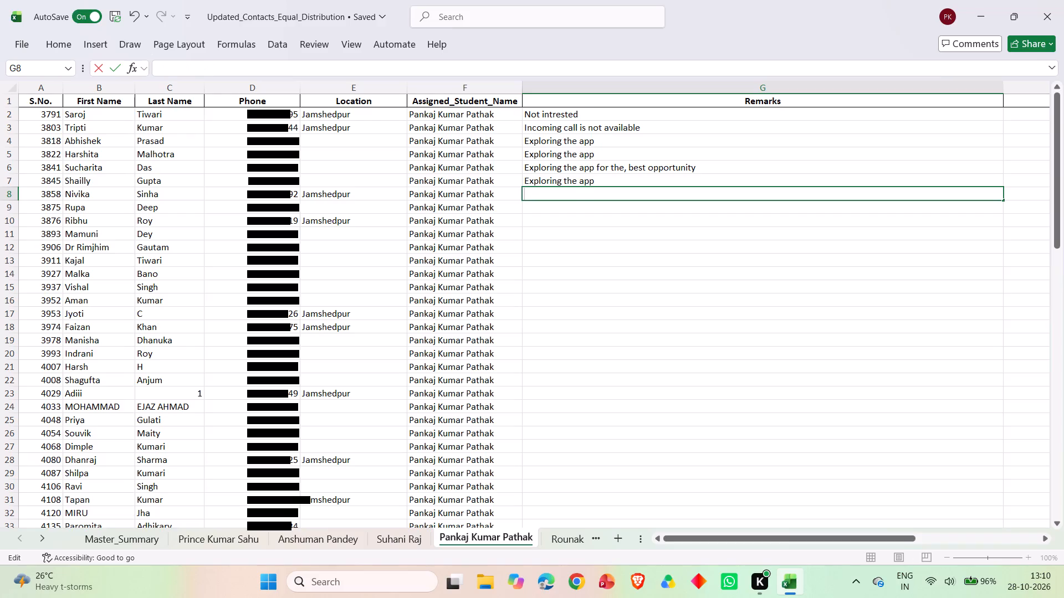
pyautogui.press('n')
pyautogui.press('Return')
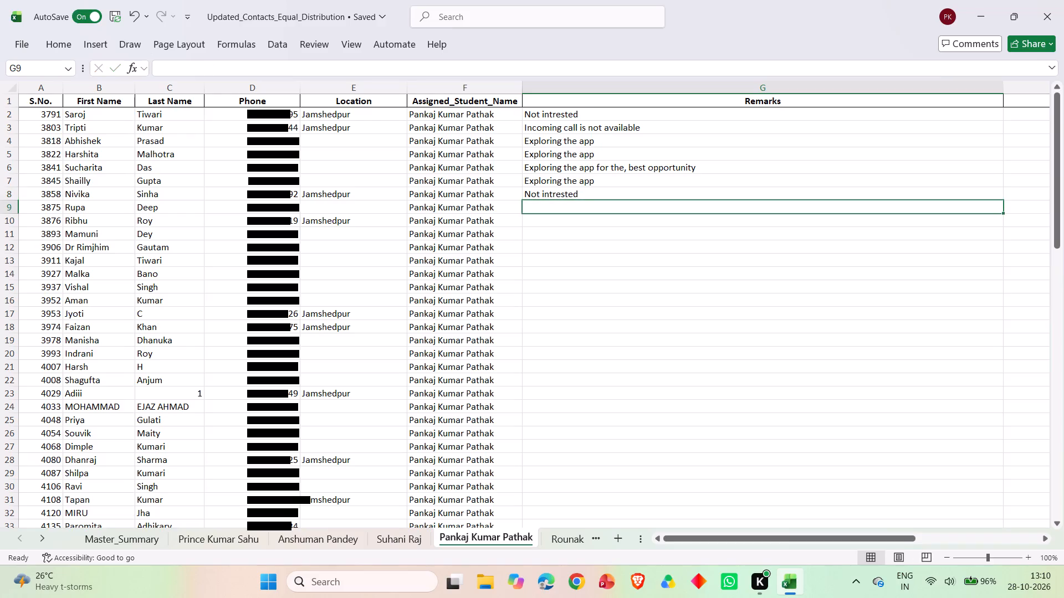
# Shorten the fifth contact's remark in cell G6 to "Exploring the app for the".
pyautogui.scroll(1, 617, 194)
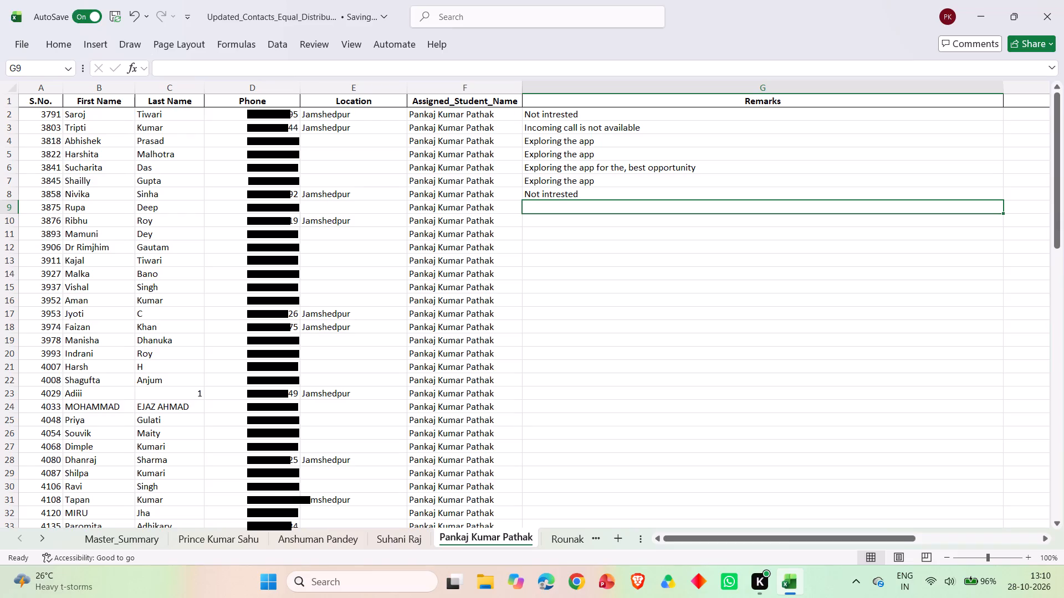
pyautogui.doubleClick(766, 170)
pyautogui.press('BackSpace')
pyautogui.press('BackSpace')
pyautogui.press('BackSpace')
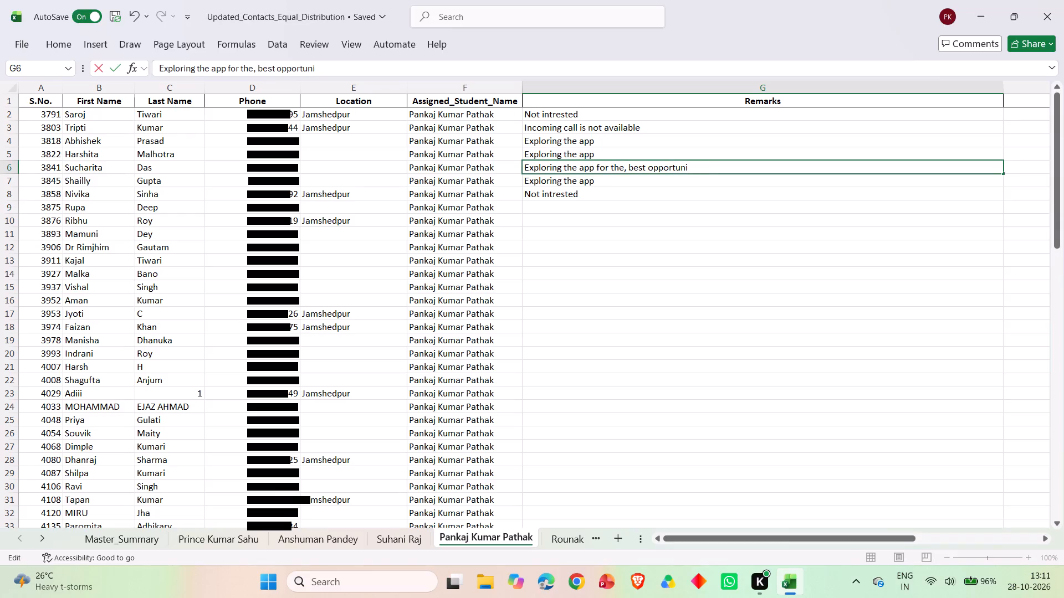
pyautogui.press('BackSpace')
pyautogui.press('BackSpace')
pyautogui.press('BackSpace')
pyautogui.press('BackSpace')
pyautogui.press('BackSpace')
pyautogui.press('BackSpace')
pyautogui.press('BackSpace')
pyautogui.press('BackSpace')
pyautogui.press('BackSpace')
pyautogui.press('BackSpace')
pyautogui.press('BackSpace')
pyautogui.press('BackSpace')
pyautogui.press('BackSpace')
pyautogui.press('BackSpace')
pyautogui.press('BackSpace')
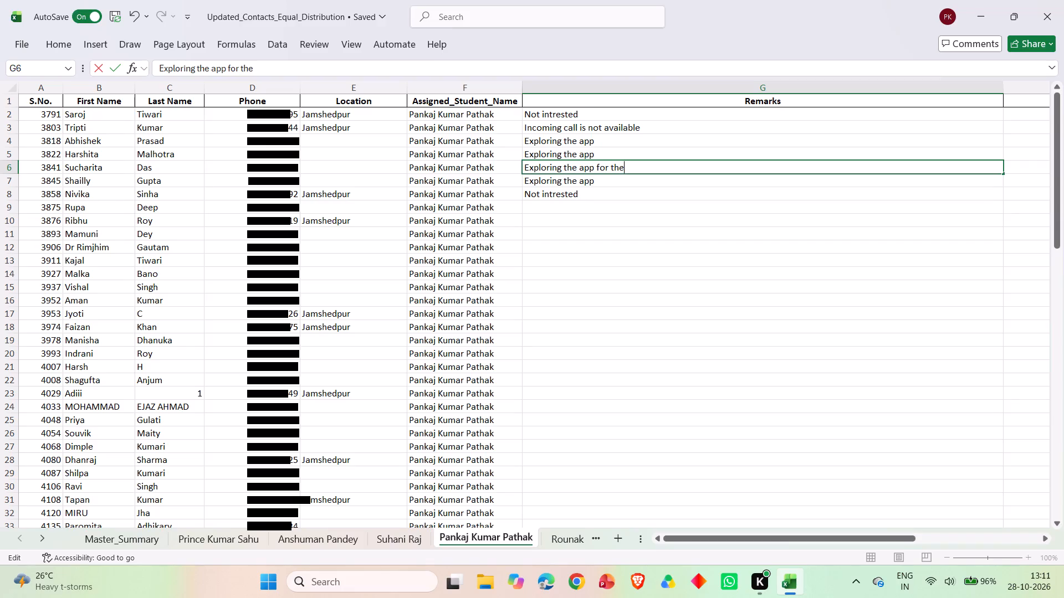
pyautogui.press('Return')
pyautogui.press('Return')
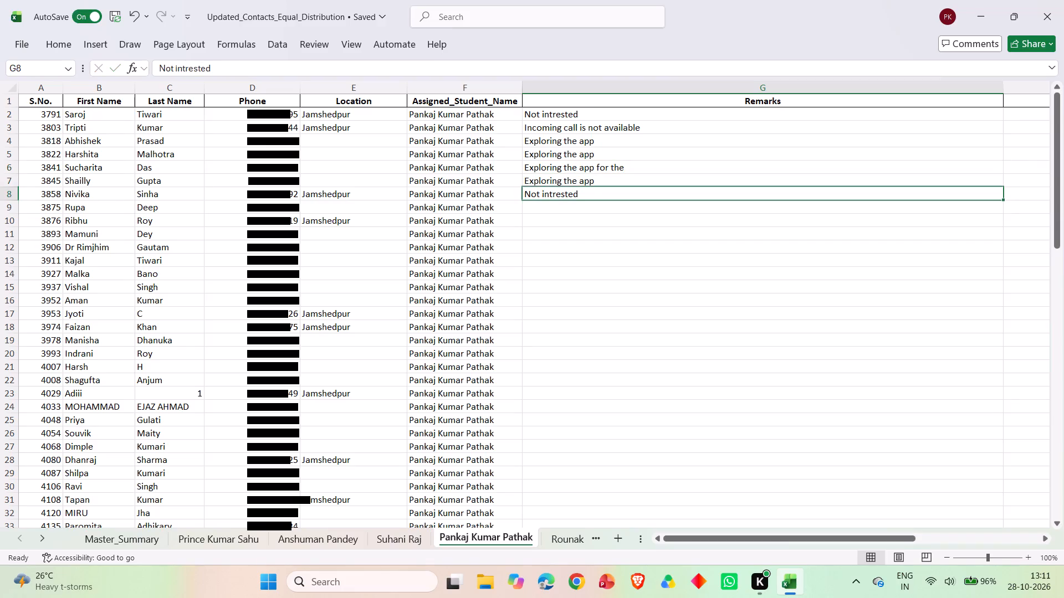
# Trim the trailing words from cell G6's remark so it reads "Exploring the app".
pyautogui.press('Up')
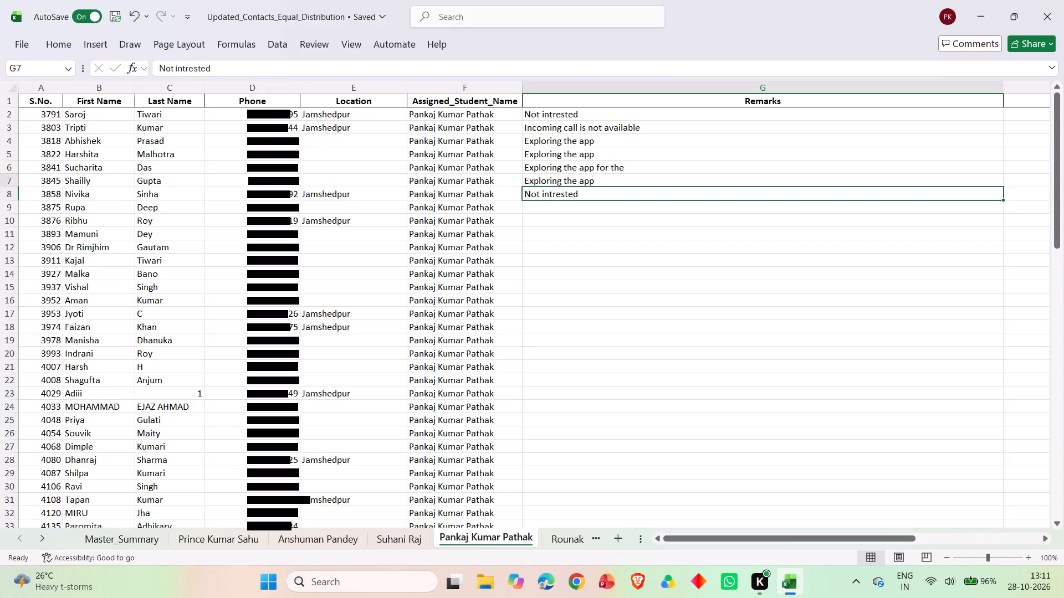
pyautogui.press('Up')
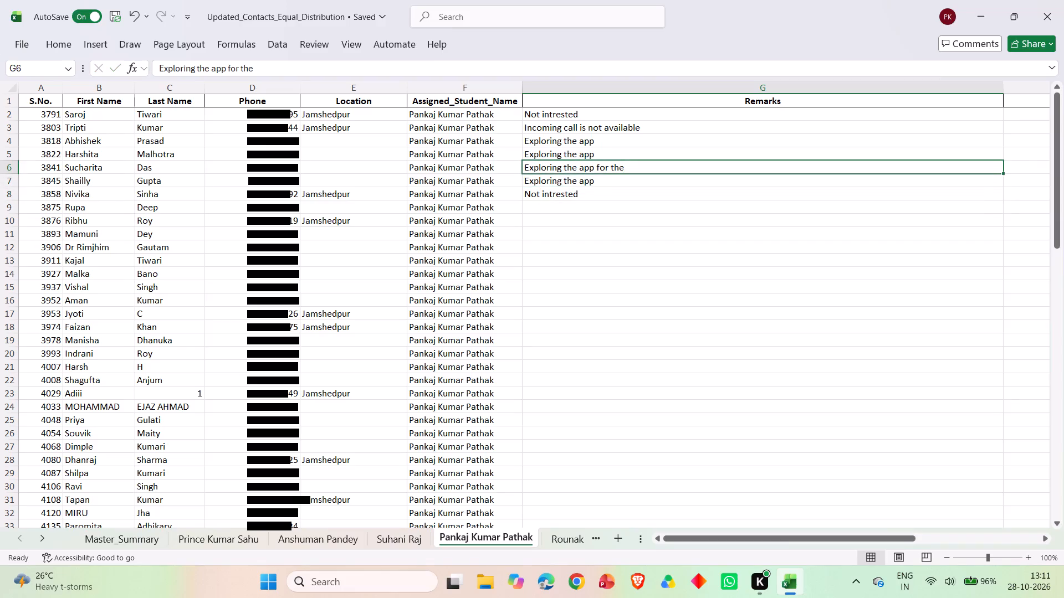
pyautogui.doubleClick(961, 163)
pyautogui.press('BackSpace')
pyautogui.press('BackSpace')
pyautogui.press('BackSpace')
pyautogui.press('BackSpace')
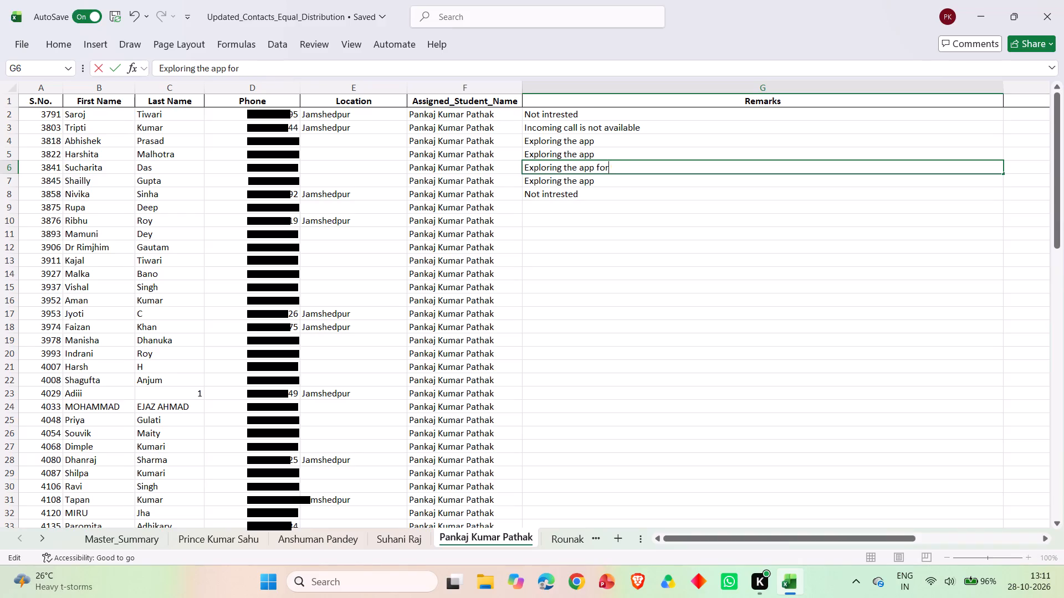
pyautogui.press('BackSpace')
pyautogui.press('BackSpace')
pyautogui.press('BackSpace')
pyautogui.press('Return')
pyautogui.press('Return')
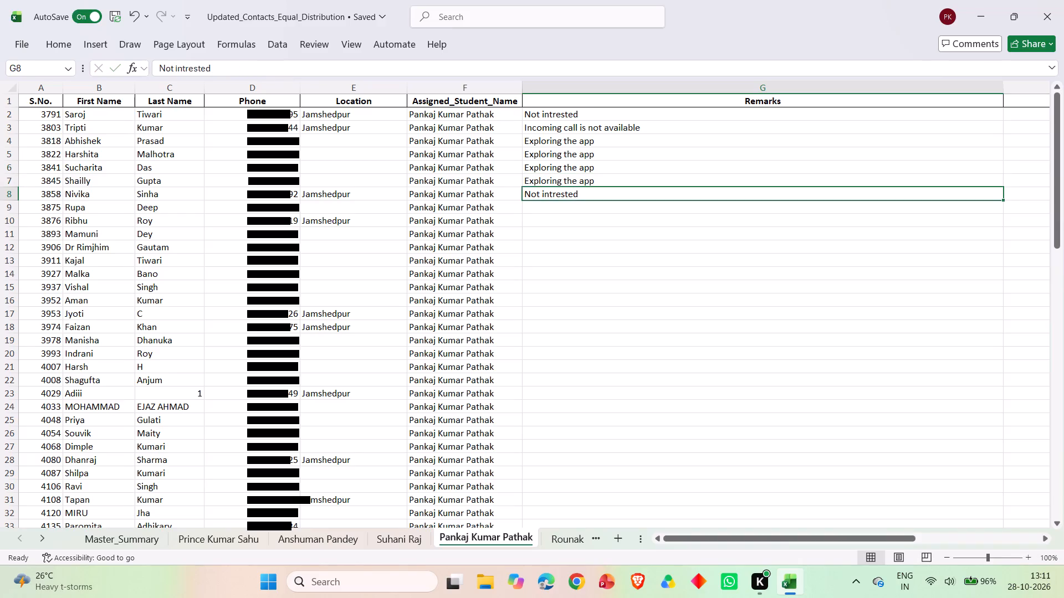
# Enter "Not reachable" as the eighth contact's remark in cell G9.
pyautogui.press('Return')
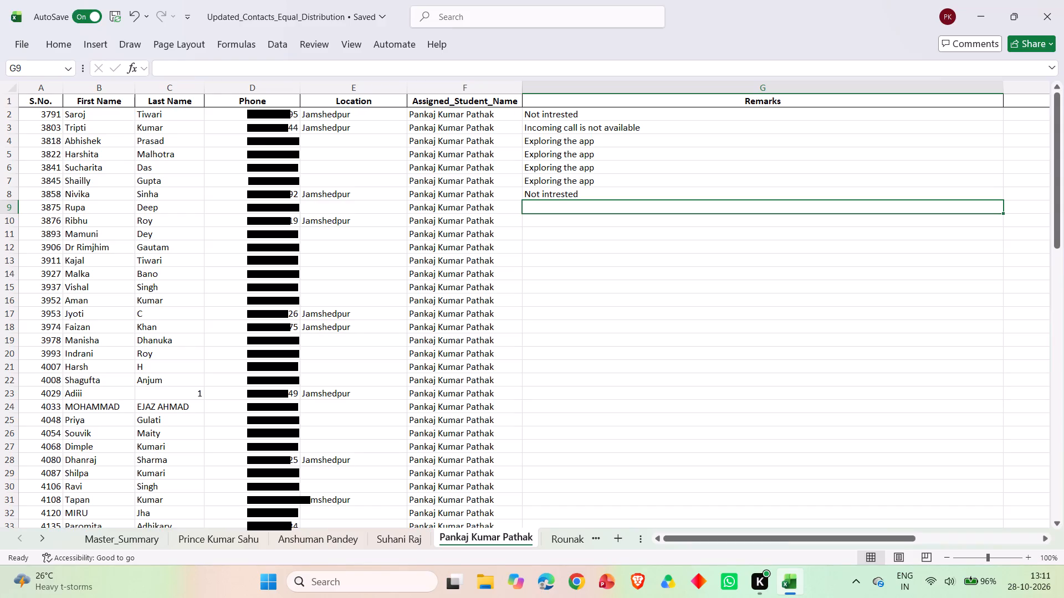
pyautogui.press('n')
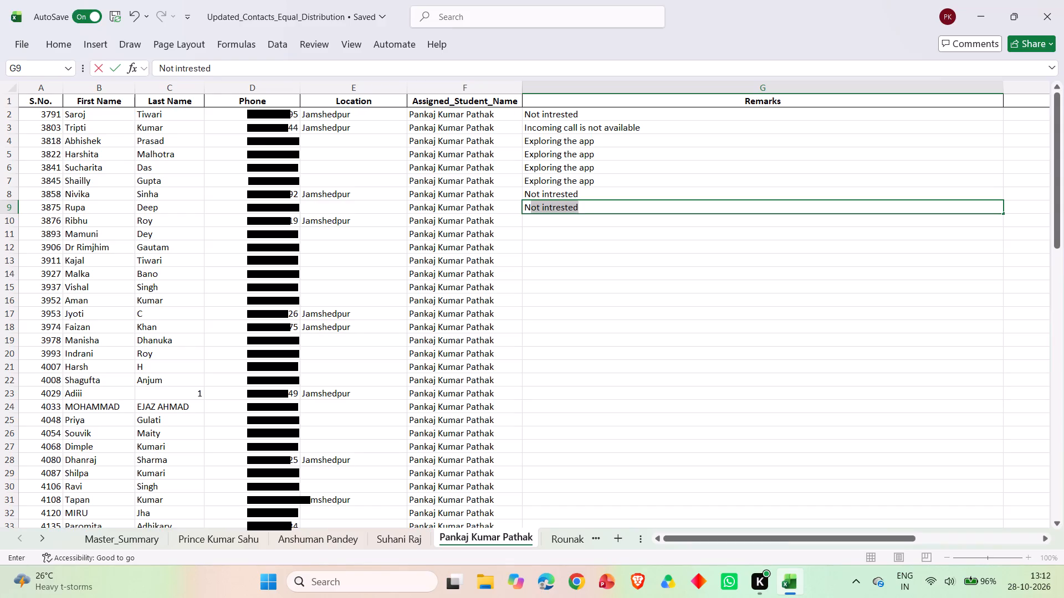
pyautogui.write('ot')
pyautogui.press('space')
pyautogui.write('reacg')
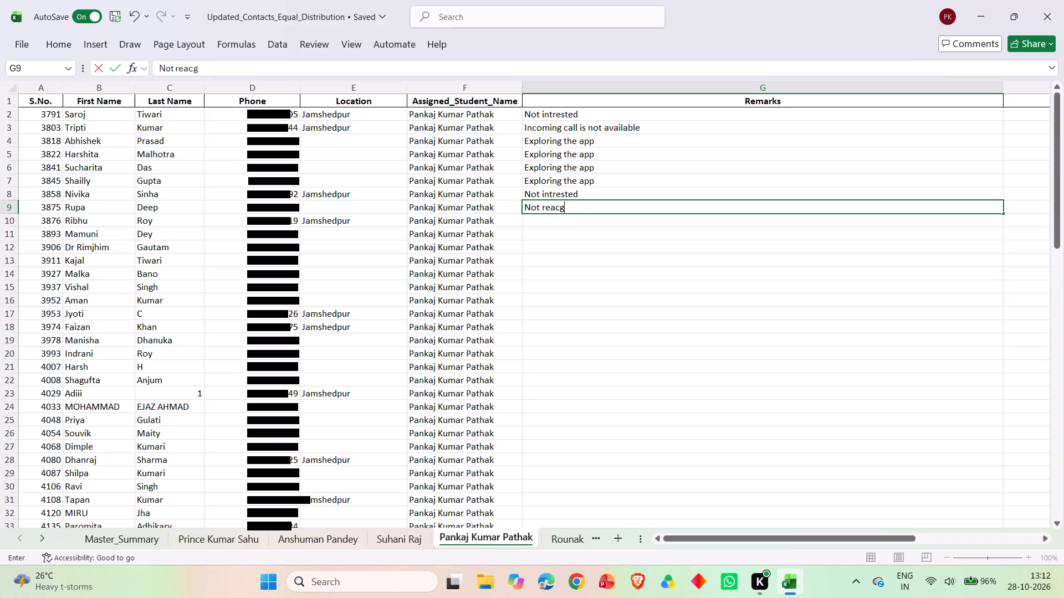
pyautogui.press('BackSpace')
pyautogui.write('hav')
pyautogui.press('BackSpace')
pyautogui.write('ble')
pyautogui.press('Return')
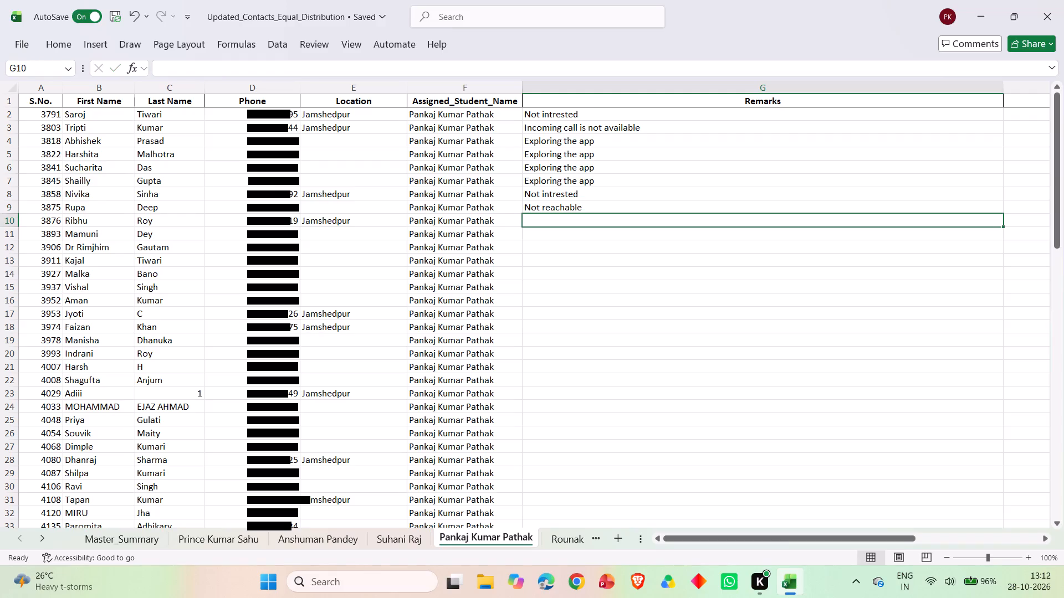
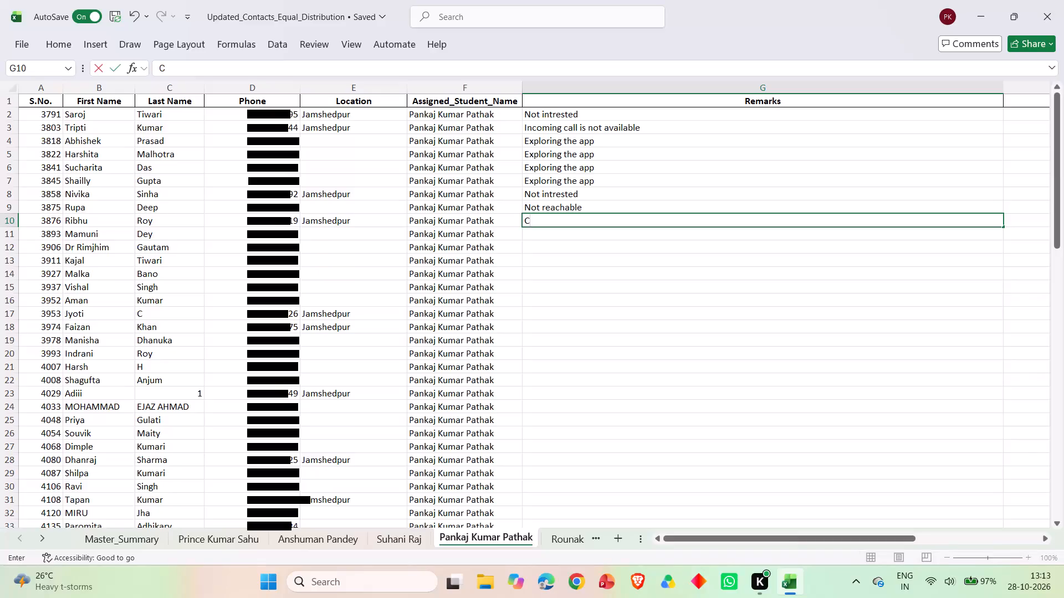
# Enter "Customer is so satisfied" as the ninth contact's remark in cell G10.
pyautogui.write('us')
pyautogui.write('tomer is')
pyautogui.press('space')
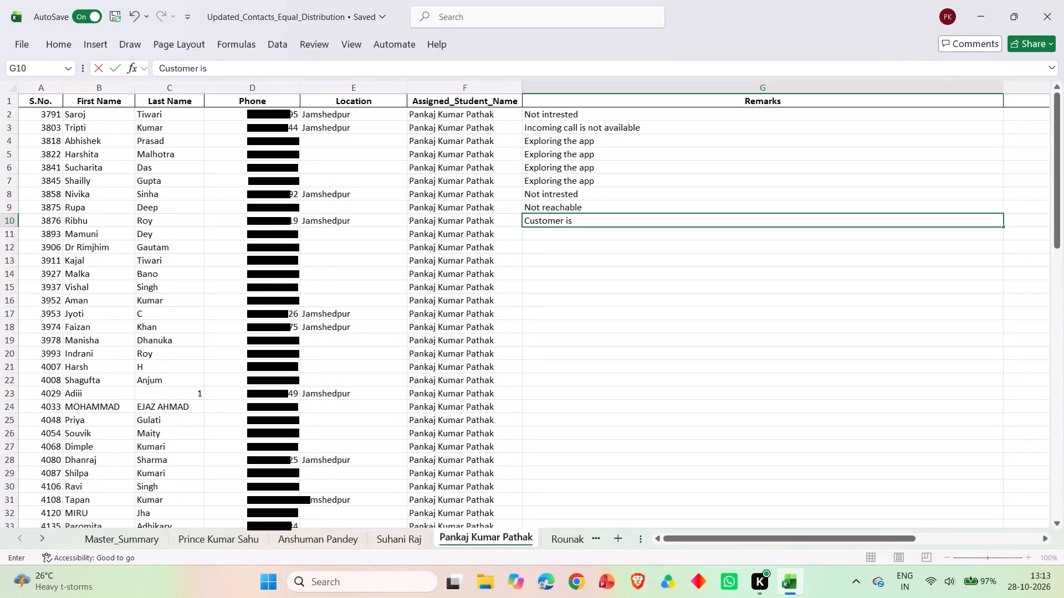
pyautogui.write('so')
pyautogui.press('space')
pyautogui.write('sati')
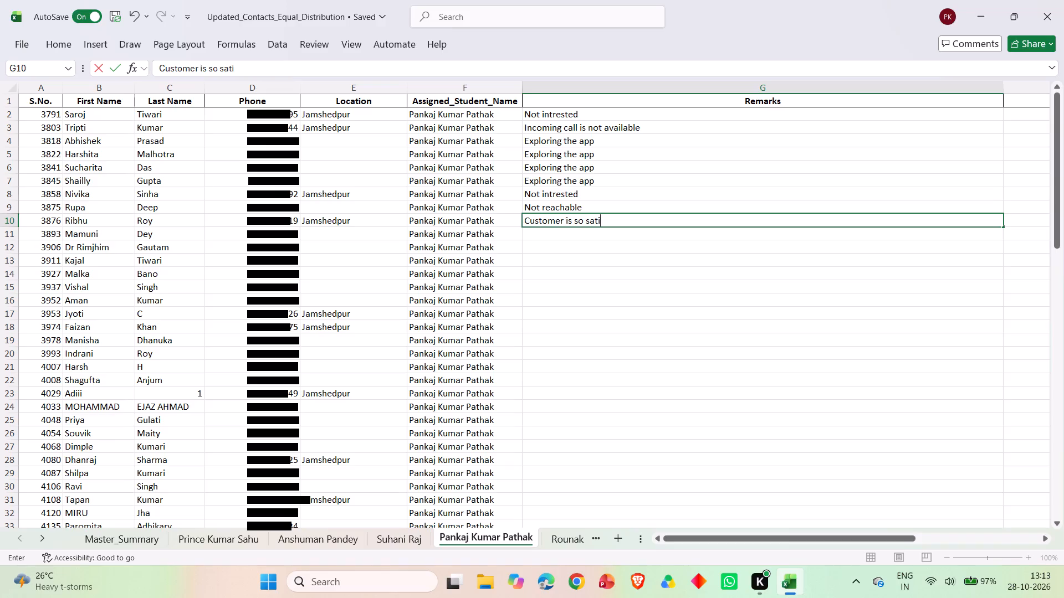
pyautogui.press('s')
pyautogui.write('fied')
pyautogui.press('Return')
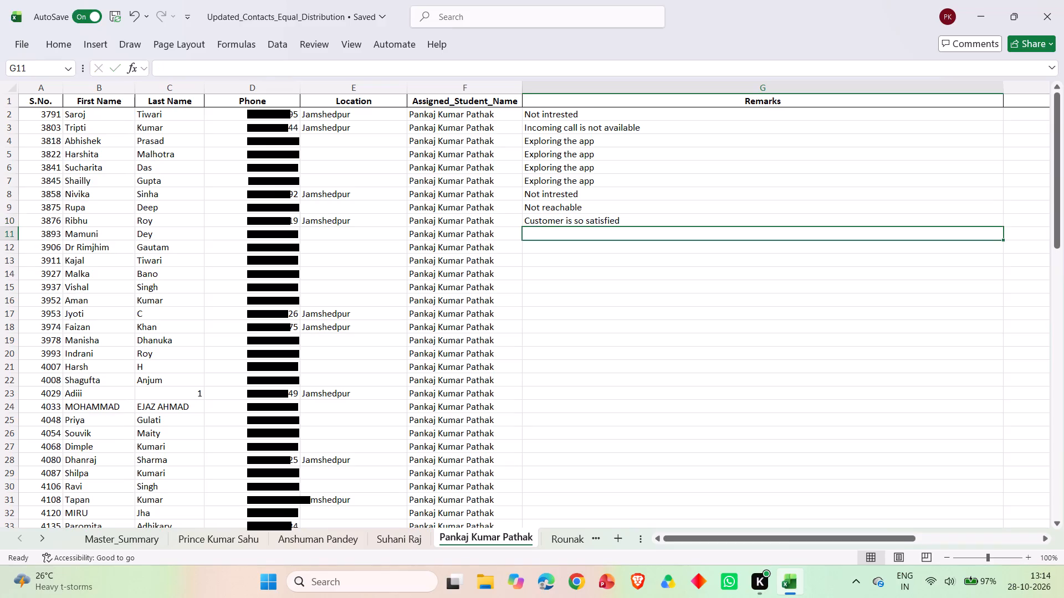
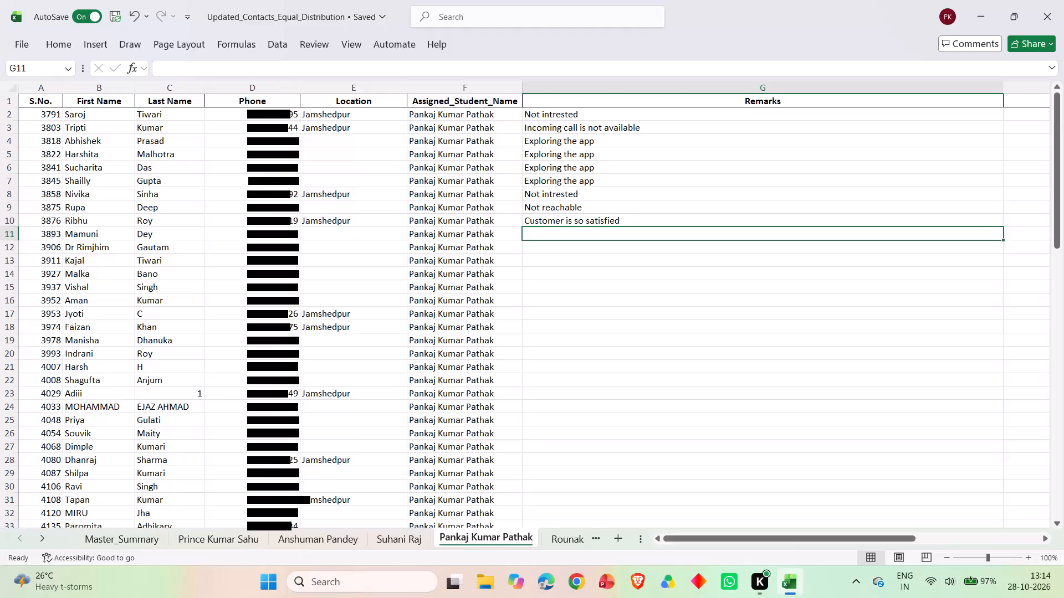
# Enter "Nothing" as the ninth contact's Positive Suggestions entry in cell H10.
pyautogui.doubleClick(1029, 220)
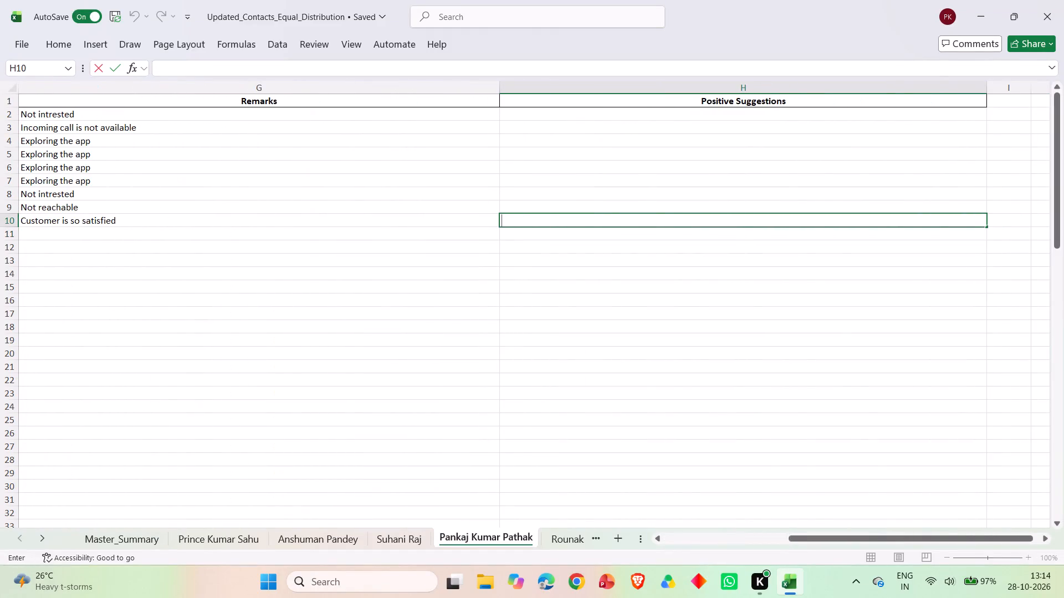
pyautogui.press('b')
pyautogui.press('BackSpace')
pyautogui.press('n')
pyautogui.write('othui')
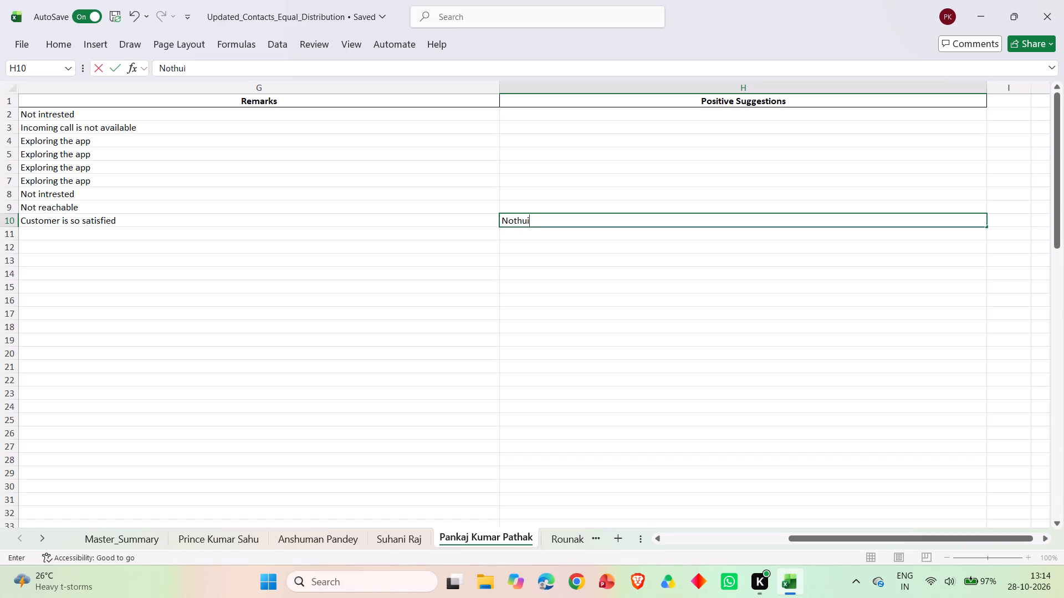
pyautogui.press('BackSpace')
pyautogui.press('BackSpace')
pyautogui.write('ing')
pyautogui.press('Return')
# Enter "Not connected" as the tenth contact's remark in cell G11.
pyautogui.press('Left')
pyautogui.press('Left')
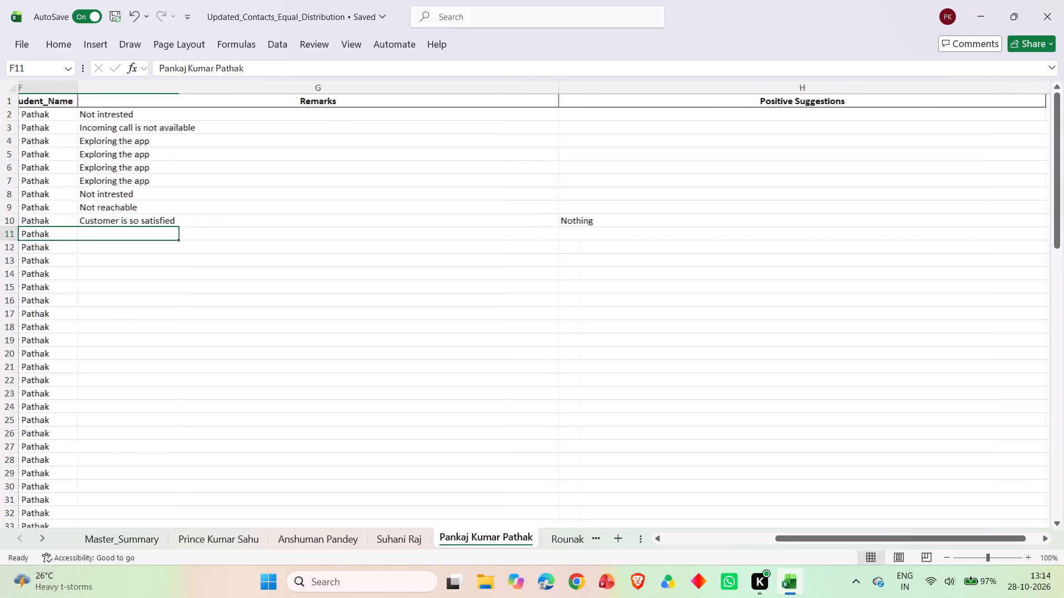
pyautogui.press('Left')
pyautogui.press('Left')
pyautogui.press('Left')
pyautogui.press('Left')
pyautogui.press('Left')
pyautogui.press('Left')
pyautogui.press('Left')
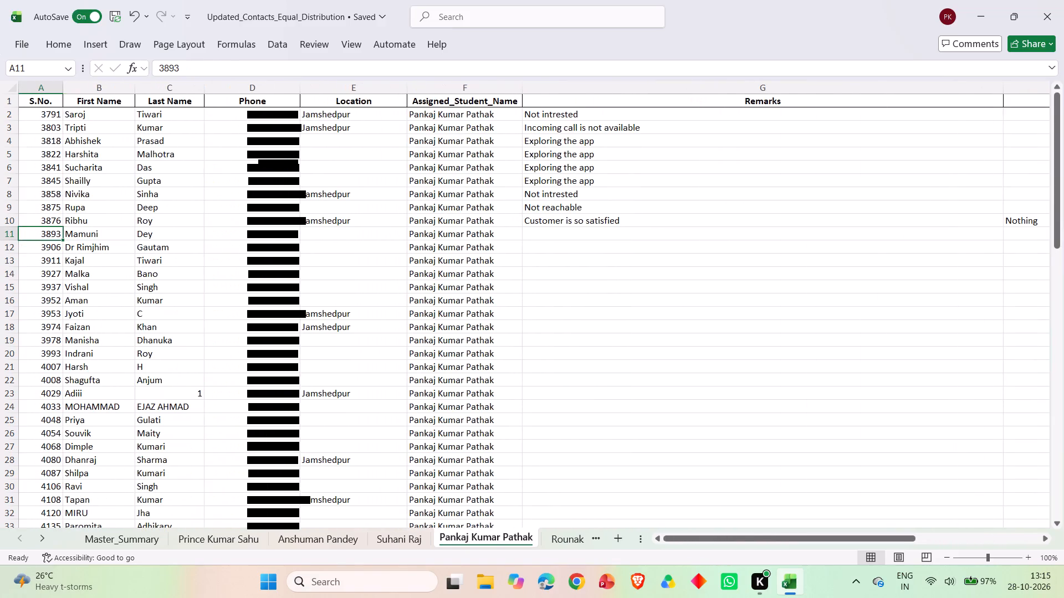
pyautogui.press('Right')
pyautogui.press('Right')
pyautogui.press('Right')
pyautogui.press('Right')
pyautogui.press('Right')
pyautogui.press('Right')
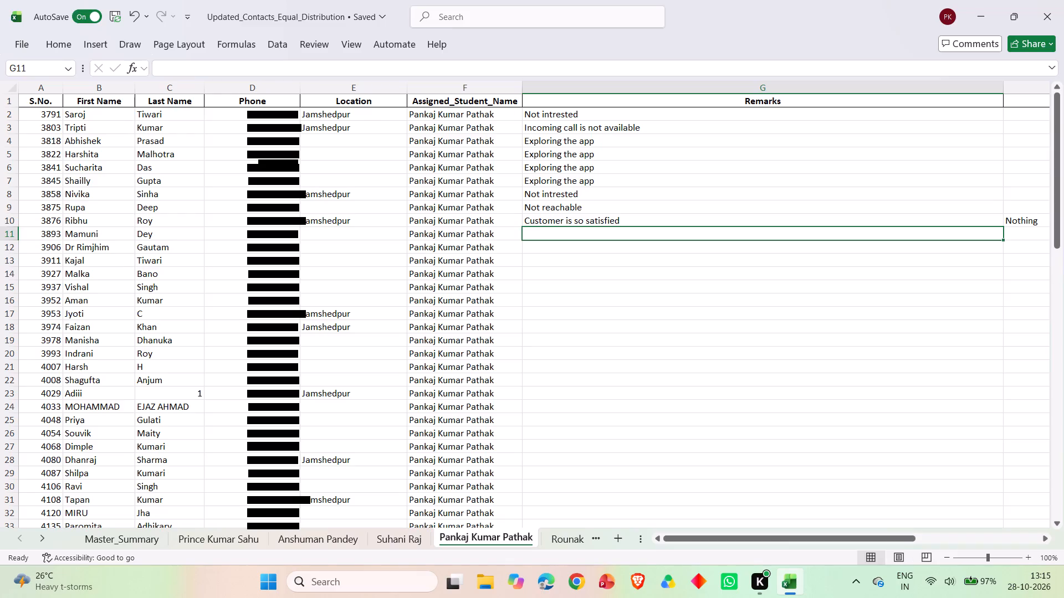
pyautogui.scroll(6, 1029, 220)
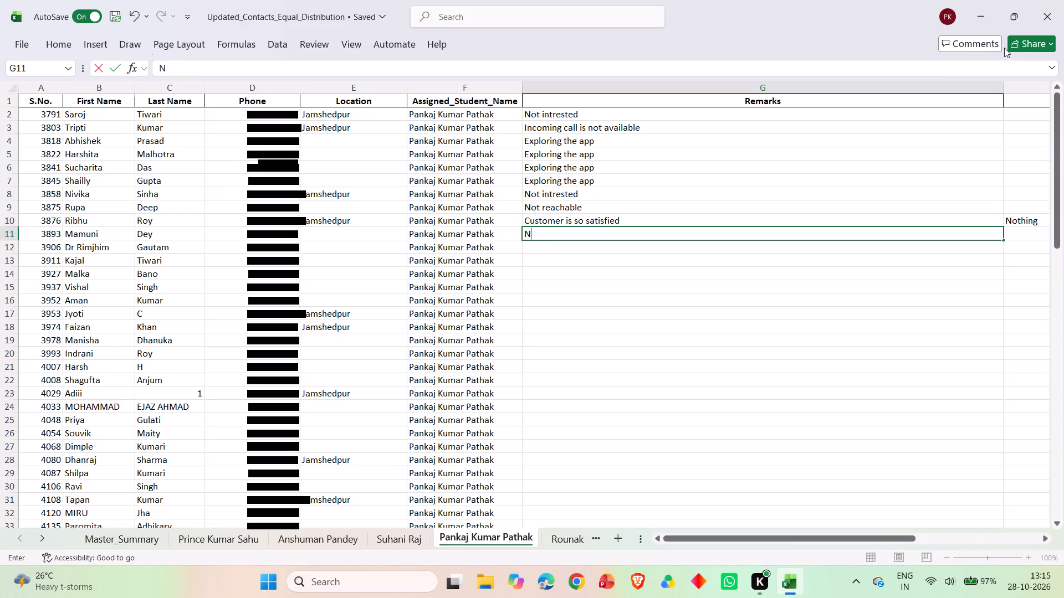
pyautogui.write('ot')
pyautogui.press('space')
pyautogui.write('co')
pyautogui.write('nnected')
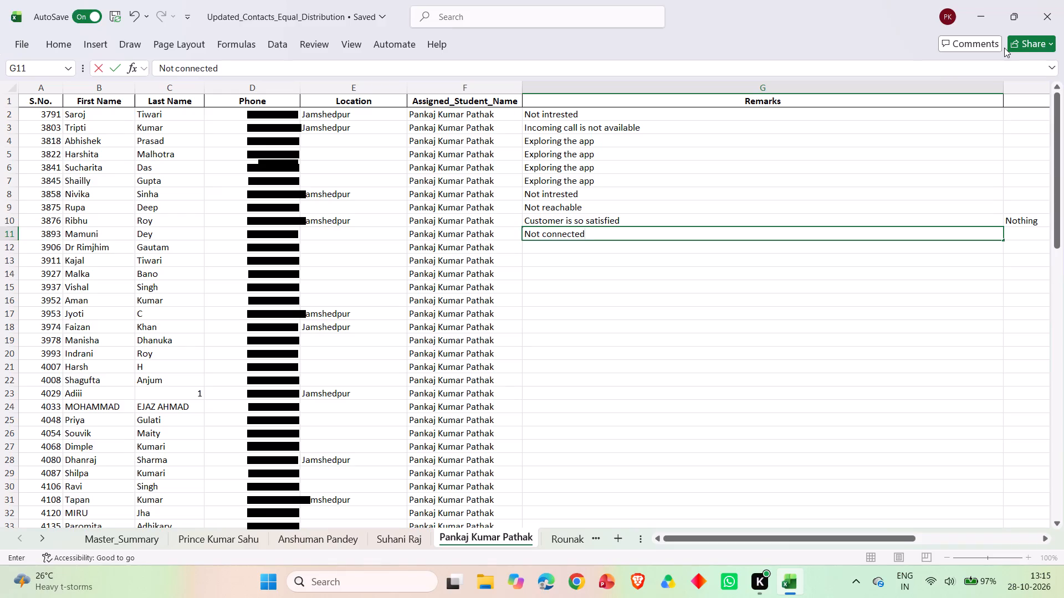
pyautogui.press('Return')
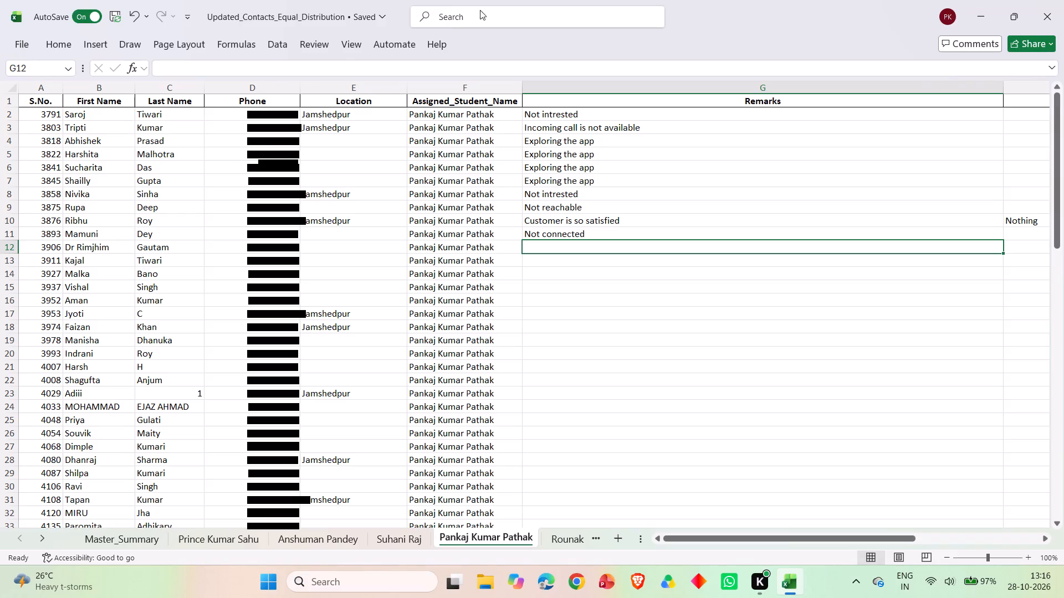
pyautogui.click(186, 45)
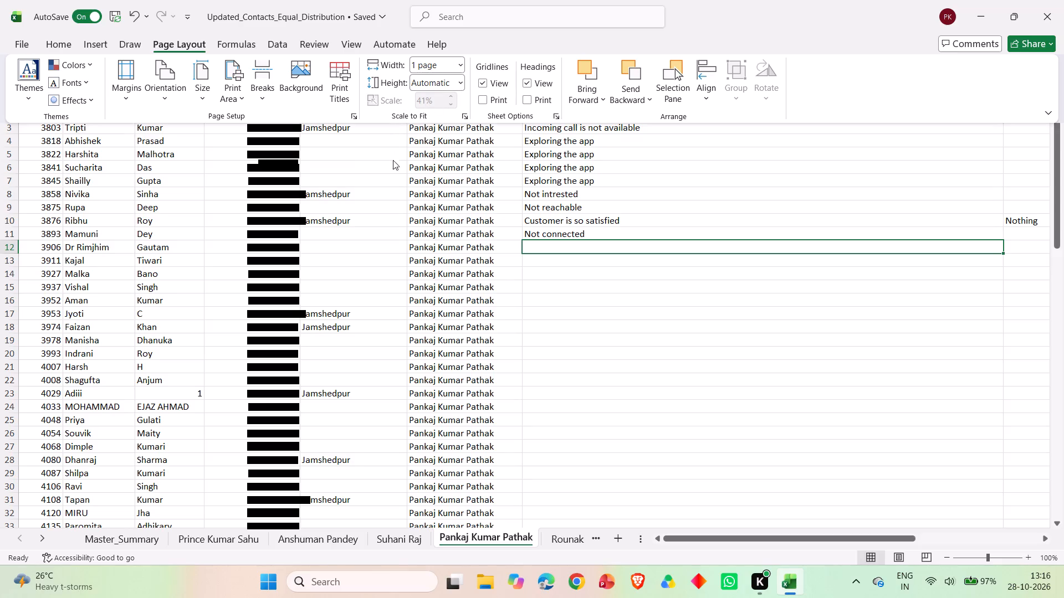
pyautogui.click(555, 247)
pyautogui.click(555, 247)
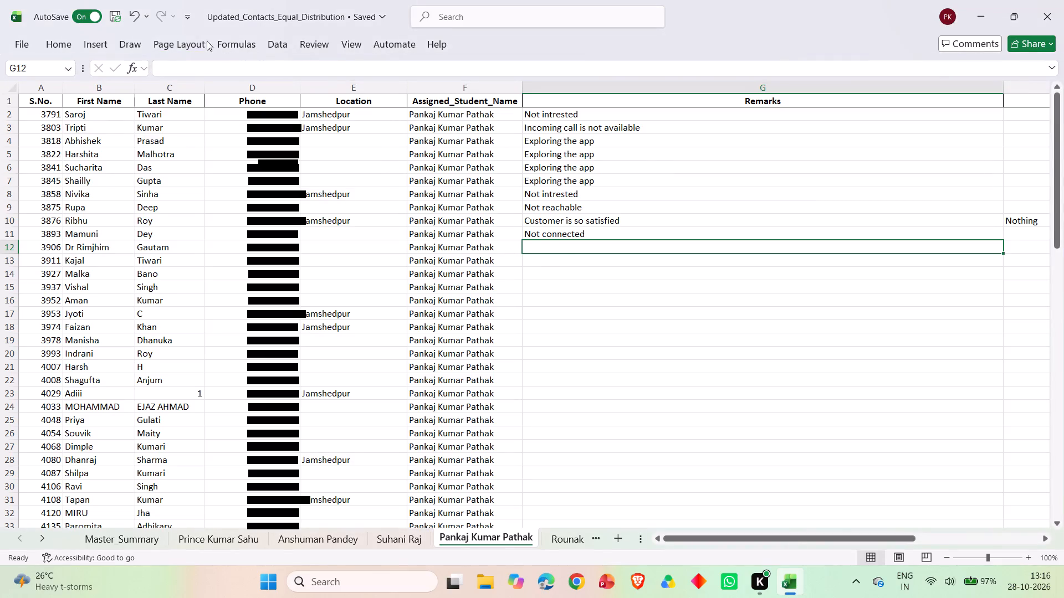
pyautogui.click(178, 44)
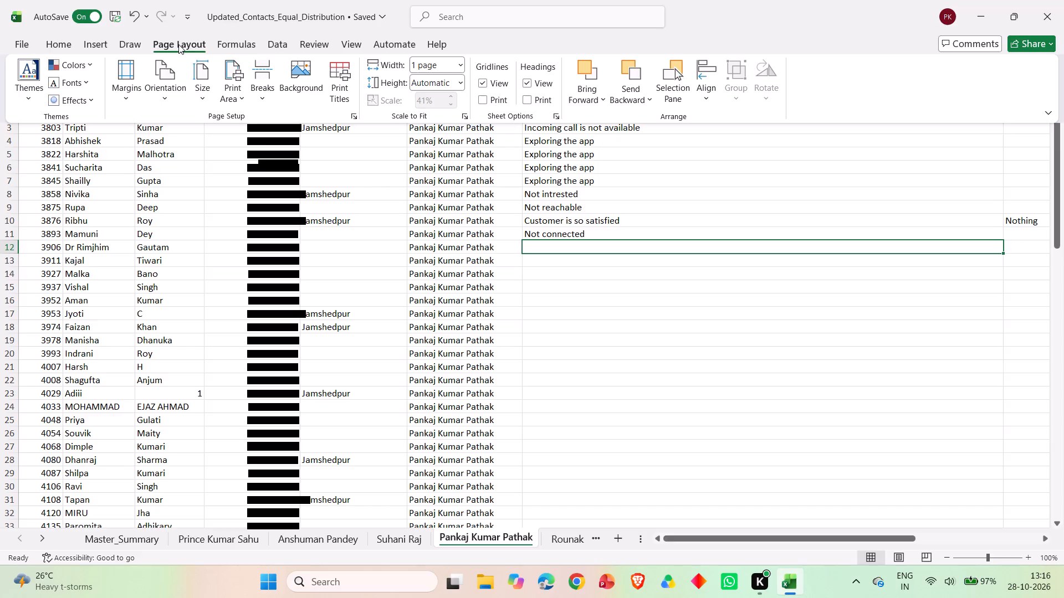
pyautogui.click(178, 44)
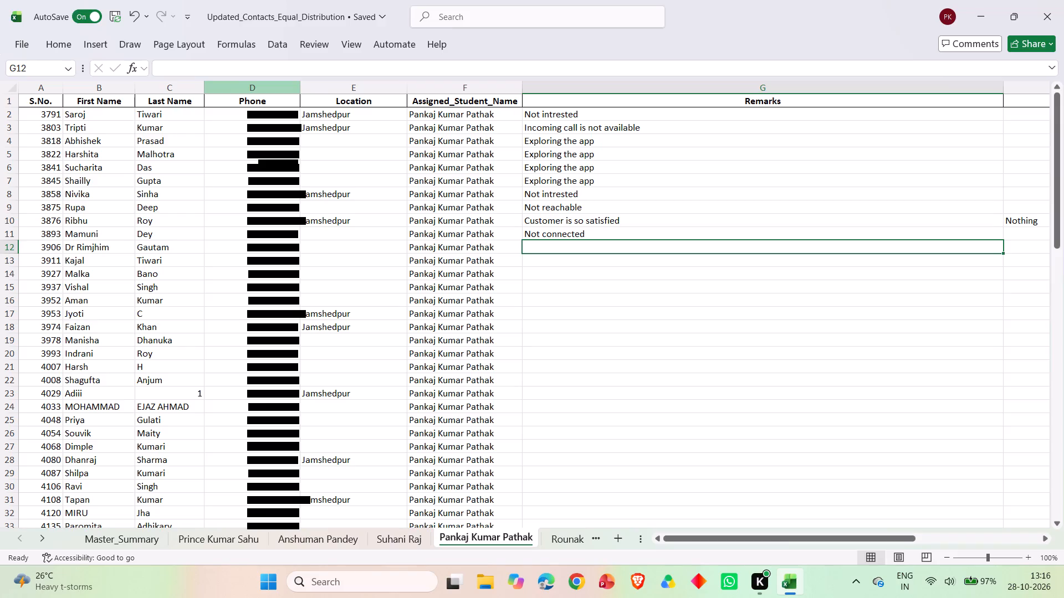
# Enter "Not answered" as the eleventh contact's remark in cell G12, with a capital N.
pyautogui.write('not')
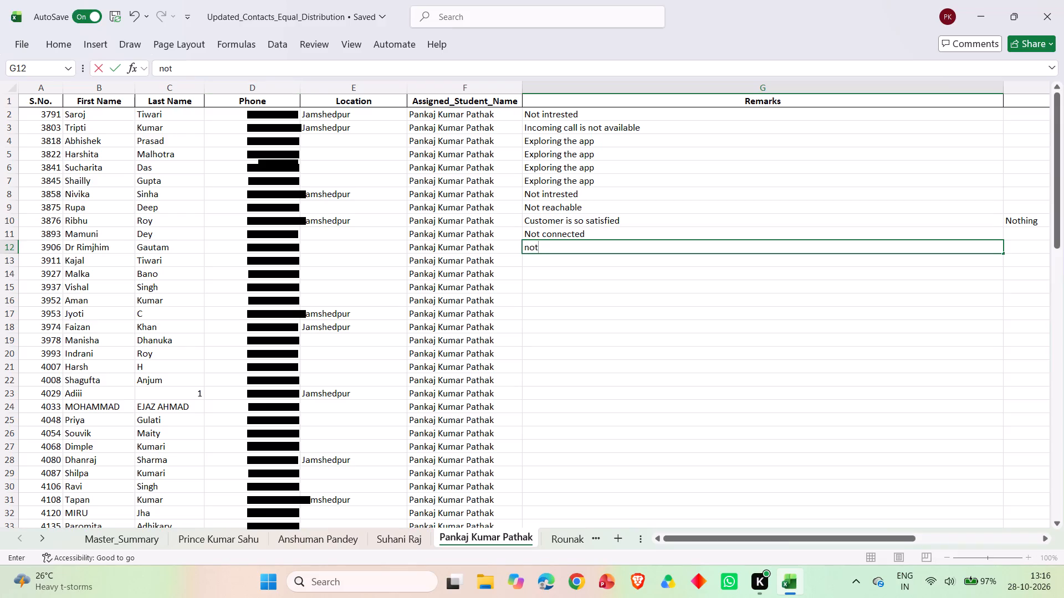
pyautogui.press('space')
pyautogui.press('a')
pyautogui.press('n')
pyautogui.press('s')
pyautogui.write('wered')
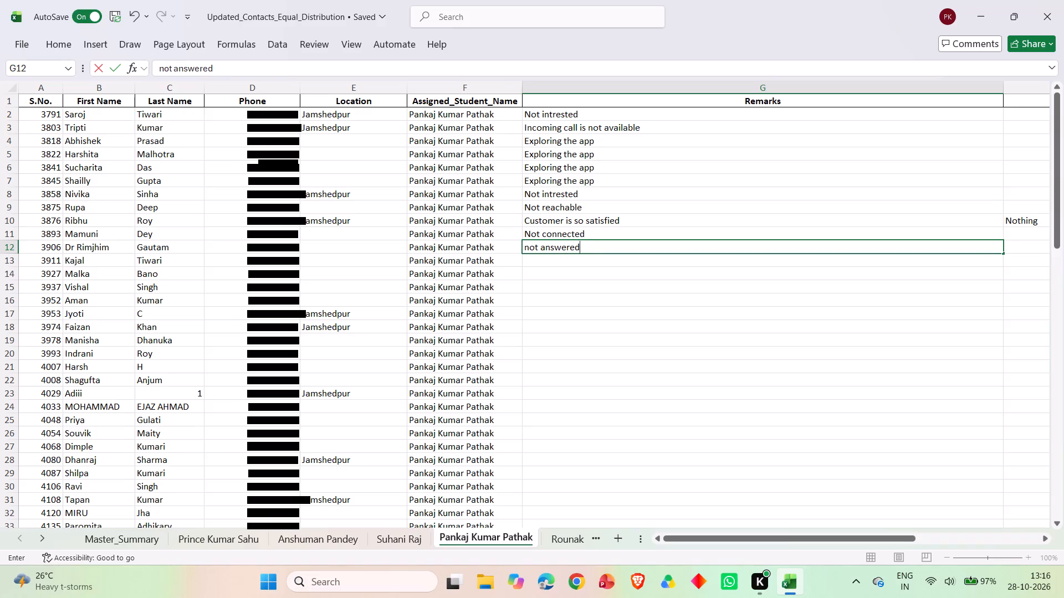
pyautogui.press('Left')
pyautogui.press('Right')
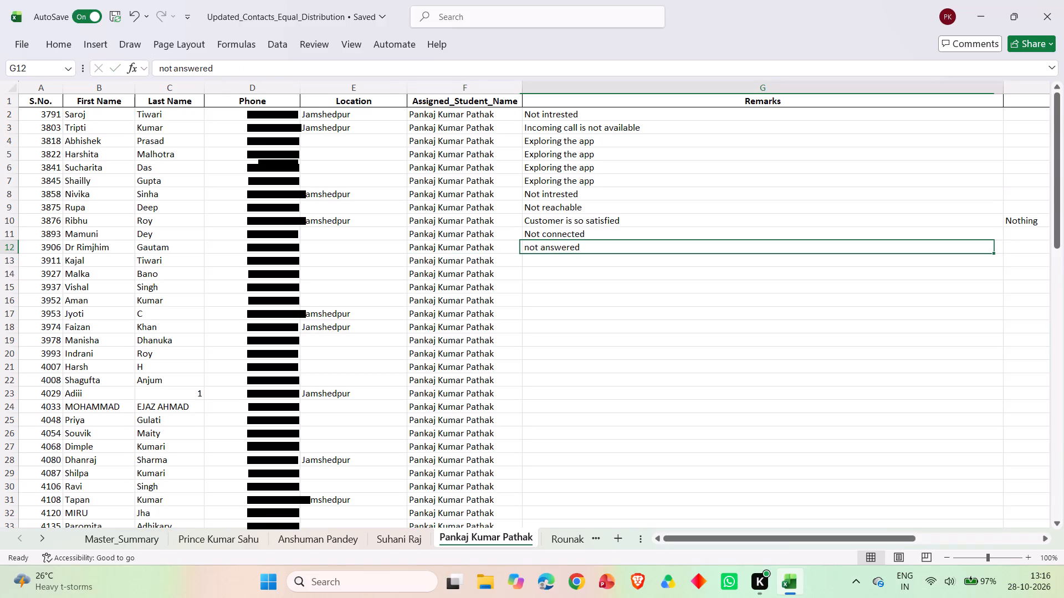
pyautogui.doubleClick(529, 248)
pyautogui.press('BackSpace')
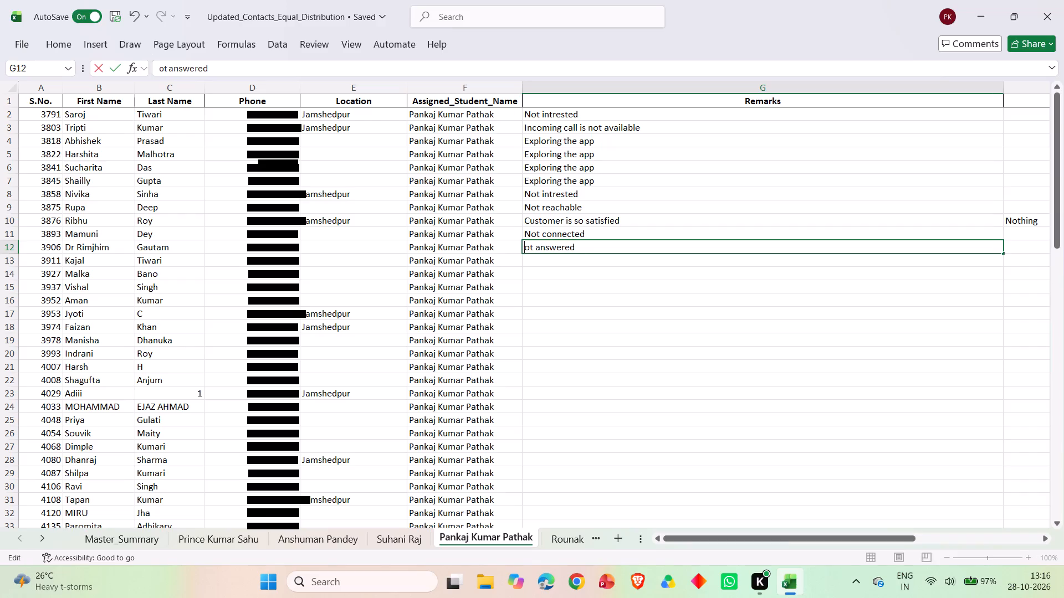
pyautogui.press('n')
pyautogui.press('Return')
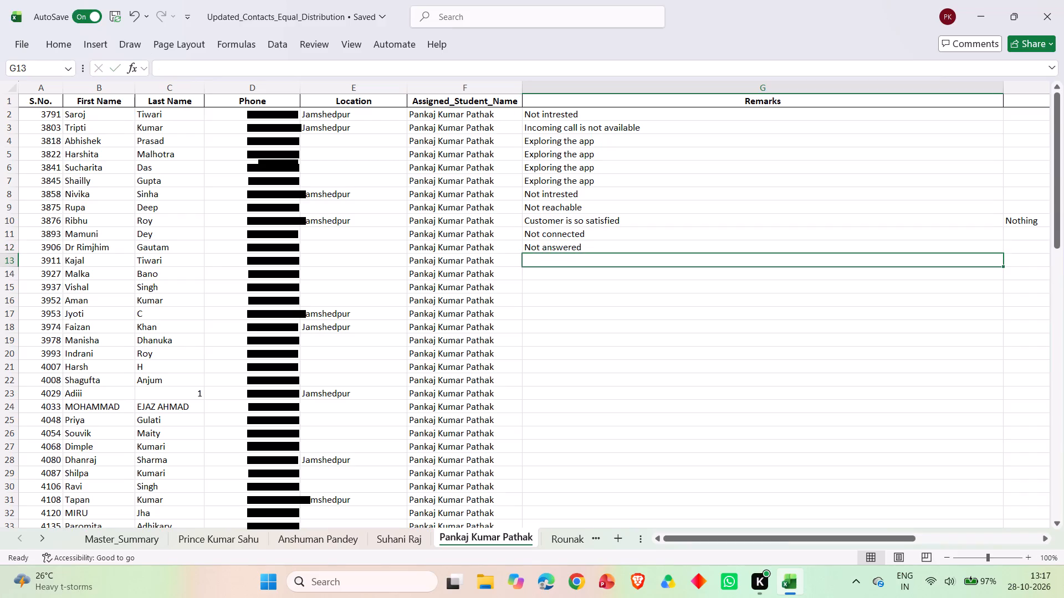
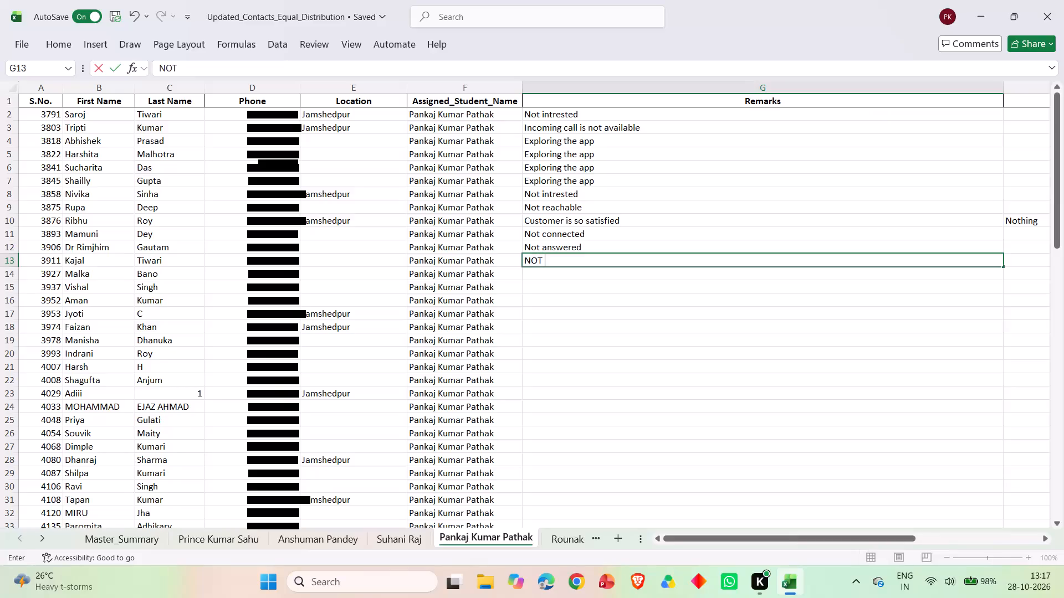
# Enter "Not intrested" as the twelfth contact's remark in cell G13.
pyautogui.press('i')
pyautogui.press('Return')
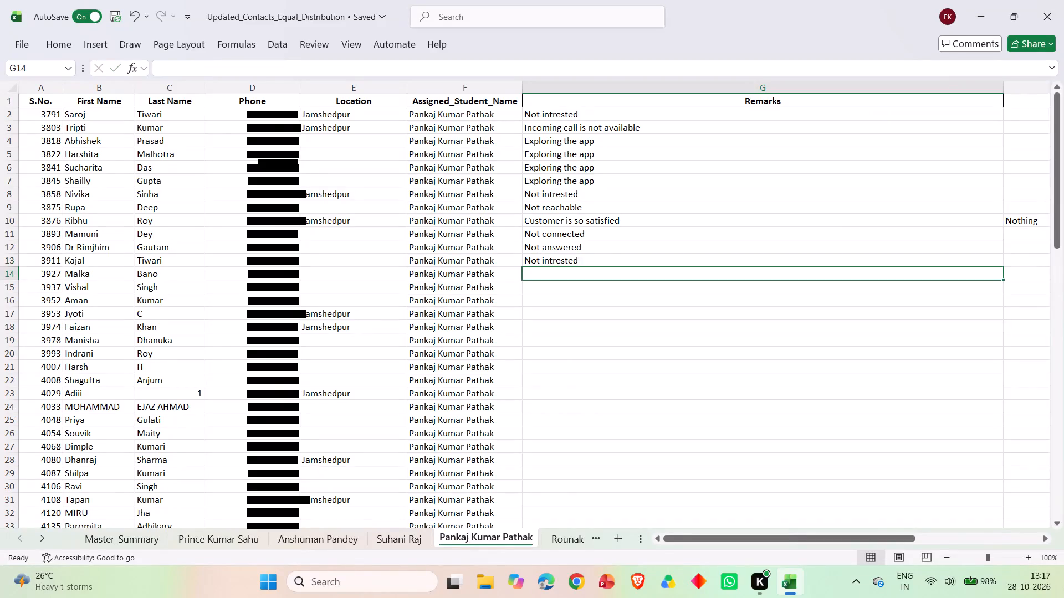
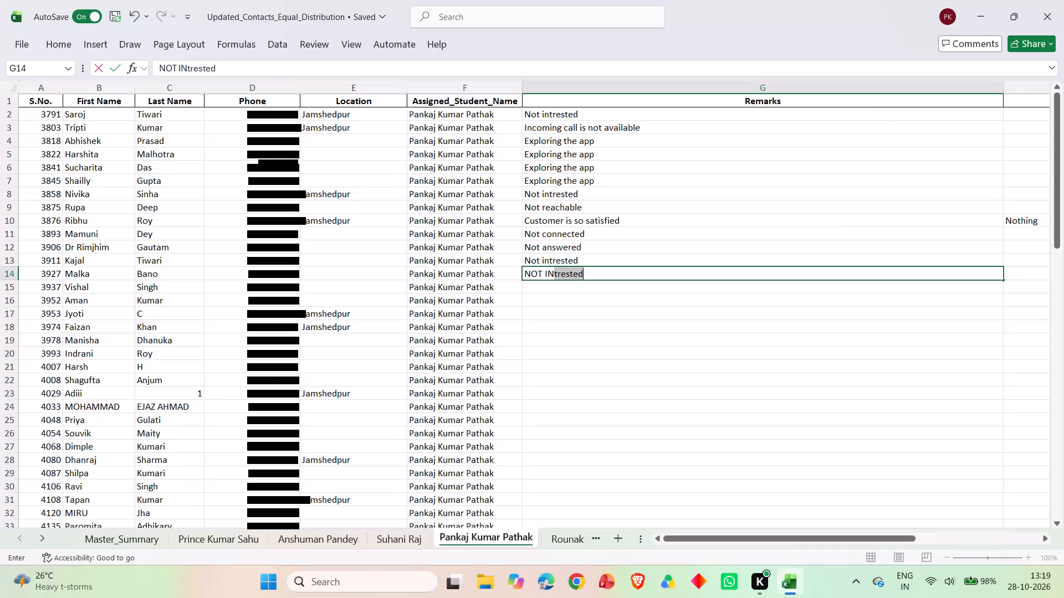
# Enter "Not intrested" as the thirteenth contact's remark in cell G14.
pyautogui.press('Return')
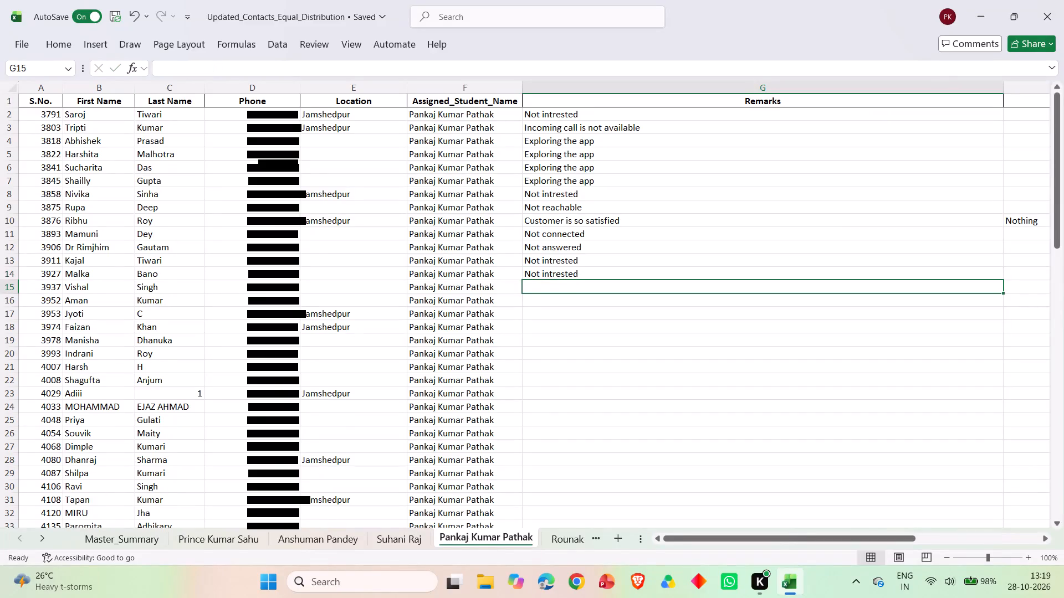
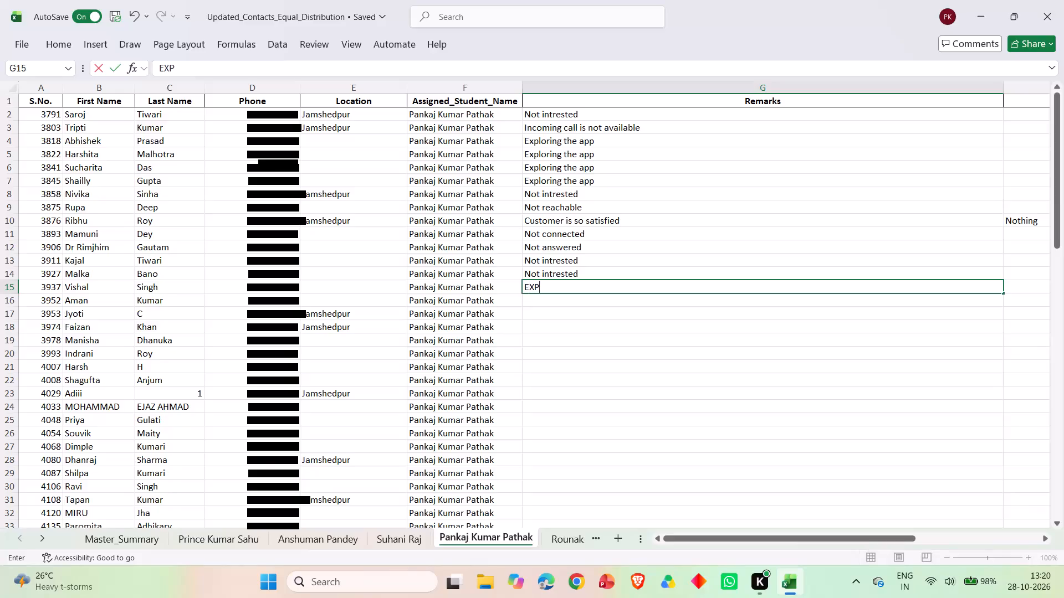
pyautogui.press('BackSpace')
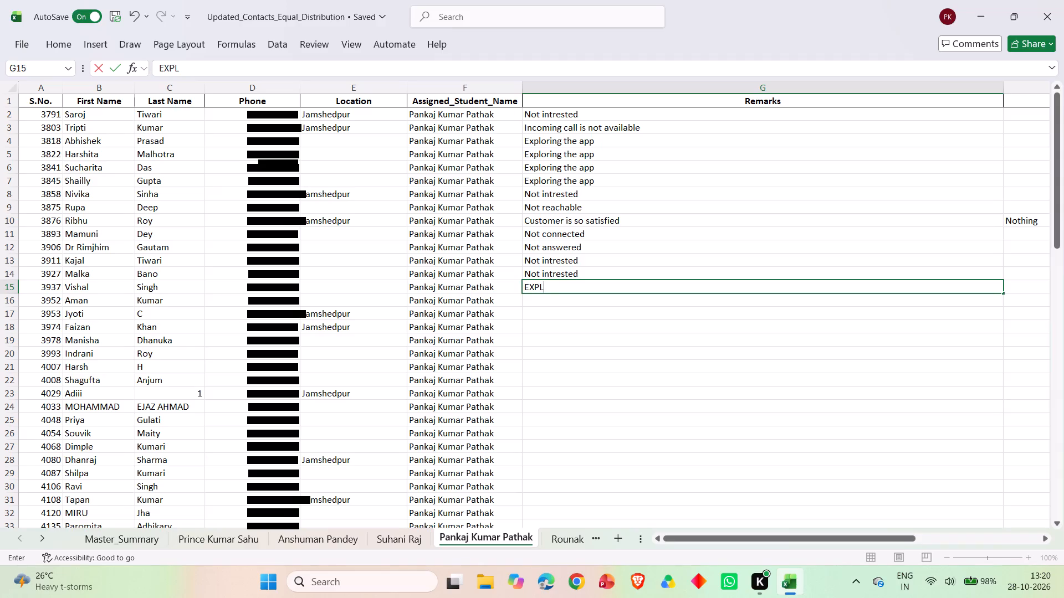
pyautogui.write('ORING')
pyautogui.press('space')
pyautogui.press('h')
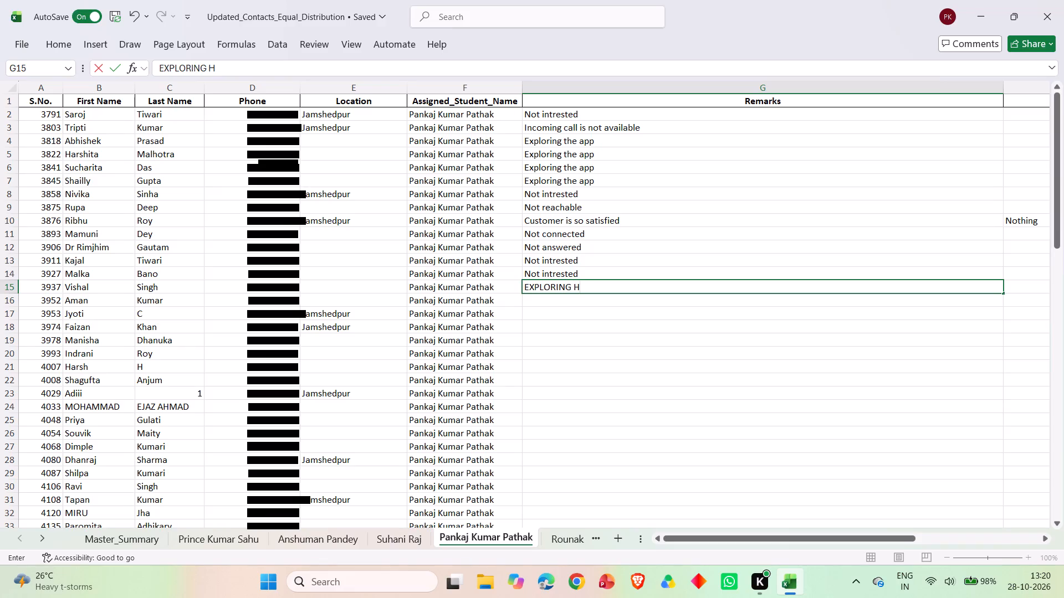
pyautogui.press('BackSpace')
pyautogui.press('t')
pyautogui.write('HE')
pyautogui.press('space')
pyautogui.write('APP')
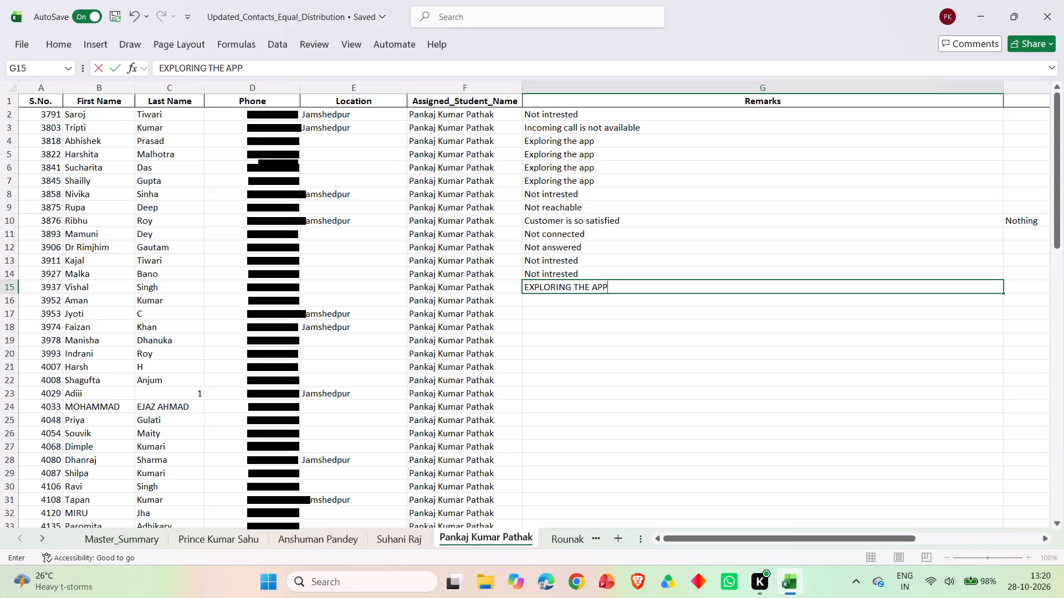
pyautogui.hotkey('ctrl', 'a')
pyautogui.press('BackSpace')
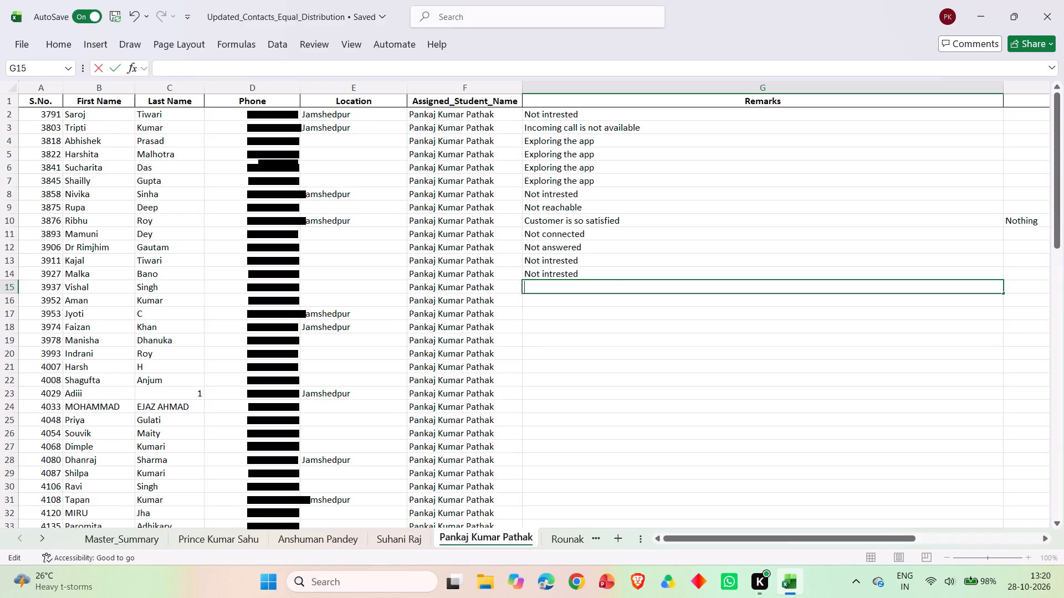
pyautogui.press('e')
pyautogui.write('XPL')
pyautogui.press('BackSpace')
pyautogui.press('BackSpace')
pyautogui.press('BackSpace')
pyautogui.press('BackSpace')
# Enter "Exploring the app" as the fourteenth contact's remark in cell G15.
pyautogui.press('e')
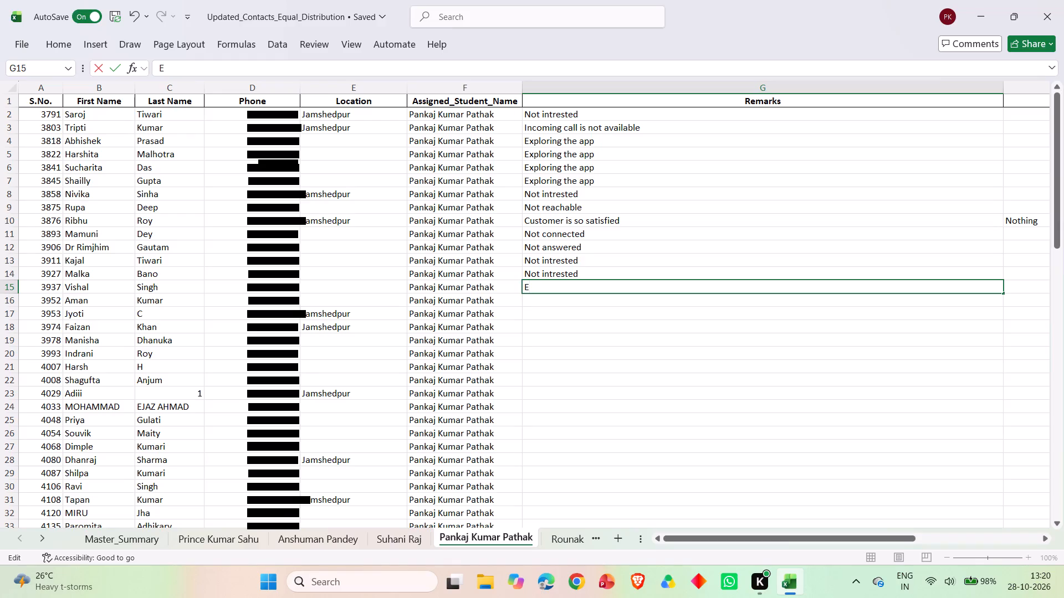
pyautogui.write('xplo')
pyautogui.write('ring')
pyautogui.press('space')
pyautogui.write('the app')
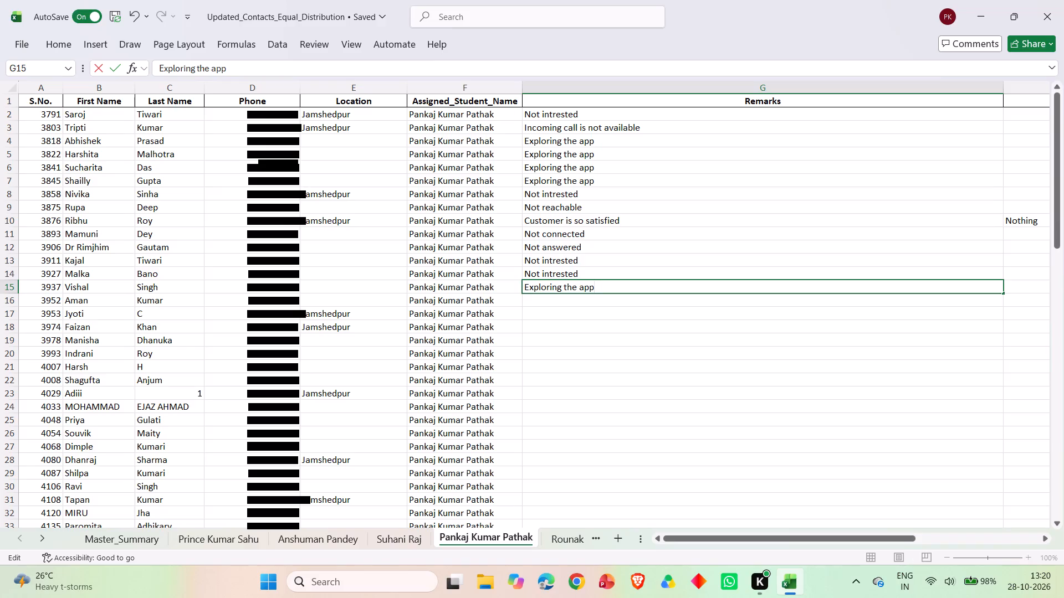
pyautogui.press('Return')
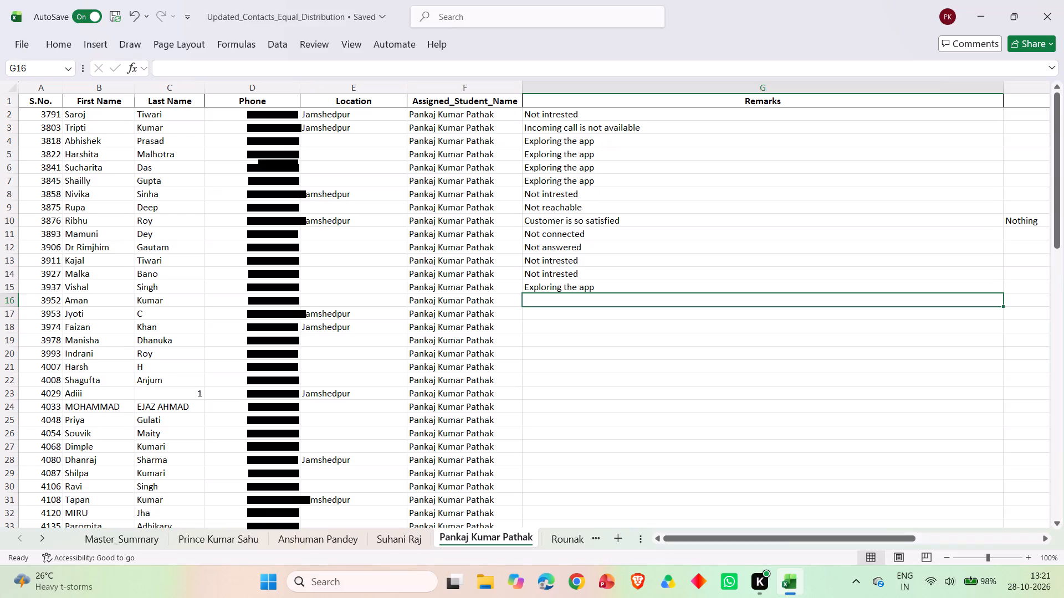
# Look through the remaining assigned contacts down to the end of the list and return to the first row without a remark.
pyautogui.scroll(-19, 533, 248)
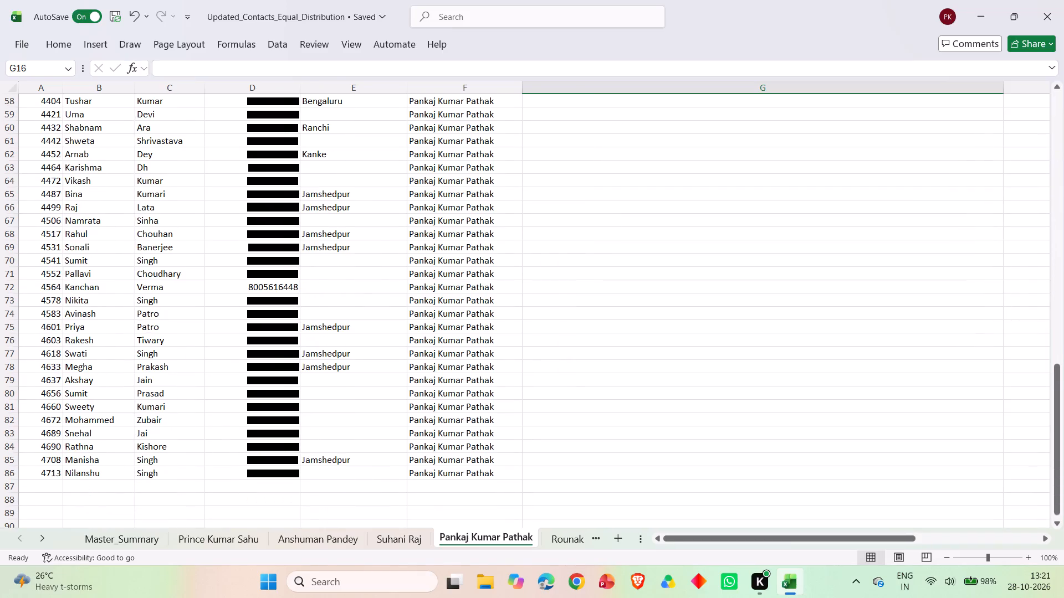
pyautogui.scroll(2, 541, 250)
pyautogui.scroll(-1, 541, 250)
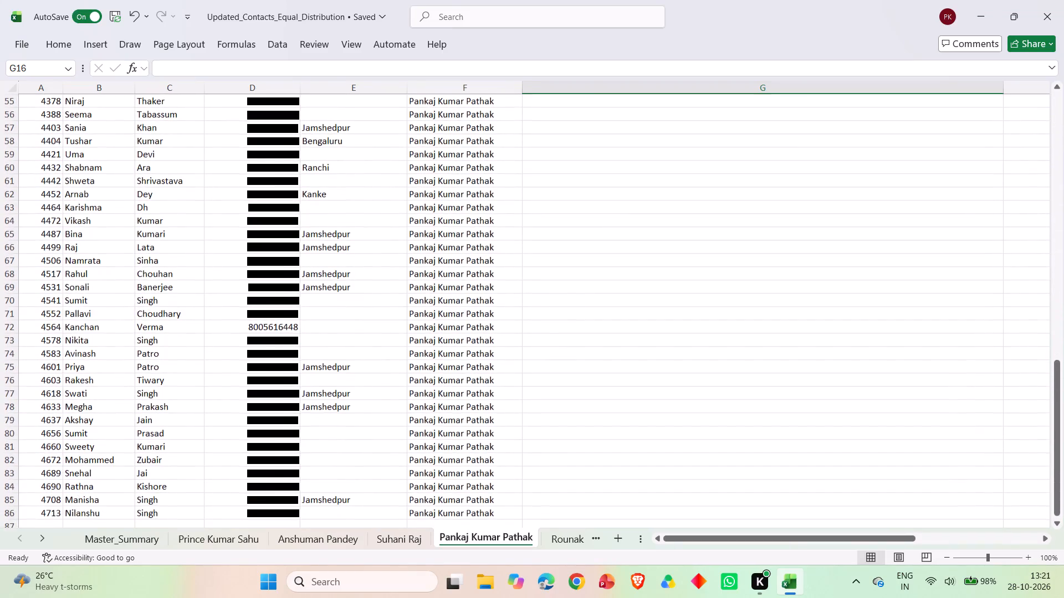
pyautogui.scroll(8, 541, 250)
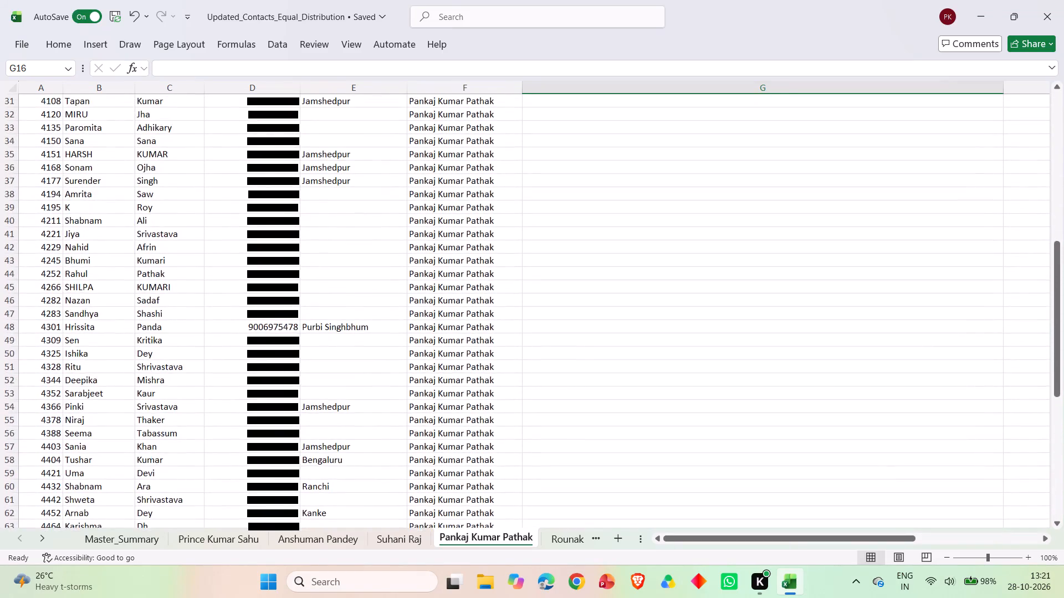
pyautogui.scroll(-9, 541, 250)
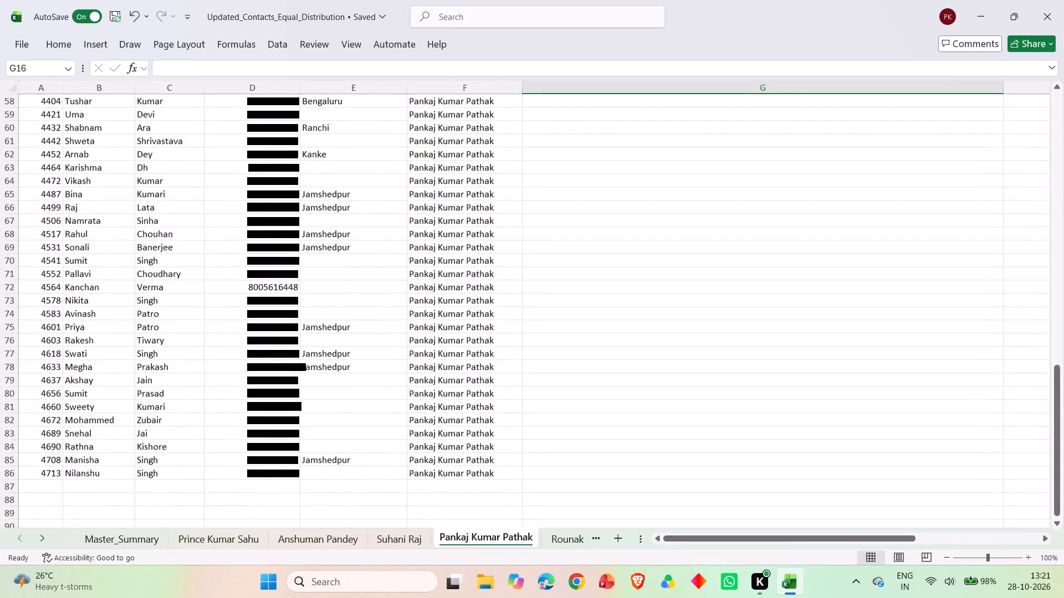
pyautogui.scroll(5, 541, 250)
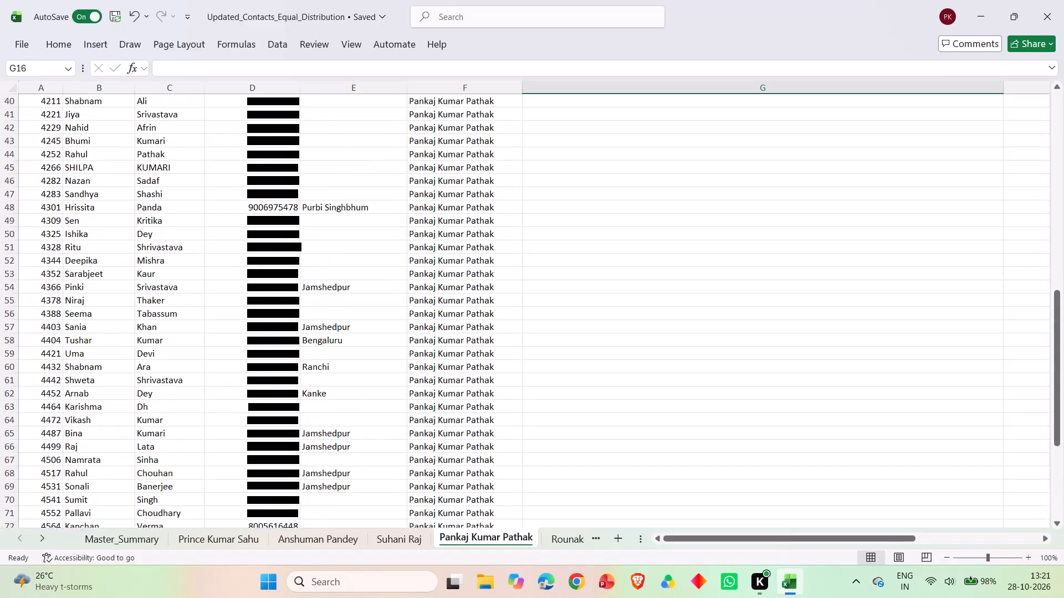
pyautogui.scroll(14, 541, 250)
pyautogui.scroll(-4, 541, 250)
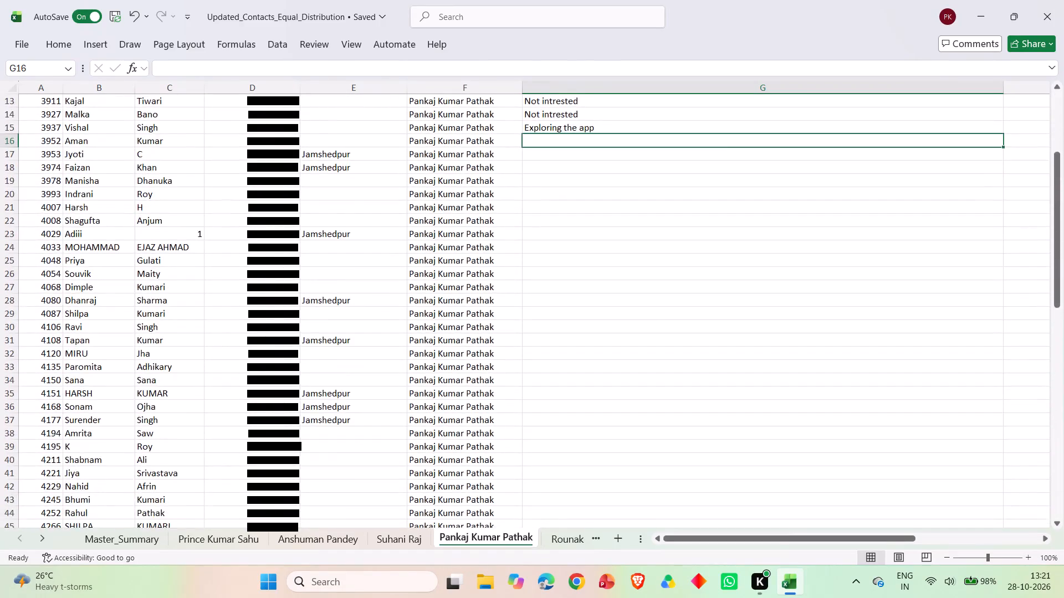
pyautogui.scroll(-1, 541, 250)
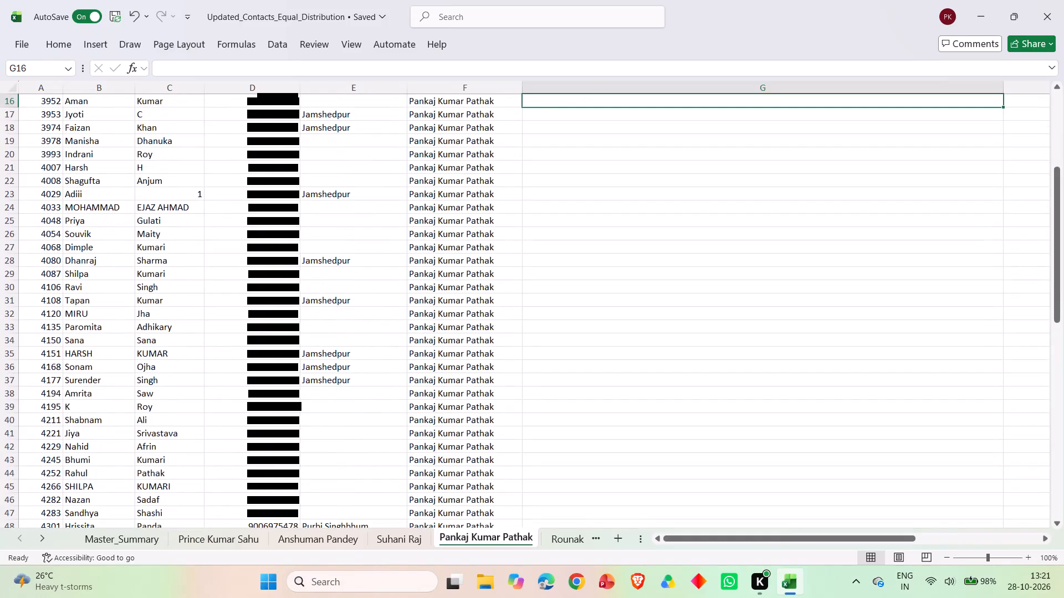
pyautogui.scroll(1, 541, 250)
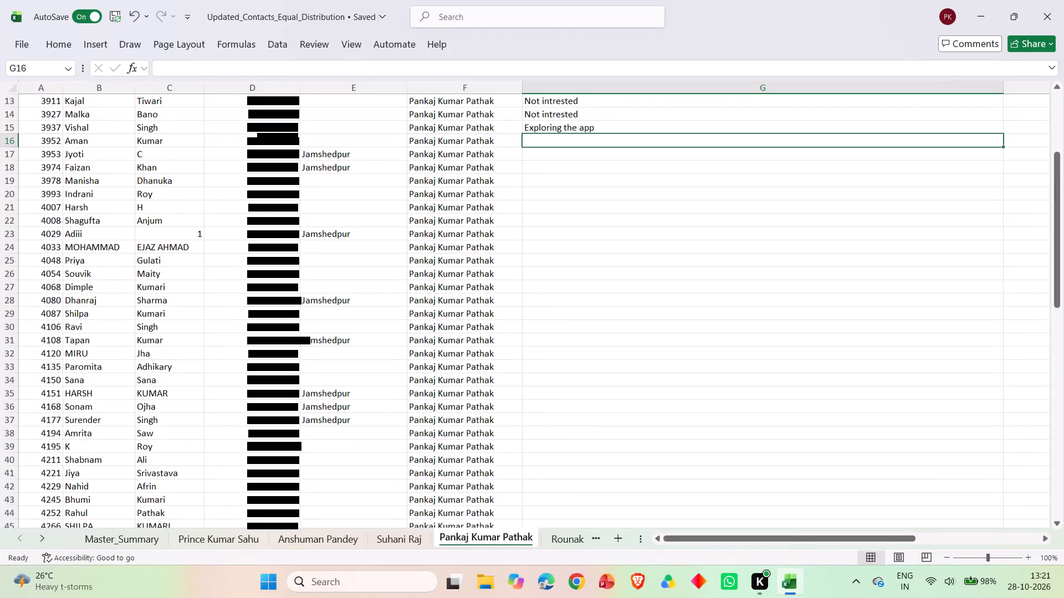
# Enter "Not answered" as the fifteenth contact's remark in cell G16.
pyautogui.write('nor')
pyautogui.press('BackSpace')
pyautogui.write('t')
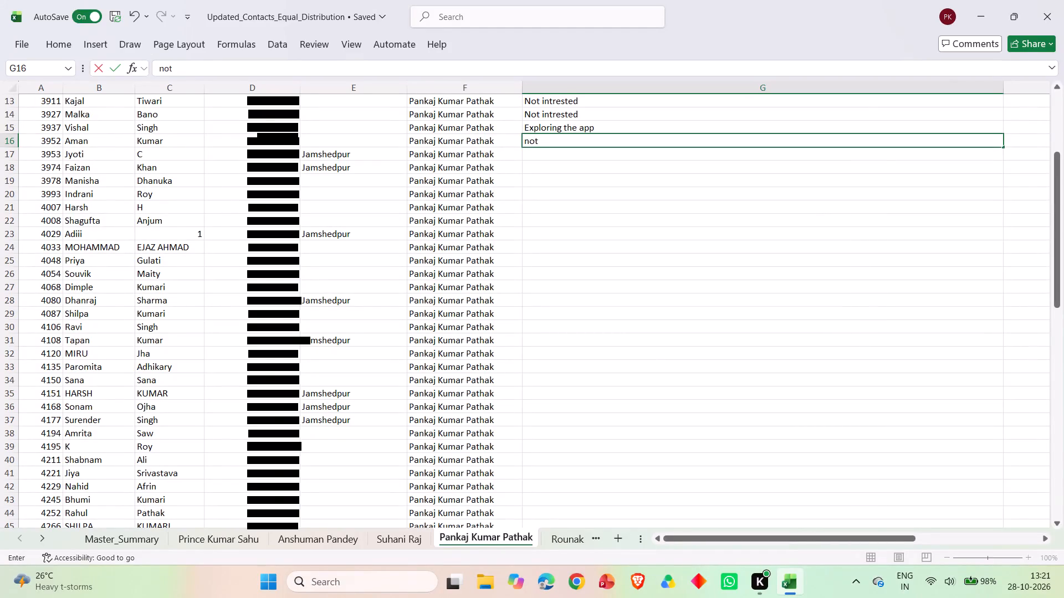
pyautogui.press('space')
pyautogui.write('an')
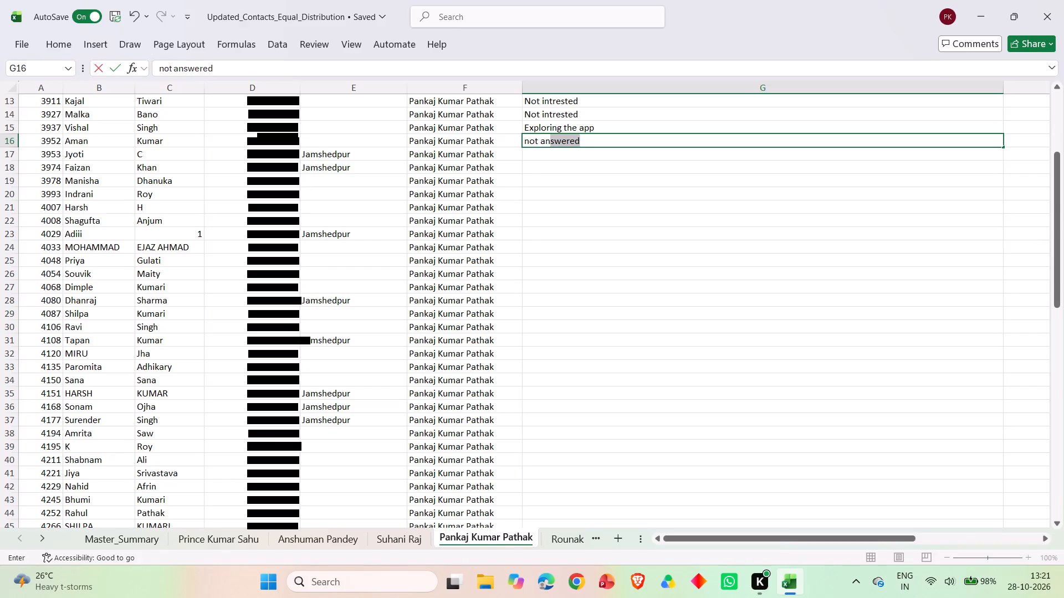
pyautogui.press('Return')
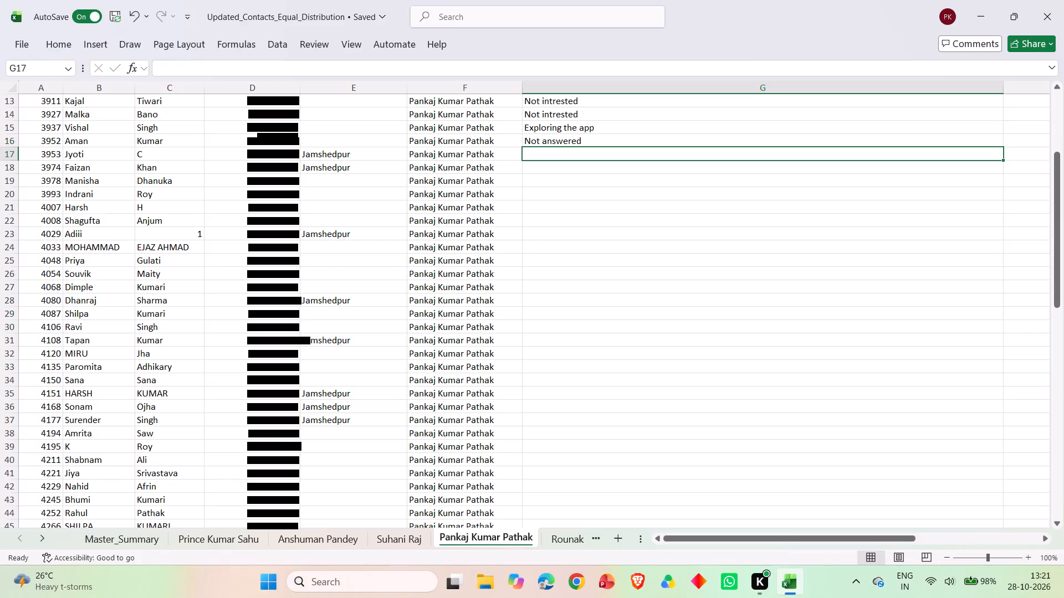
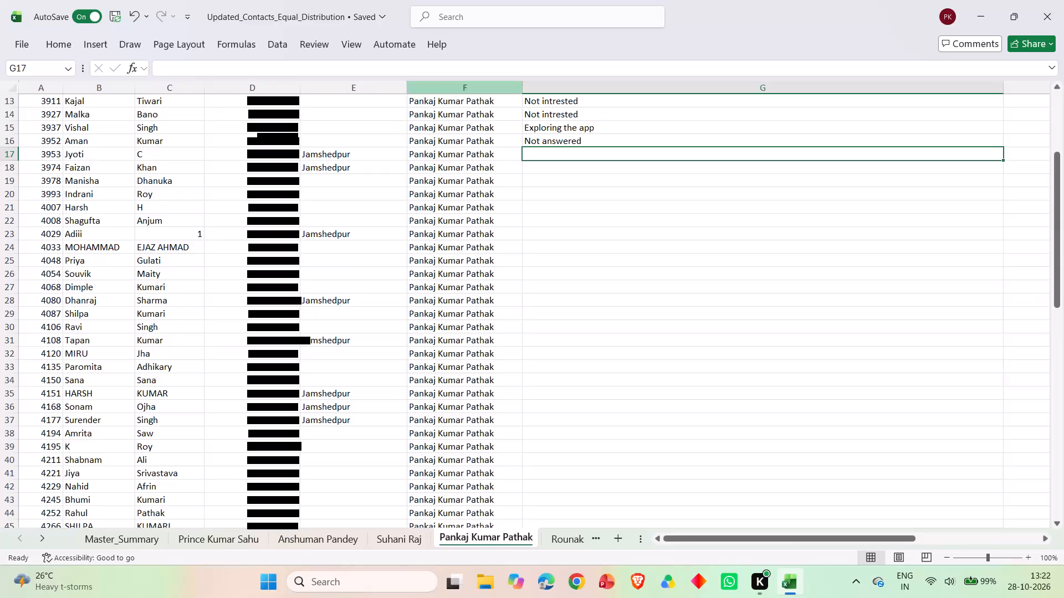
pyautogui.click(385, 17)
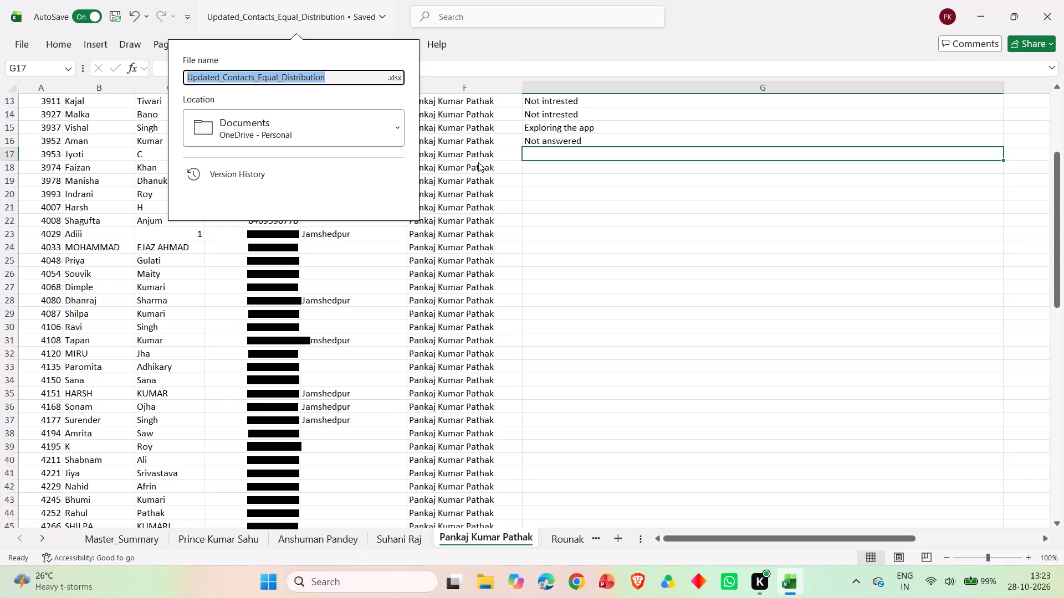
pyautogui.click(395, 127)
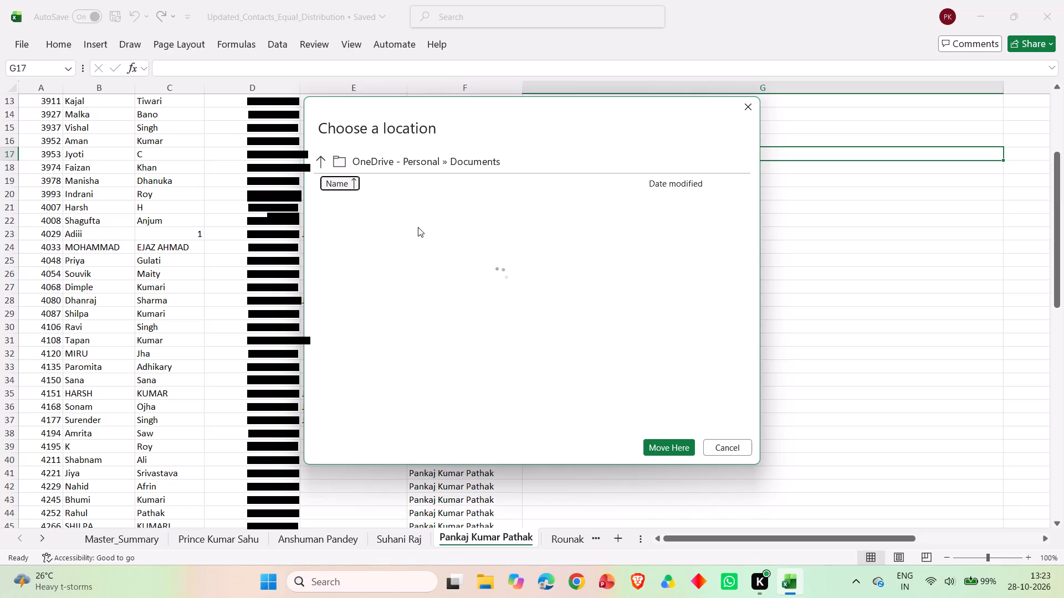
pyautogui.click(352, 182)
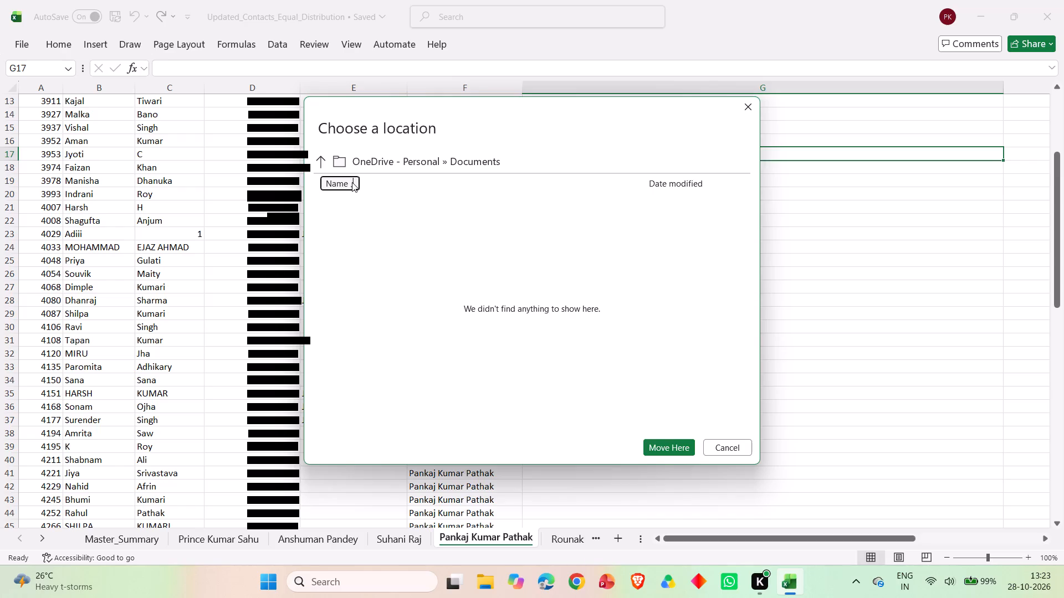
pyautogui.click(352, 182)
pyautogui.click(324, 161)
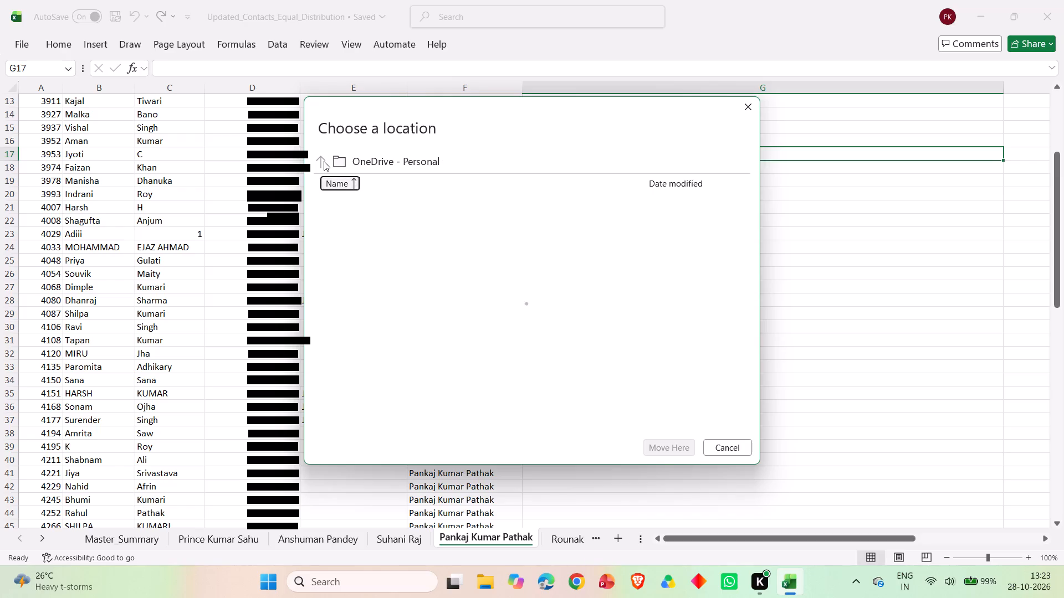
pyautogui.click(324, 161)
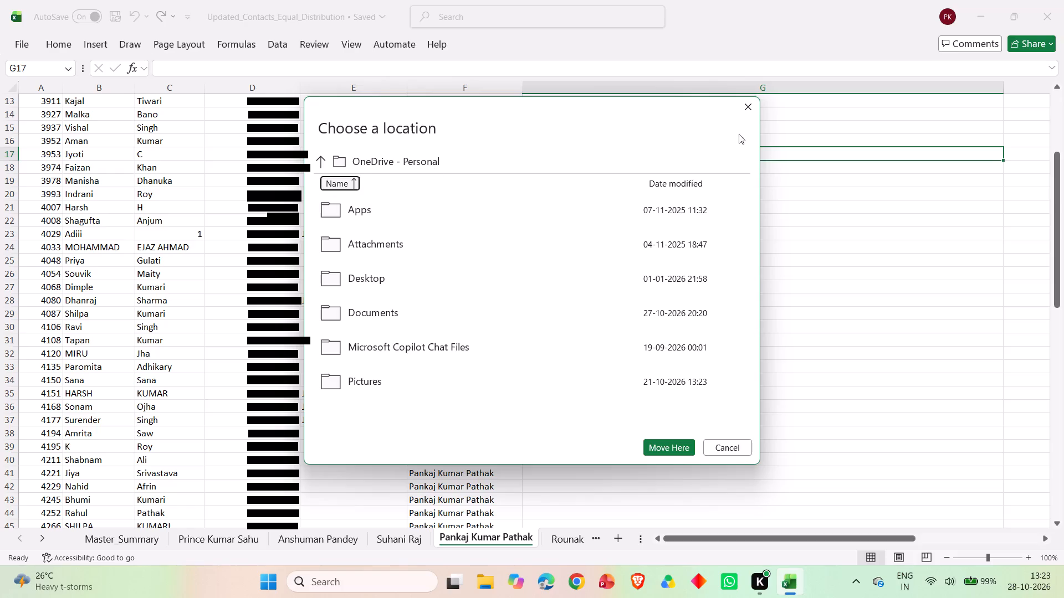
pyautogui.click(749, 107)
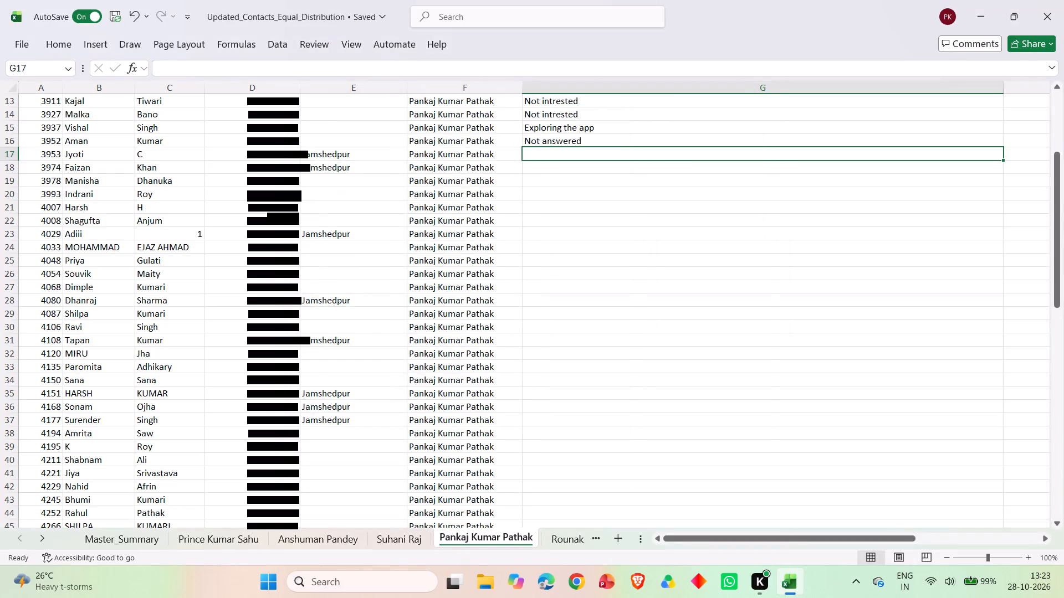
# Change the sixteenth contact's location in cell E17 to "Telco, Jamshedpur".
pyautogui.doubleClick(380, 156)
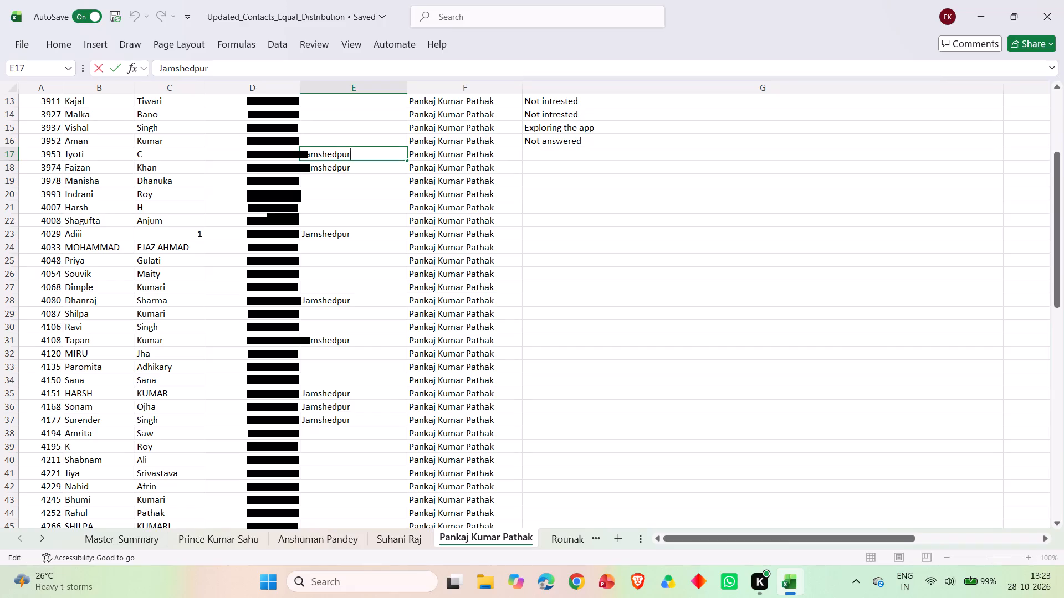
pyautogui.press('BackSpace')
pyautogui.press('BackSpace')
pyautogui.press('BackSpace')
pyautogui.press('BackSpace')
pyautogui.press('BackSpace')
pyautogui.press('BackSpace')
pyautogui.press('BackSpace')
pyautogui.press('BackSpace')
pyautogui.press('BackSpace')
pyautogui.press('BackSpace')
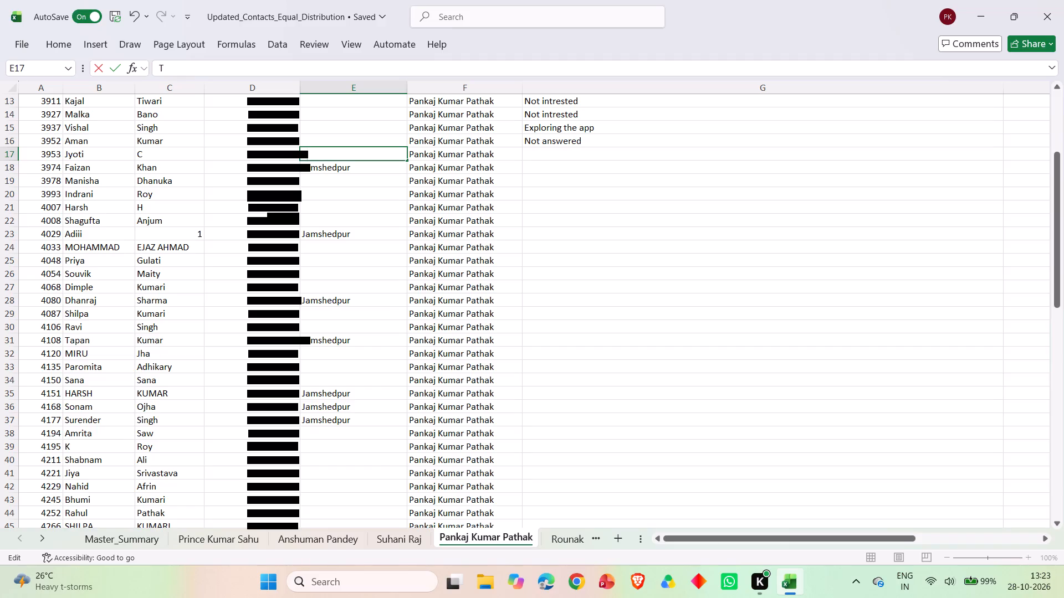
pyautogui.press('e')
pyautogui.press('l')
pyautogui.write('co')
pyautogui.write(',')
pyautogui.press('space')
pyautogui.write('amsg')
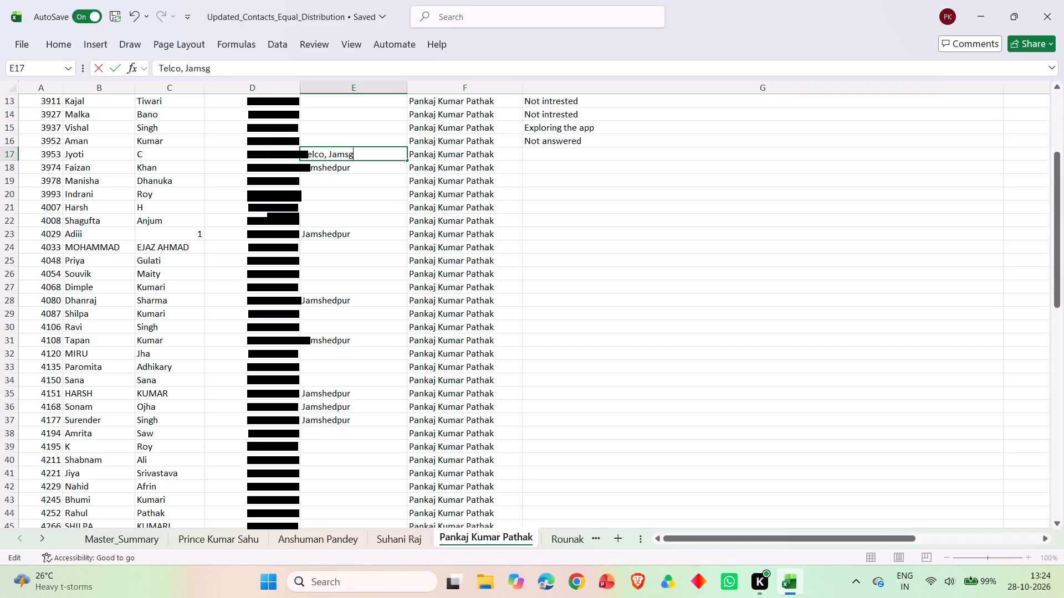
pyautogui.press('BackSpace')
pyautogui.write('hedpur')
pyautogui.press('Right')
pyautogui.press('Right')
pyautogui.press('Return')
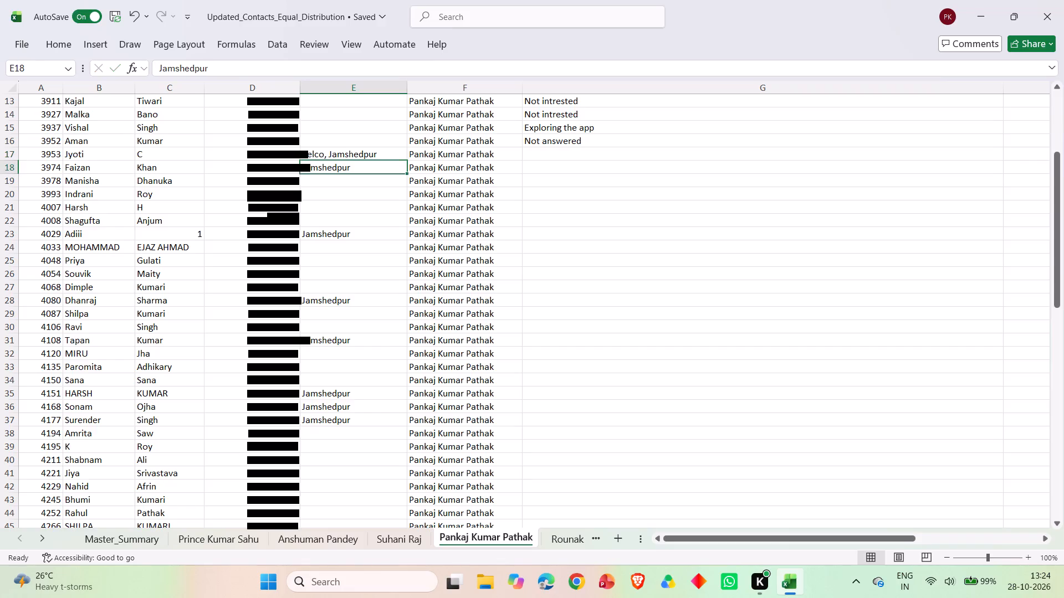
# Begin the sixteenth contact's remark in cell G17 with "Customer said".
pyautogui.press('Right')
pyautogui.press('Up')
pyautogui.press('Right')
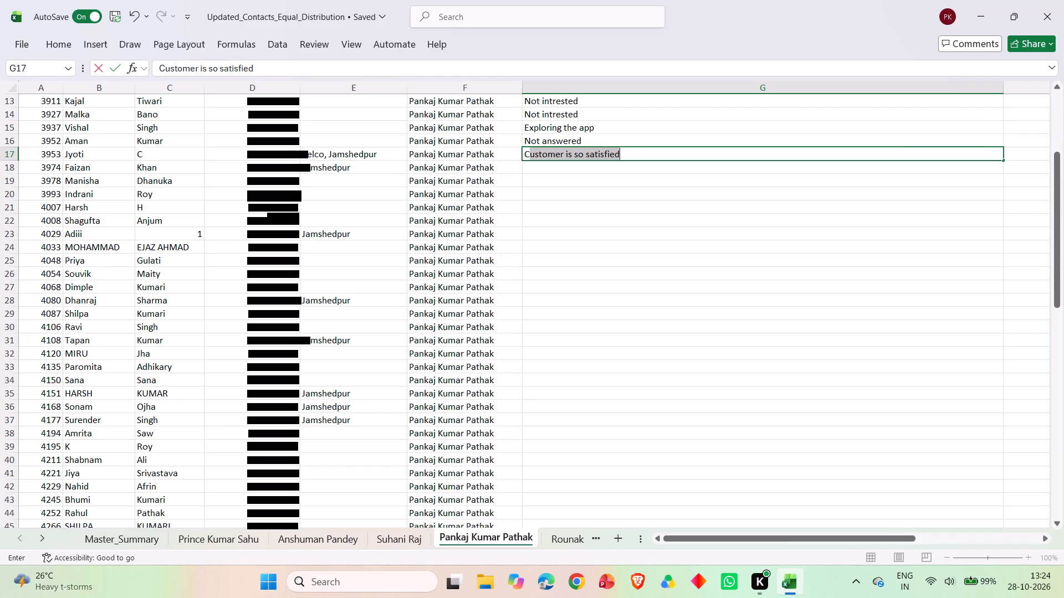
pyautogui.press('u')
pyautogui.write('sto')
pyautogui.write('mer')
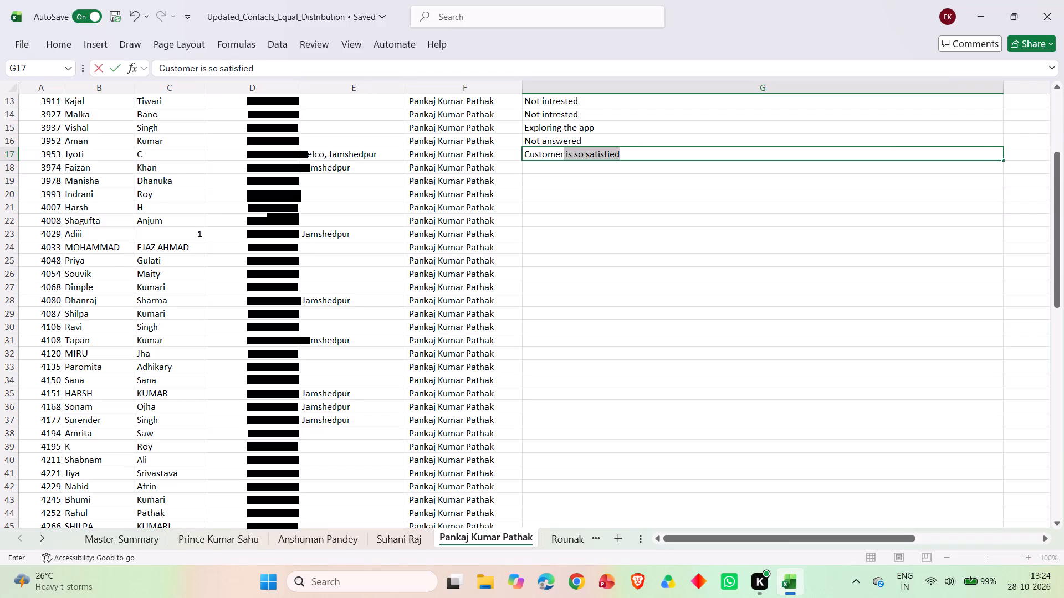
pyautogui.press('space')
pyautogui.write('sa')
pyautogui.press('a')
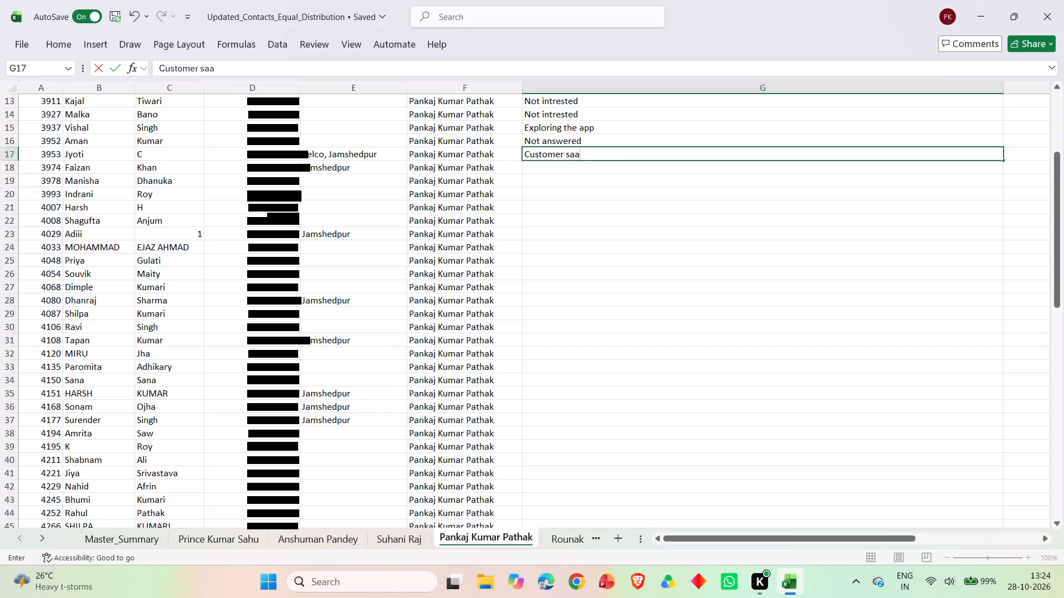
pyautogui.press('BackSpace')
pyautogui.write('id')
pyautogui.press('space')
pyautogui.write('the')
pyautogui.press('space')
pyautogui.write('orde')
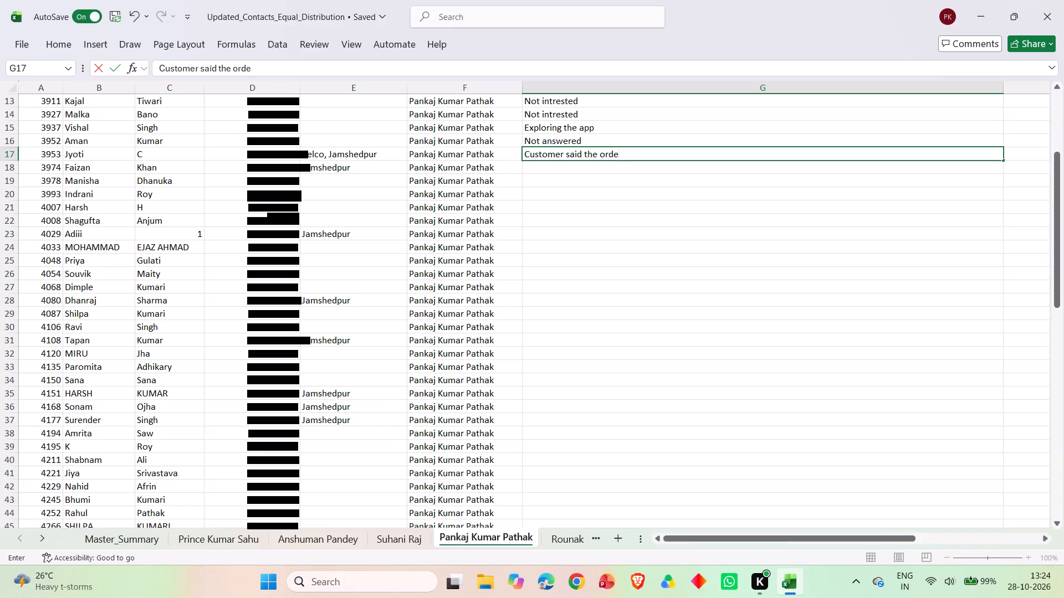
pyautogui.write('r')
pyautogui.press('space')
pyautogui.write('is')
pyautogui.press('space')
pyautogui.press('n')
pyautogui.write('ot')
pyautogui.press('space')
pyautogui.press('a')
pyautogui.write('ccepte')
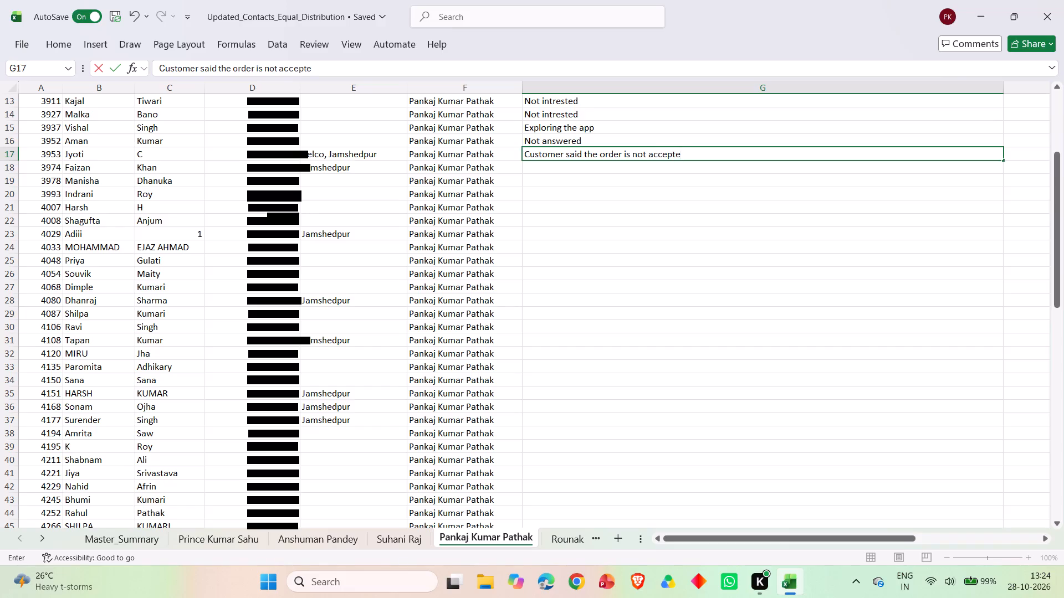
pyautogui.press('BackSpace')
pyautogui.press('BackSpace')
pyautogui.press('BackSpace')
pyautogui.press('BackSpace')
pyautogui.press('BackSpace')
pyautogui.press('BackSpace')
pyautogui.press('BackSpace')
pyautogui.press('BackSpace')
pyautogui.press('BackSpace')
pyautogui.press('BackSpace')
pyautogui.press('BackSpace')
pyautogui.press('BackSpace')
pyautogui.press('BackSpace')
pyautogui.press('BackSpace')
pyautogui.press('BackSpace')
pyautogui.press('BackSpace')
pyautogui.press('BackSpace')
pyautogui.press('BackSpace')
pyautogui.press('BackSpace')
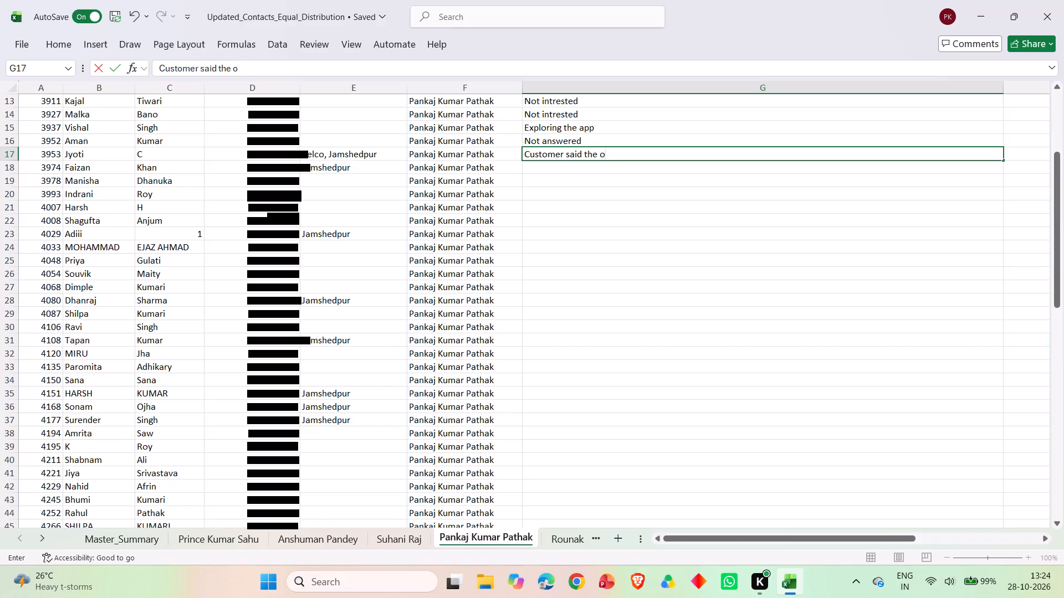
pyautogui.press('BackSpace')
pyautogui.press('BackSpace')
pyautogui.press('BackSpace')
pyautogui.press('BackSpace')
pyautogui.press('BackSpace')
# Complete the remark in cell G17 as "Customer said whenever she tries to place order the order didn't take place in her area".
pyautogui.write('when')
pyautogui.write('ever sh')
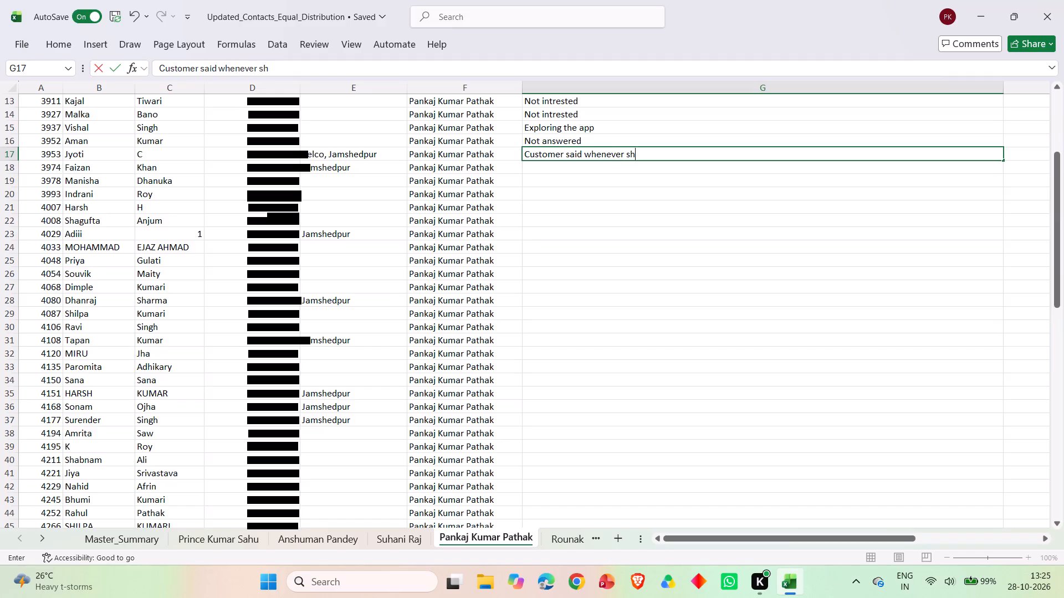
pyautogui.write('e tried')
pyautogui.press('space')
pyautogui.press('BackSpace')
pyautogui.press('BackSpace')
pyautogui.write('s')
pyautogui.press('space')
pyautogui.write('to')
pyautogui.press('space')
pyautogui.write('place order')
pyautogui.press('space')
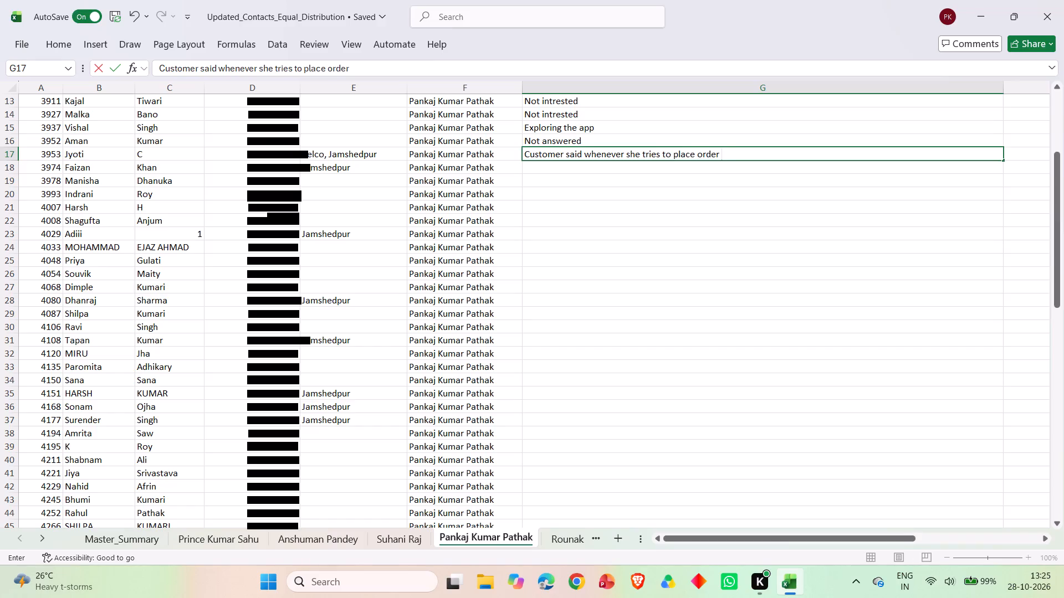
pyautogui.write('the o')
pyautogui.write('rder')
pyautogui.press('space')
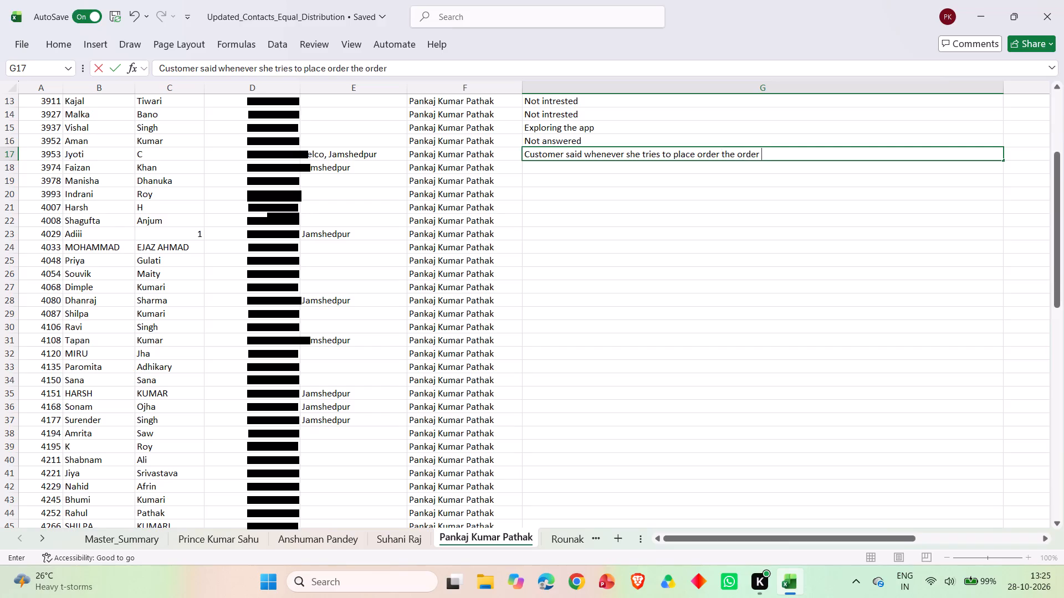
pyautogui.write('did')
pyautogui.write("n't")
pyautogui.press('space')
pyautogui.write('take place')
pyautogui.press('space')
pyautogui.write('in her area')
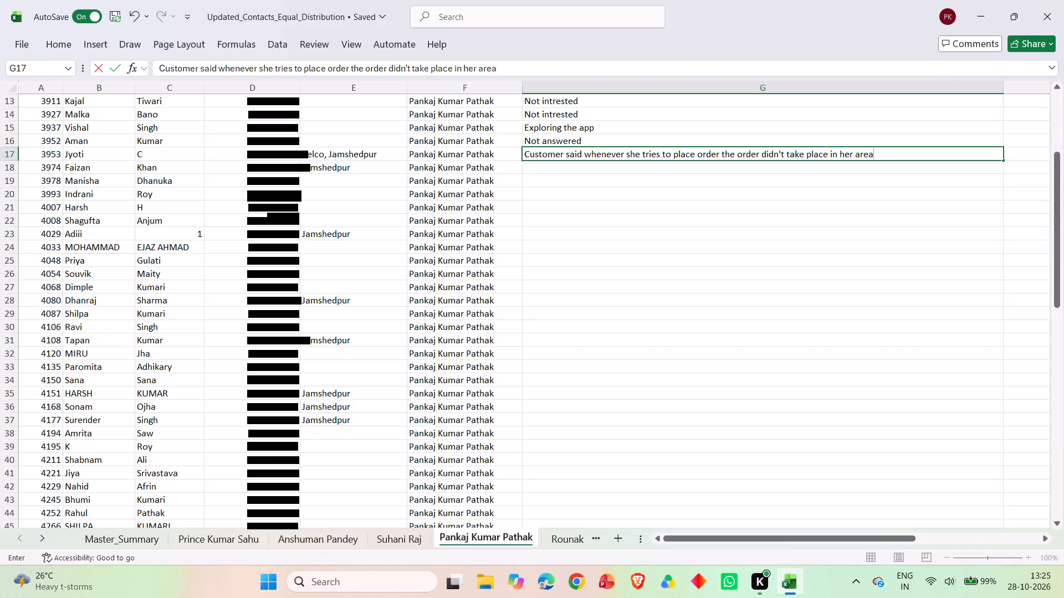
pyautogui.press('Return')
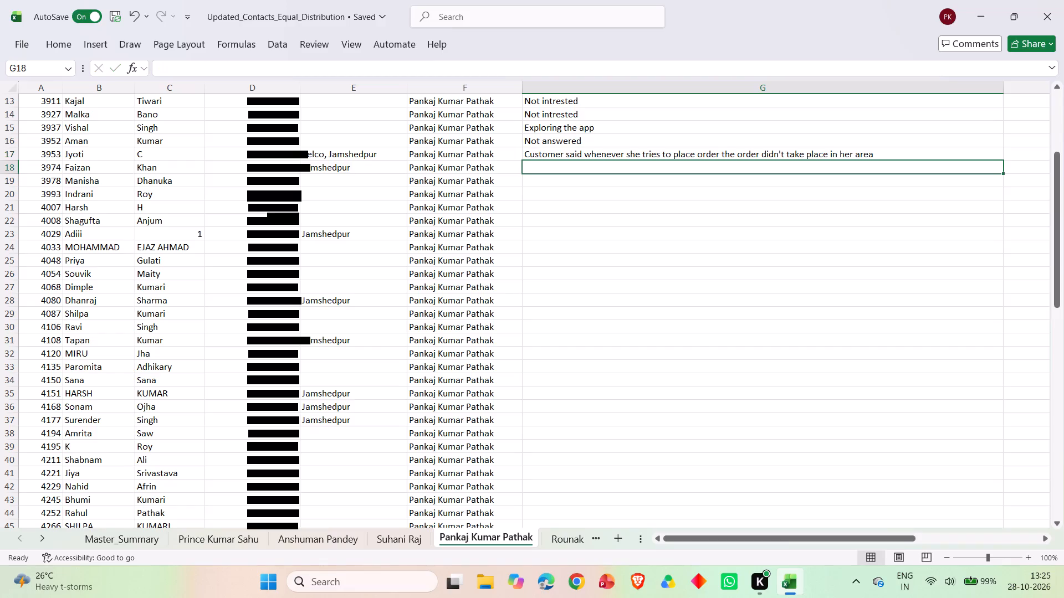
# Go back up the contact list and open the eleventh contact's remark in cell G12 for editing.
pyautogui.scroll(1, 42, 243)
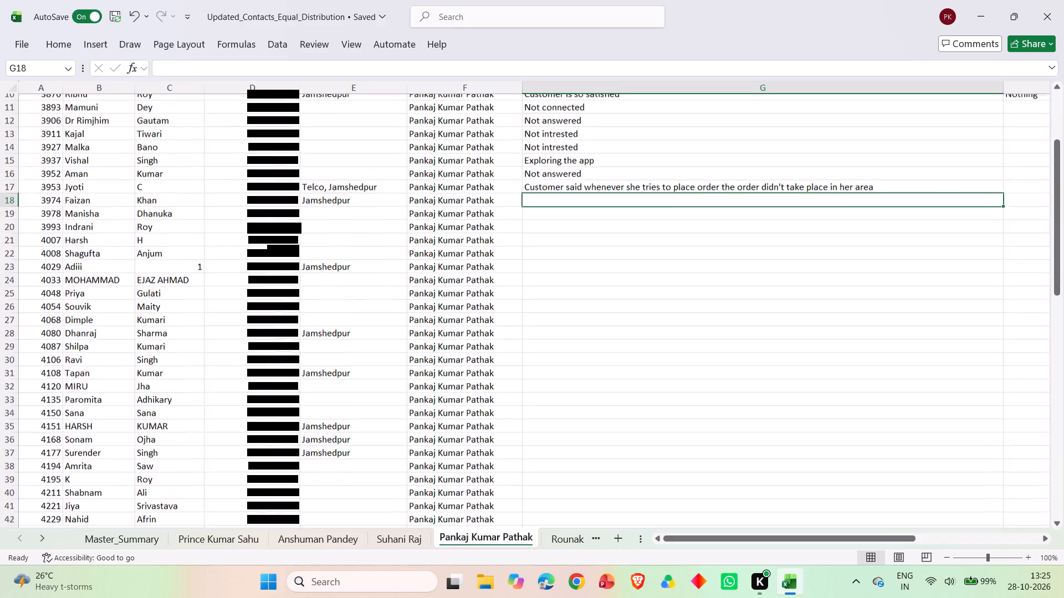
pyautogui.scroll(3, 43, 242)
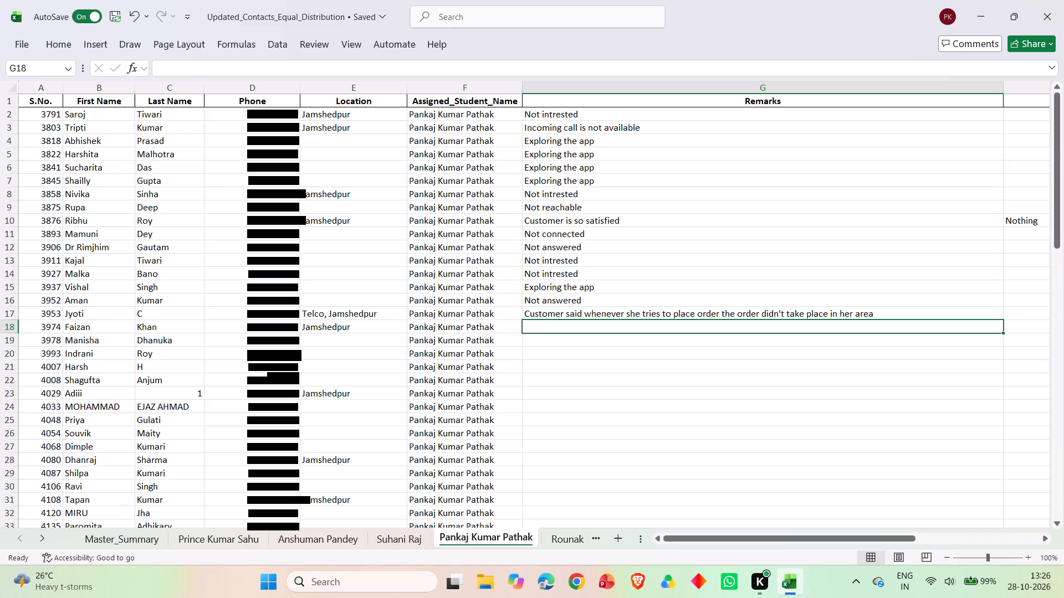
pyautogui.doubleClick(610, 246)
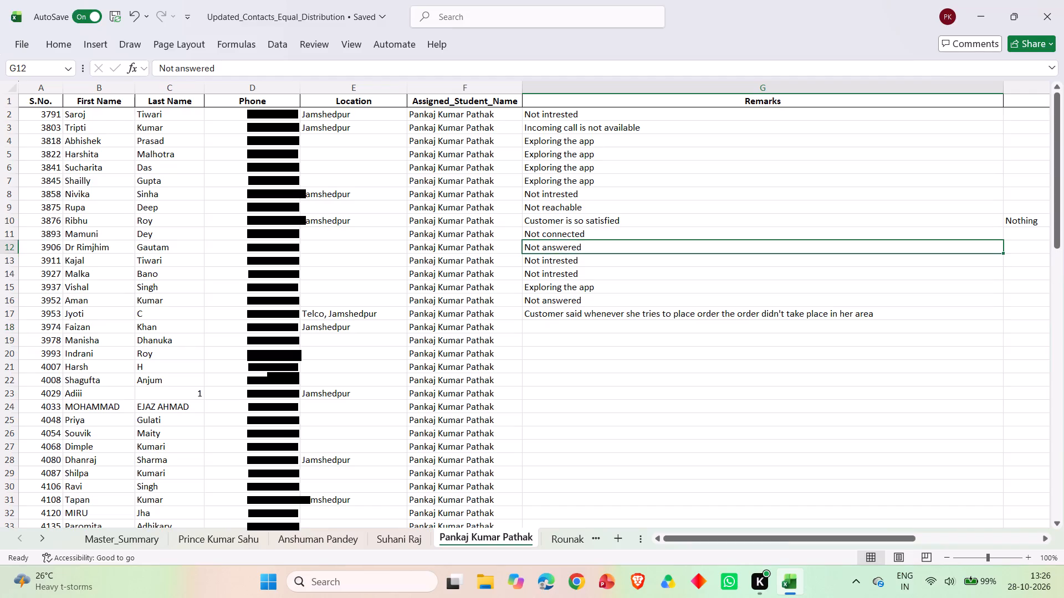
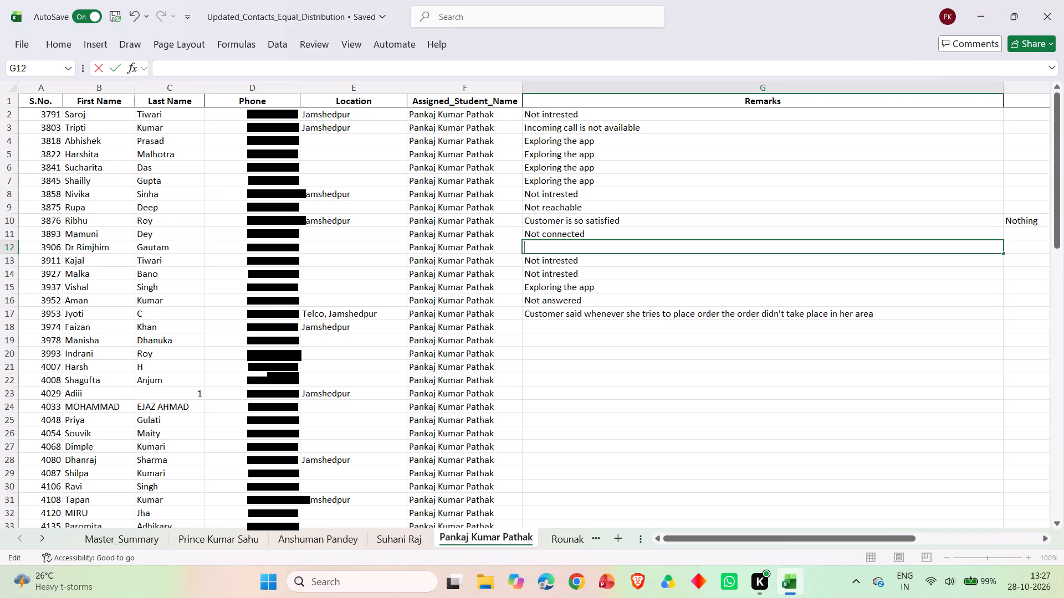
# Set the eleventh contact's location in cell E12 to "Adityapur, Jamshedpur".
pyautogui.doubleClick(332, 248)
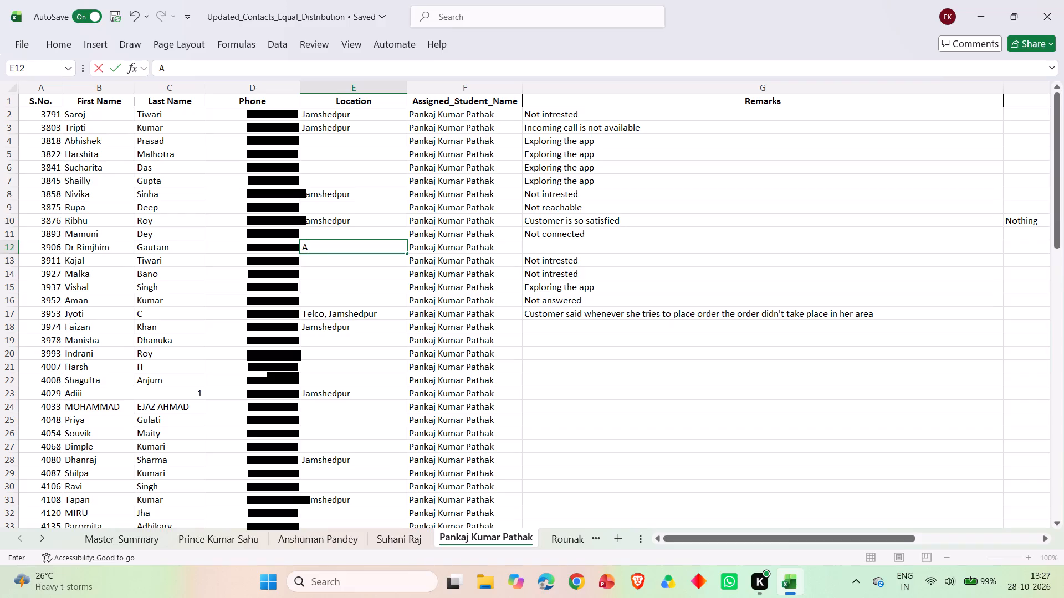
pyautogui.write('dityapur')
pyautogui.press(',')
pyautogui.press('BackSpace')
pyautogui.press('space')
pyautogui.write('amshedpur')
pyautogui.press('Return')
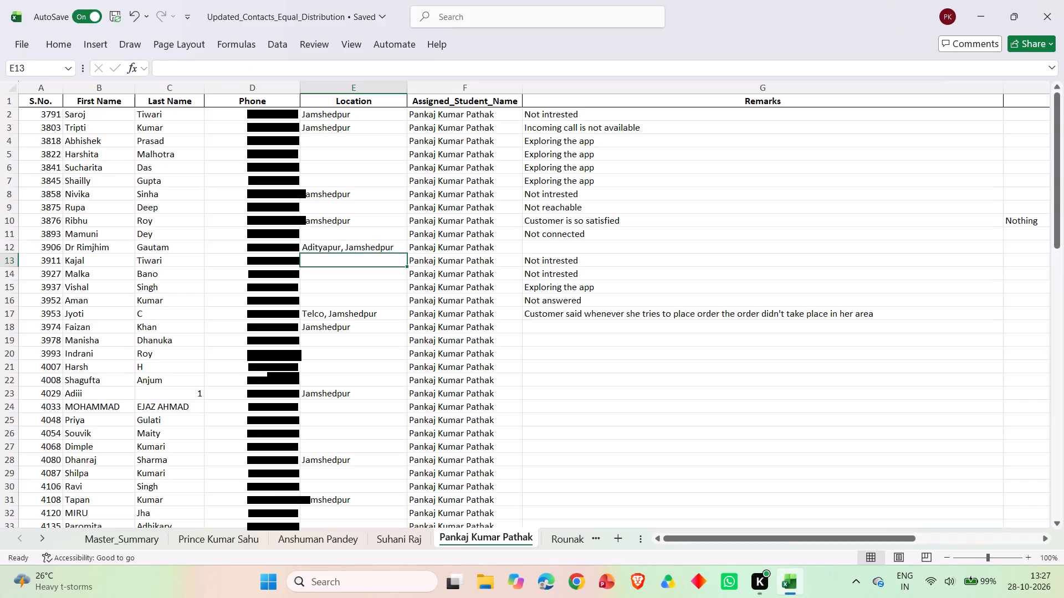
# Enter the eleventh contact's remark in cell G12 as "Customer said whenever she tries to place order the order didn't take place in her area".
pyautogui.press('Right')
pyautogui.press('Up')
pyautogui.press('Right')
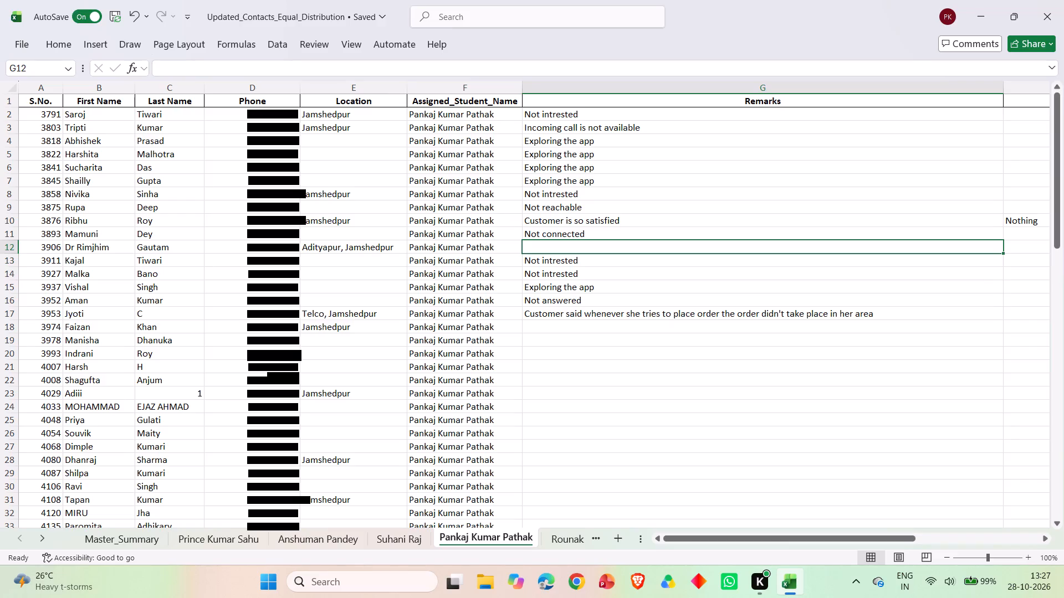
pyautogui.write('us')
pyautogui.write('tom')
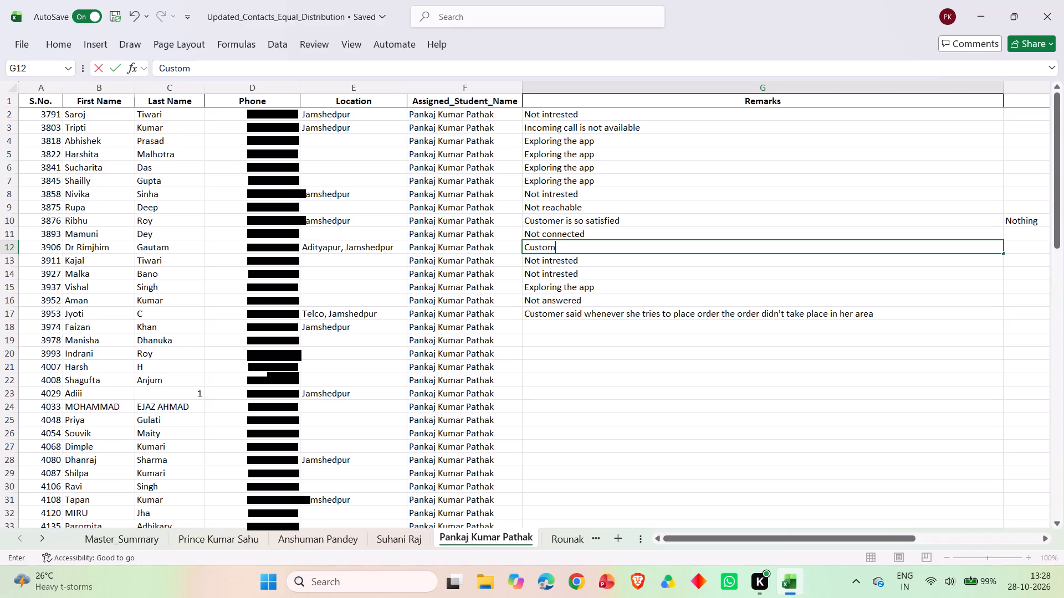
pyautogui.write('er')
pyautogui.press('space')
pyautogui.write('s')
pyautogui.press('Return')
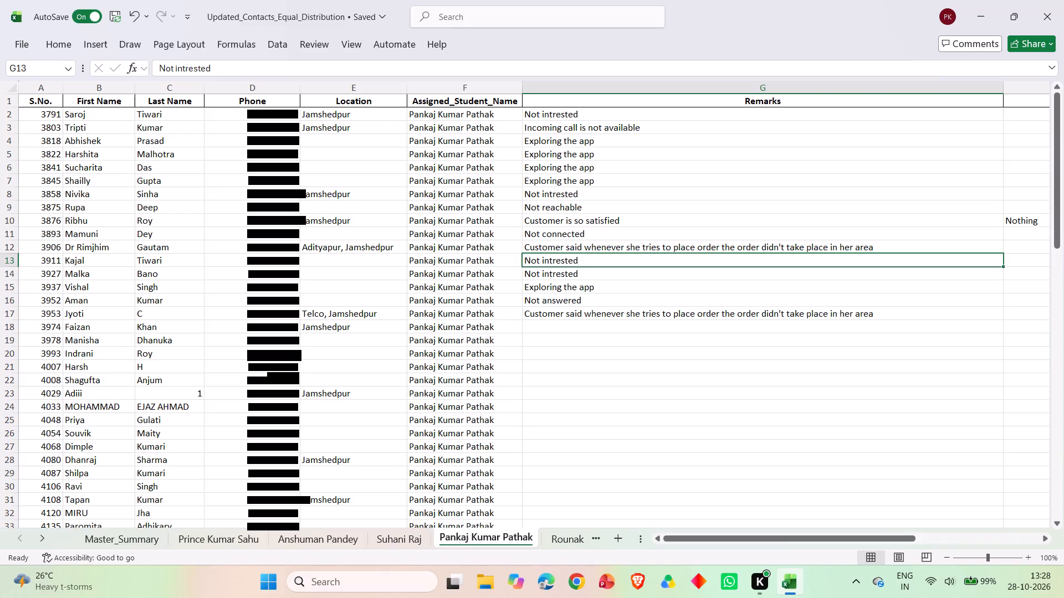
# Remove all the wording after "Customer" from the eleventh contact's remark in cell G12.
pyautogui.doubleClick(927, 248)
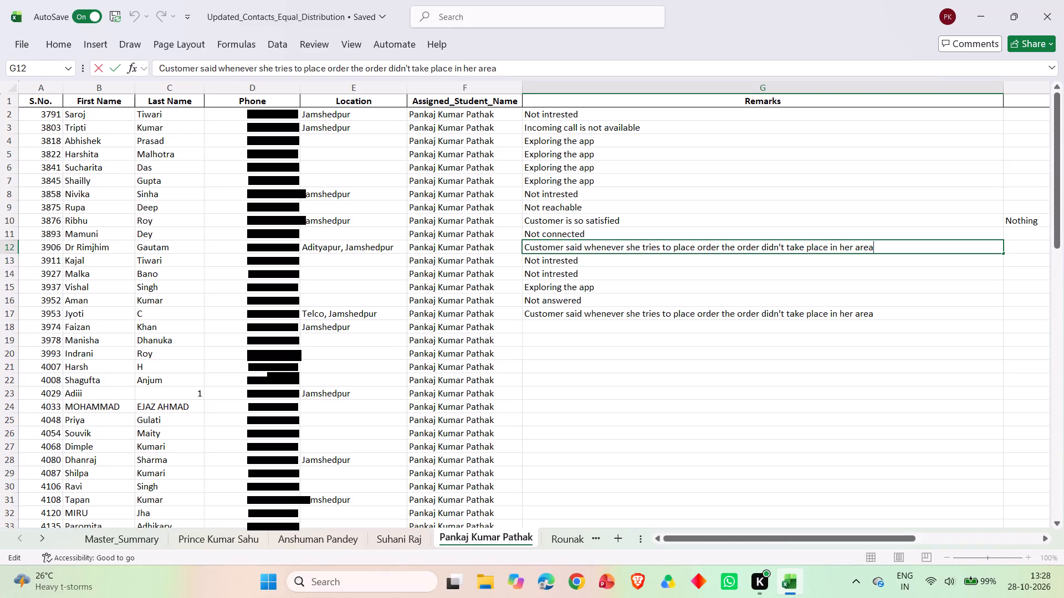
pyautogui.press('BackSpace')
pyautogui.press('BackSpace')
pyautogui.press('BackSpace')
pyautogui.press('BackSpace')
pyautogui.press('BackSpace')
pyautogui.press('BackSpace')
pyautogui.press('BackSpace')
pyautogui.press('BackSpace')
pyautogui.press('BackSpace')
pyautogui.press('BackSpace')
pyautogui.press('BackSpace')
pyautogui.press('BackSpace')
pyautogui.press('BackSpace')
pyautogui.press('BackSpace')
pyautogui.press('BackSpace')
pyautogui.press('BackSpace')
pyautogui.press('BackSpace')
pyautogui.press('BackSpace')
pyautogui.press('BackSpace')
pyautogui.press('BackSpace')
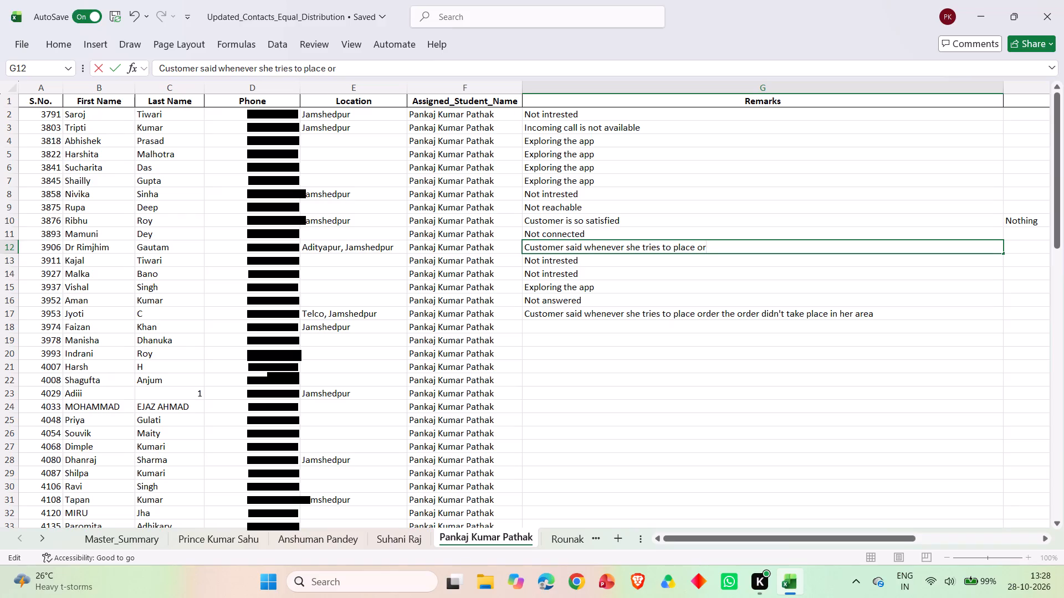
pyautogui.moveTo(858, 250); pyautogui.dragTo(582, 241)
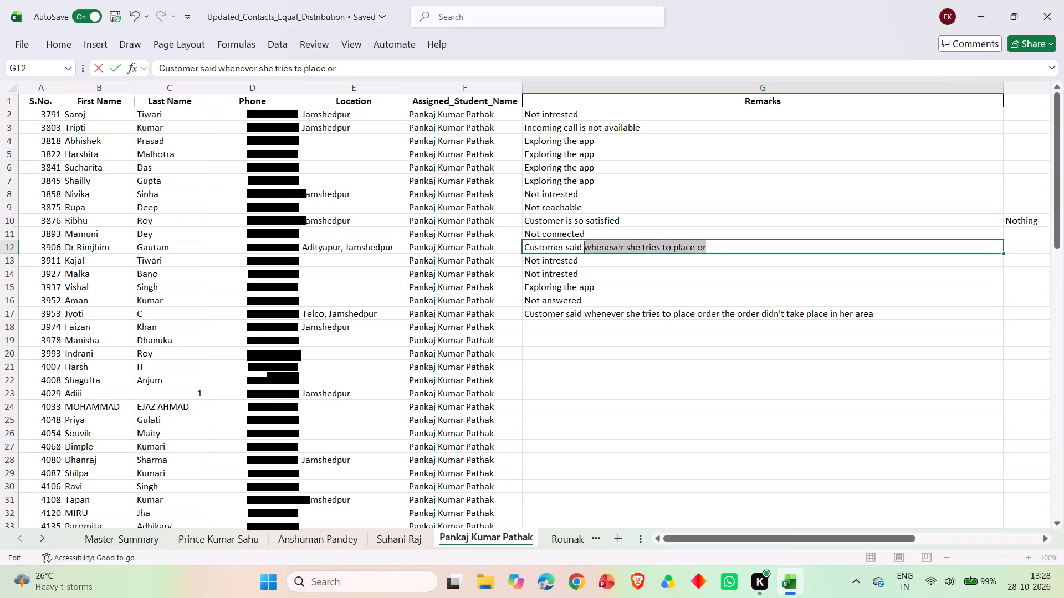
pyautogui.moveTo(582, 241); pyautogui.dragTo(567, 241)
pyautogui.moveTo(567, 241); pyautogui.dragTo(570, 248)
pyautogui.moveTo(570, 248); pyautogui.dragTo(567, 250)
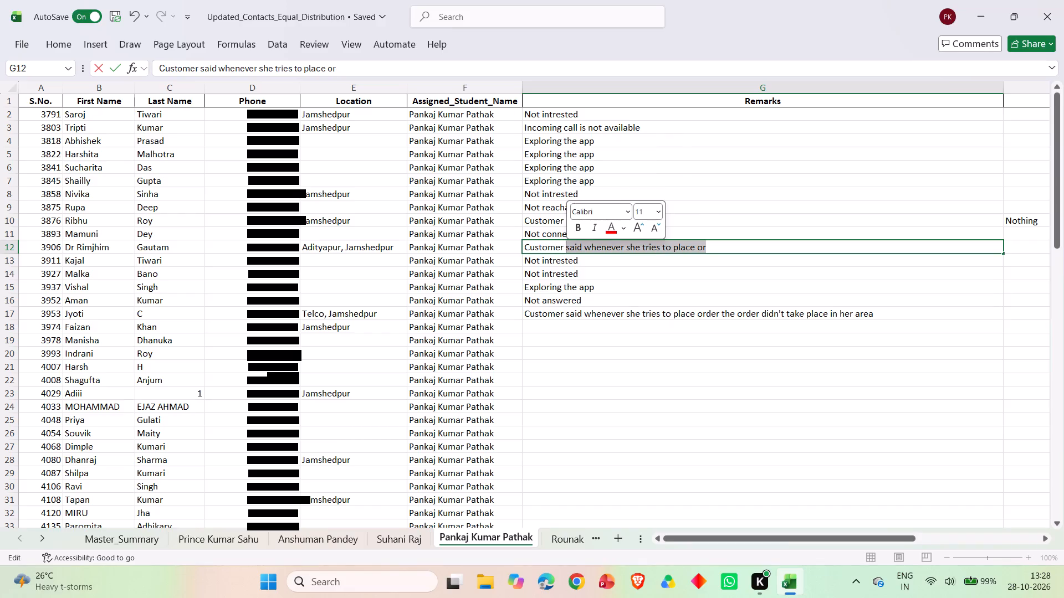
pyautogui.press('BackSpace')
# Continue the remark in cell G12 after "Customer" with "reported order placement issue --".
pyautogui.write('re')
pyautogui.write('ported')
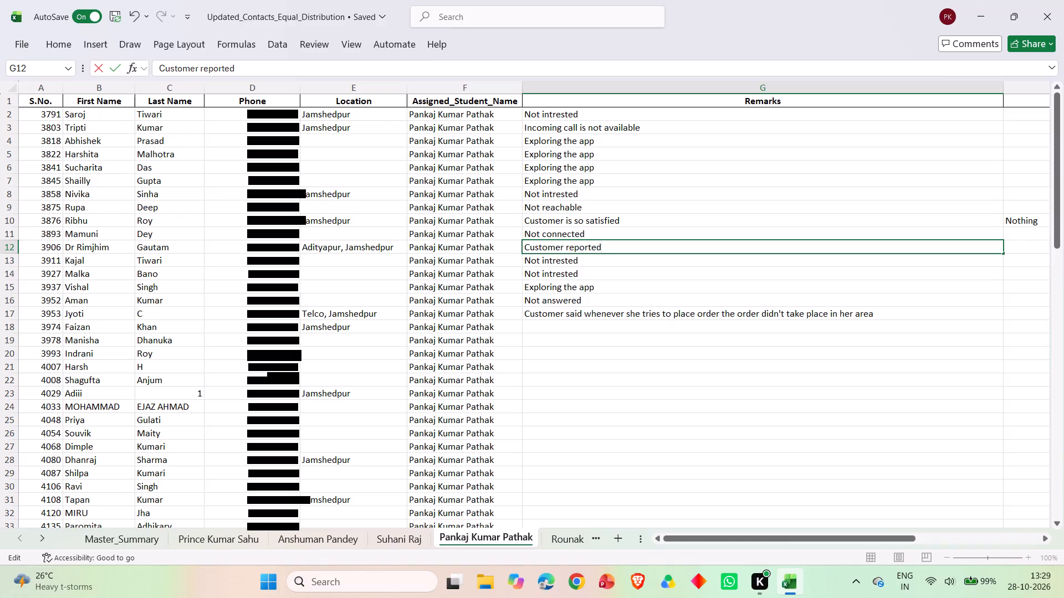
pyautogui.press('space')
pyautogui.write('order')
pyautogui.press('space')
pyautogui.write('placement issu')
pyautogui.press('e')
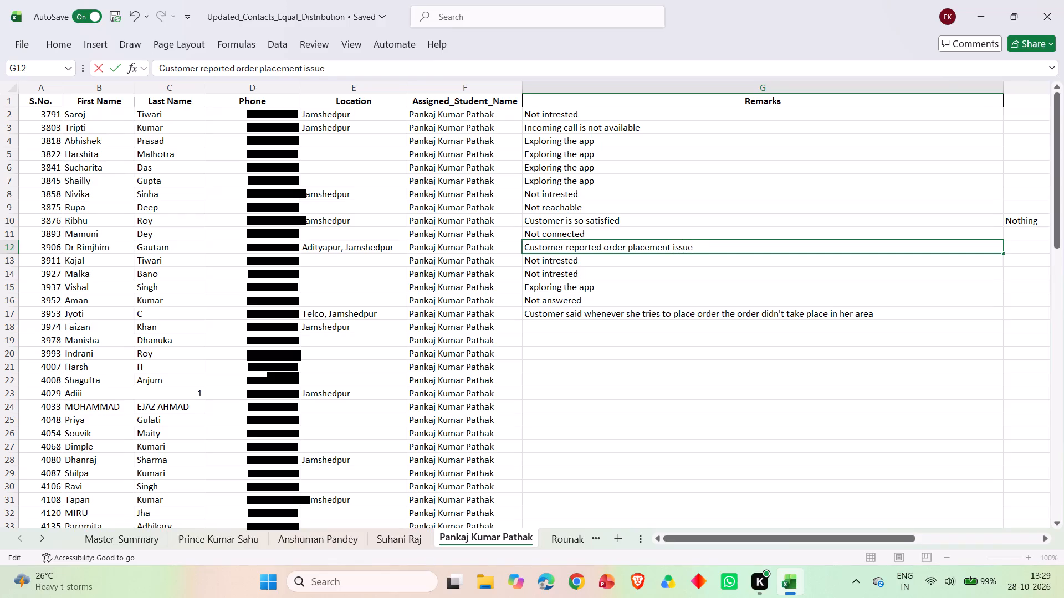
pyautogui.press('space')
pyautogui.write('-')
pyautogui.press('space')
pyautogui.press('BackSpace')
pyautogui.press('-')
# Finish the remark in cell G12 by adding "unable to place order , no order confirmed.".
pyautogui.write('un')
pyautogui.write('able')
pyautogui.press('space')
pyautogui.write('to')
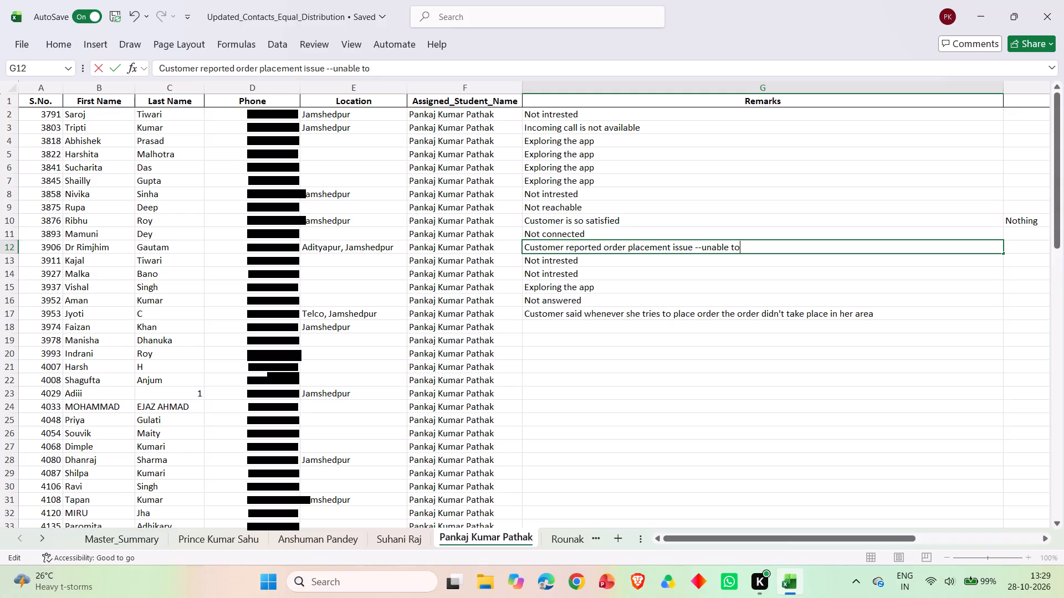
pyautogui.press('space')
pyautogui.write('place od')
pyautogui.press('BackSpace')
pyautogui.write('rde')
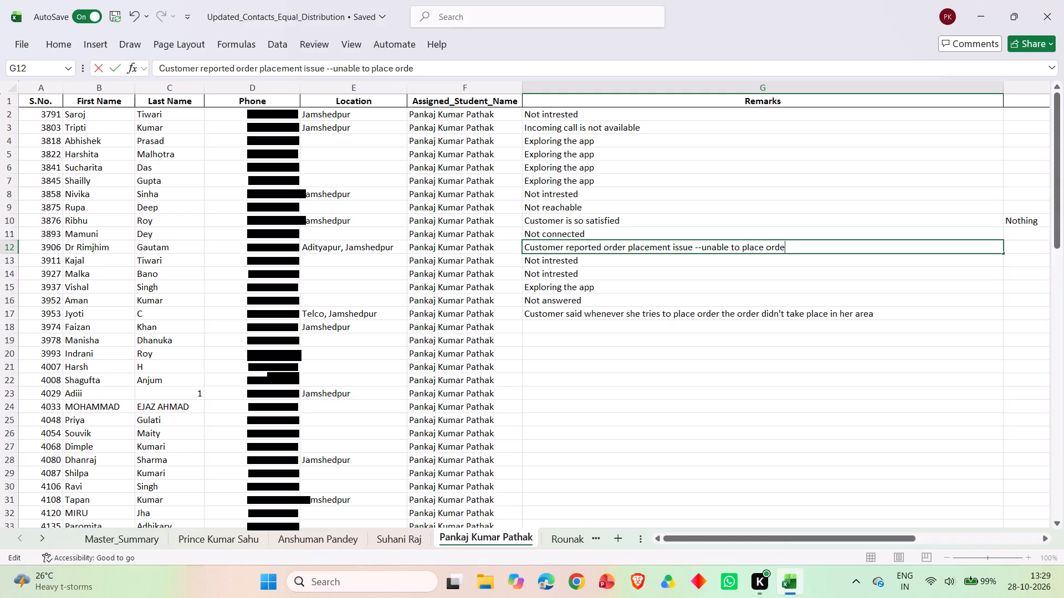
pyautogui.write('r')
pyautogui.press('space')
pyautogui.write(',')
pyautogui.press('space')
pyautogui.write('no')
pyautogui.press('space')
pyautogui.write('order')
pyautogui.press('space')
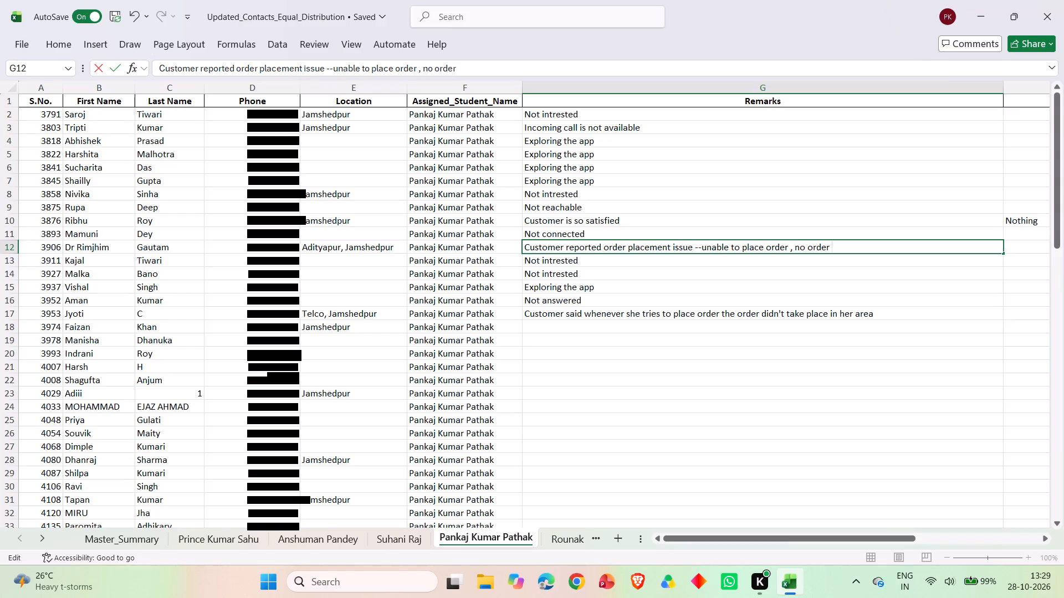
pyautogui.write('confirmed')
pyautogui.press('.')
pyautogui.press('Return')
# Change the sixteenth contact's remark in cell G17 to "Customer reported order placement issue --unable to place order , no order confirmed.".
pyautogui.press('Return')
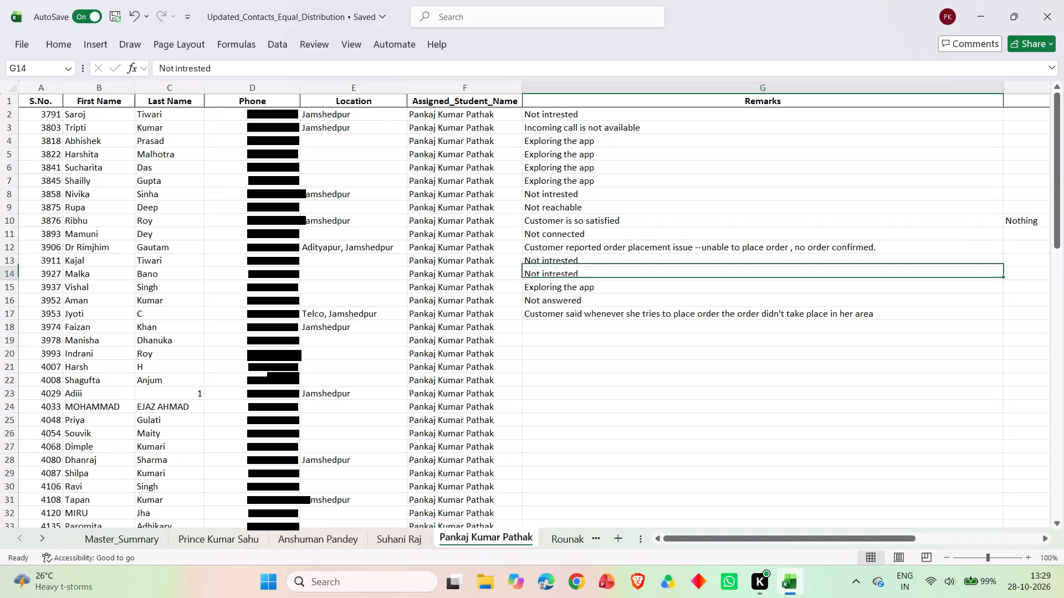
pyautogui.press('Return')
pyautogui.press('Return')
pyautogui.press('Return')
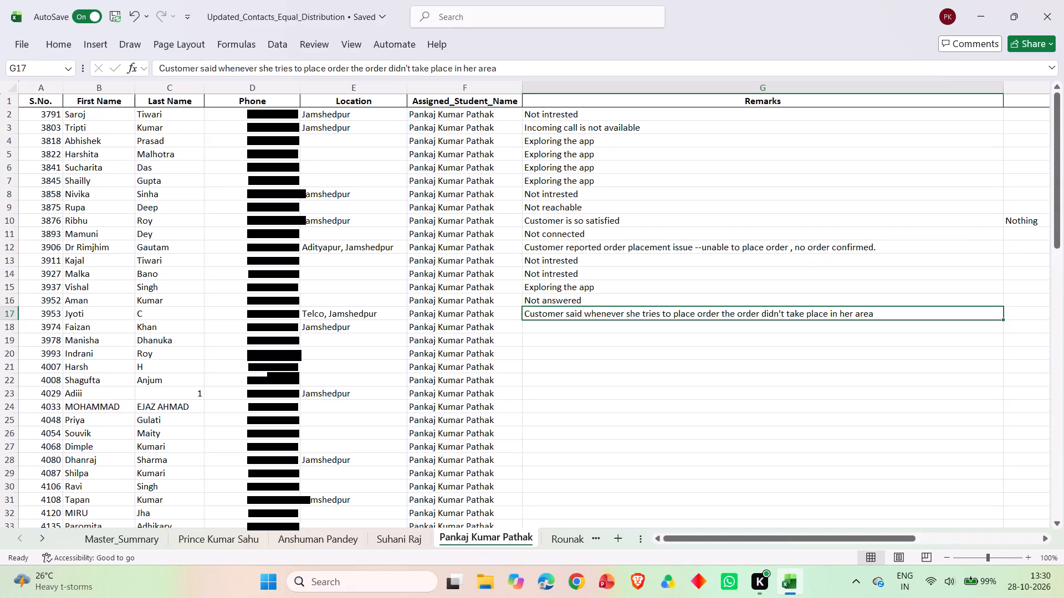
pyautogui.click(893, 314)
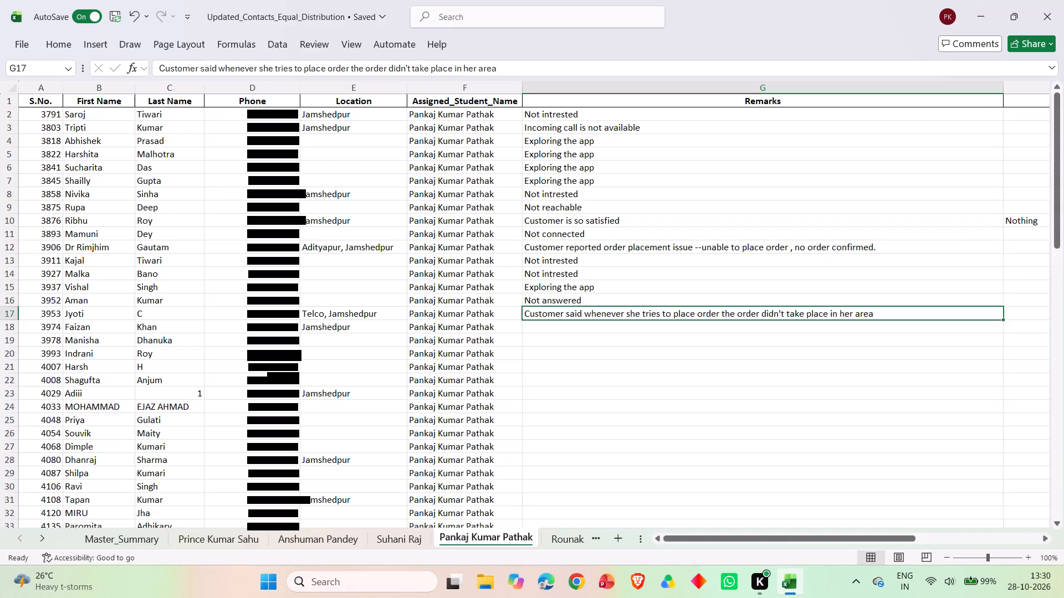
pyautogui.click(893, 314)
pyautogui.click(893, 314)
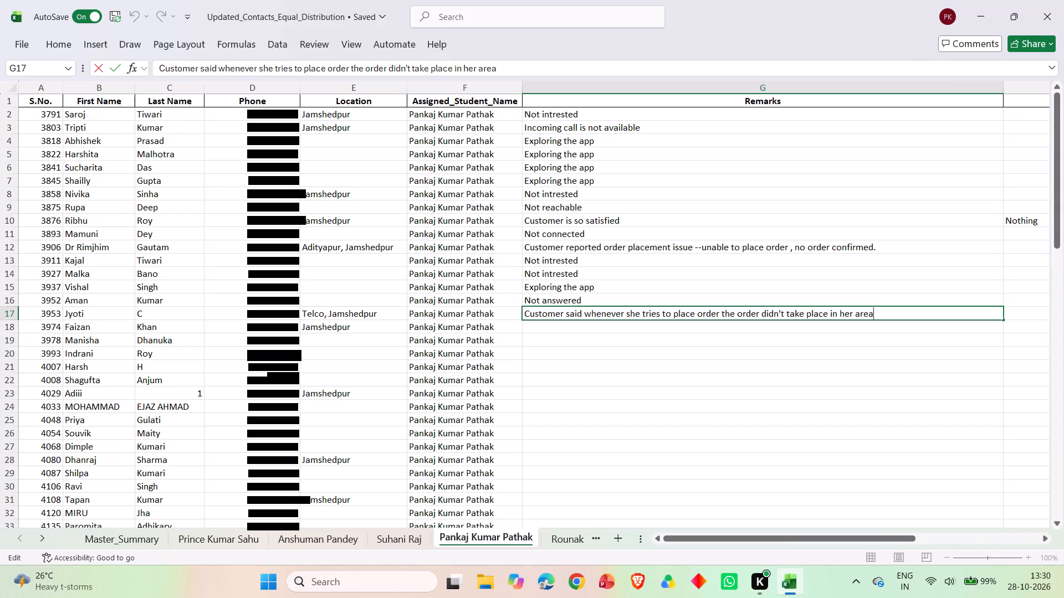
pyautogui.press('BackSpace')
pyautogui.press('BackSpace')
pyautogui.press('BackSpace')
pyautogui.press('BackSpace')
pyautogui.press('BackSpace')
pyautogui.press('BackSpace')
pyautogui.press('BackSpace')
pyautogui.press('BackSpace')
pyautogui.press('BackSpace')
pyautogui.press('BackSpace')
pyautogui.press('BackSpace')
pyautogui.press('BackSpace')
pyautogui.press('BackSpace')
pyautogui.press('BackSpace')
pyautogui.press('BackSpace')
pyautogui.press('BackSpace')
pyautogui.press('BackSpace')
pyautogui.press('BackSpace')
pyautogui.press('BackSpace')
pyautogui.press('BackSpace')
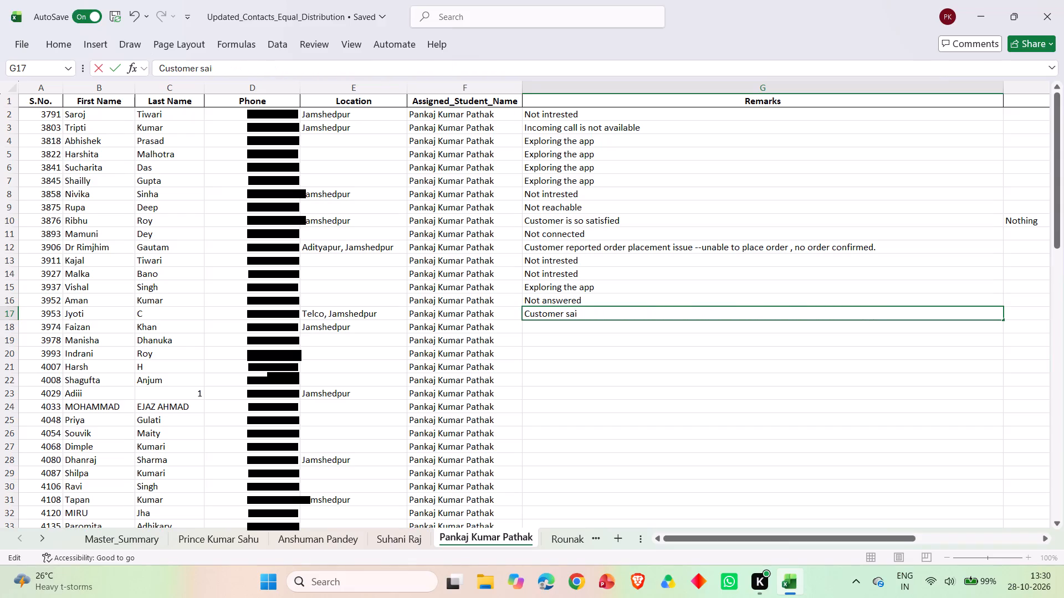
pyautogui.press('BackSpace')
pyautogui.press('BackSpace')
pyautogui.press('BackSpace')
pyautogui.write('re')
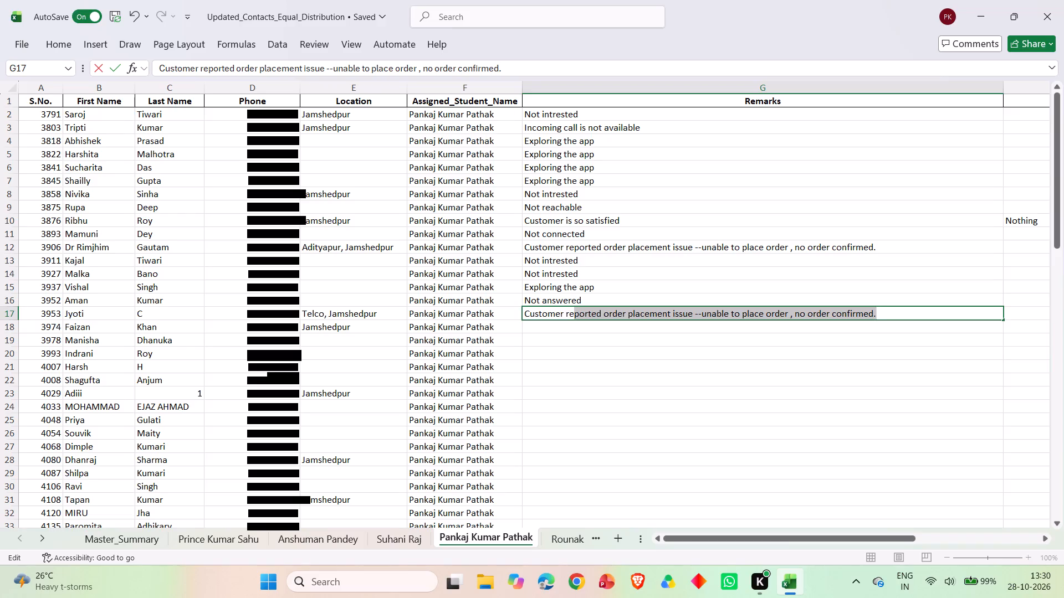
pyautogui.press('Return')
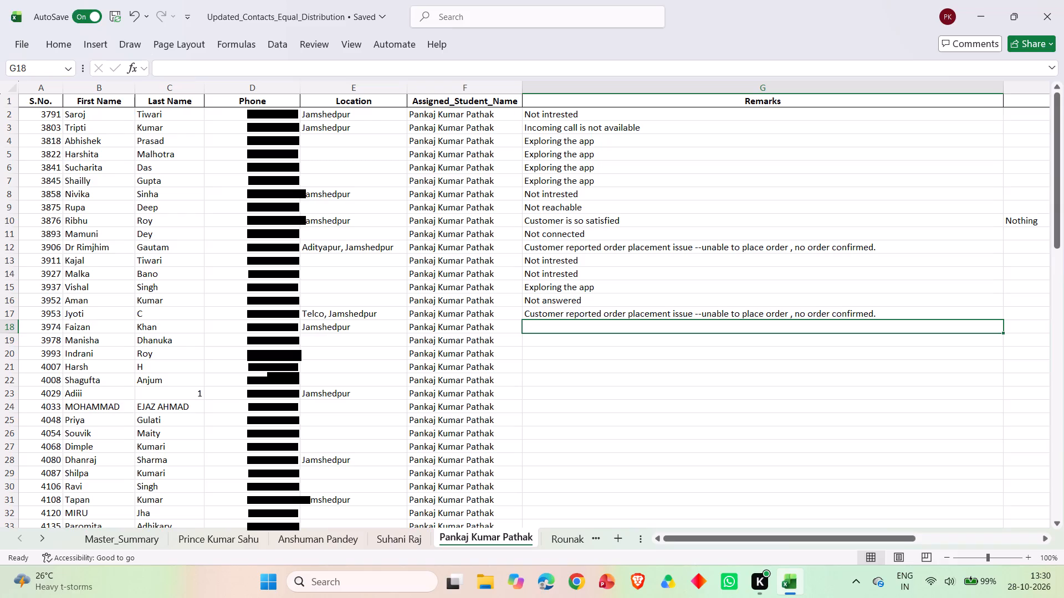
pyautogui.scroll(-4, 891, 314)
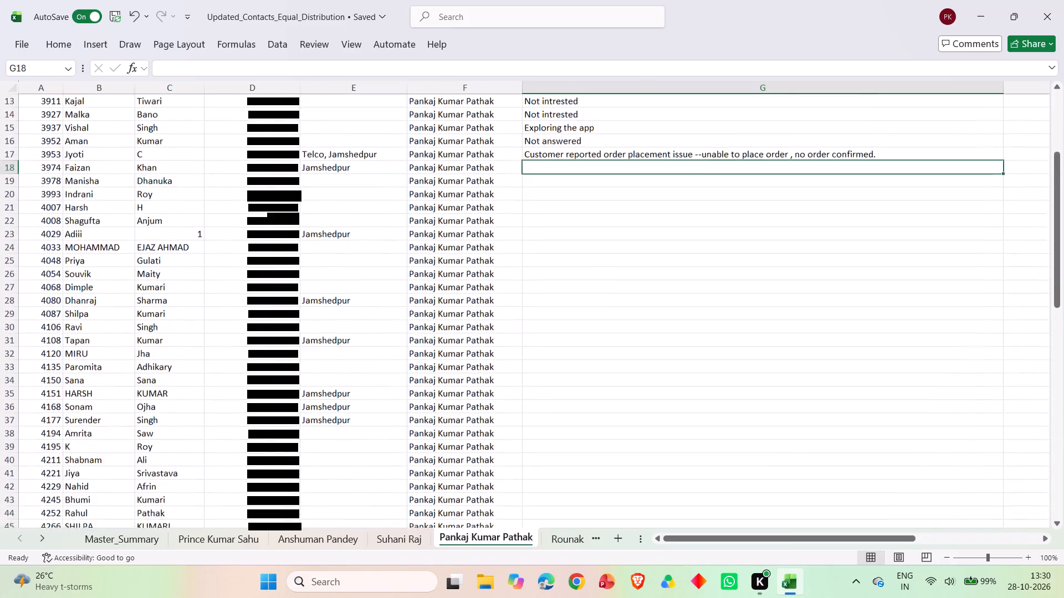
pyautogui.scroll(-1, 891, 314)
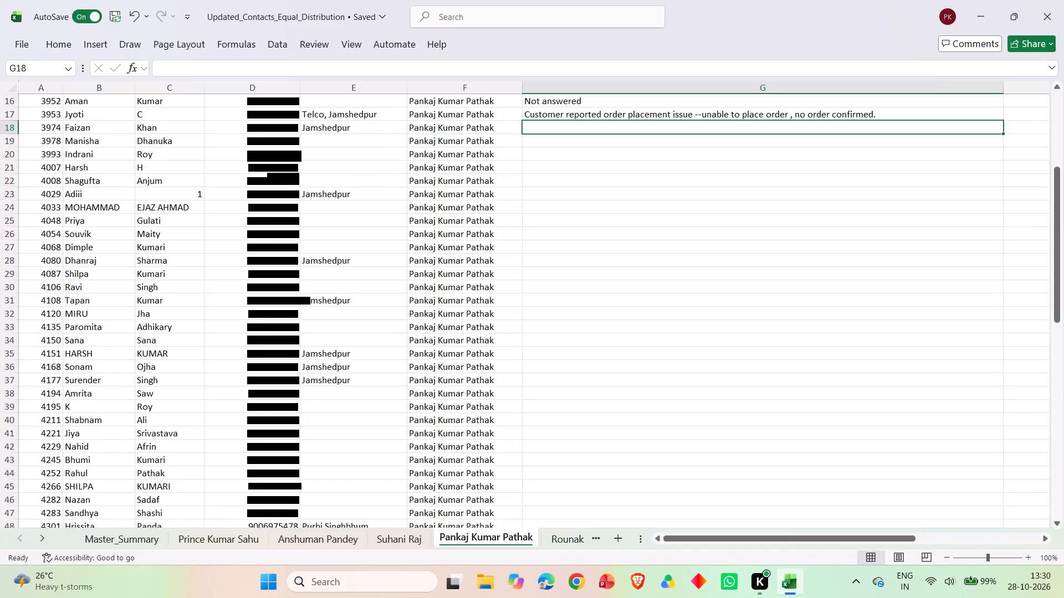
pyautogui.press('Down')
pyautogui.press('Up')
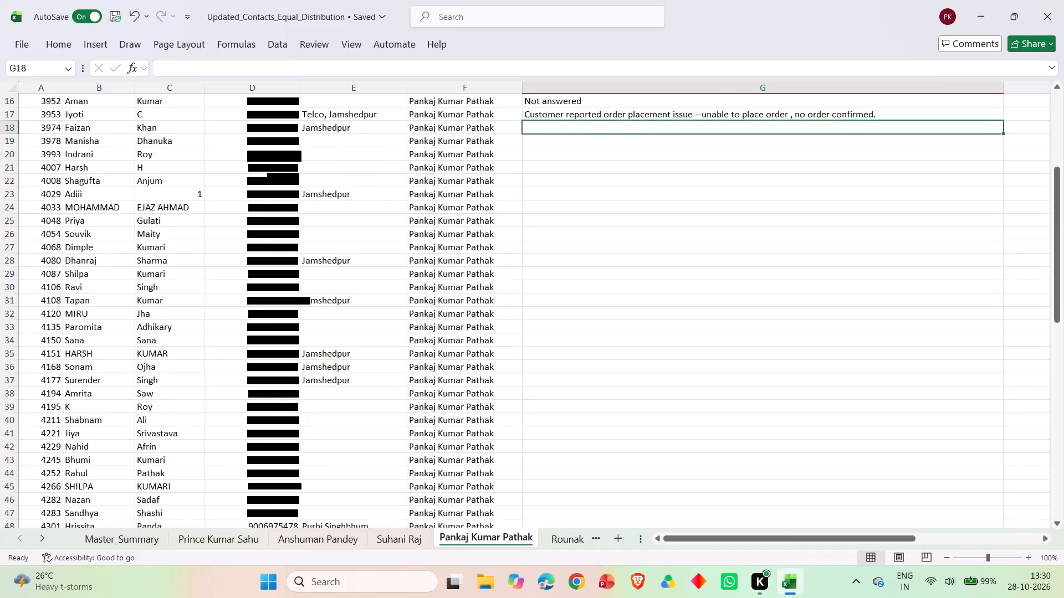
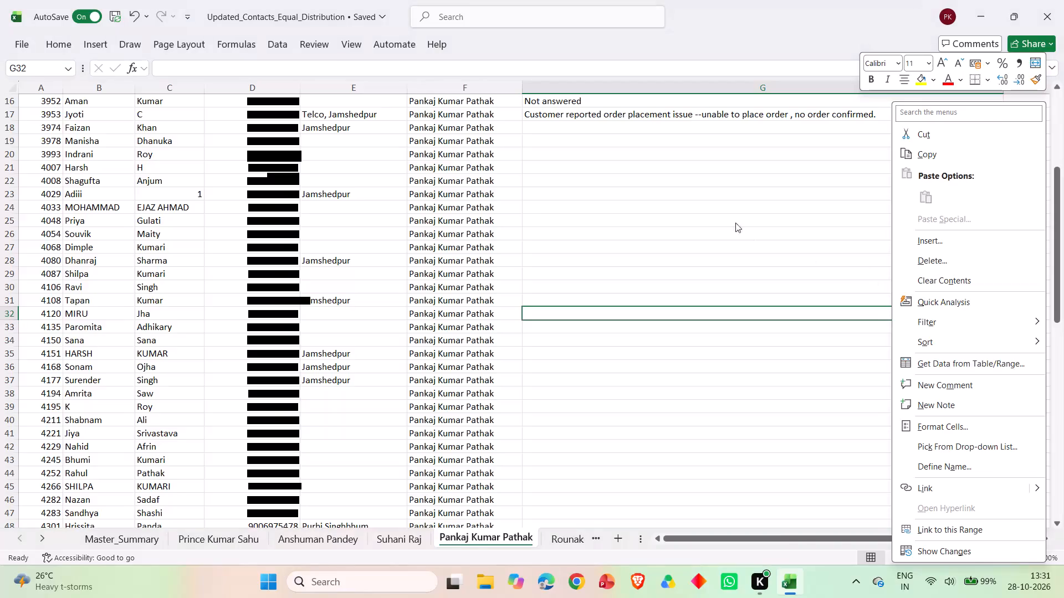
# Enter the remark "Customer tried to book a service, but order was not accepted" for the seventeenth contact in cell G18.
pyautogui.doubleClick(749, 123)
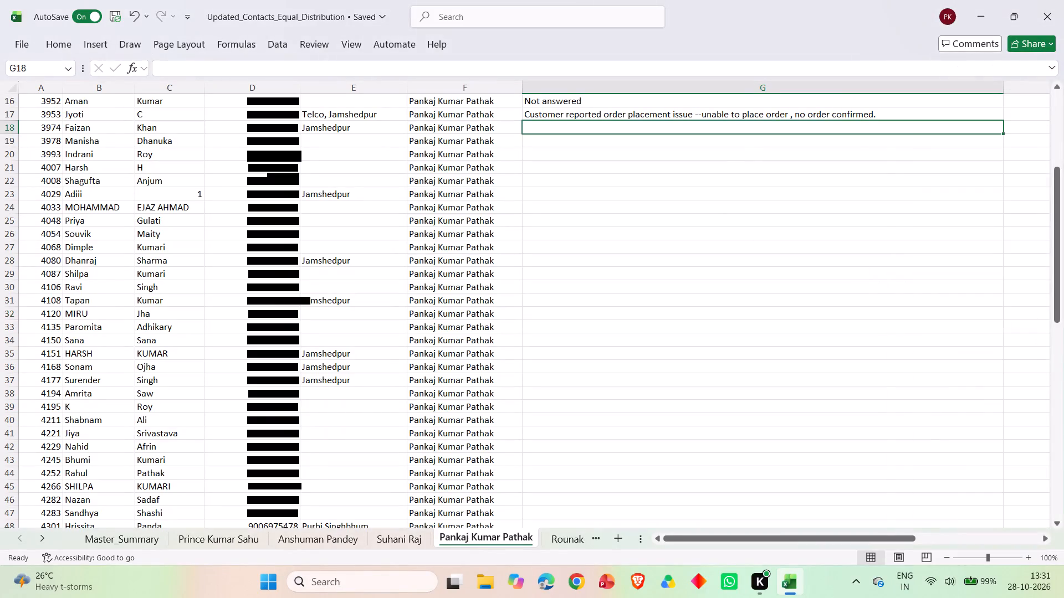
pyautogui.doubleClick(554, 129)
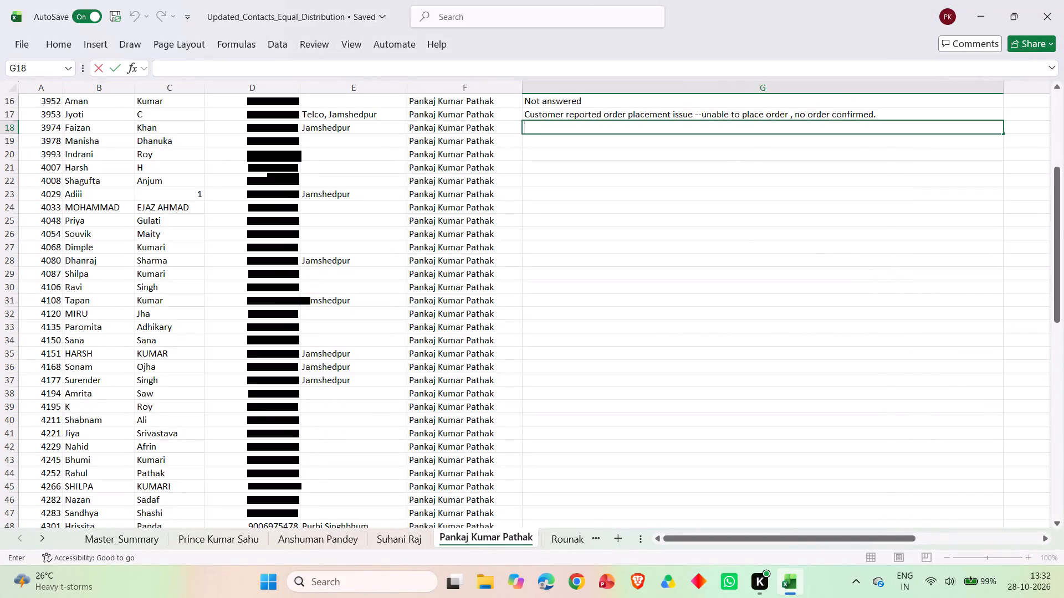
pyautogui.press('c')
pyautogui.write('us')
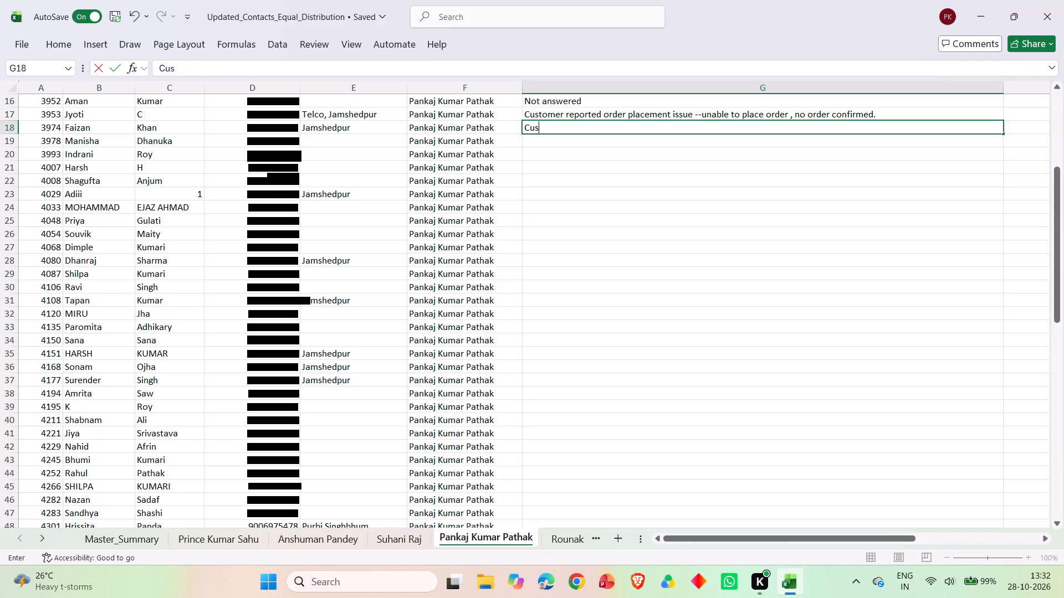
pyautogui.write('tomer')
pyautogui.press('space')
pyautogui.write('tried')
pyautogui.press('space')
pyautogui.write('to')
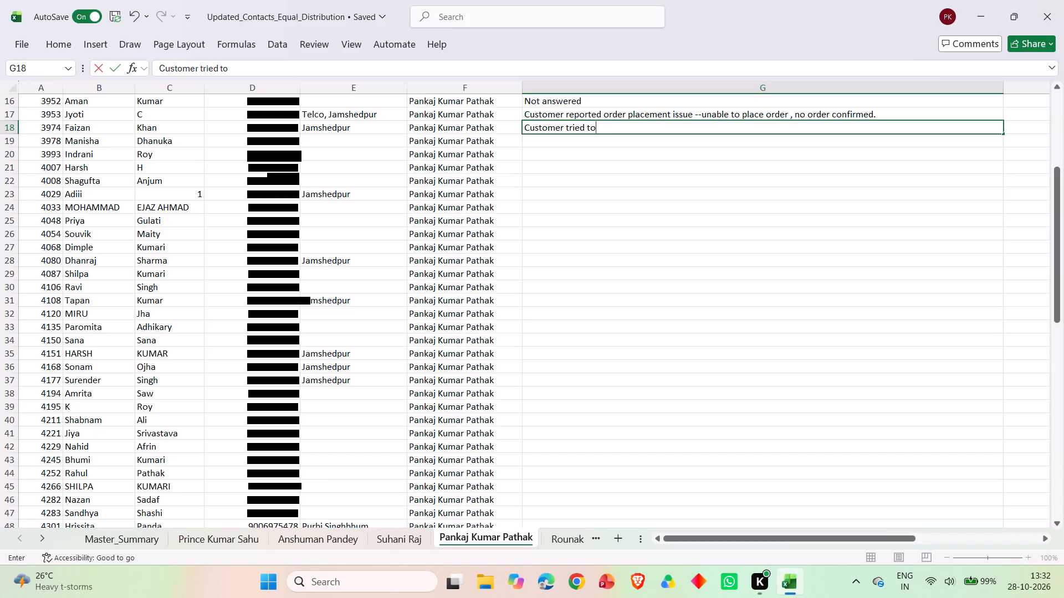
pyautogui.press('space')
pyautogui.write('book')
pyautogui.write('a ser')
pyautogui.write('vice')
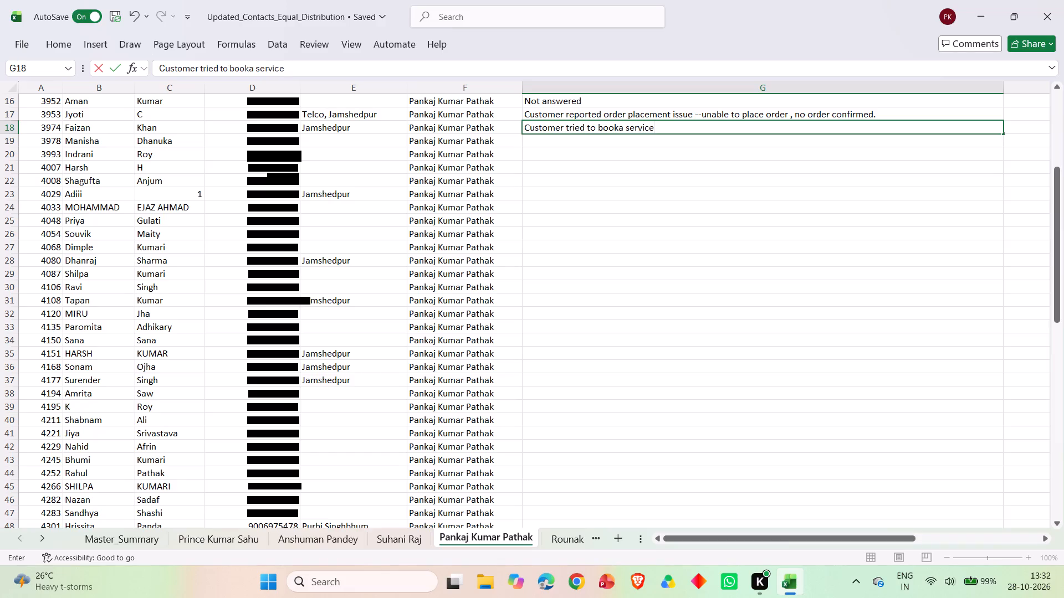
pyautogui.write(',')
pyautogui.press('space')
pyautogui.write('but')
pyautogui.press('space')
pyautogui.write('order was not accepted')
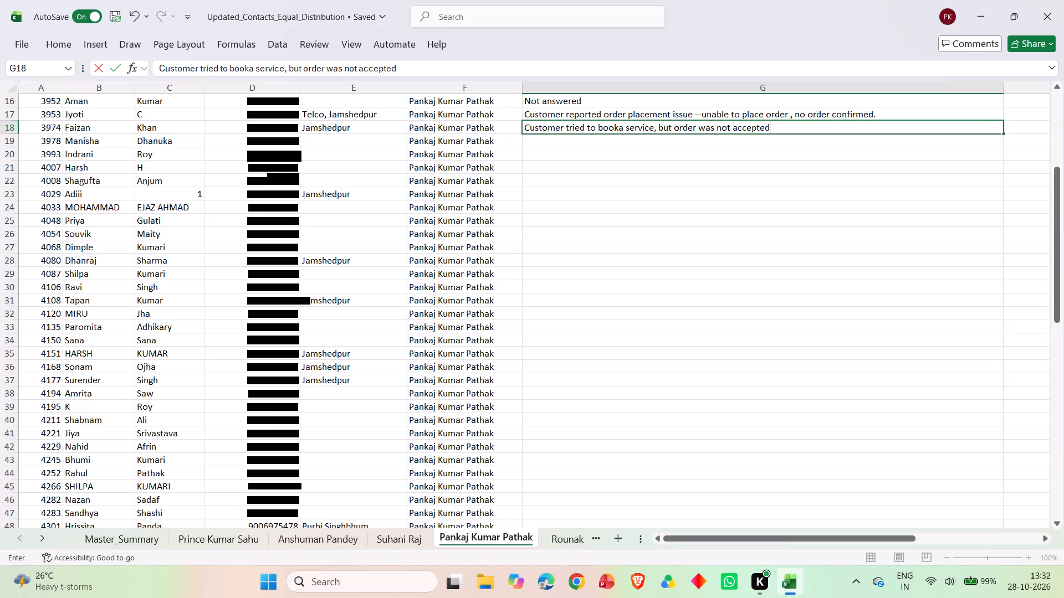
pyautogui.click(618, 126)
pyautogui.press('space')
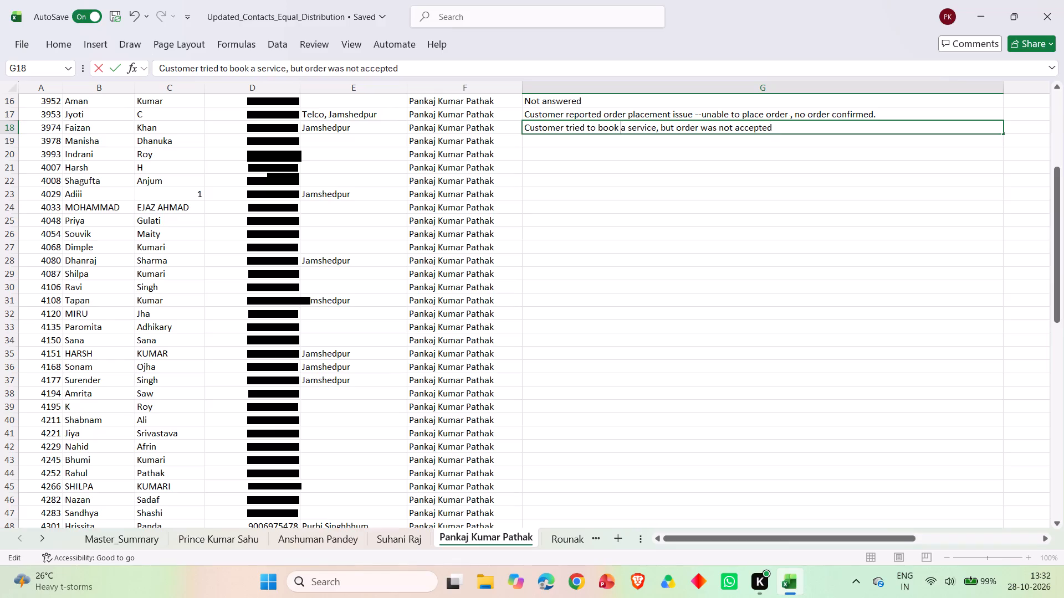
# Extend the remark in cell G18 with ", worker shortage issue" after "accepted".
pyautogui.click(821, 126)
pyautogui.write(',')
pyautogui.press('space')
pyautogui.write('worker')
pyautogui.press('space')
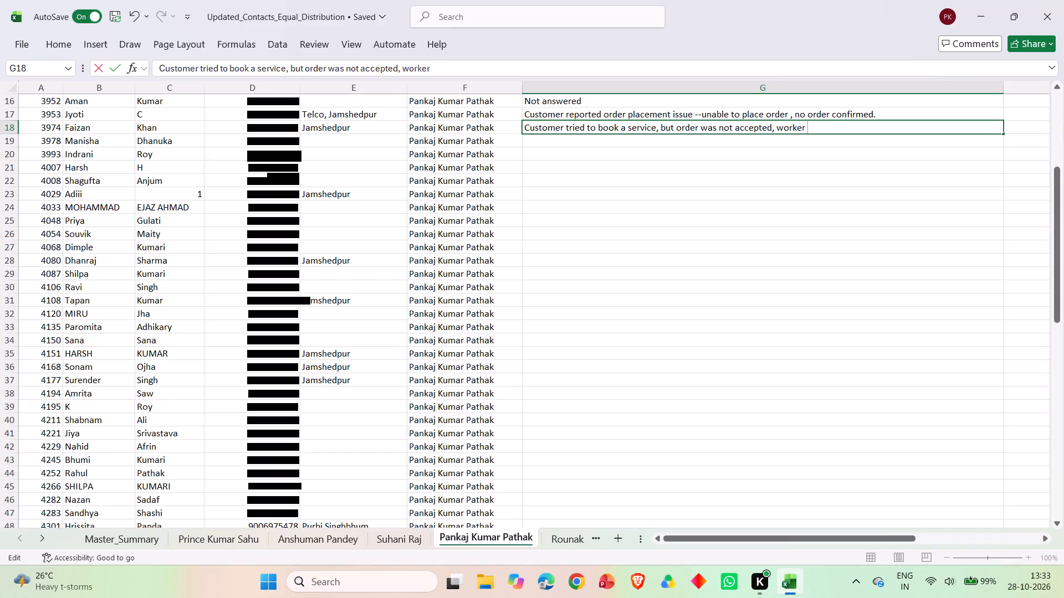
pyautogui.write('shot')
pyautogui.press('BackSpace')
pyautogui.write('rt')
pyautogui.write('ag')
pyautogui.write('e')
pyautogui.press('space')
pyautogui.write('issu')
pyautogui.write('e')
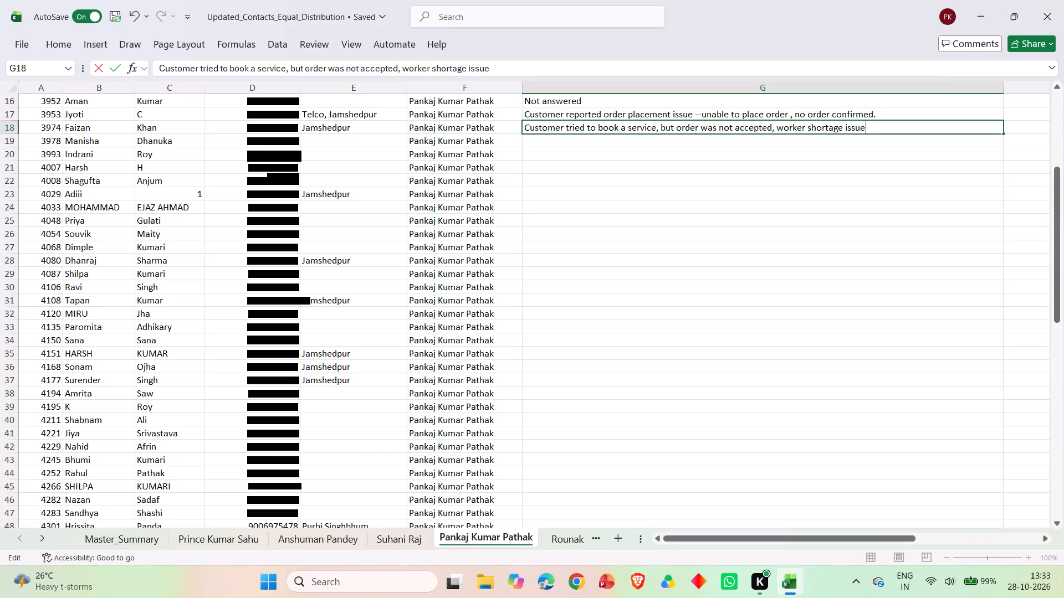
pyautogui.press('space')
# Continue the remark in cell G18 after "worker shortage issue" with "faced during booking".
pyautogui.write('fa')
pyautogui.press('c')
pyautogui.write('es')
pyautogui.press('BackSpace')
pyautogui.write('d')
pyautogui.press('space')
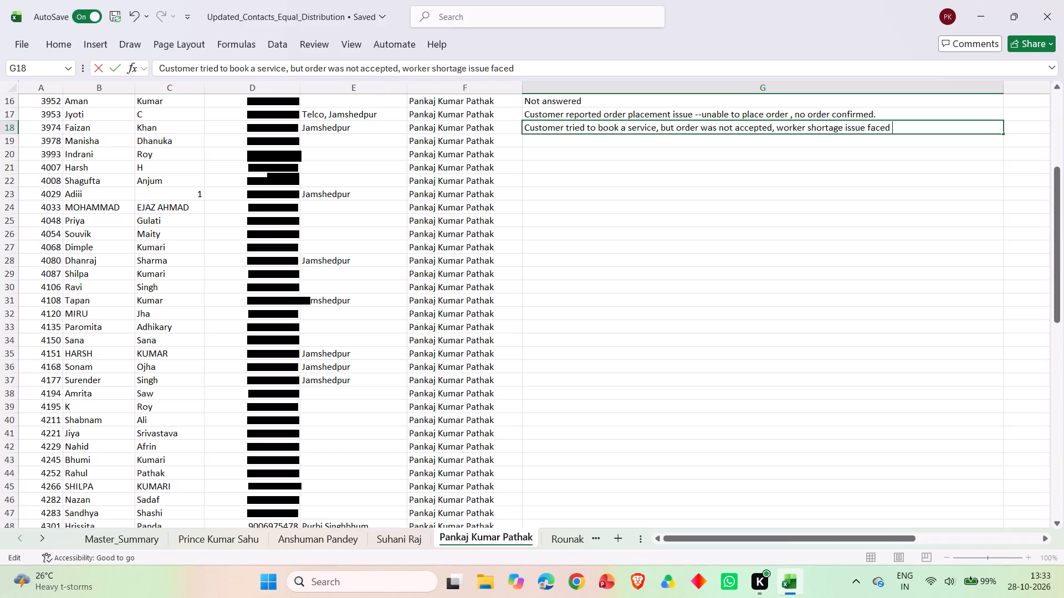
pyautogui.write('du')
pyautogui.write('ring bookli')
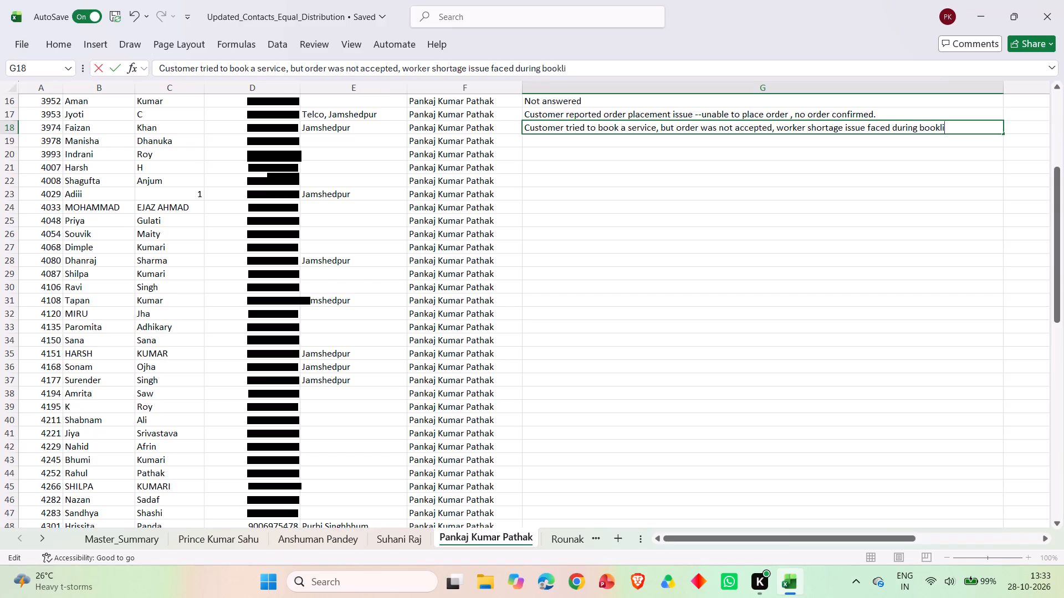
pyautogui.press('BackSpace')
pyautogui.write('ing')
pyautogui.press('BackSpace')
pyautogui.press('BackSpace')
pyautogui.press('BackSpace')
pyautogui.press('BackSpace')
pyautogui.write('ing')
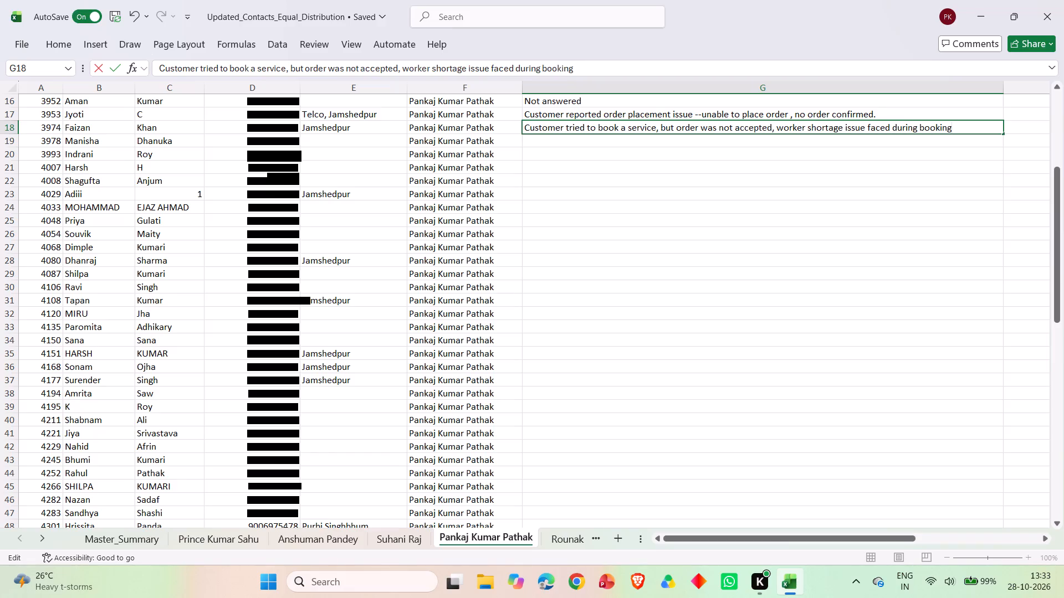
# Finish the remark in cell G18 with a period after "booking" and commit the entry.
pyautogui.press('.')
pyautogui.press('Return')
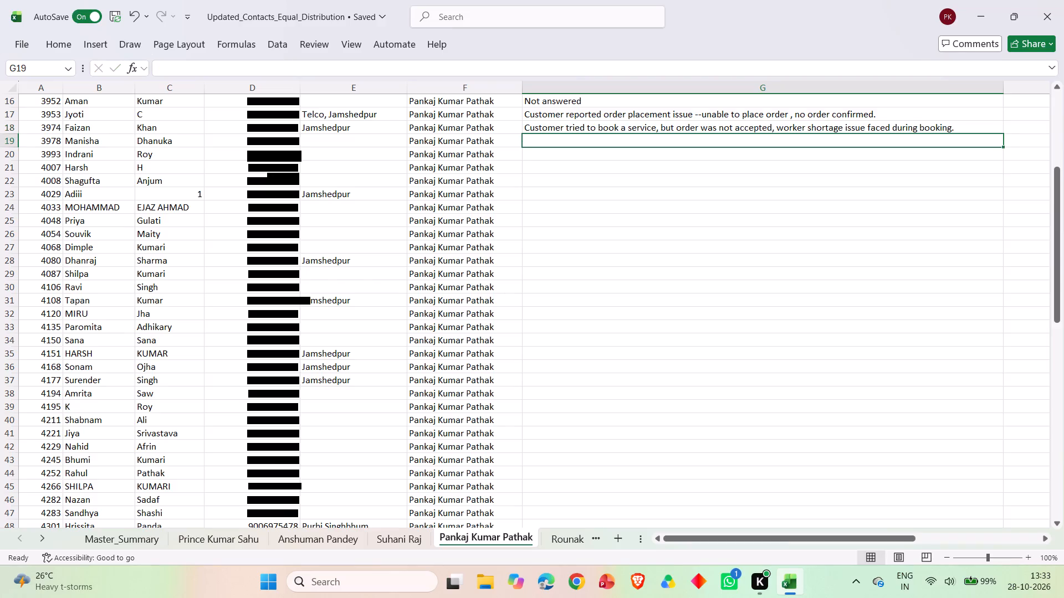
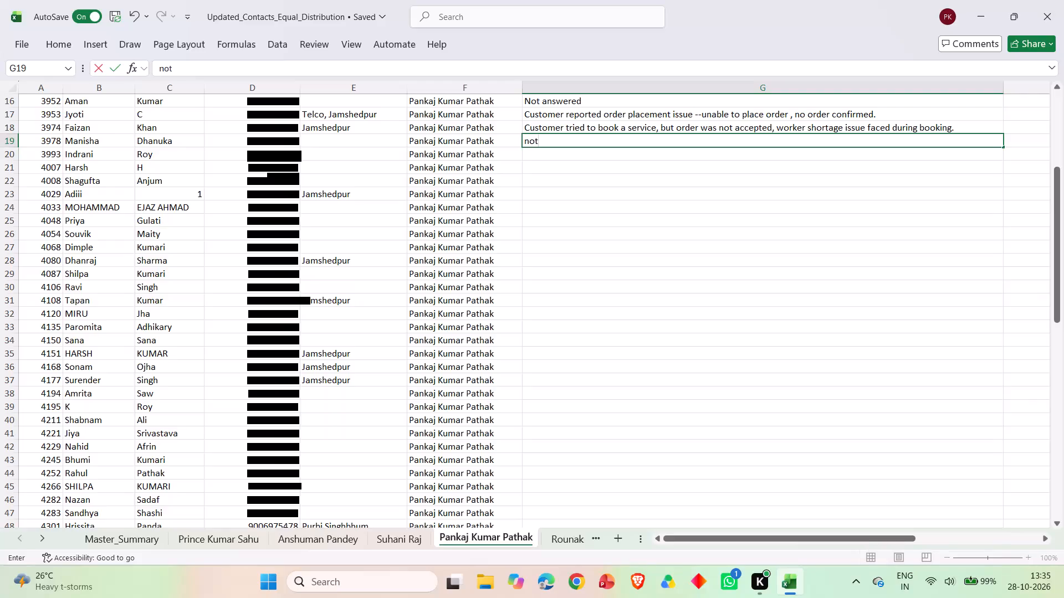
# Complete the remark "Not intrested" for the eighteenth contact in cell G19.
pyautogui.press('i')
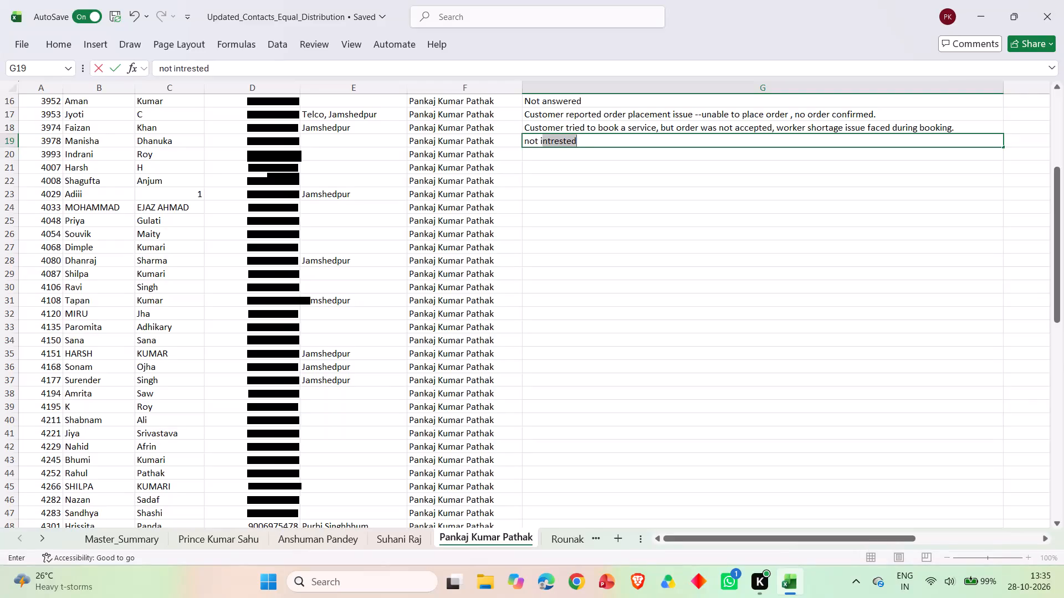
pyautogui.press('Return')
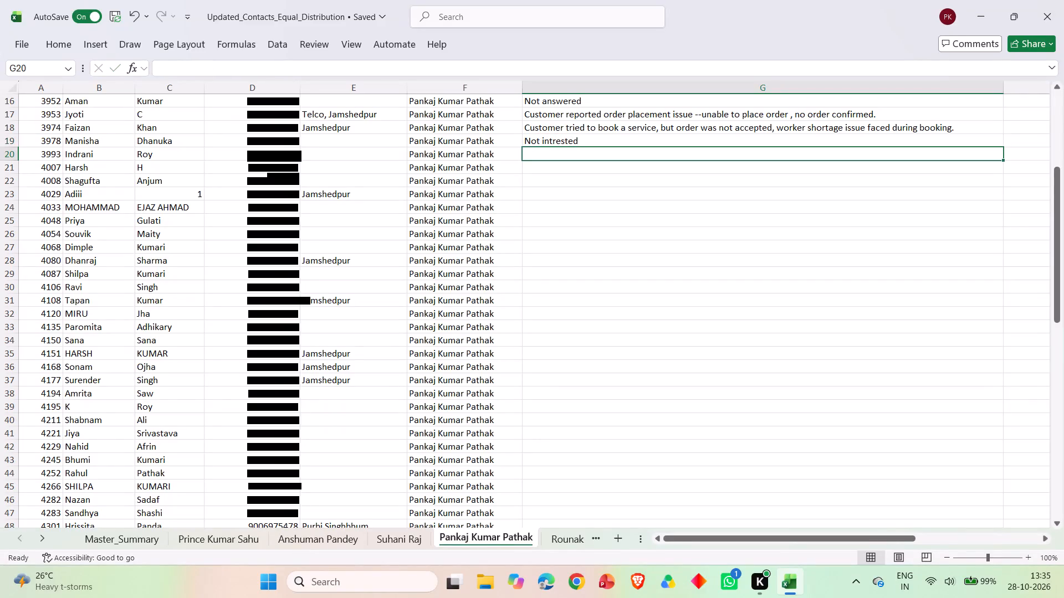
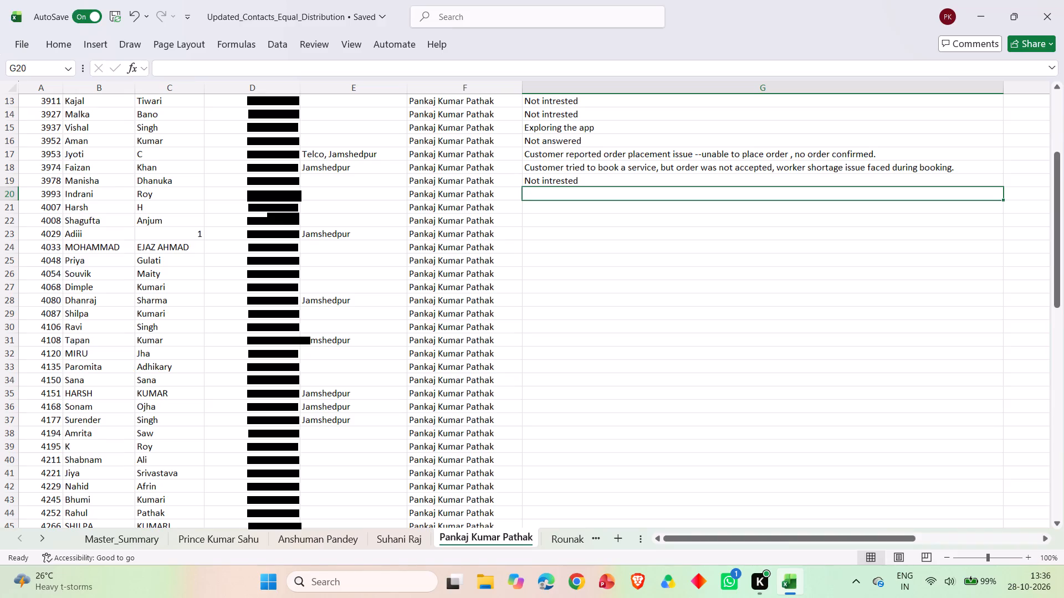
pyautogui.doubleClick(603, 142)
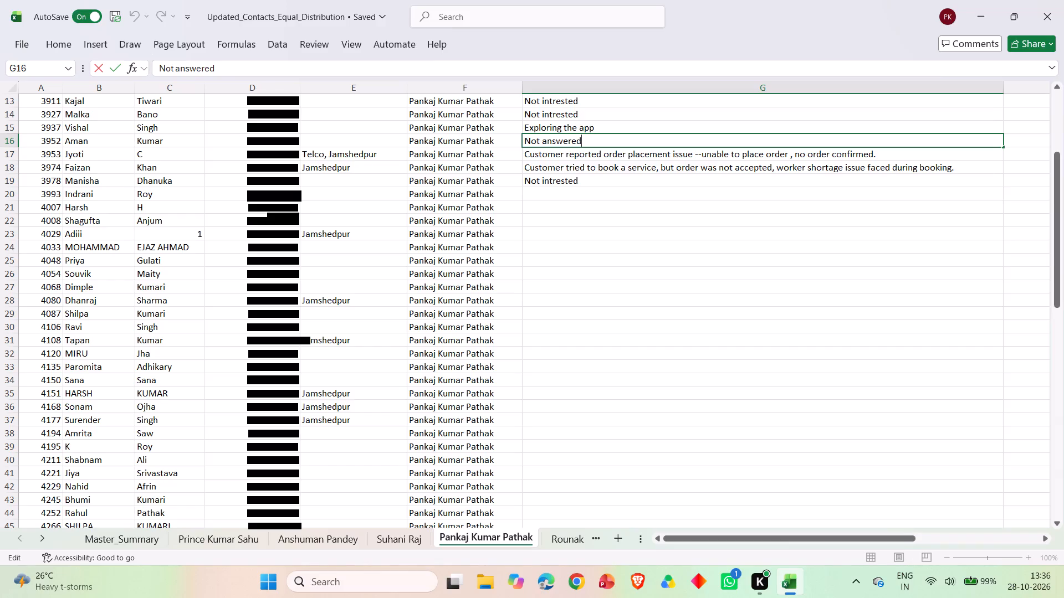
pyautogui.moveTo(594, 141); pyautogui.dragTo(521, 137)
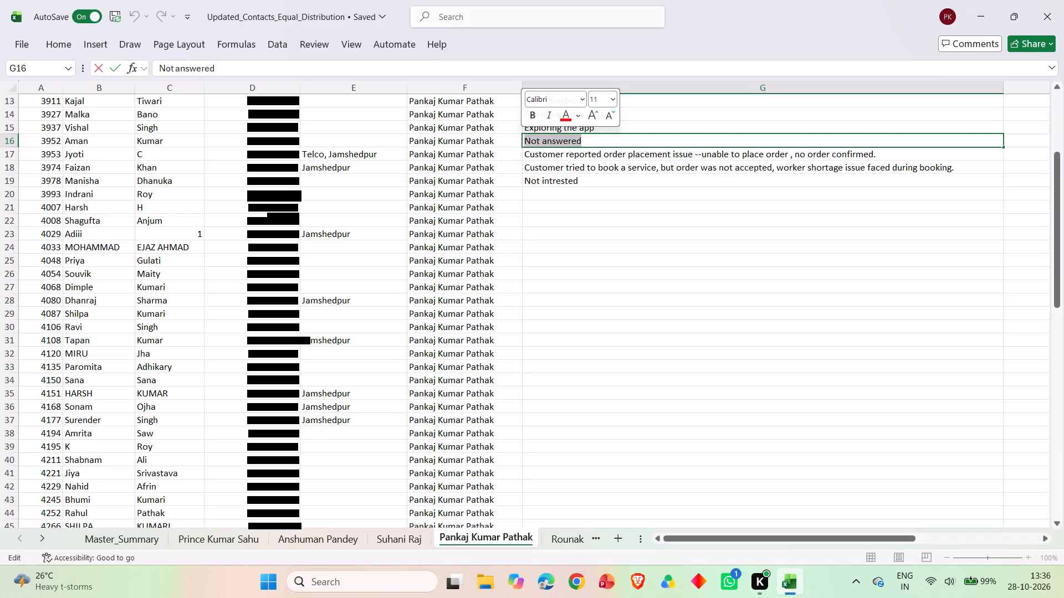
pyautogui.press('BackSpace')
pyautogui.press('BackSpace')
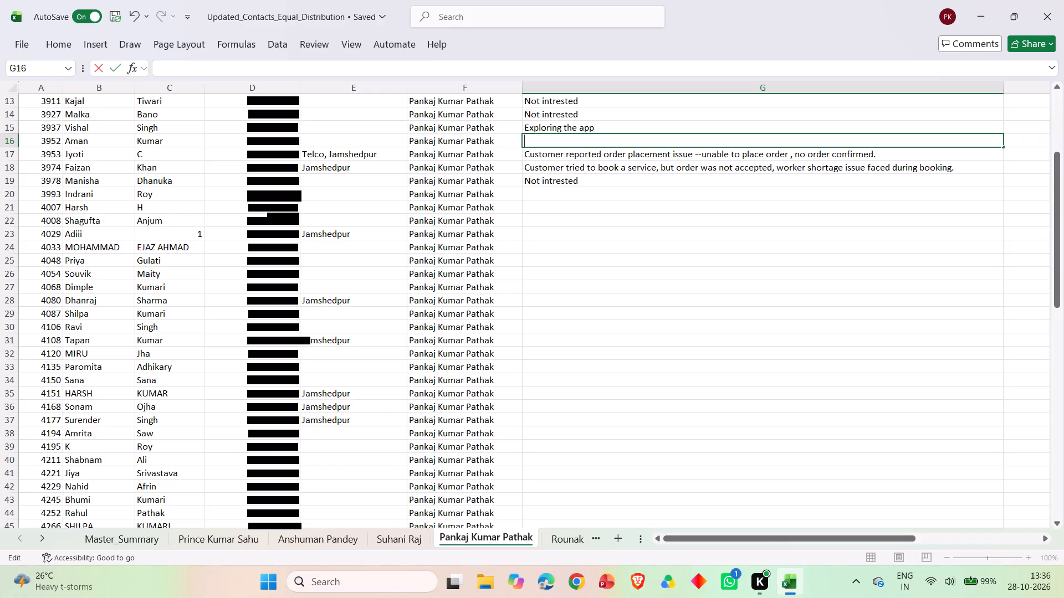
pyautogui.write('busy')
pyautogui.press('BackSpace')
pyautogui.press('BackSpace')
pyautogui.press('BackSpace')
pyautogui.press('BackSpace')
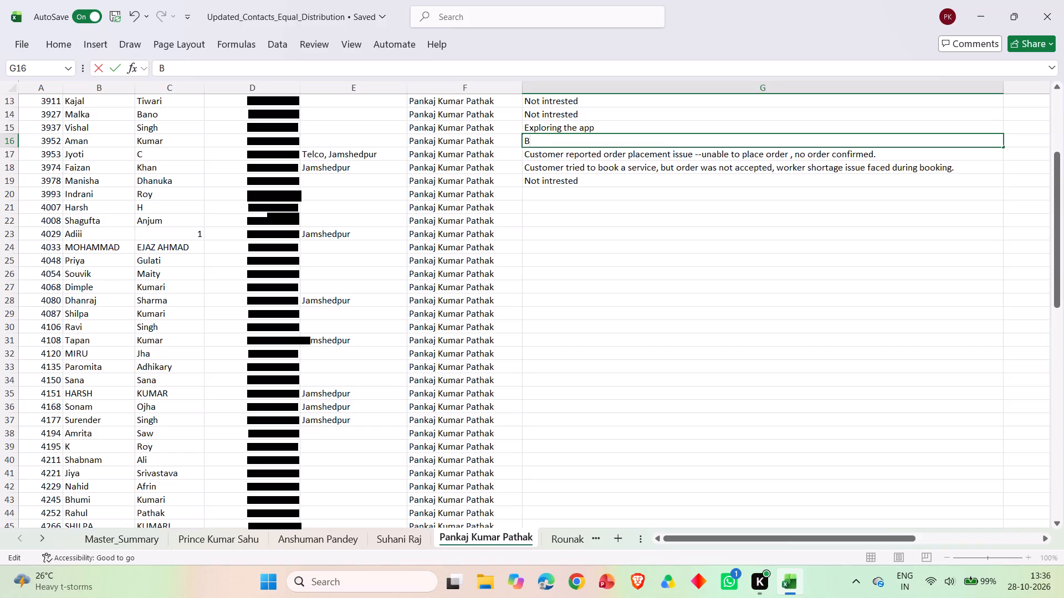
pyautogui.write('usy')
pyautogui.press('Return')
pyautogui.press('Return')
pyautogui.press('Return')
pyautogui.press('Return')
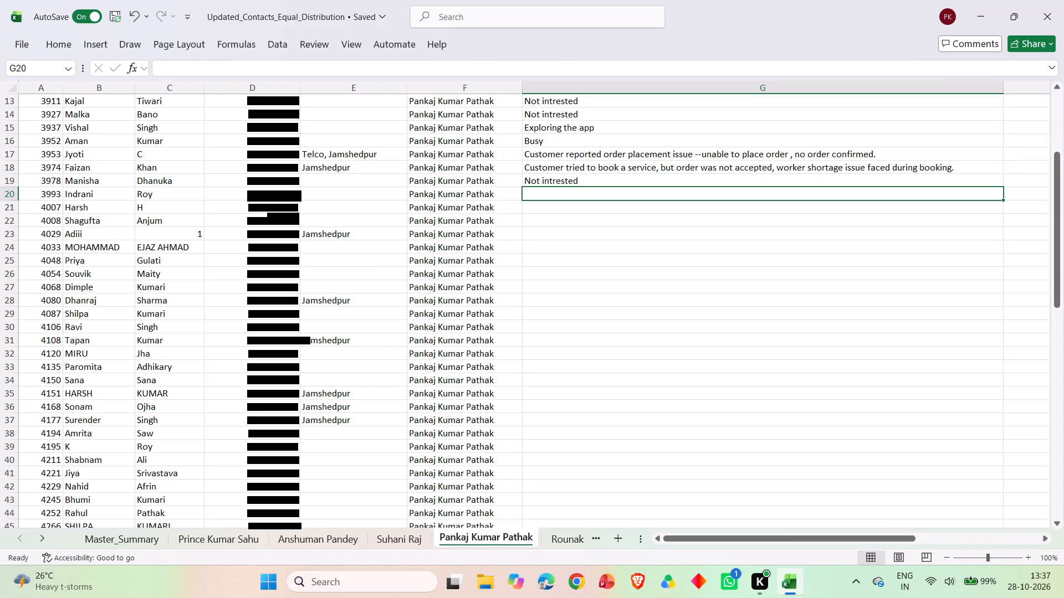
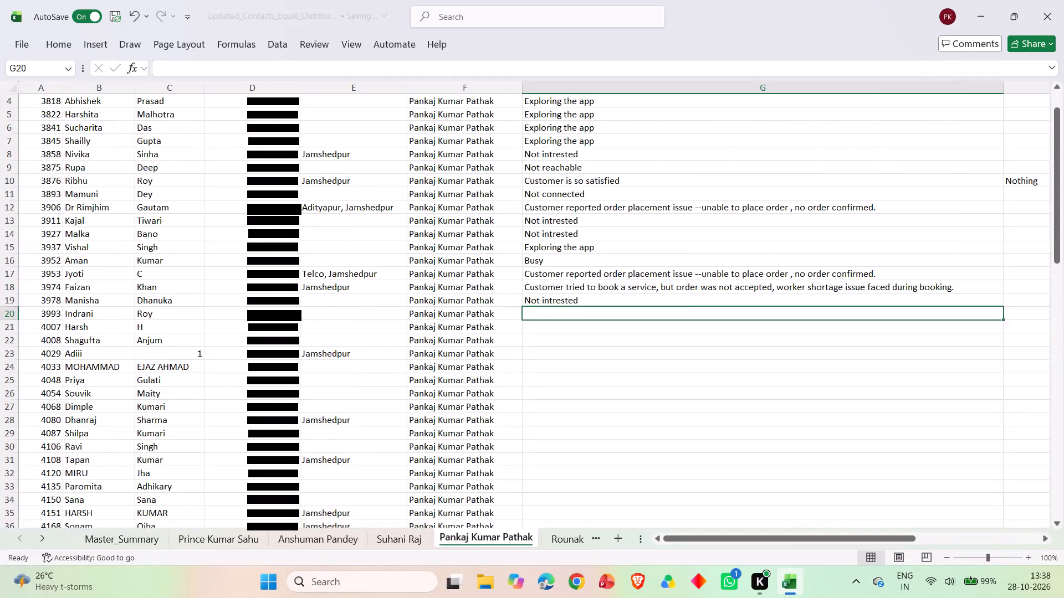
# Open the empty remark cell G86, for contact 4713 in the last row of the assigned contact list, for editing.
pyautogui.scroll(1, 598, 136)
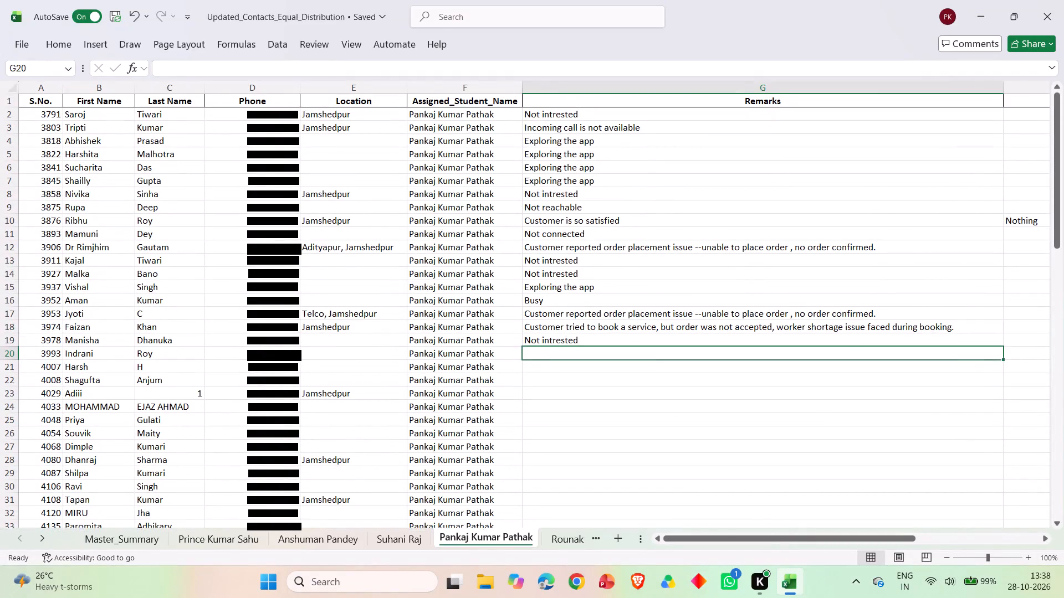
pyautogui.scroll(-4, 600, 136)
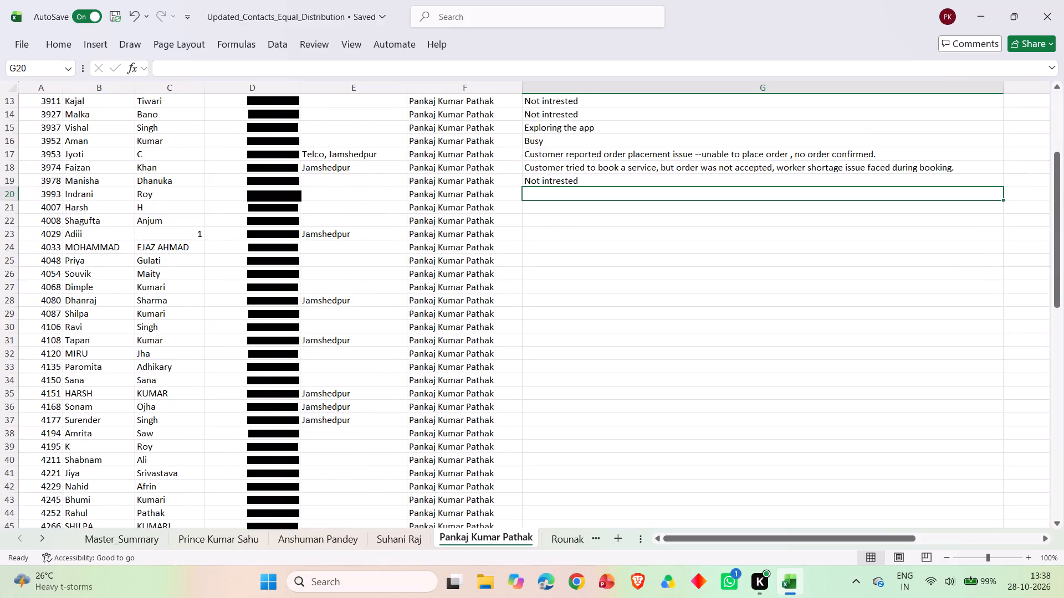
pyautogui.scroll(-2, 600, 136)
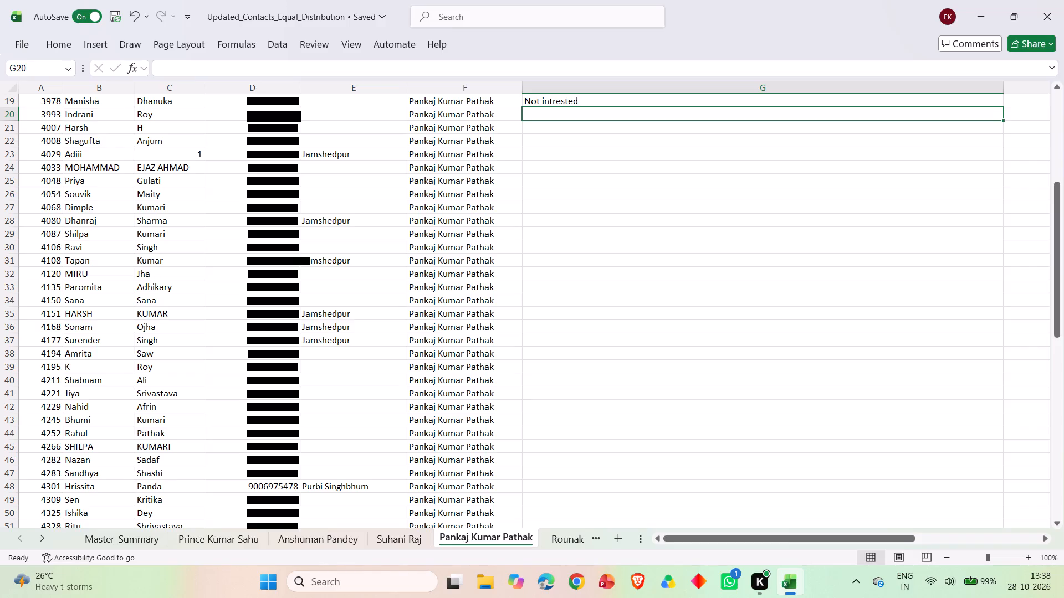
pyautogui.scroll(-14, 600, 138)
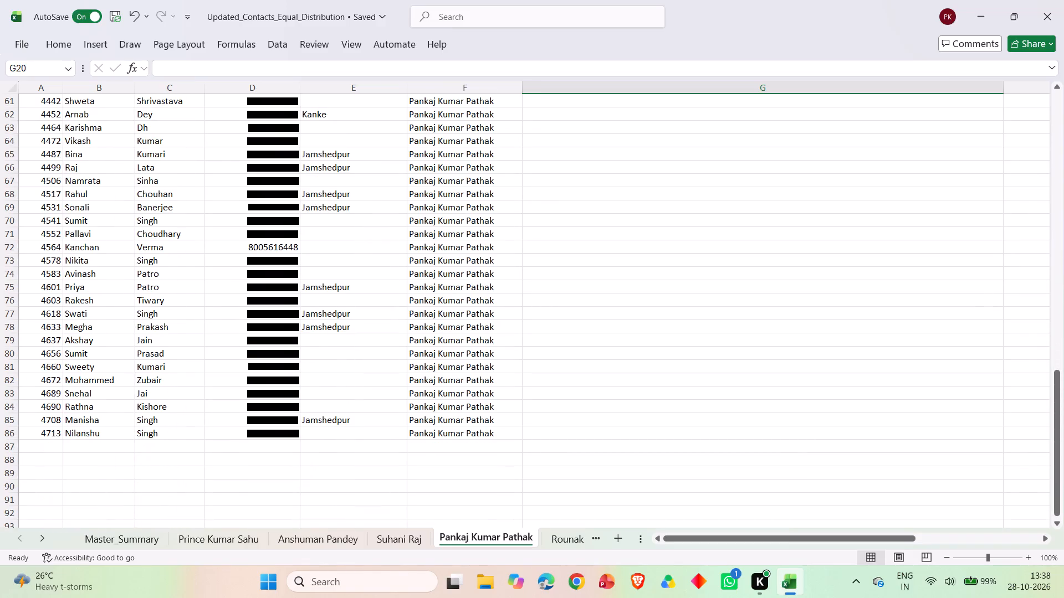
pyautogui.scroll(8, 599, 140)
pyautogui.scroll(-7, 599, 140)
pyautogui.scroll(1, 599, 140)
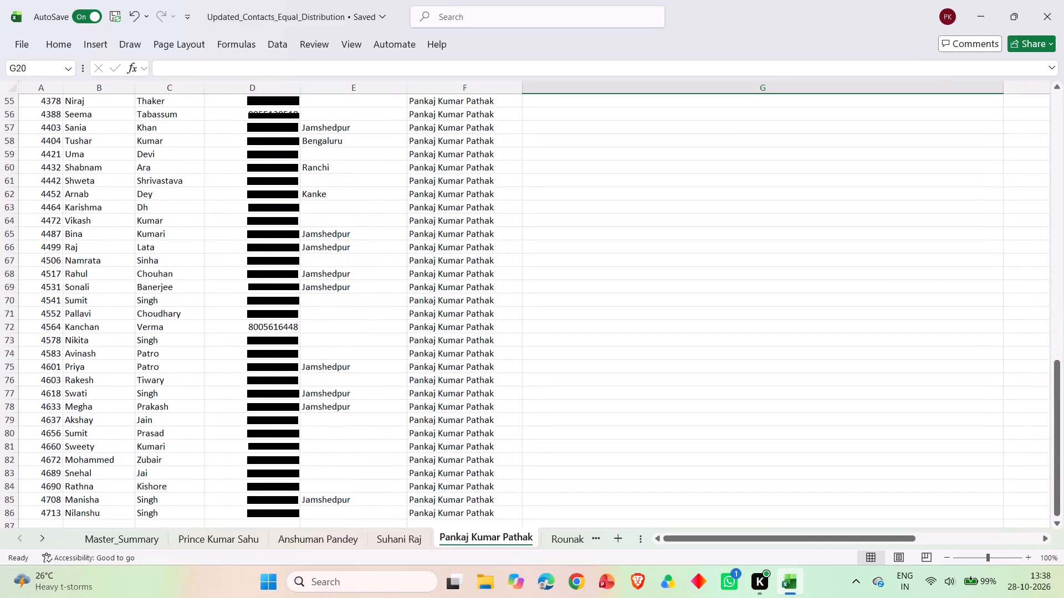
pyautogui.scroll(-1, 594, 123)
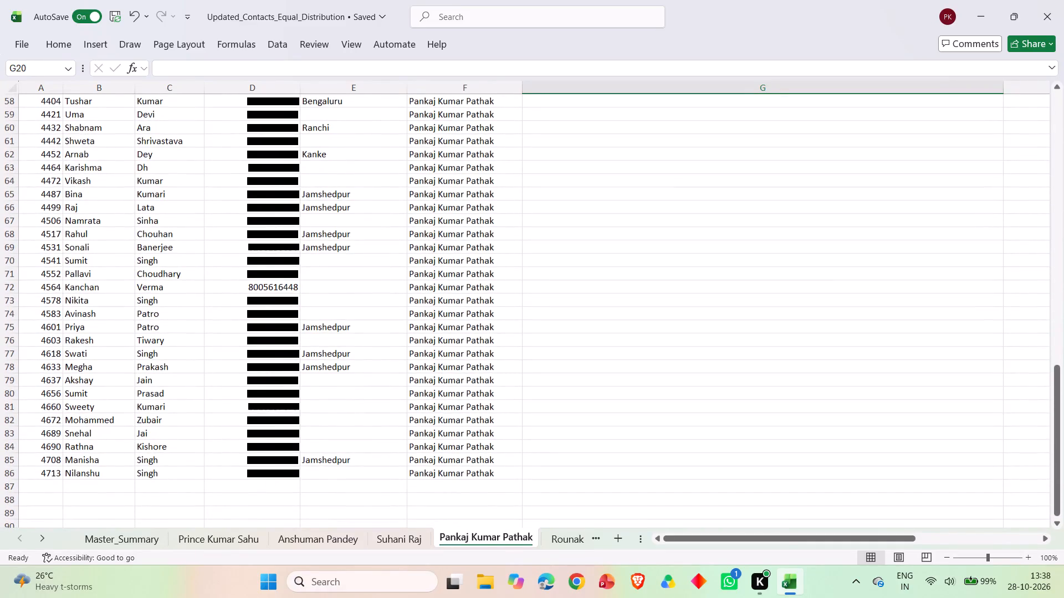
pyautogui.doubleClick(589, 474)
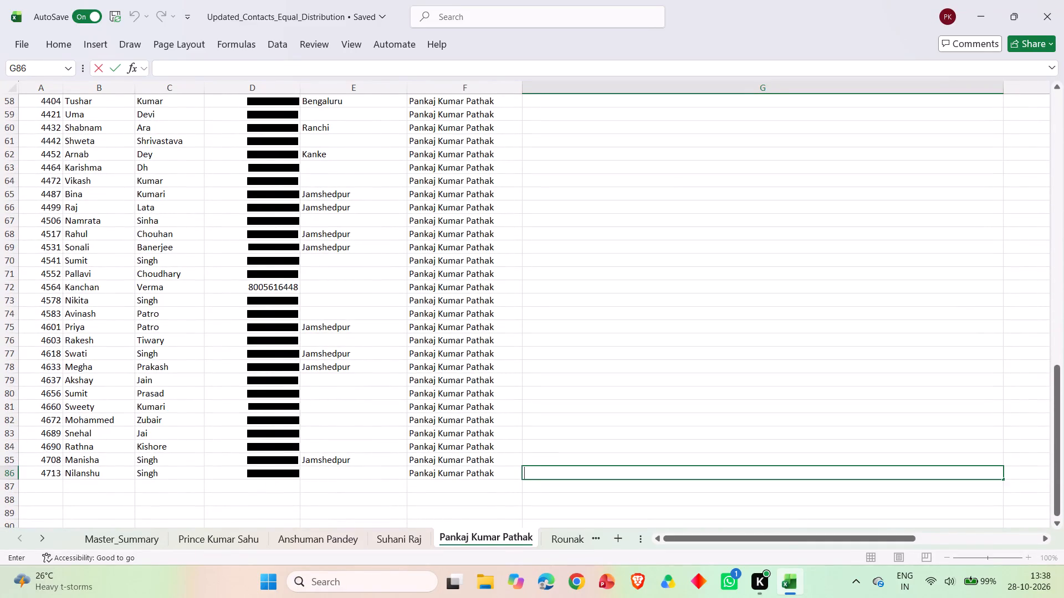
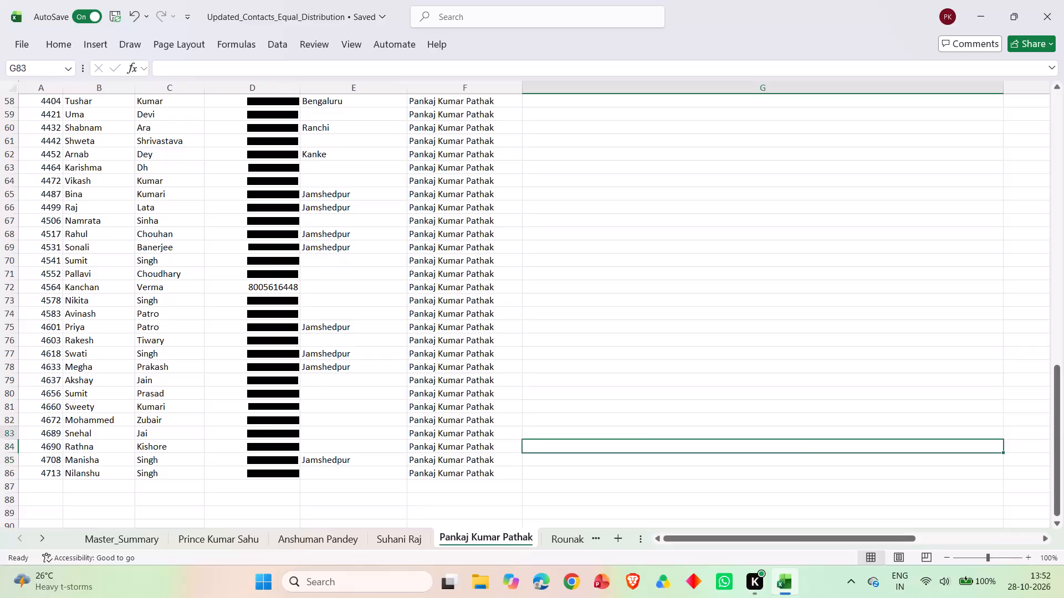
pyautogui.press('Up')
pyautogui.press('Up')
pyautogui.press('Up')
pyautogui.press('Up')
pyautogui.press('Up')
pyautogui.press('Up')
pyautogui.press('Up')
pyautogui.press('Up')
pyautogui.press('Up')
pyautogui.press('Up')
pyautogui.press('Up')
pyautogui.press('Up')
pyautogui.press('Up')
pyautogui.press('Up')
pyautogui.press('Up')
pyautogui.press('Up')
pyautogui.press('Up')
pyautogui.press('Up')
pyautogui.press('Up')
pyautogui.press('Up')
pyautogui.press('Up')
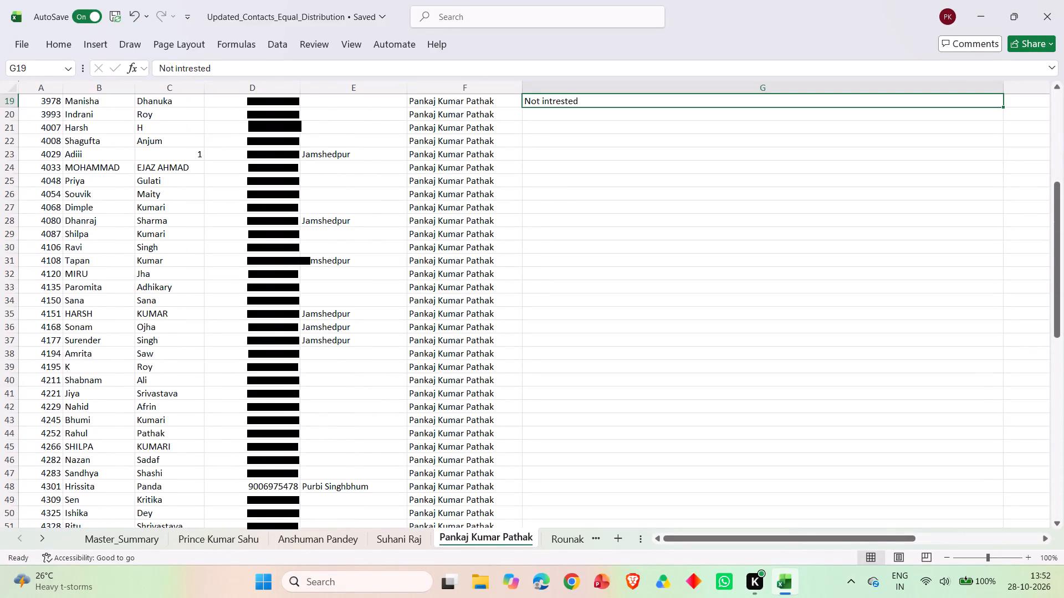
pyautogui.press('Down')
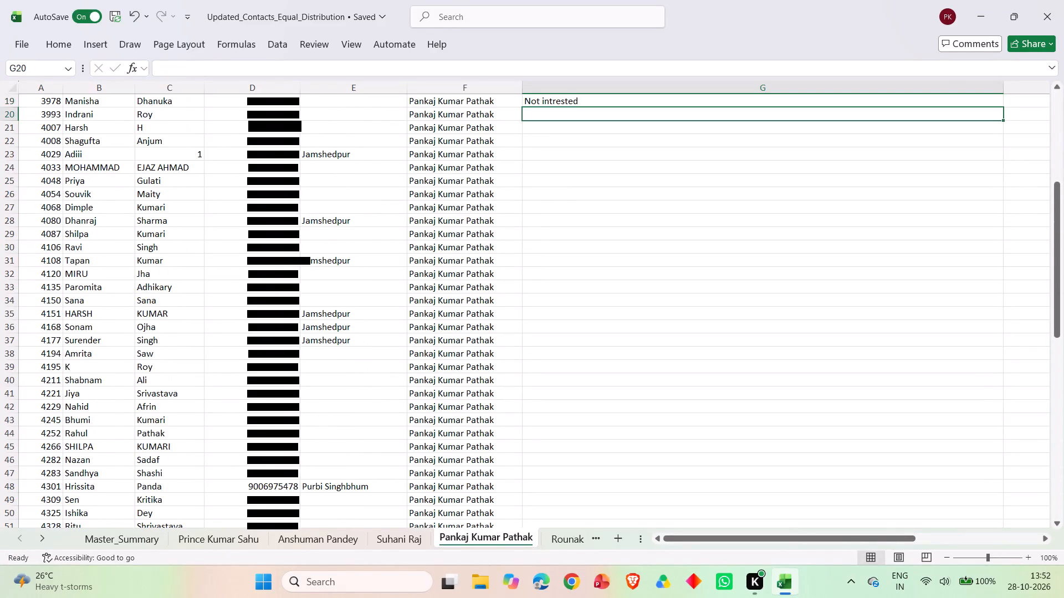
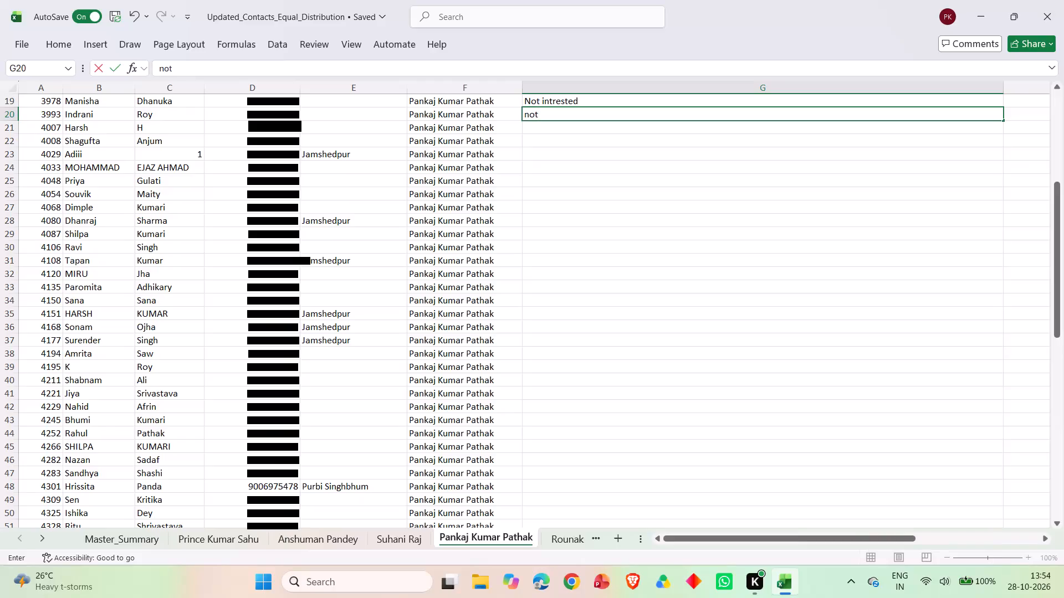
pyautogui.press('i')
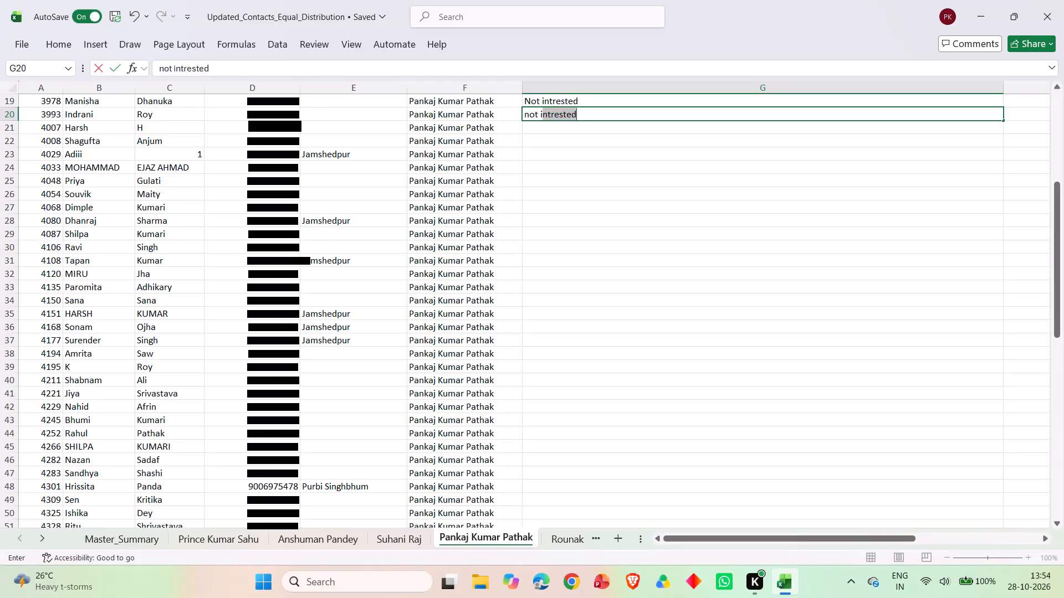
pyautogui.press('Return')
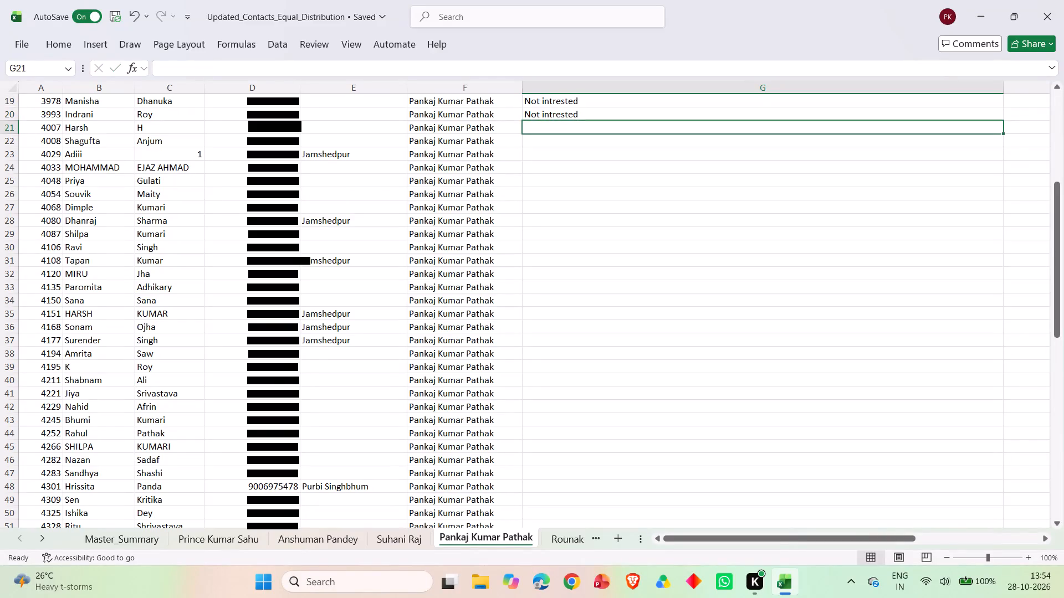
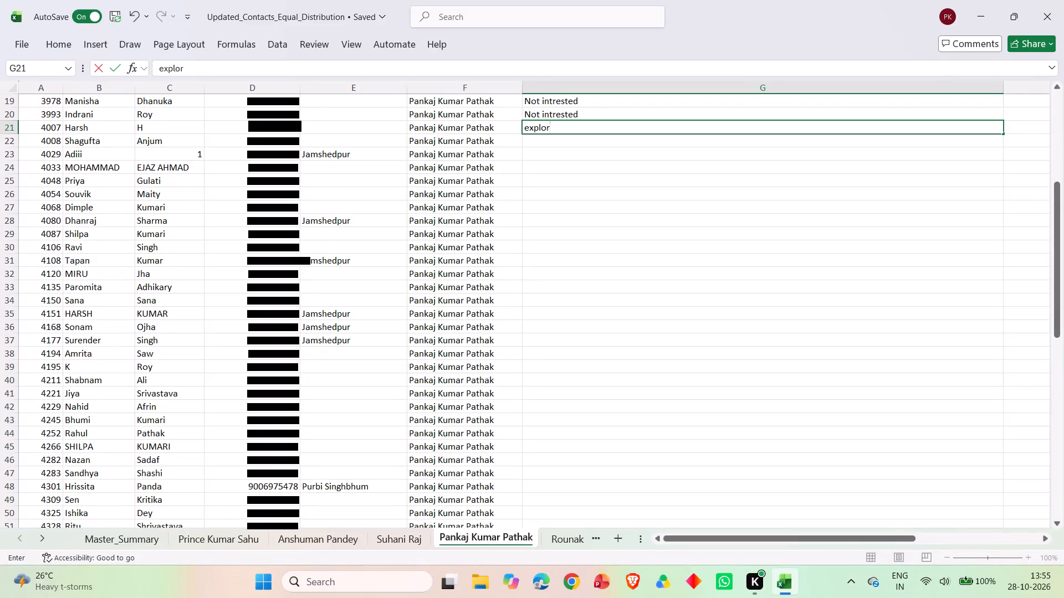
# Clear the partly entered "explorin" remark for contact 4007 in G21.
pyautogui.write('in')
pyautogui.press('BackSpace')
pyautogui.press('BackSpace')
pyautogui.press('BackSpace')
pyautogui.press('BackSpace')
pyautogui.press('BackSpace')
pyautogui.press('BackSpace')
pyautogui.press('BackSpace')
pyautogui.press('BackSpace')
pyautogui.press('BackSpace')
pyautogui.press('BackSpace')
pyautogui.press('BackSpace')
pyautogui.press('BackSpace')
pyautogui.press('BackSpace')
pyautogui.press('BackSpace')
pyautogui.press('BackSpace')
pyautogui.press('BackSpace')
pyautogui.press('BackSpace')
pyautogui.press('BackSpace')
pyautogui.press('BackSpace')
pyautogui.press('BackSpace')
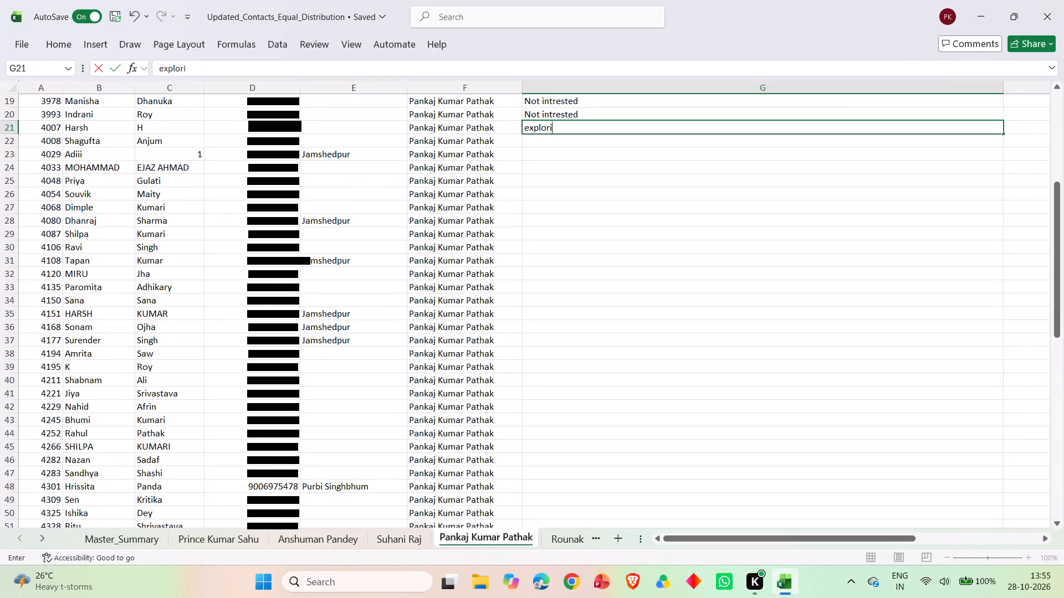
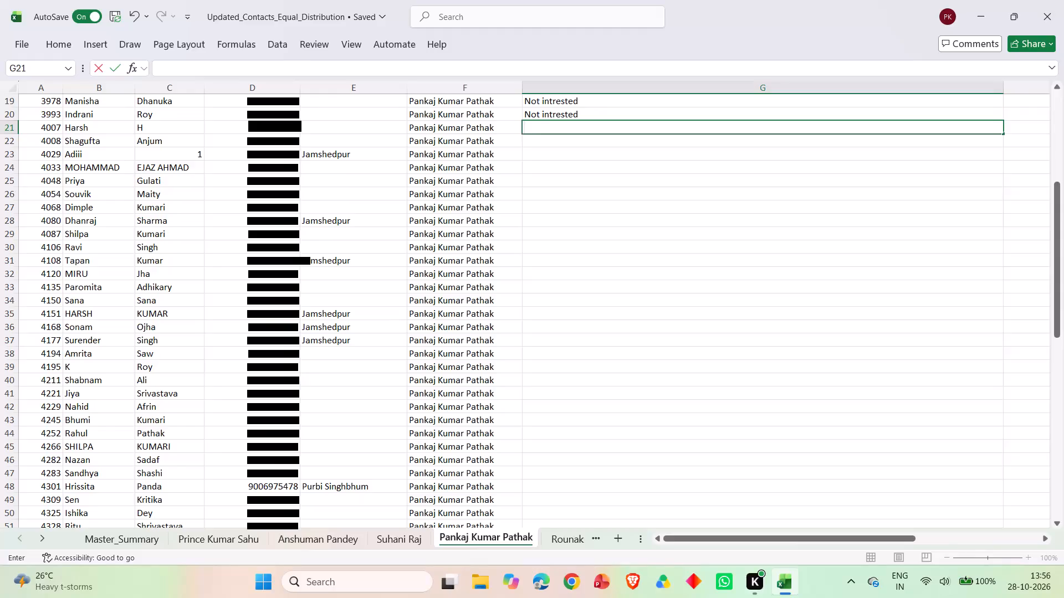
pyautogui.doubleClick(375, 130)
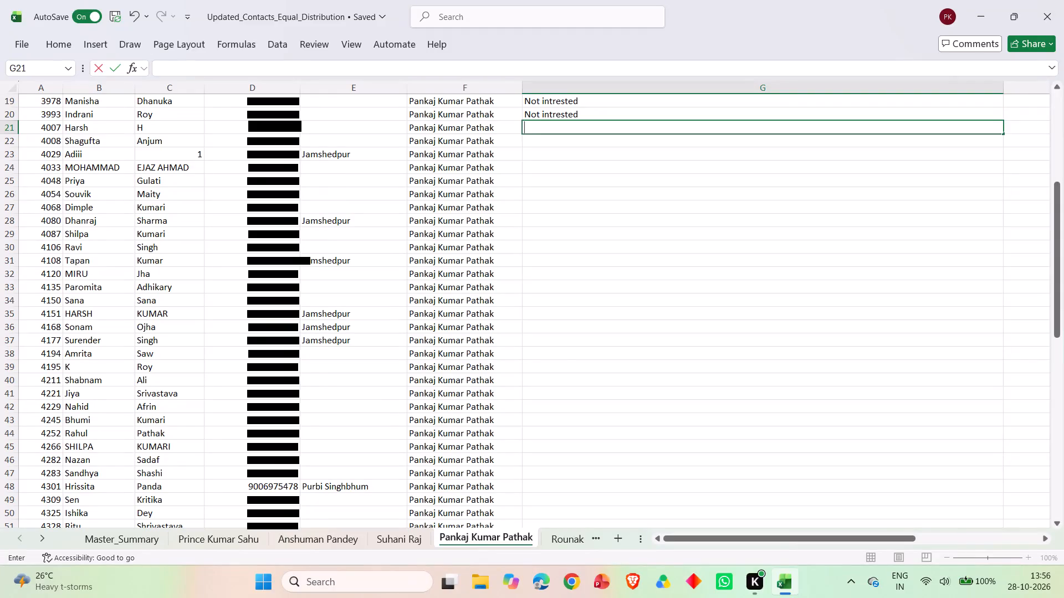
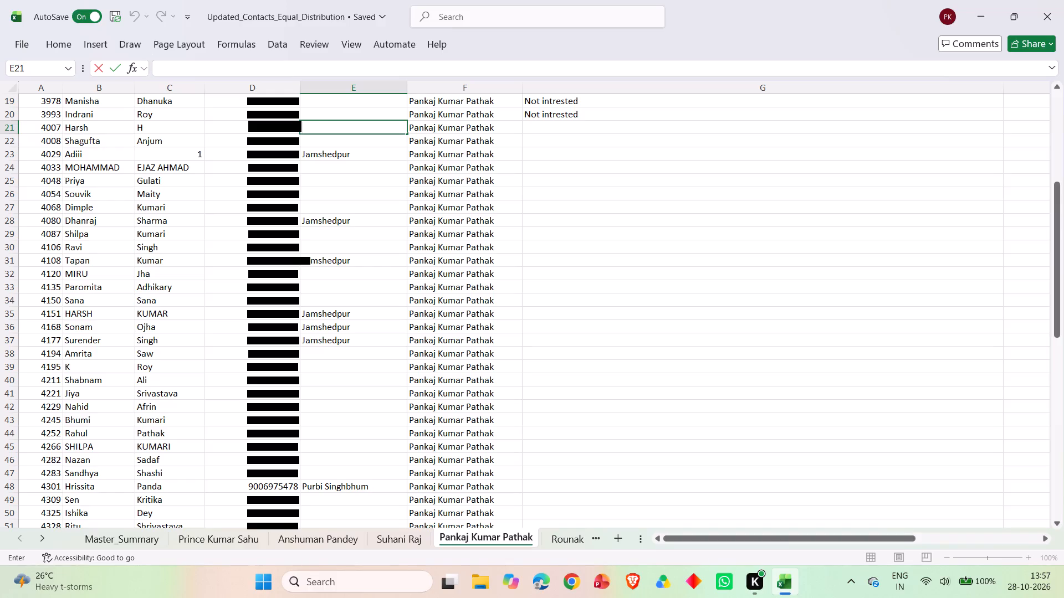
pyautogui.doubleClick(314, 130)
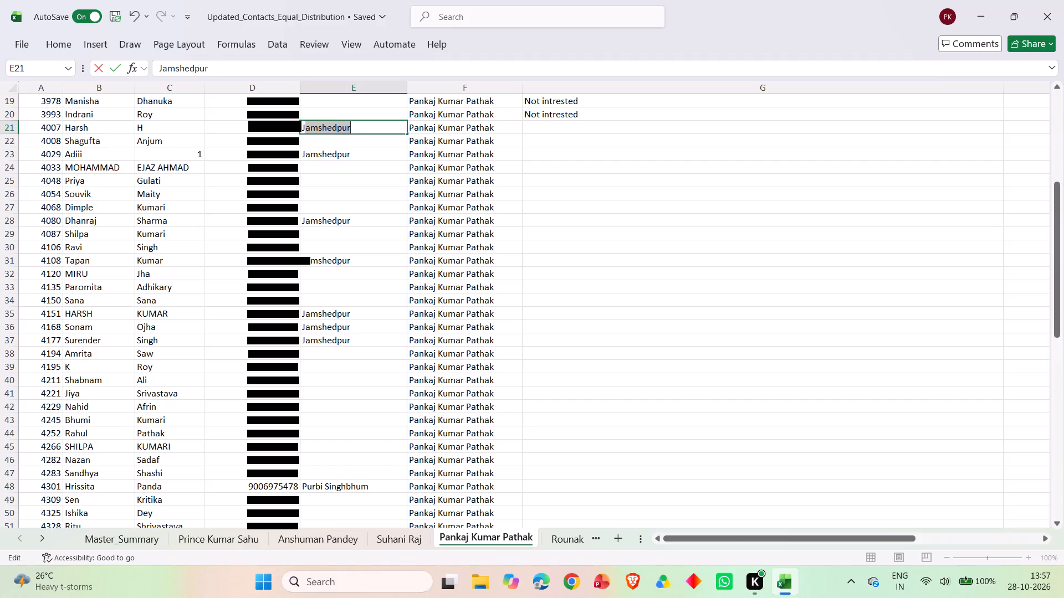
pyautogui.write('amsh')
pyautogui.press('Return')
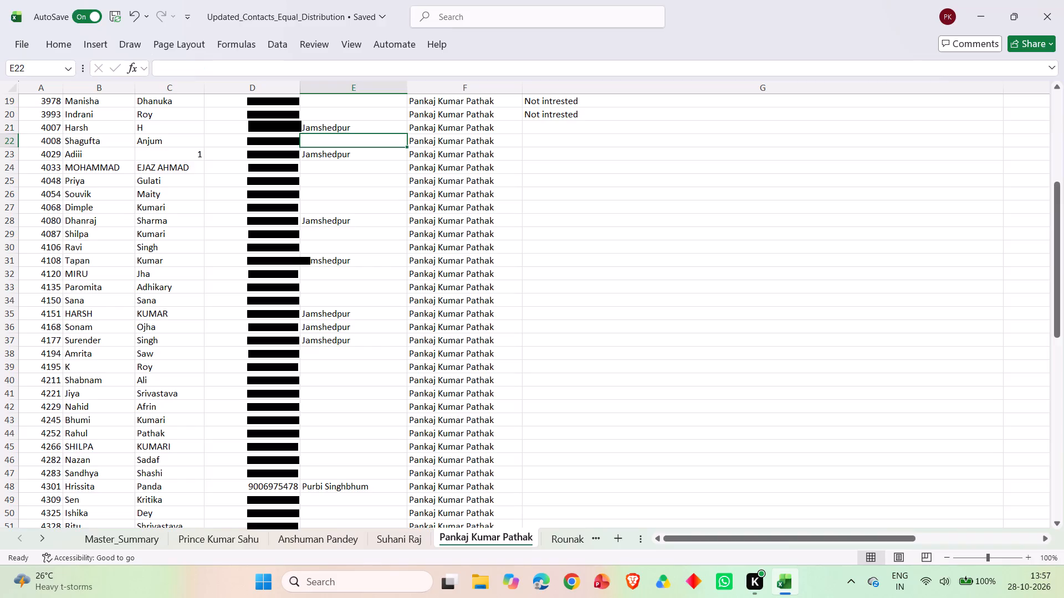
pyautogui.doubleClick(532, 125)
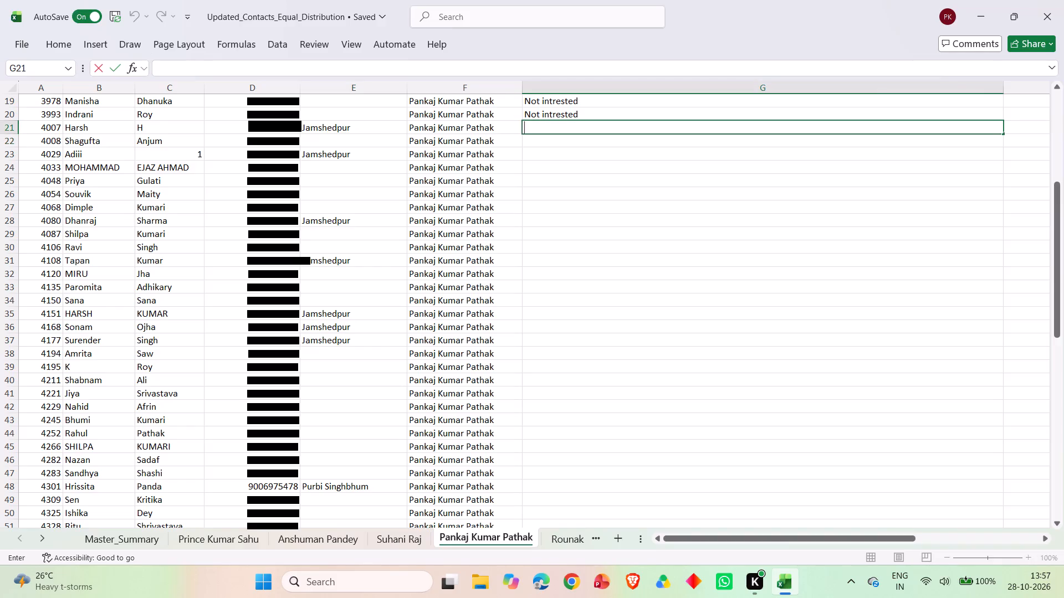
pyautogui.write('ustomer')
pyautogui.press('space')
pyautogui.write('waqnt')
pyautogui.press('space')
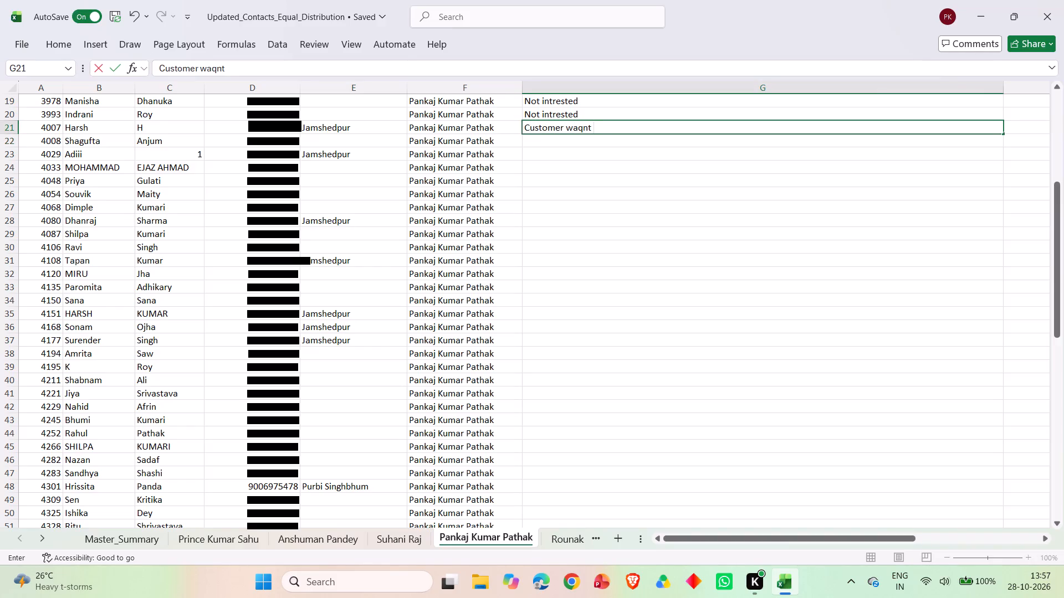
pyautogui.press('BackSpace')
pyautogui.press('BackSpace')
pyautogui.press('BackSpace')
pyautogui.press('BackSpace')
pyautogui.press('BackSpace')
pyautogui.press('BackSpace')
pyautogui.write('want')
pyautogui.write('s')
pyautogui.press('space')
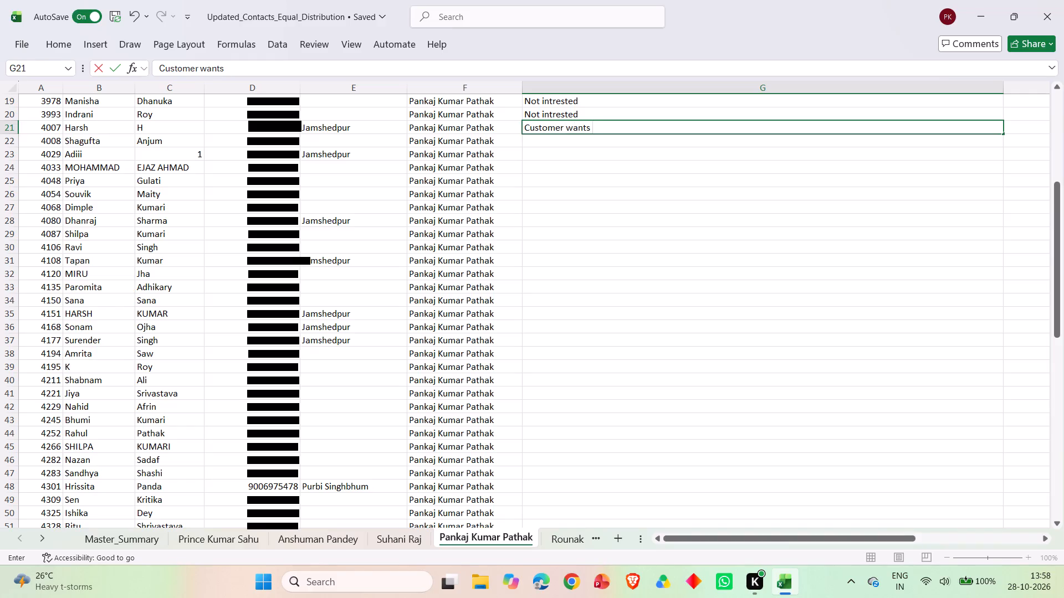
pyautogui.write('a permamne')
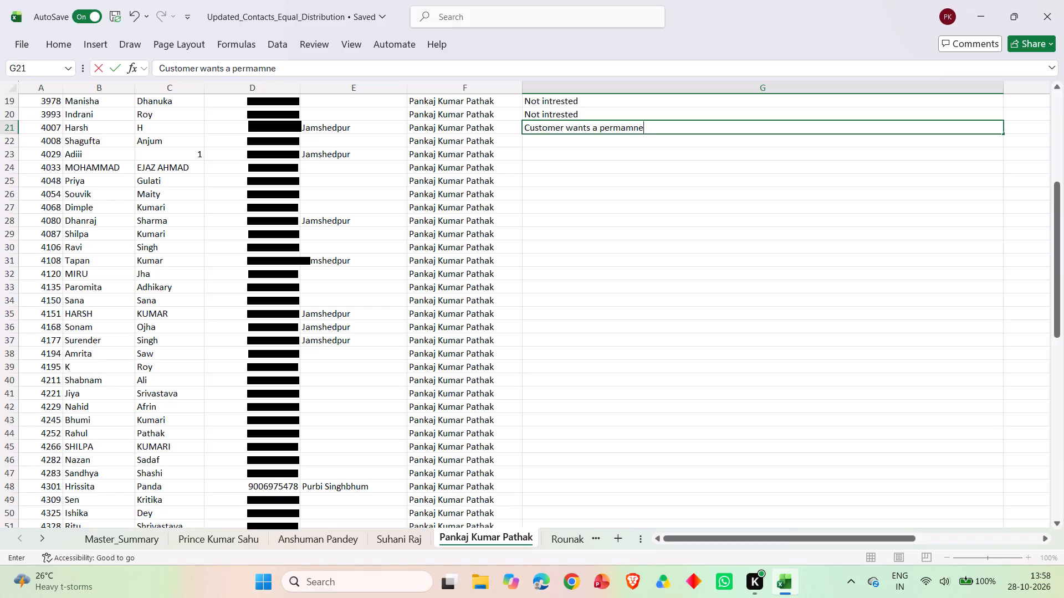
pyautogui.write('nt')
pyautogui.press('space')
pyautogui.press('BackSpace')
pyautogui.press('BackSpace')
pyautogui.press('BackSpace')
pyautogui.press('BackSpace')
pyautogui.press('BackSpace')
pyautogui.press('a')
pyautogui.write('nent')
pyautogui.press('space')
pyautogui.write('worker')
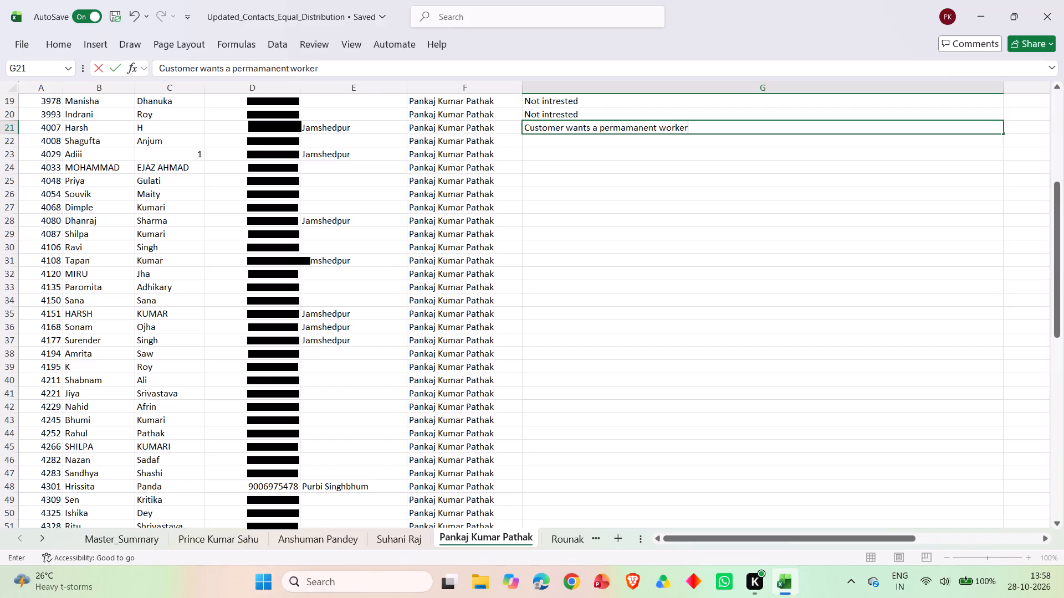
pyautogui.press('space')
pyautogui.write('as')
pyautogui.press('space')
pyautogui.write('carpe')
pyautogui.press('BackSpace')
pyautogui.press('BackSpace')
pyautogui.press('BackSpace')
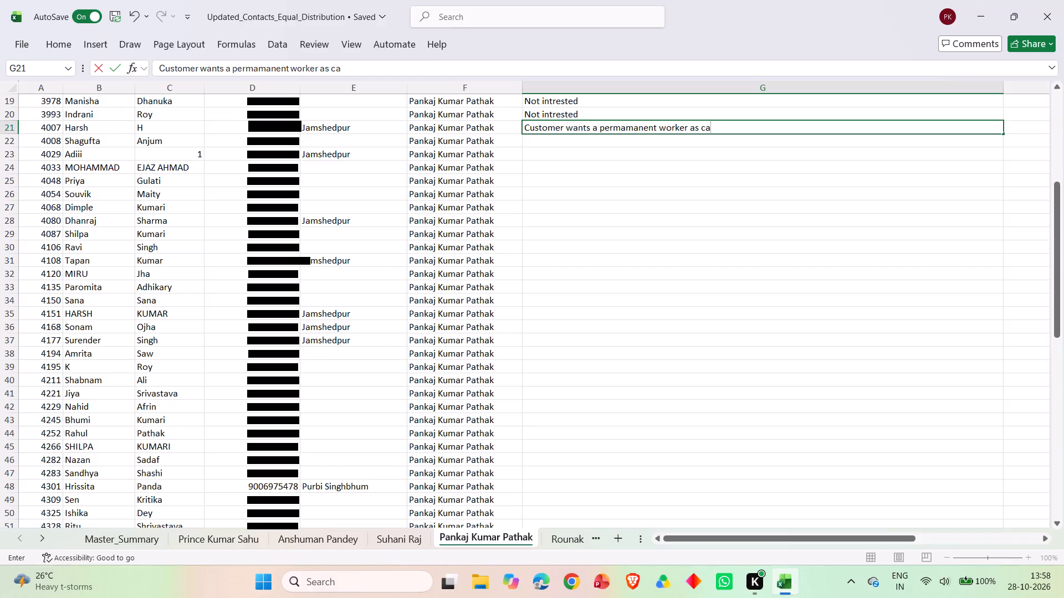
pyautogui.press('r')
pyautogui.write('penter')
pyautogui.press('Return')
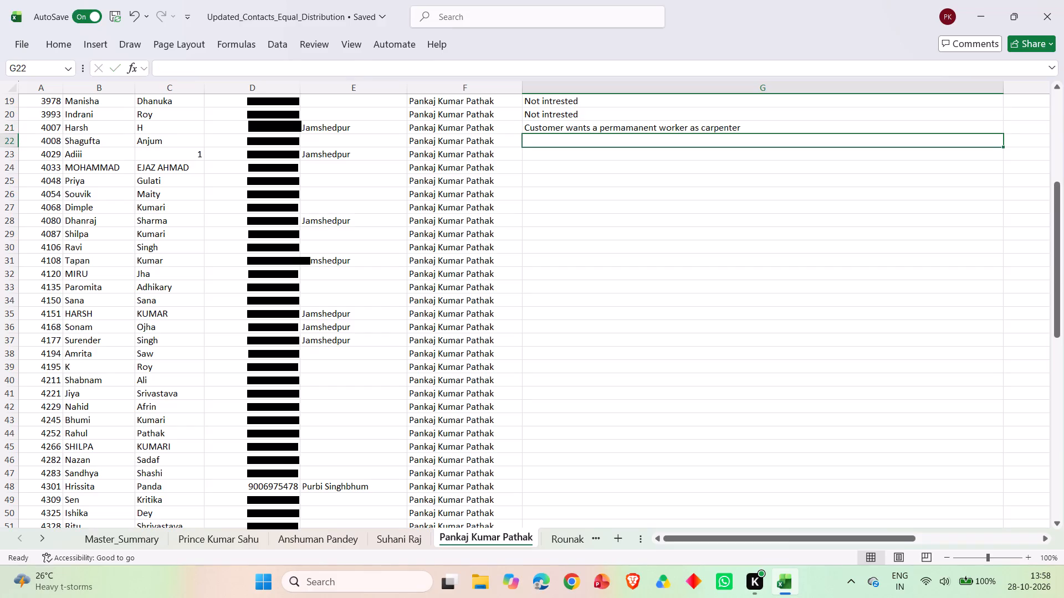
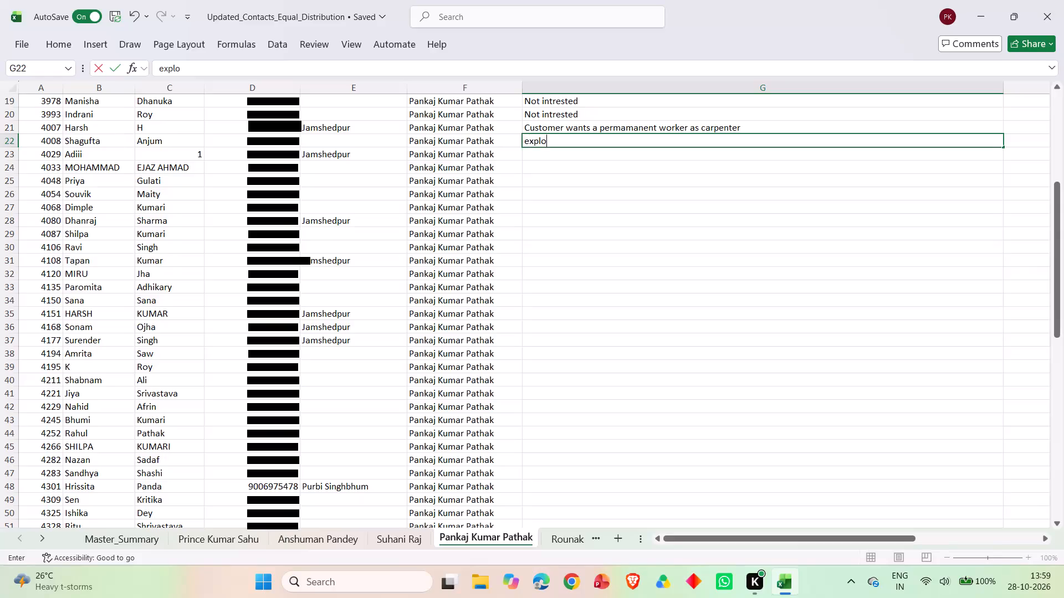
# Enter the remark "Exploring the app" in cell G22 for contact 4008.
pyautogui.press('BackSpace')
pyautogui.press('BackSpace')
pyautogui.press('BackSpace')
pyautogui.press('BackSpace')
pyautogui.press('BackSpace')
pyautogui.press('BackSpace')
pyautogui.press('BackSpace')
pyautogui.press('BackSpace')
pyautogui.press('BackSpace')
pyautogui.press('BackSpace')
pyautogui.press('BackSpace')
pyautogui.press('BackSpace')
pyautogui.press('BackSpace')
pyautogui.press('BackSpace')
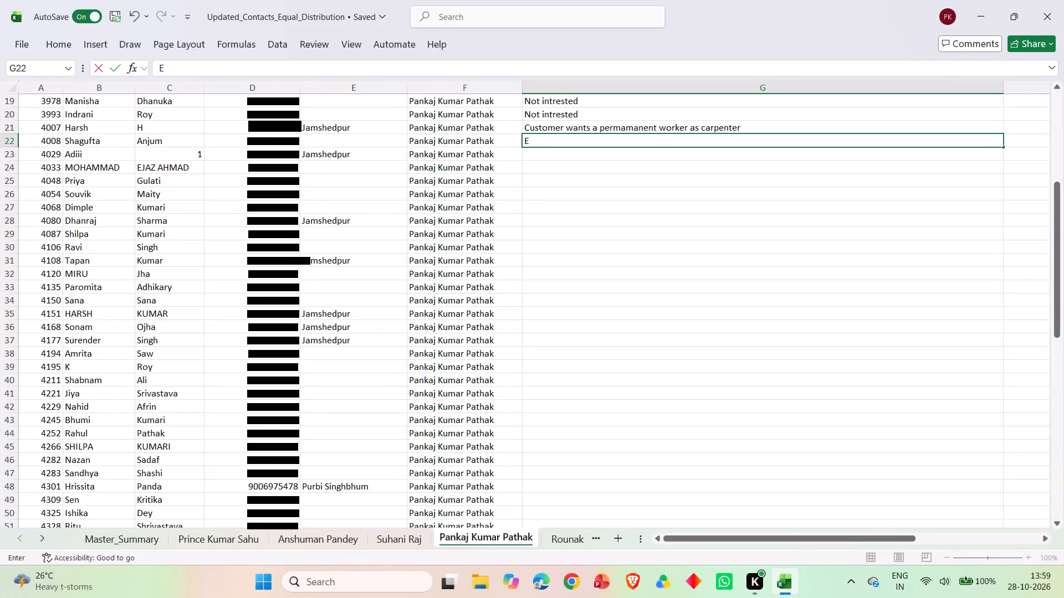
pyautogui.write('xploring the app')
pyautogui.press('Return')
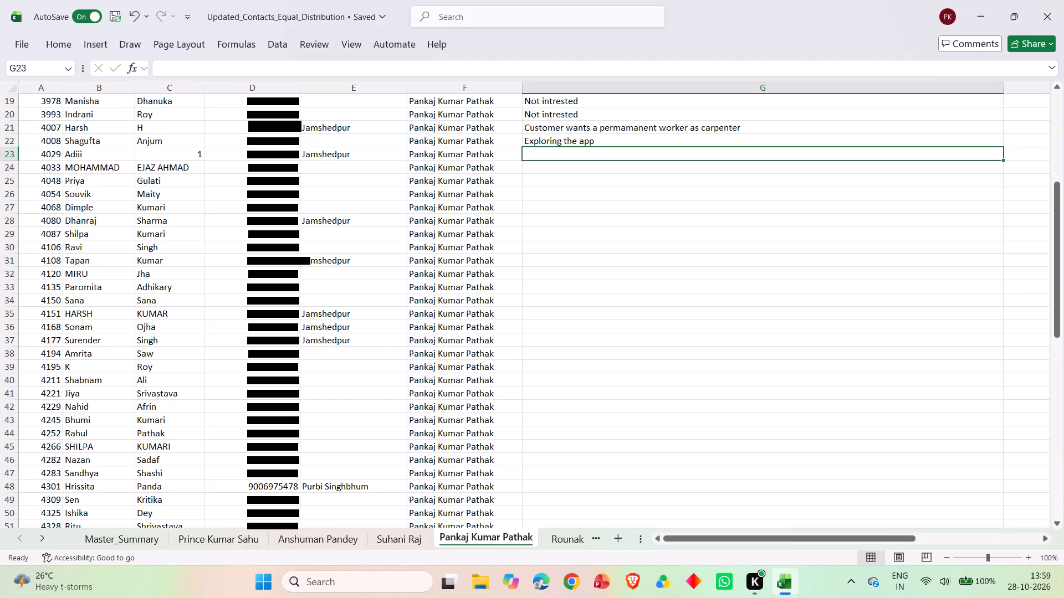
# Review the remarks already entered in column G for contacts 3927 to 4008, ending at contact 4029's remark cell.
pyautogui.press('Up')
pyautogui.press('Up')
pyautogui.press('Up')
pyautogui.press('Up')
pyautogui.press('Up')
pyautogui.press('Up')
pyautogui.press('Up')
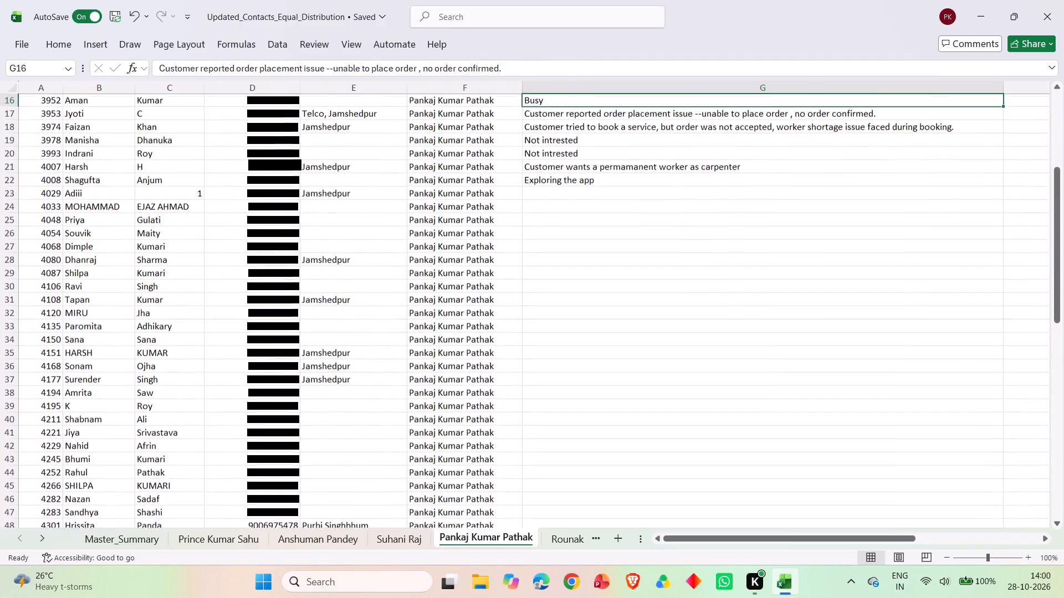
pyautogui.press('Up')
pyautogui.press('Up')
pyautogui.press('Down')
pyautogui.press('Down')
pyautogui.press('Down')
pyautogui.press('Down')
pyautogui.press('Down')
pyautogui.press('Down')
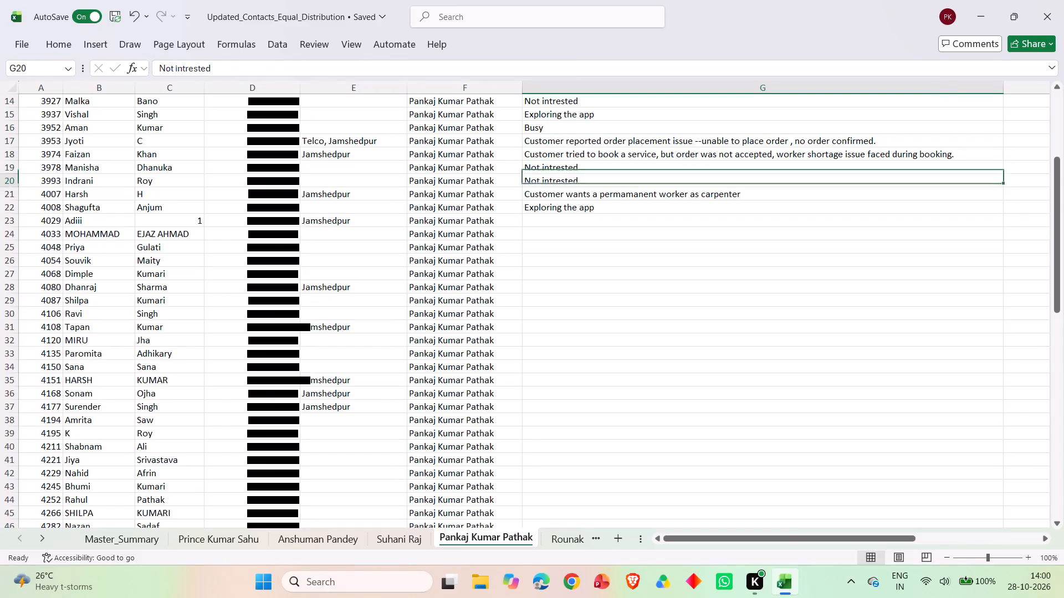
pyautogui.press('Down')
pyautogui.press('Down')
pyautogui.press('Down')
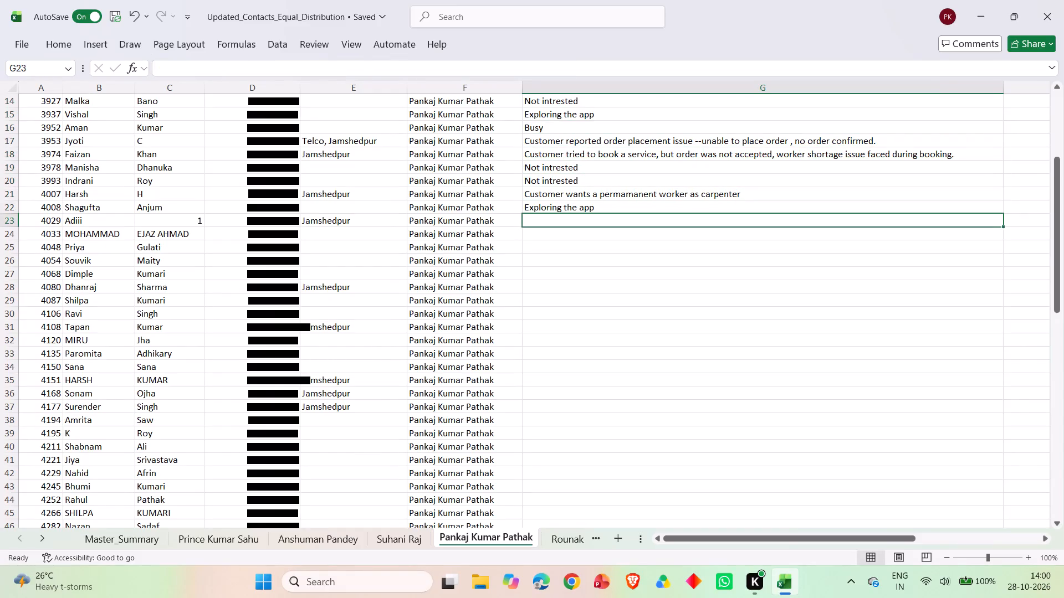
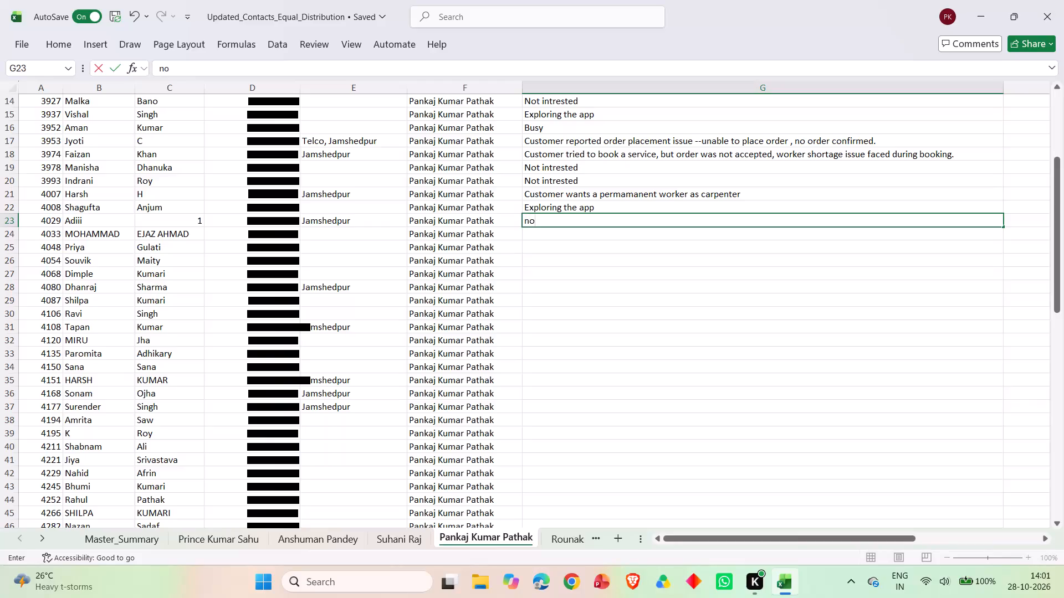
# Enter the remark "Not answered", with a capital N, in cell G23 for contact 4029.
pyautogui.press('a')
pyautogui.press('n')
pyautogui.press('s')
pyautogui.write('weresd')
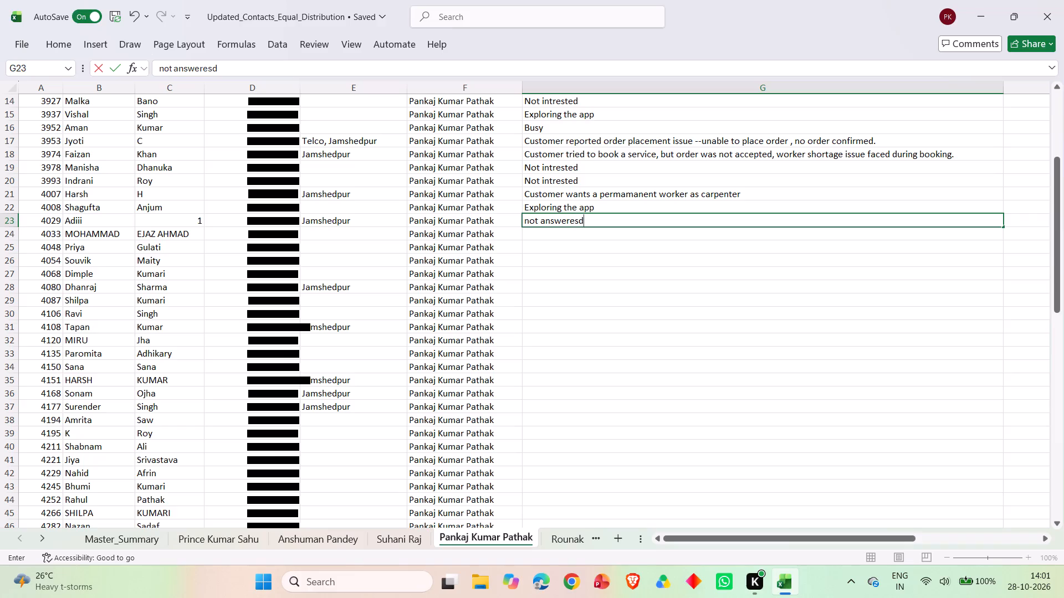
pyautogui.press('BackSpace')
pyautogui.press('BackSpace')
pyautogui.press('d')
pyautogui.press('Left')
pyautogui.press('Right')
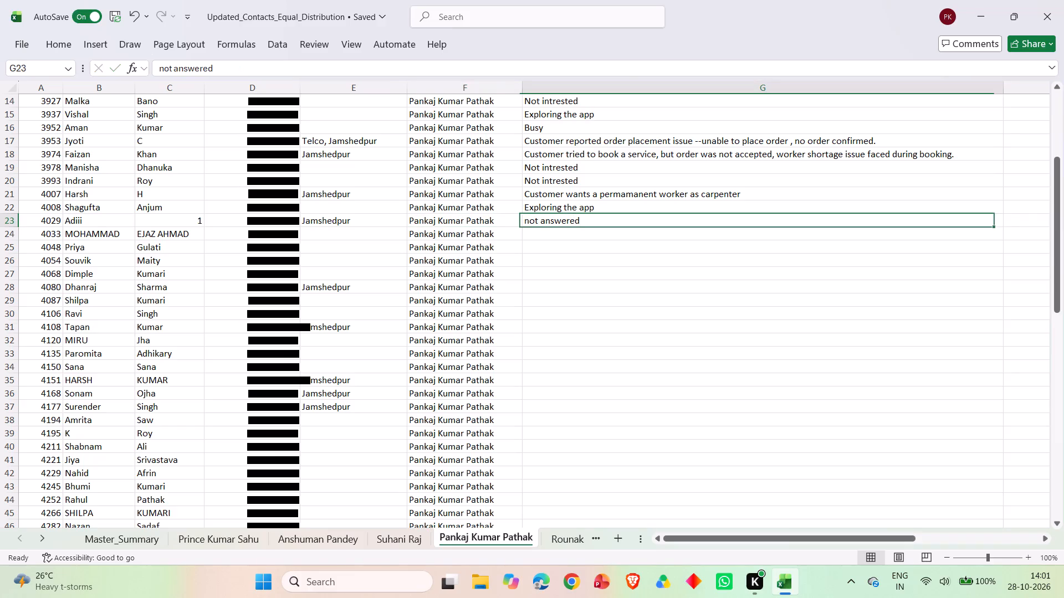
pyautogui.click(165, 69)
pyautogui.press('BackSpace')
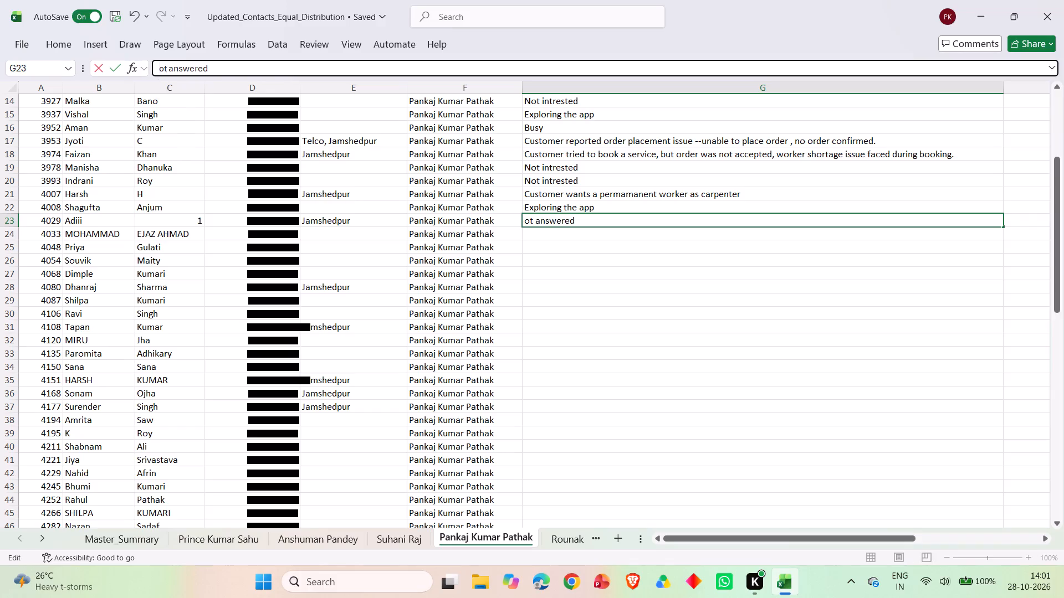
pyautogui.press('n')
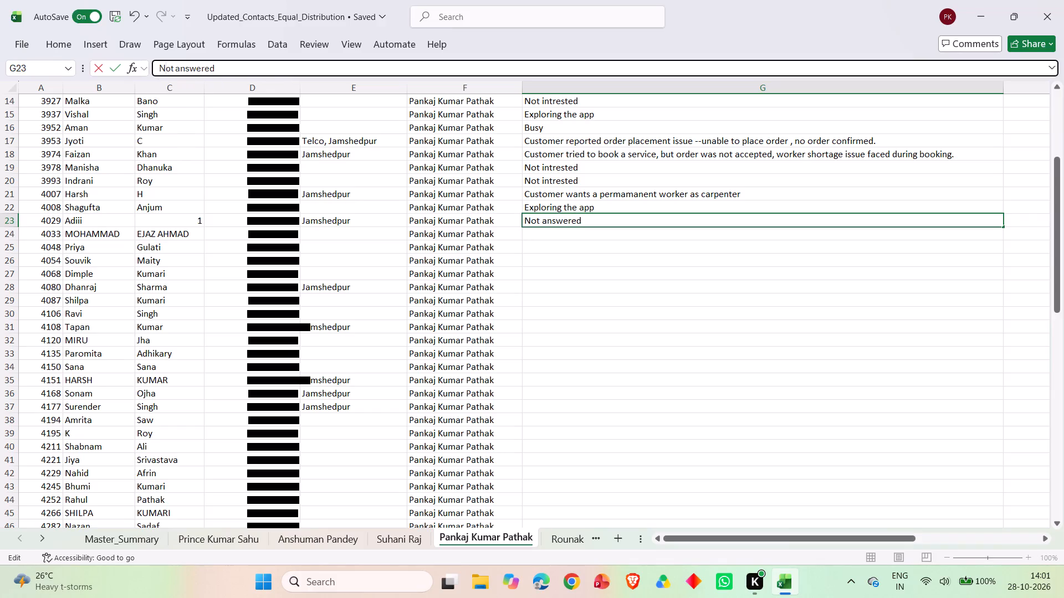
pyautogui.press('Return')
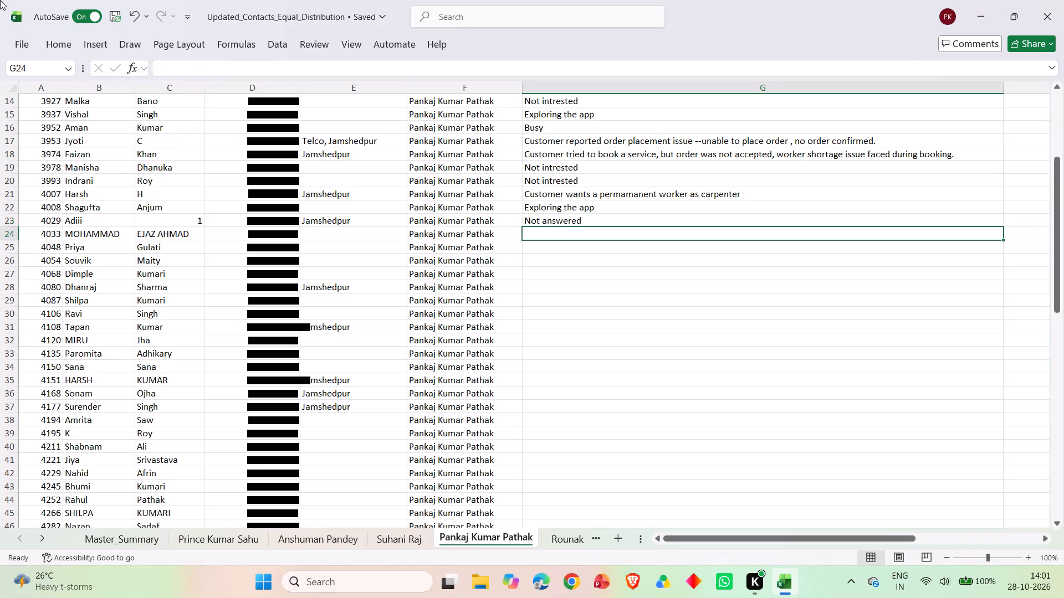
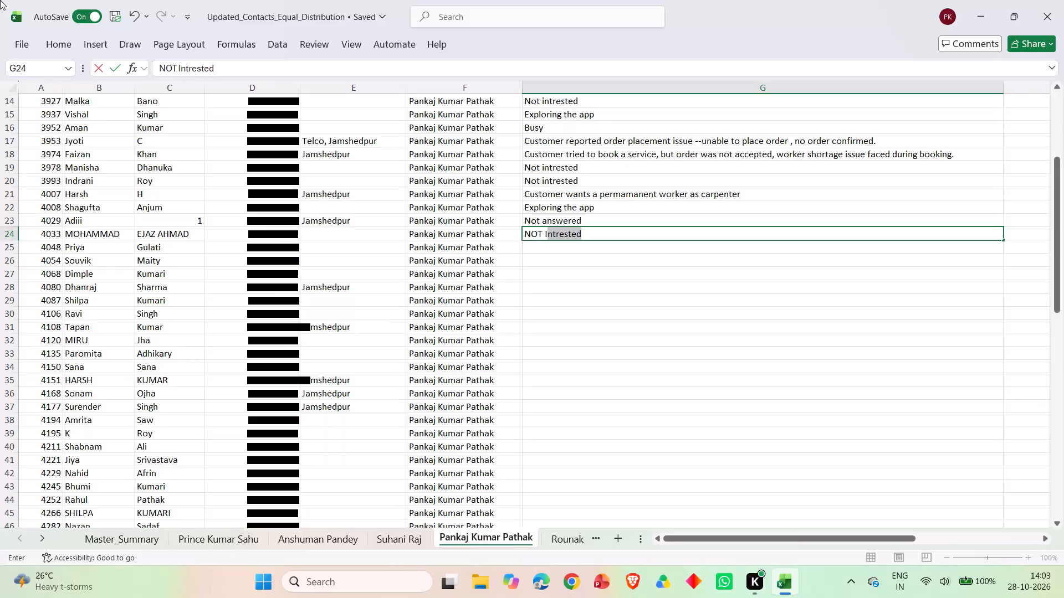
# Enter the suggested remark "Not intrested" in cell G24 for contact 4033.
pyautogui.press('Return')
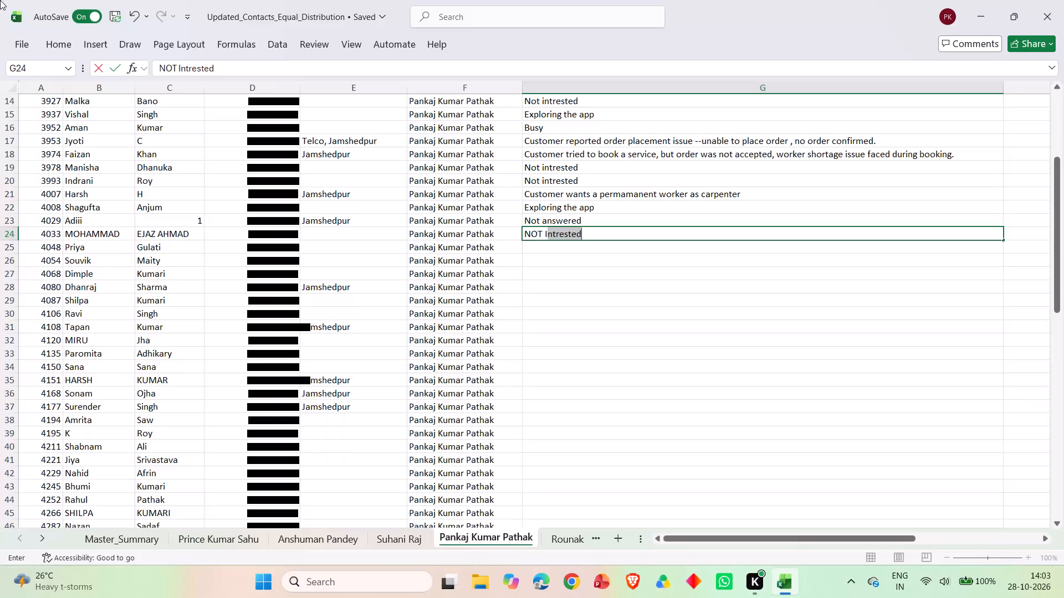
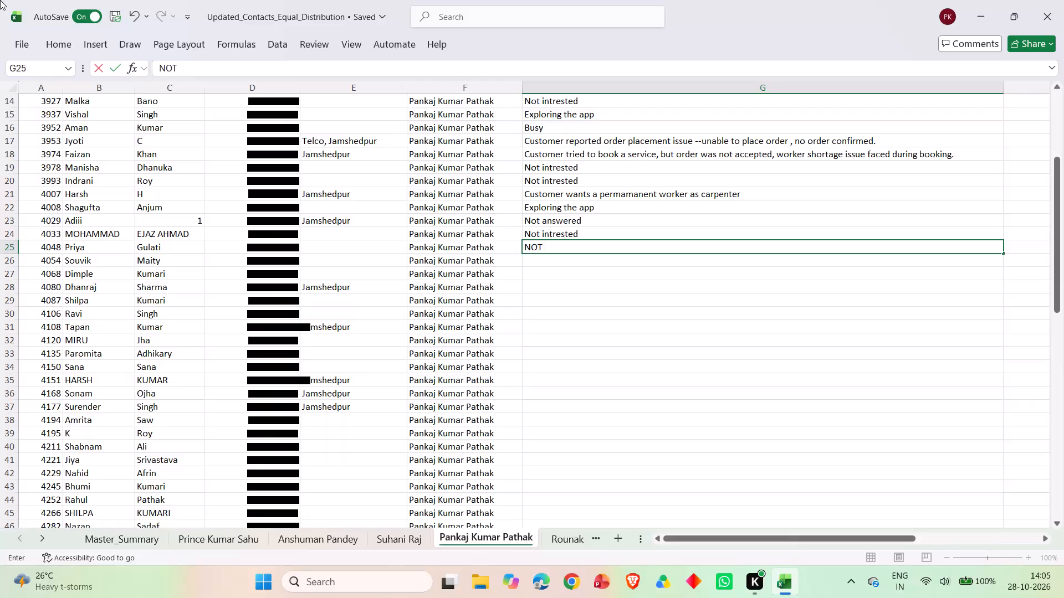
# Enter the remark "Not intrested" in cell G25 for contact 4048.
pyautogui.press('Return')
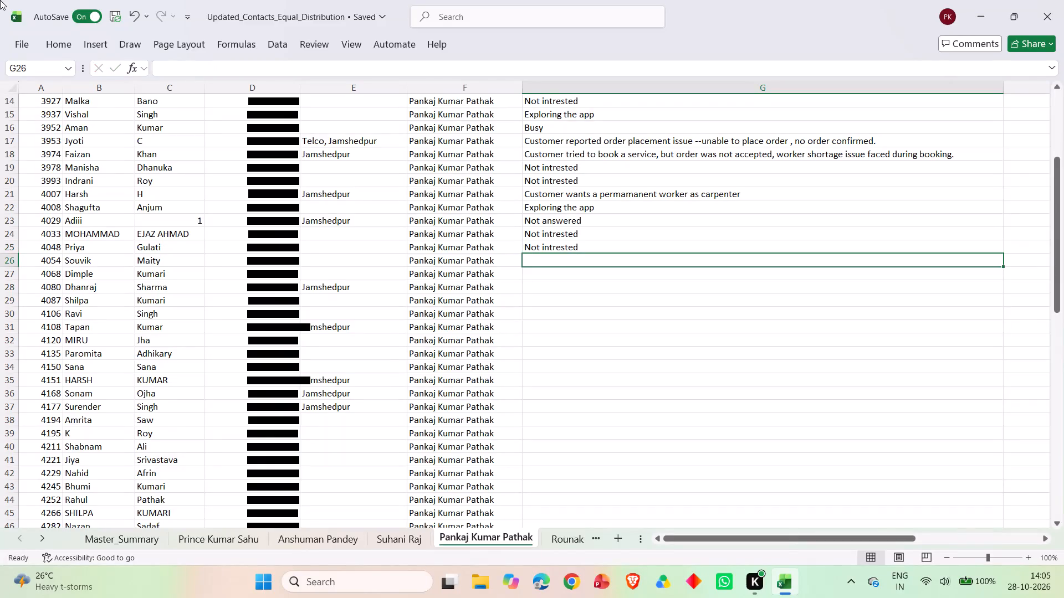
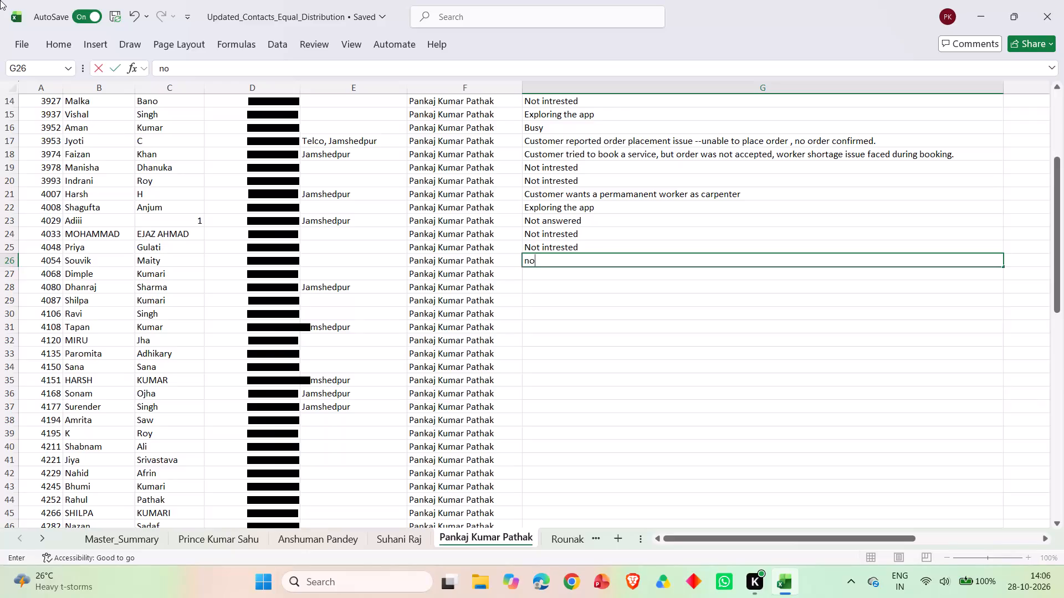
pyautogui.write('t in')
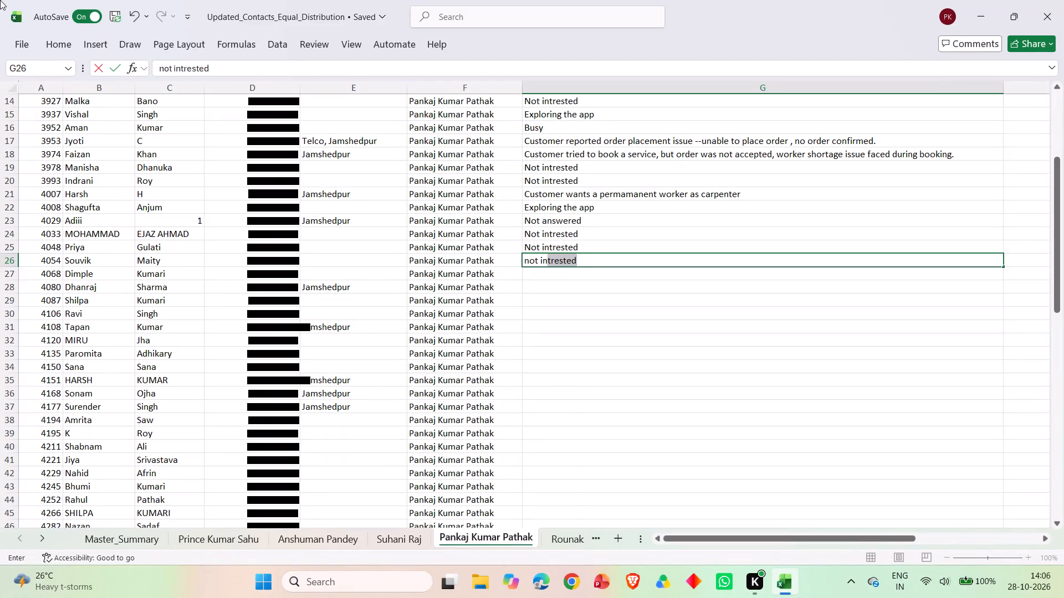
pyautogui.press('Return')
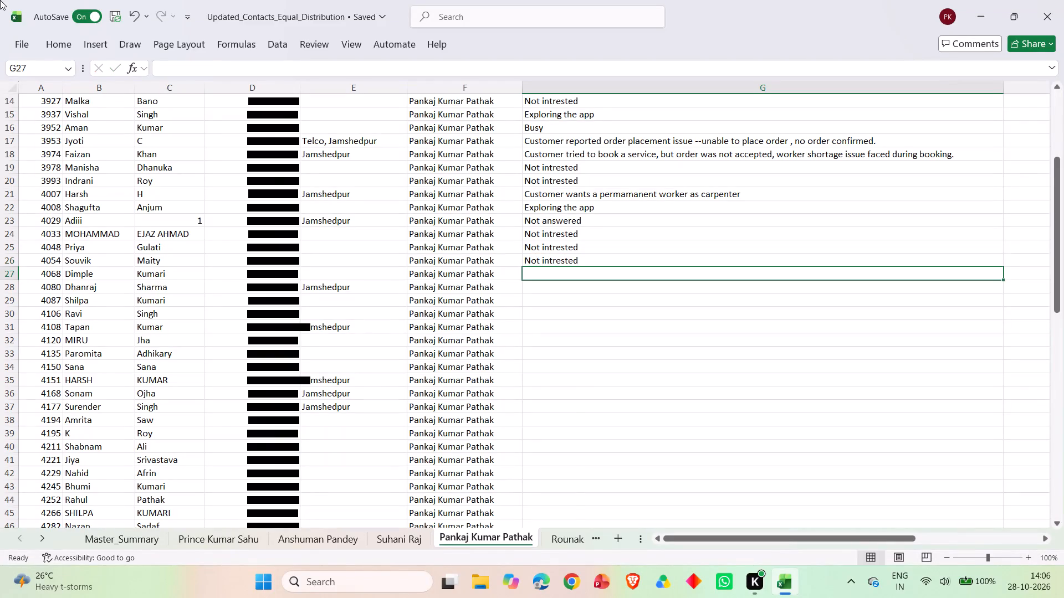
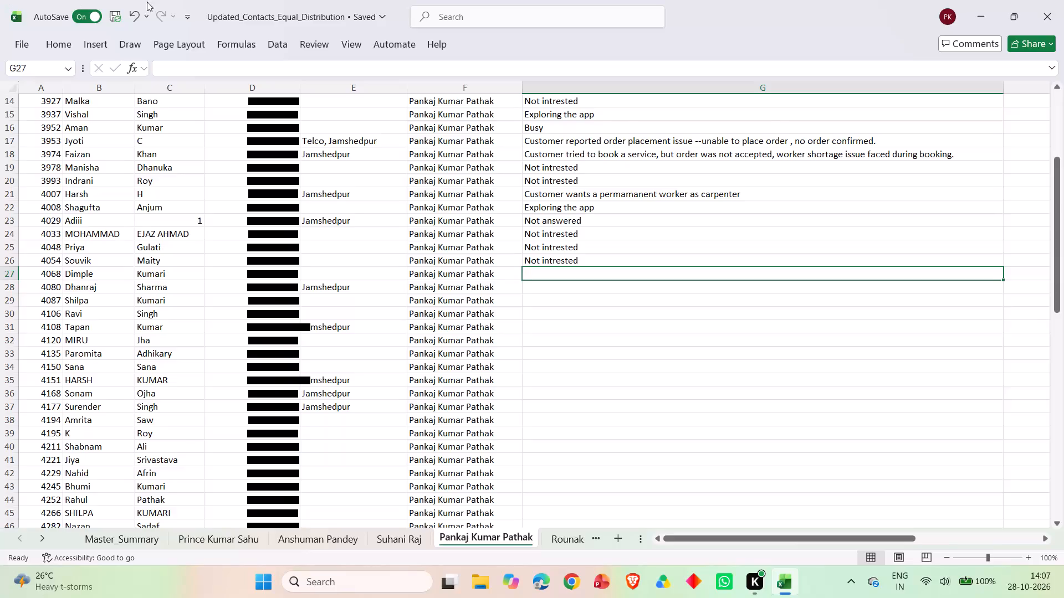
# Look through the remaining assigned contacts without remarks, down to the last row of the list and back to row 27.
pyautogui.scroll(-1, 30, 210)
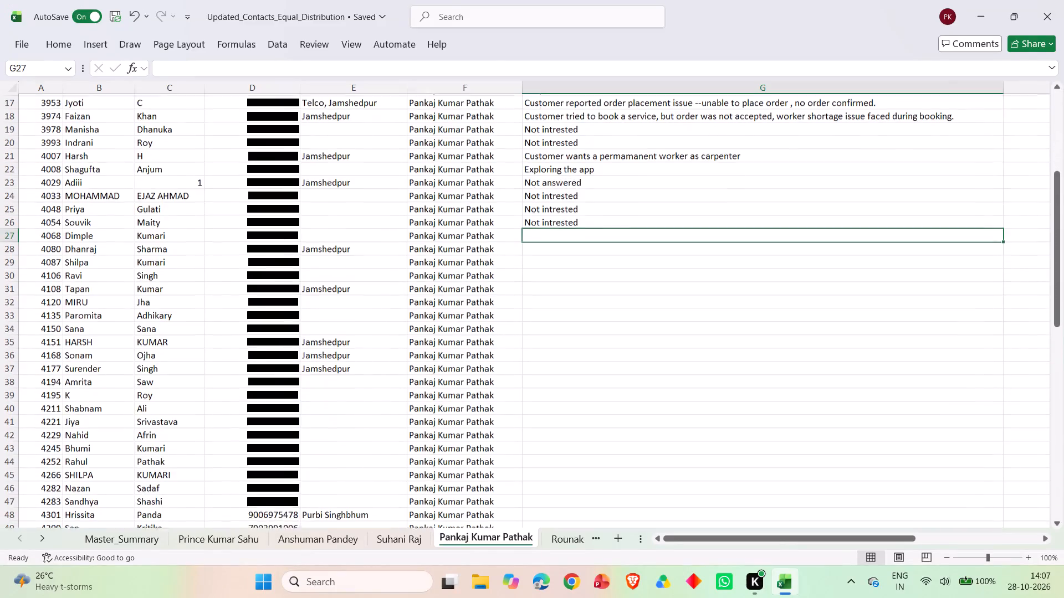
pyautogui.scroll(-14, 308, 223)
pyautogui.scroll(1, 296, 225)
pyautogui.scroll(-5, 295, 225)
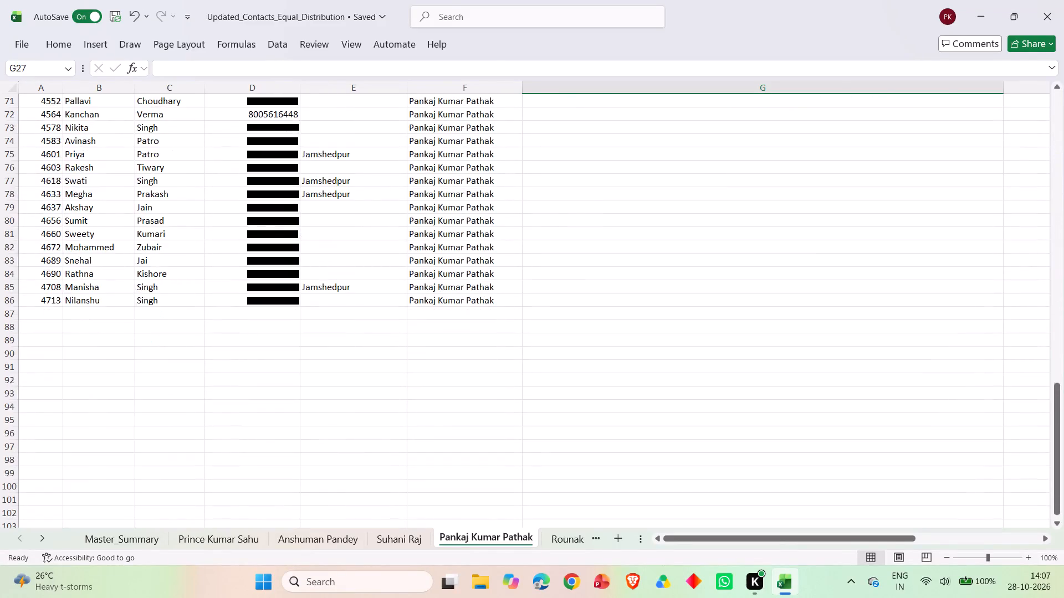
pyautogui.scroll(6, 295, 225)
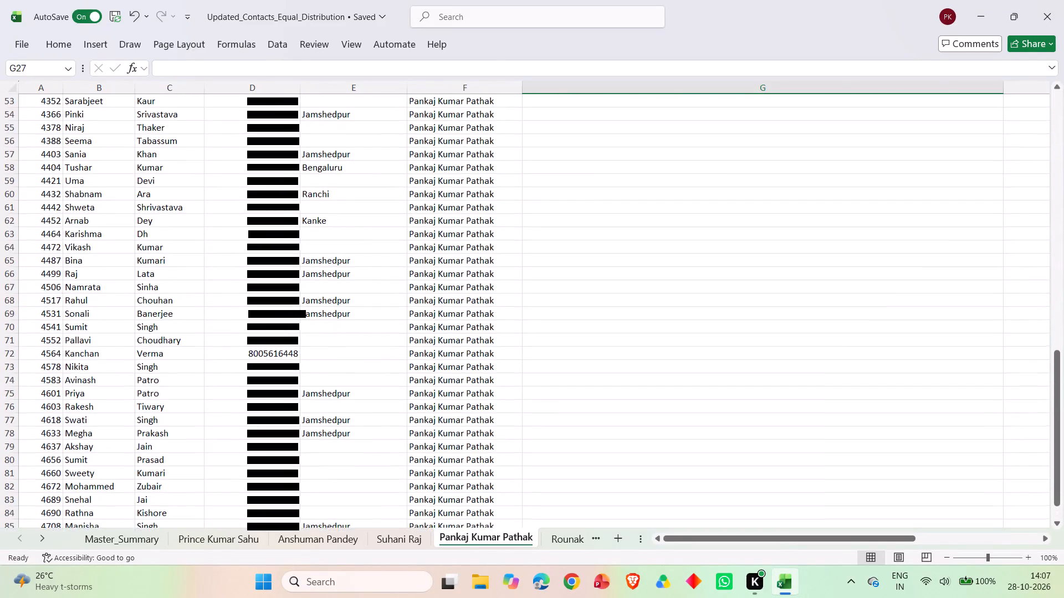
pyautogui.scroll(-1, 293, 225)
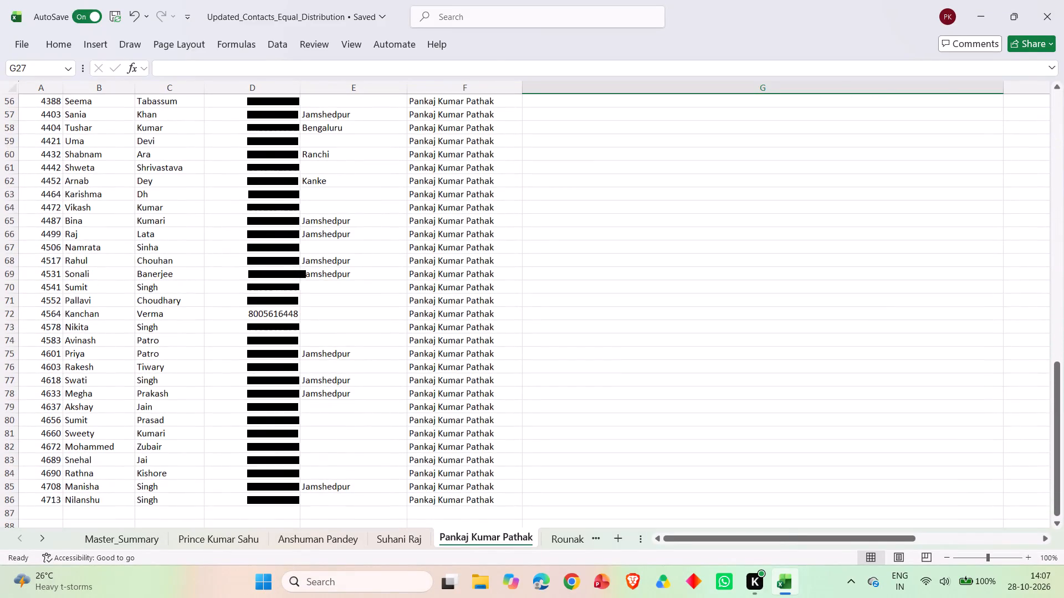
pyautogui.scroll(6, 382, 242)
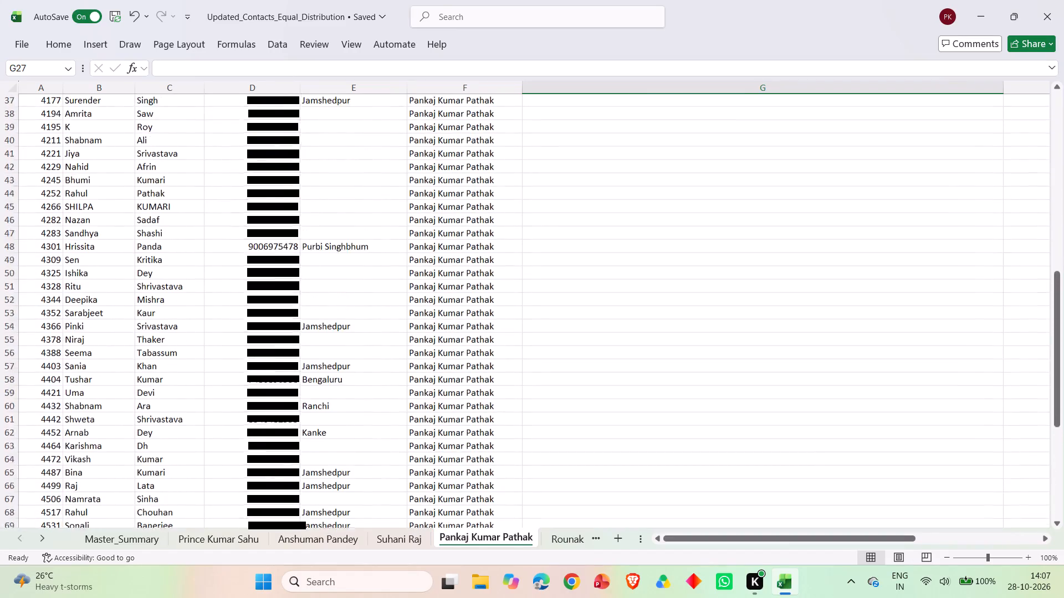
pyautogui.scroll(6, 382, 242)
pyautogui.scroll(-2, 382, 242)
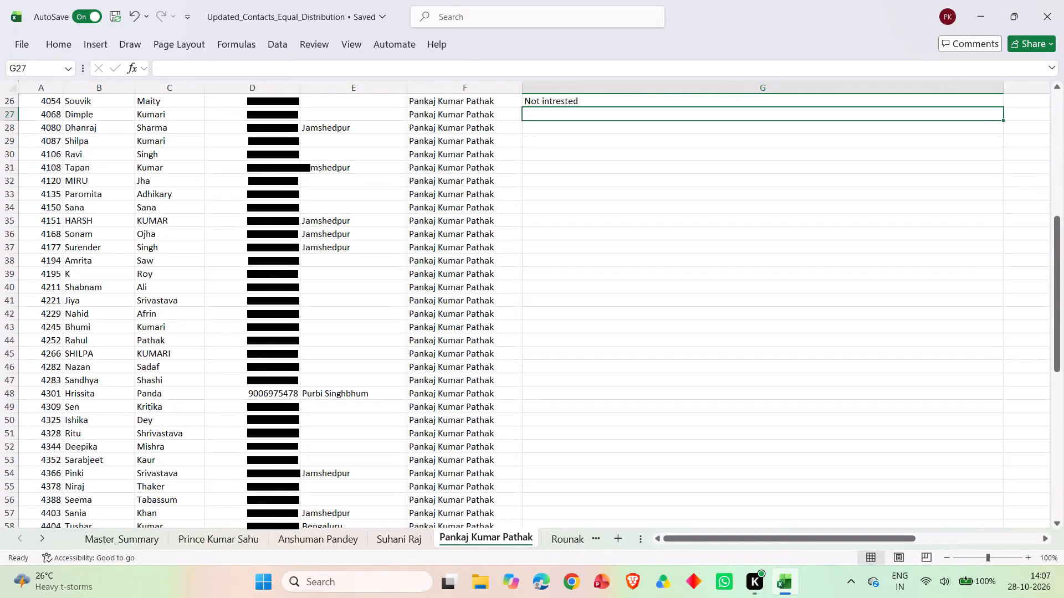
pyautogui.write('not an')
pyautogui.press('Return')
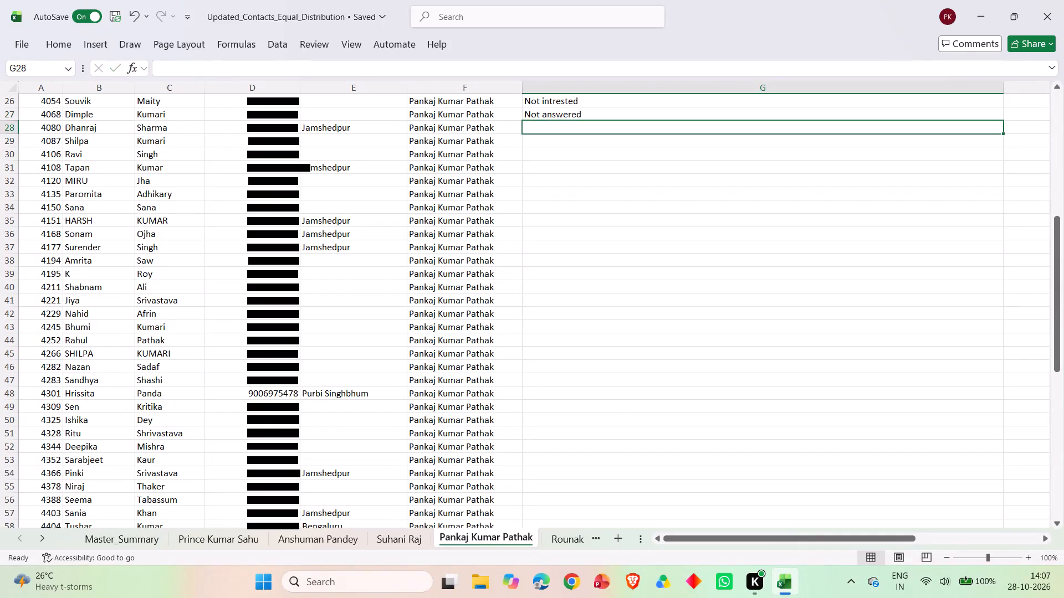
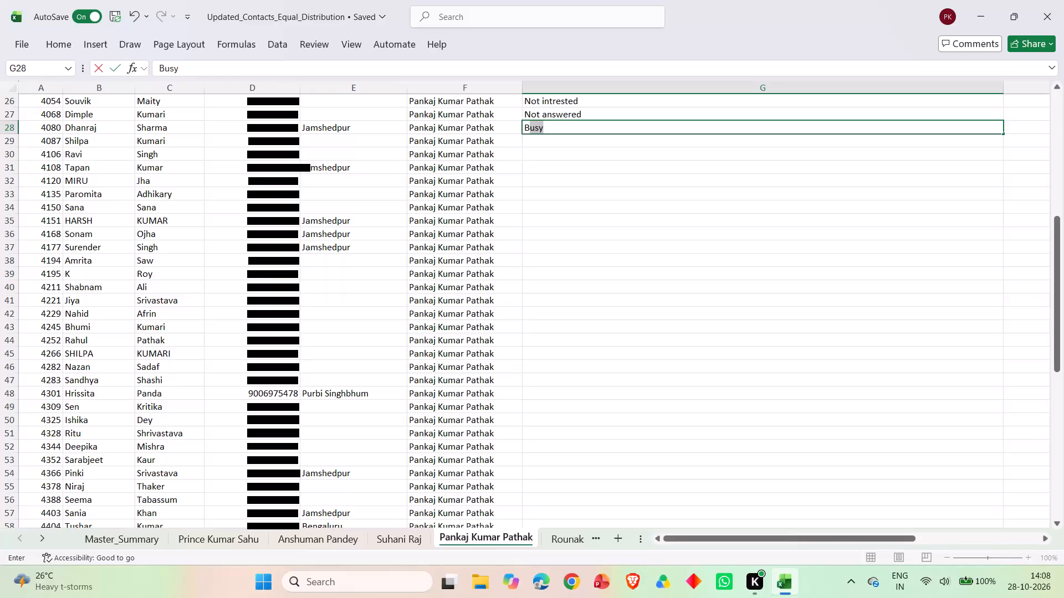
# Enter the remark "Busy" in cell G28 for contact 4080.
pyautogui.press('Return')
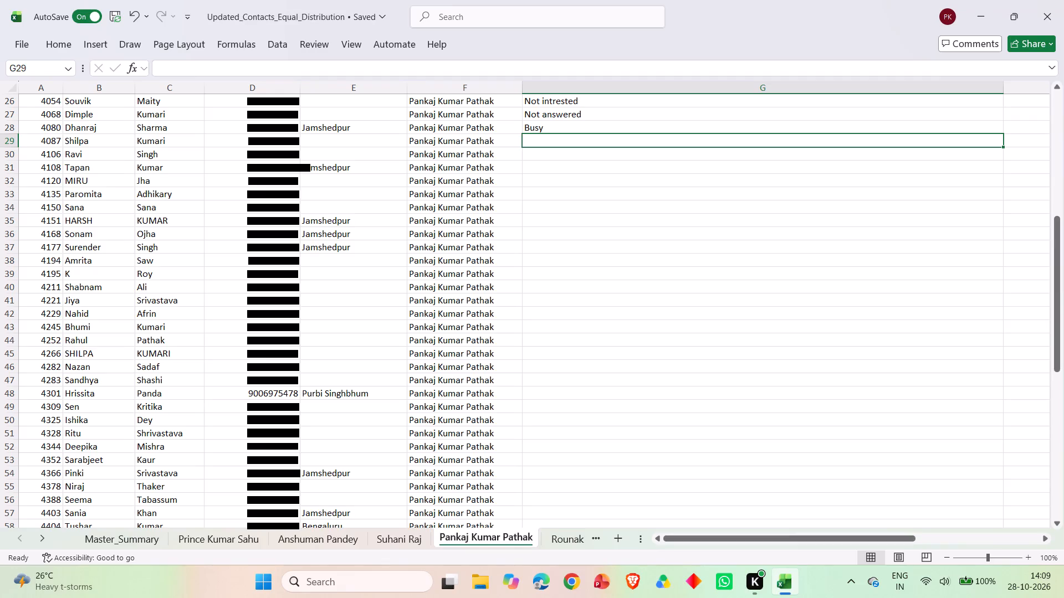
pyautogui.write('not')
pyautogui.press('space')
pyautogui.press('r')
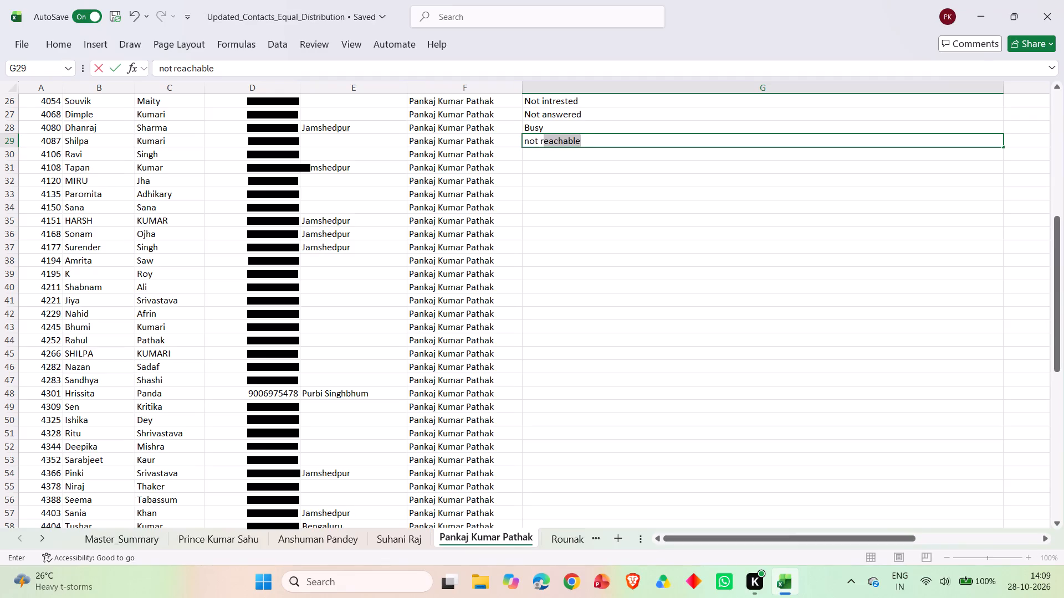
pyautogui.press('Return')
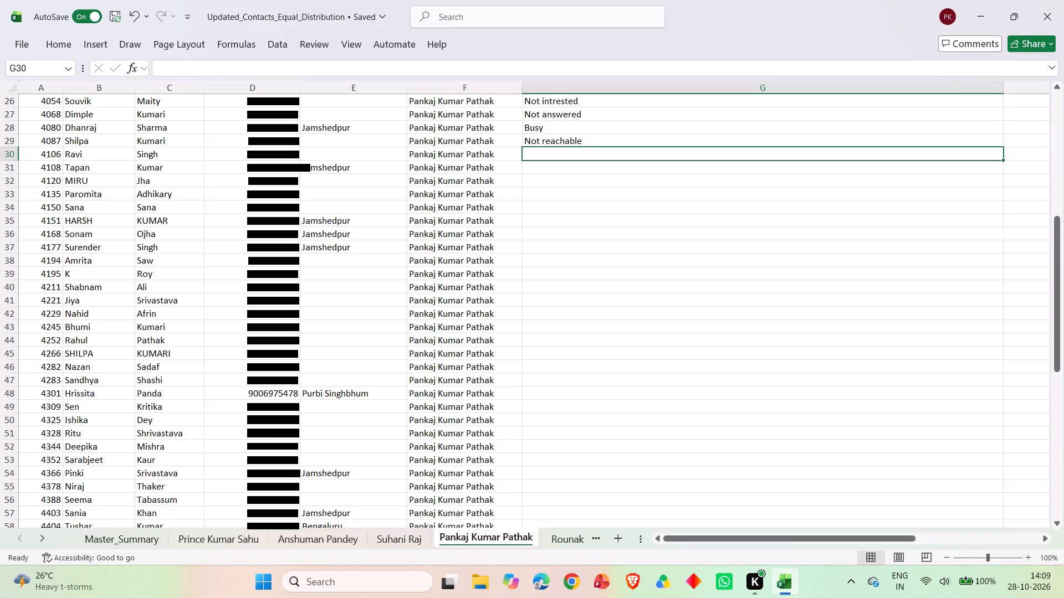
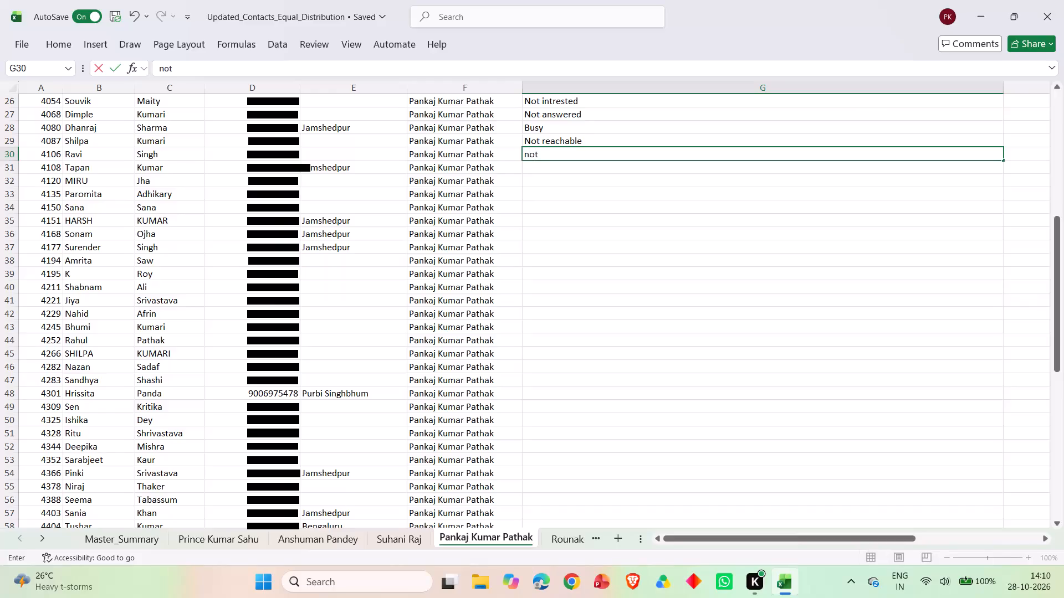
pyautogui.press('Return')
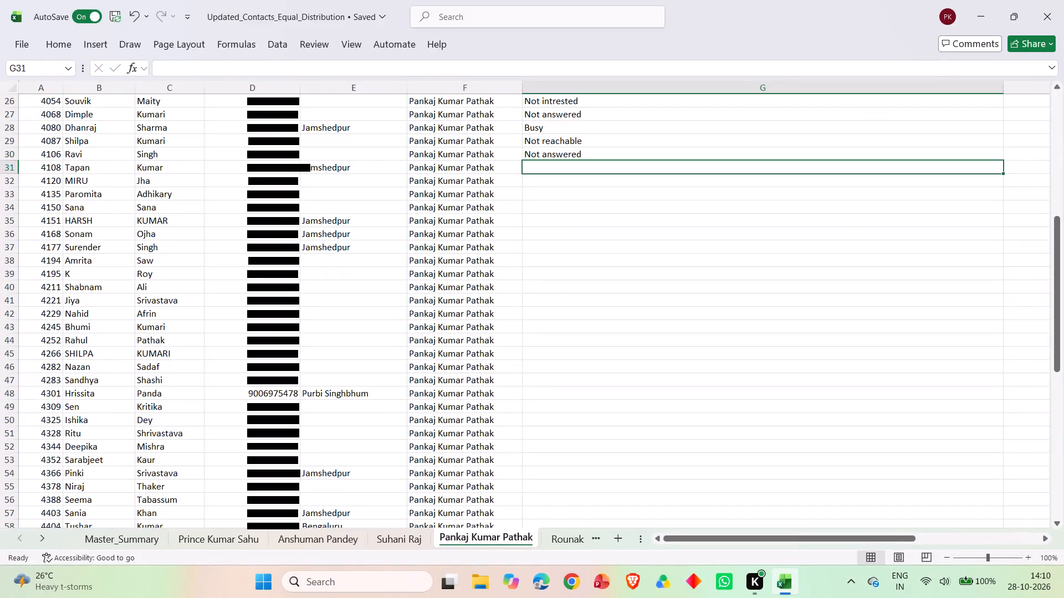
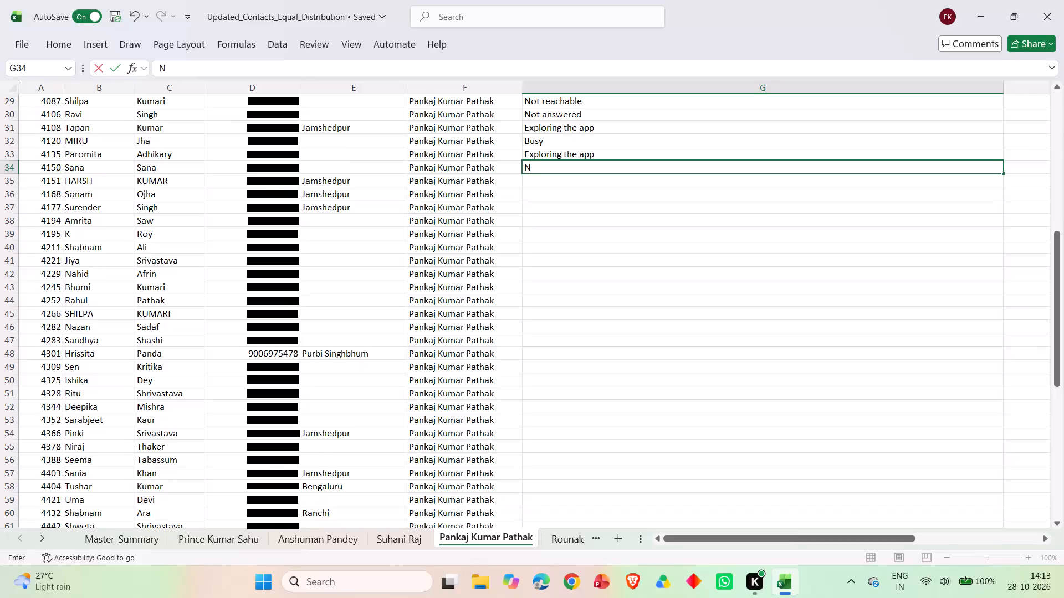
pyautogui.press('BackSpace')
pyautogui.write('IN')
pyautogui.press('Return')
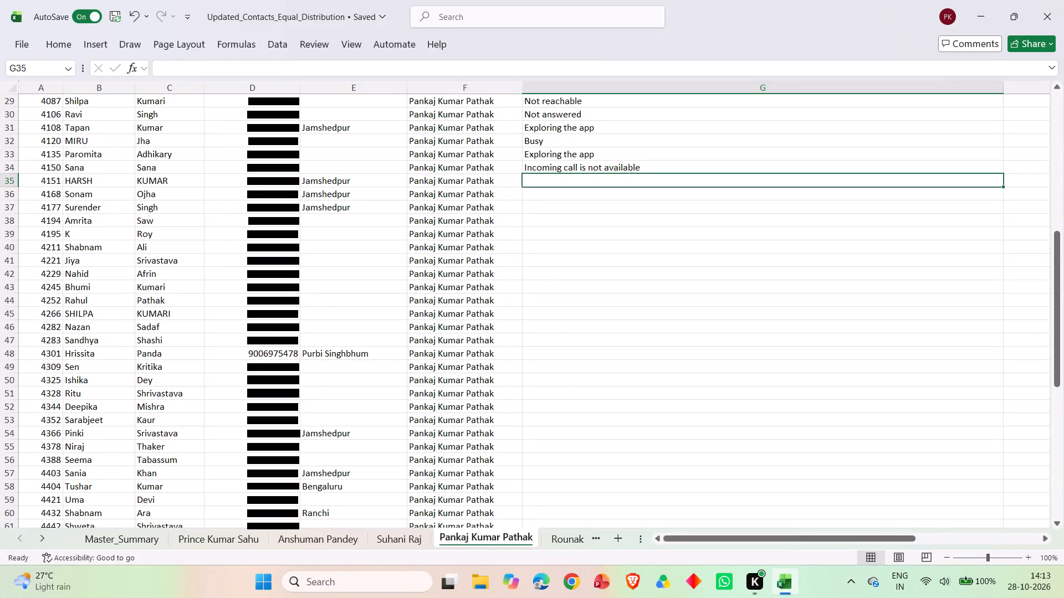
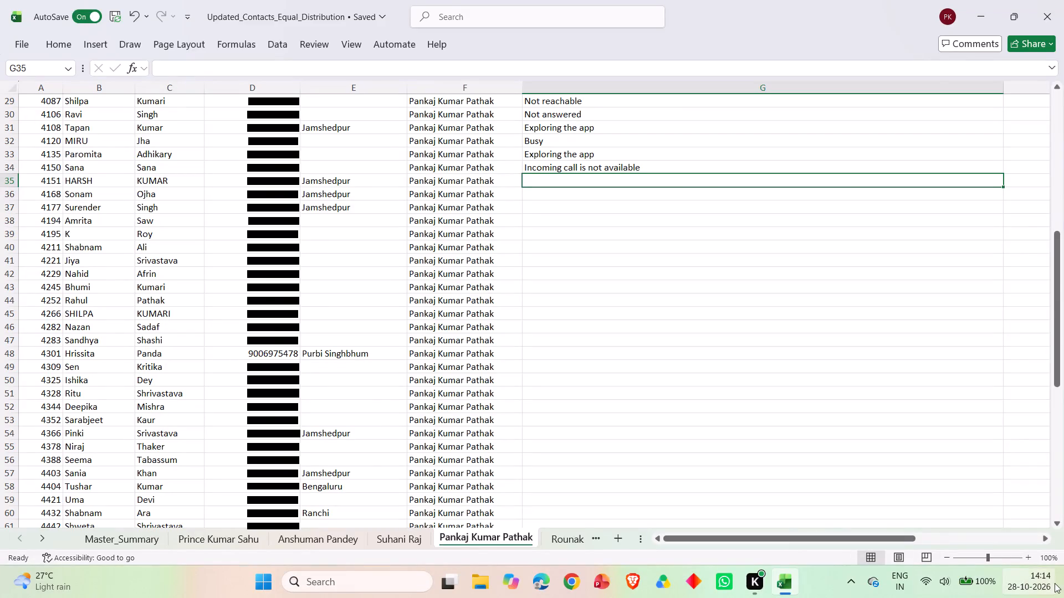
pyautogui.click(1025, 555)
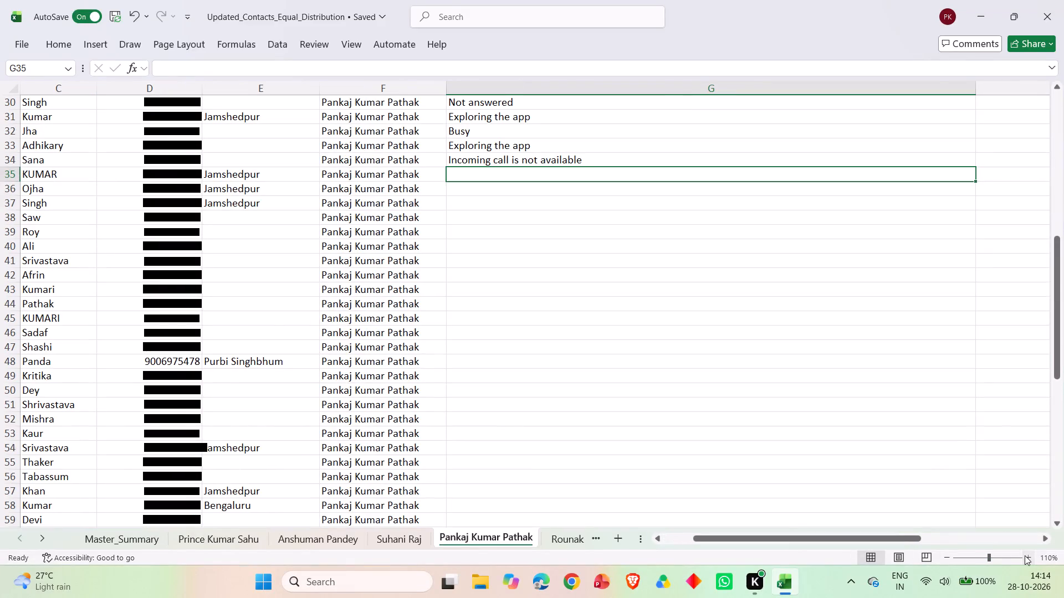
pyautogui.click(1027, 556)
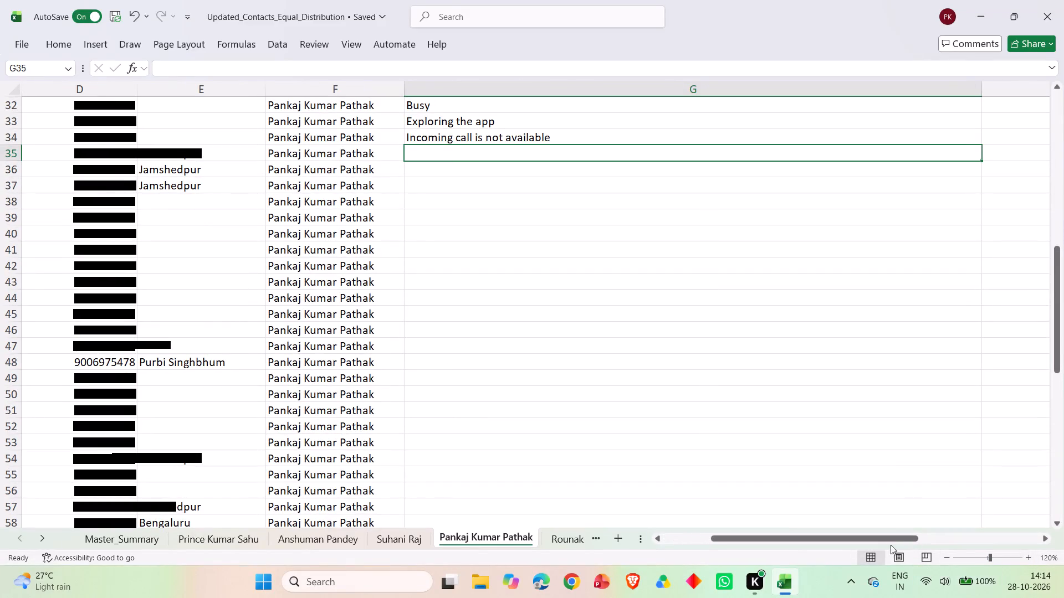
pyautogui.moveTo(899, 534); pyautogui.dragTo(819, 538)
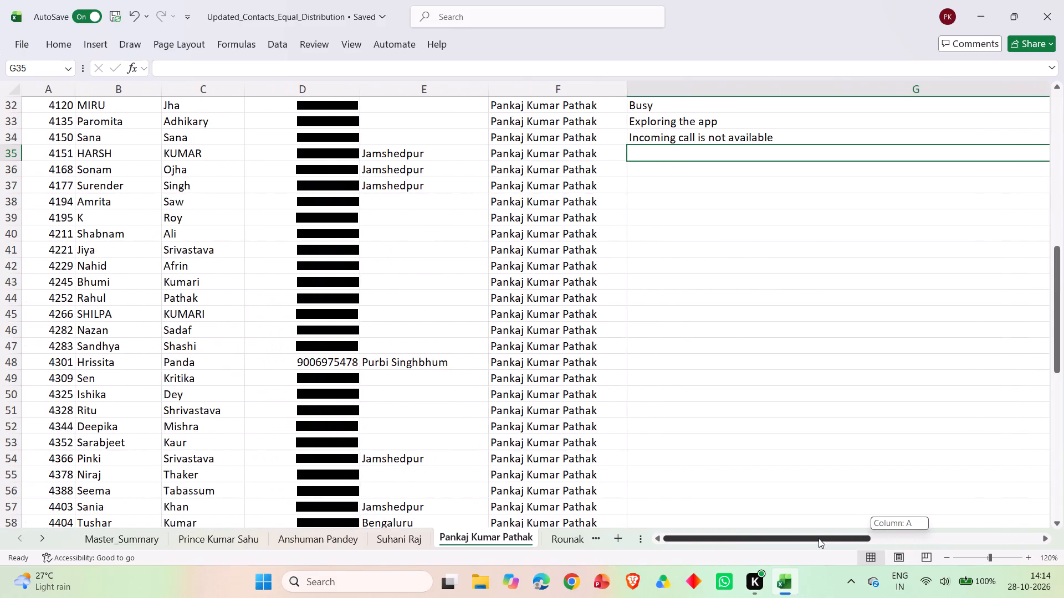
pyautogui.moveTo(819, 538); pyautogui.dragTo(780, 532)
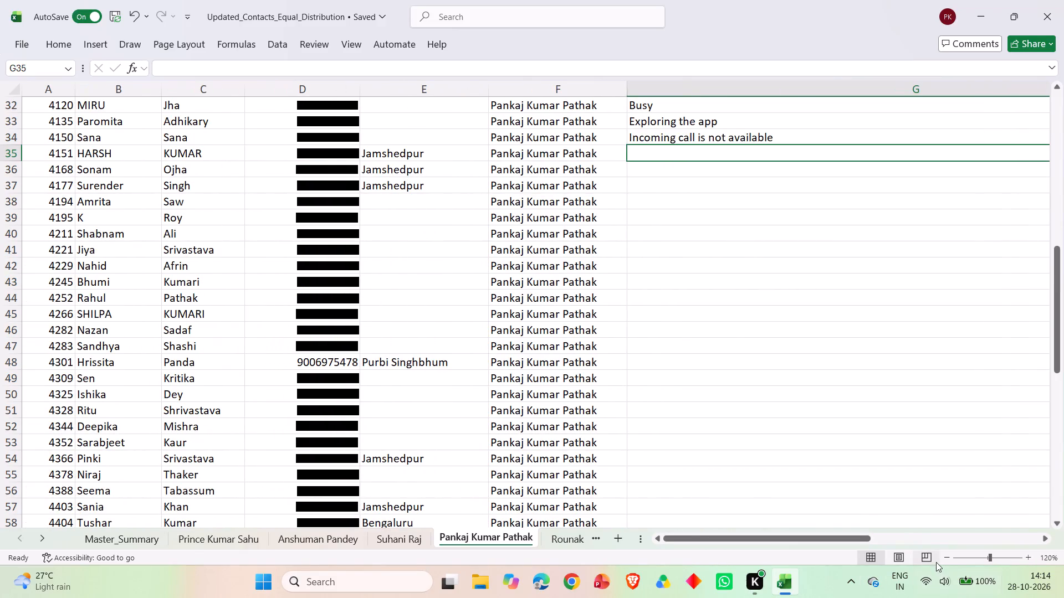
pyautogui.click(942, 558)
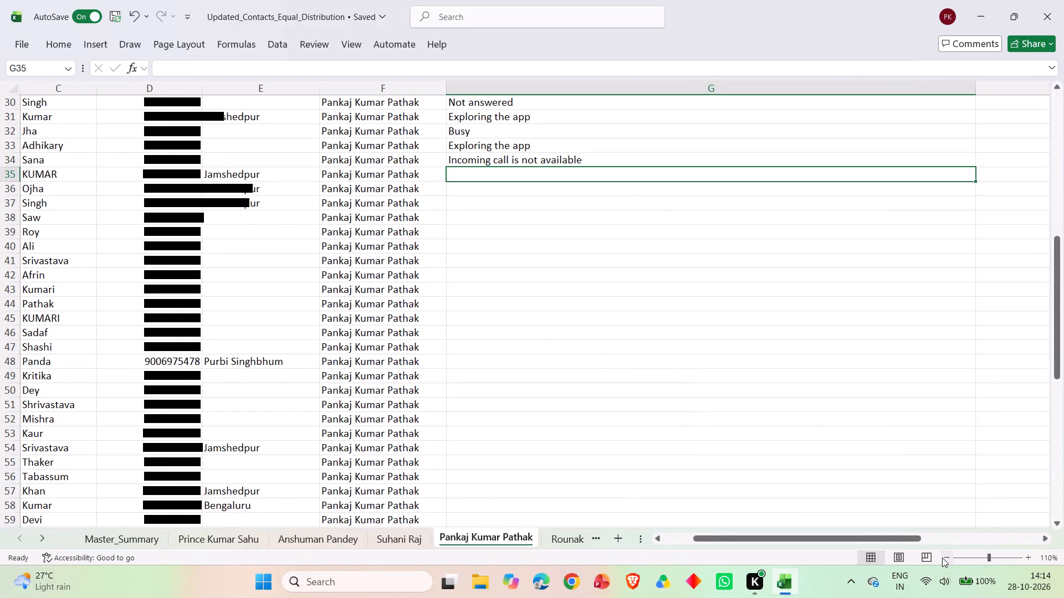
pyautogui.write('NOT')
pyautogui.press('space')
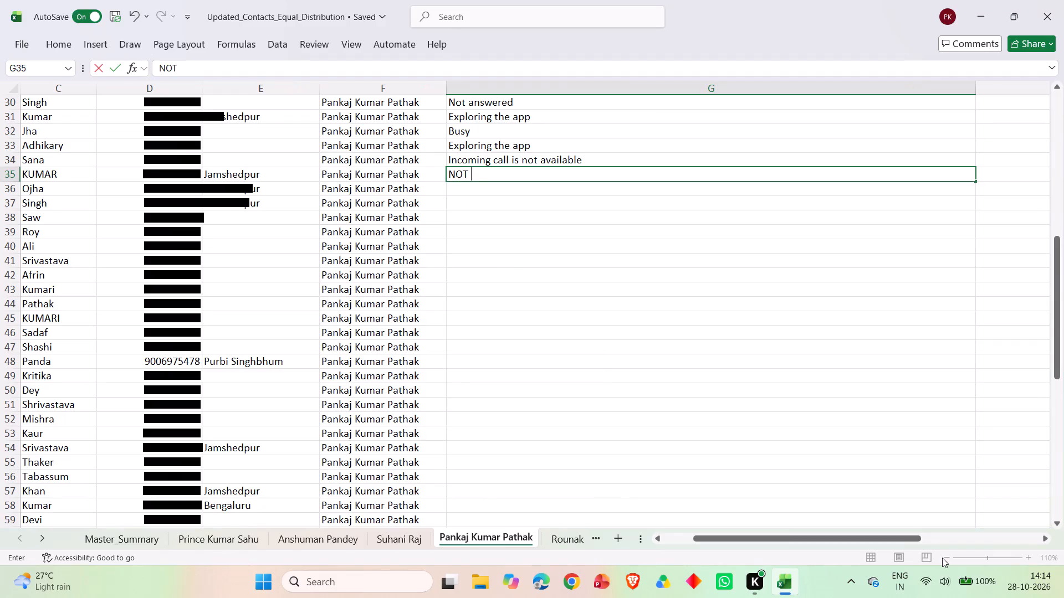
pyautogui.write('AN')
pyautogui.press('Return')
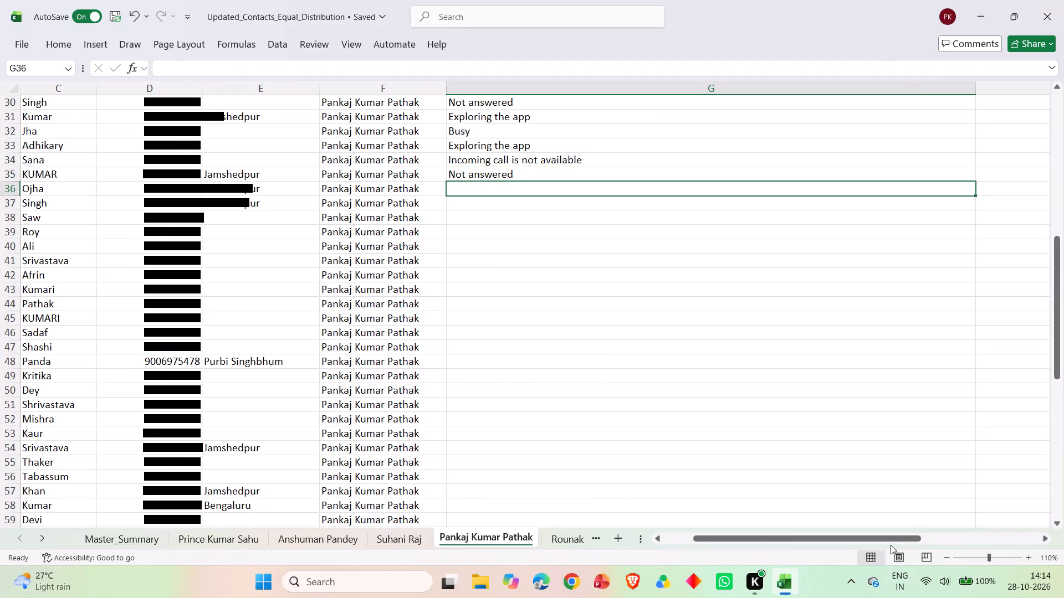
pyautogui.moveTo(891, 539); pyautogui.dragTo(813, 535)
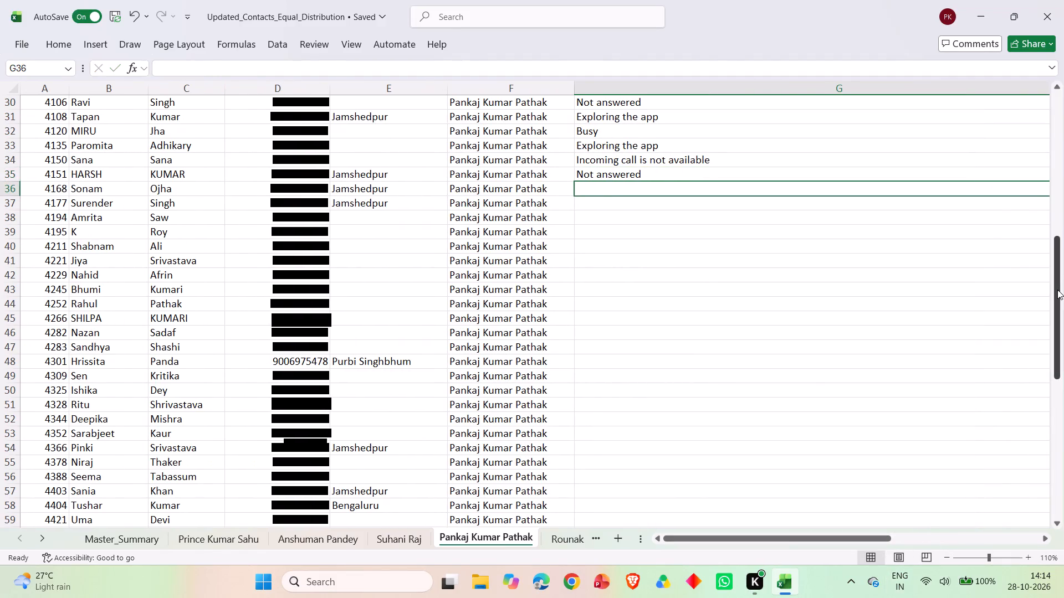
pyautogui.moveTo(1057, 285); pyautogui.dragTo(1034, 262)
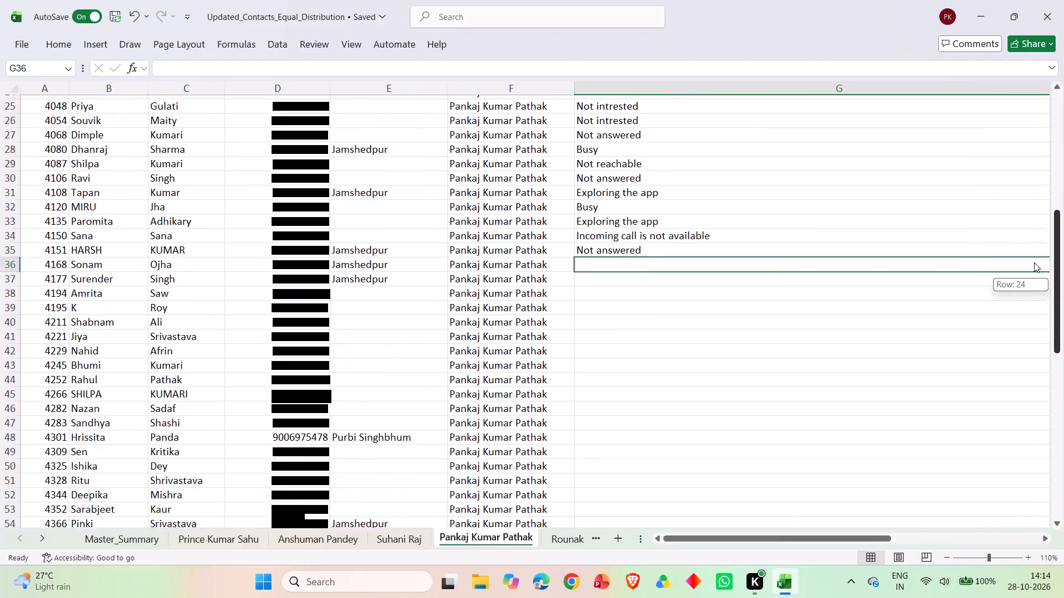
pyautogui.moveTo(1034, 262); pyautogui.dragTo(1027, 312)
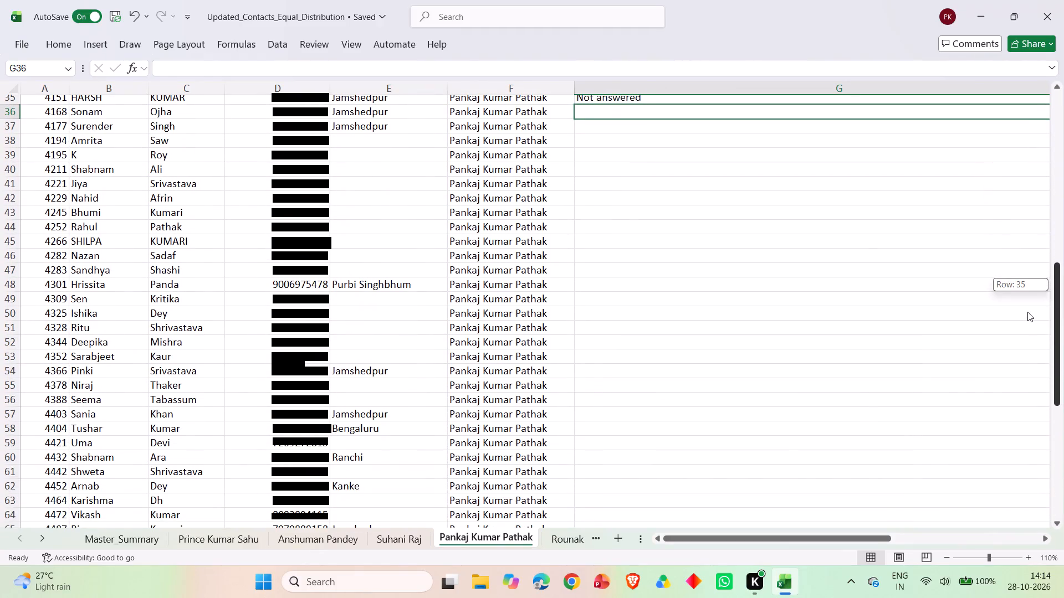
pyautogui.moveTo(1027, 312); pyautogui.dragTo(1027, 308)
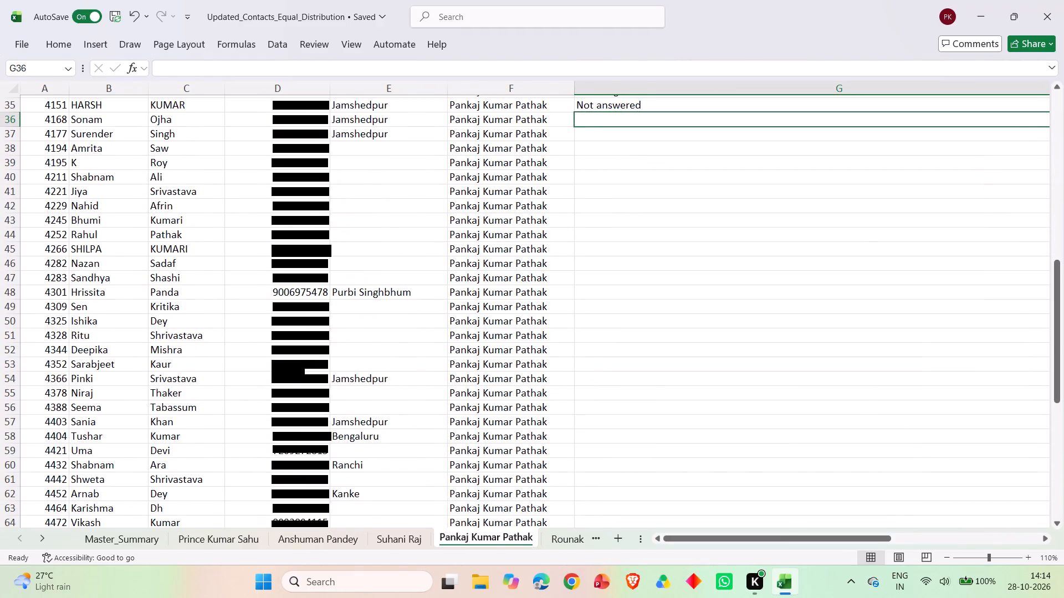
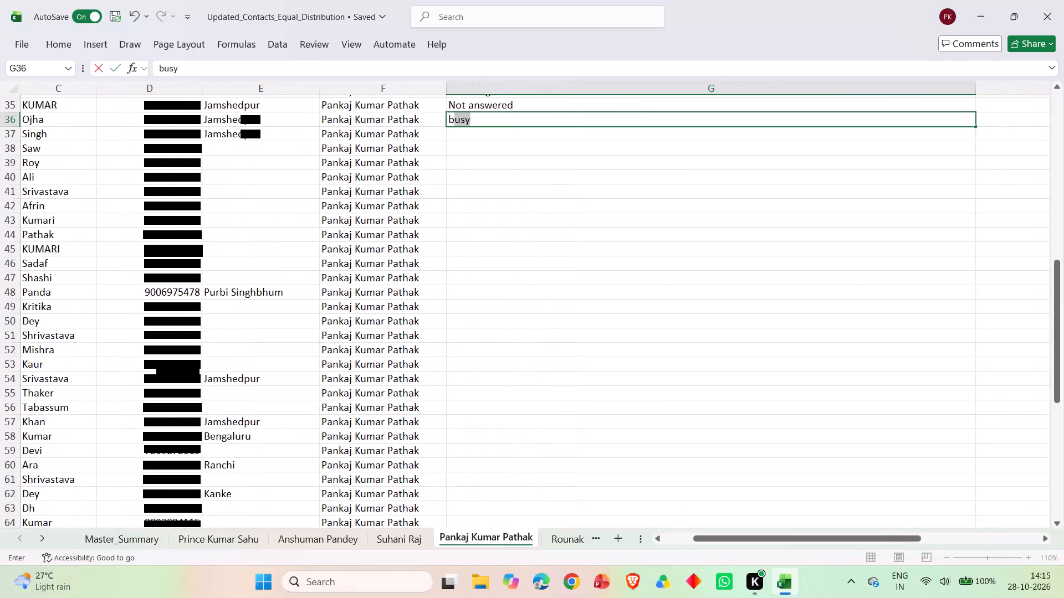
# Enter the remark "Busy" in cell G36 for contact 4168.
pyautogui.press('Return')
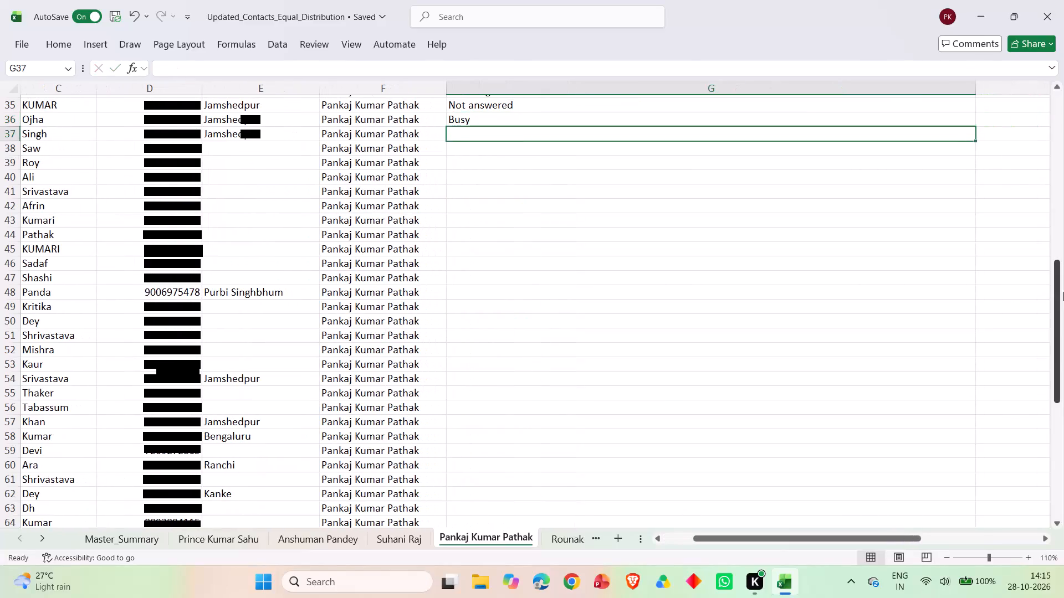
pyautogui.click(944, 557)
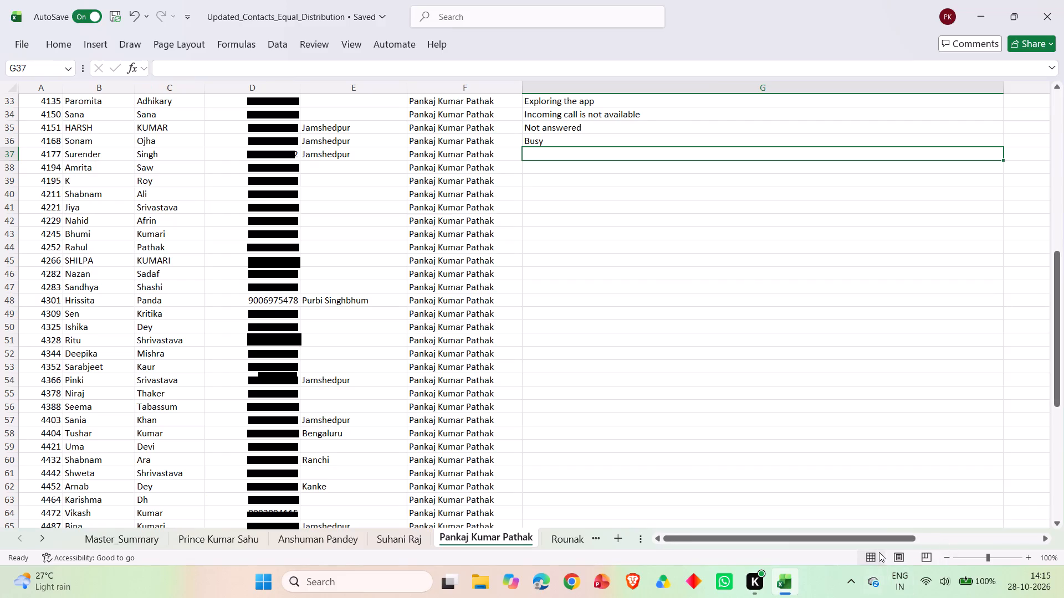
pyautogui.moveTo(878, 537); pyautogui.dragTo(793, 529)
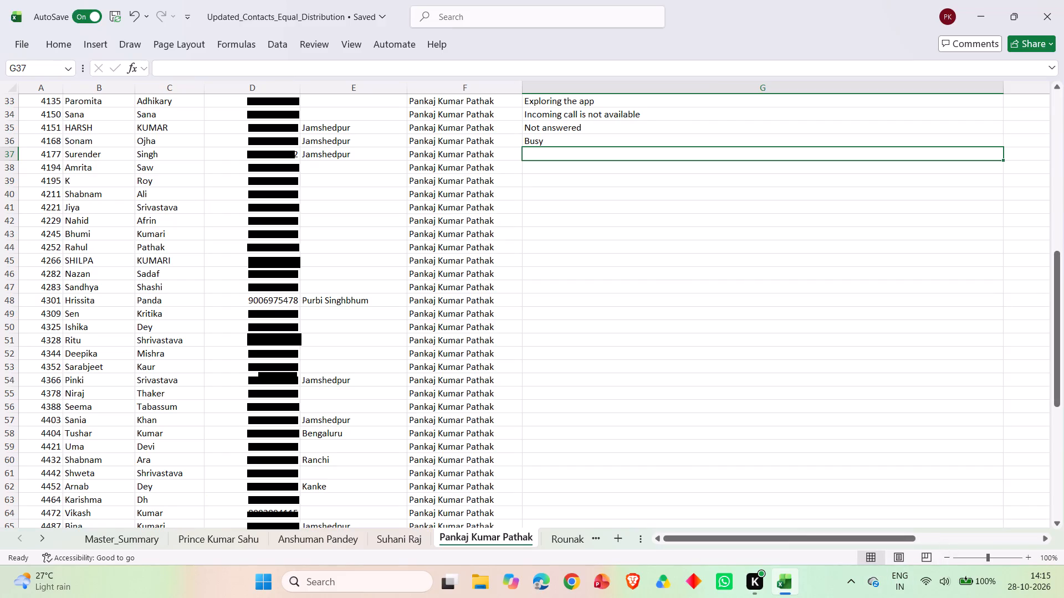
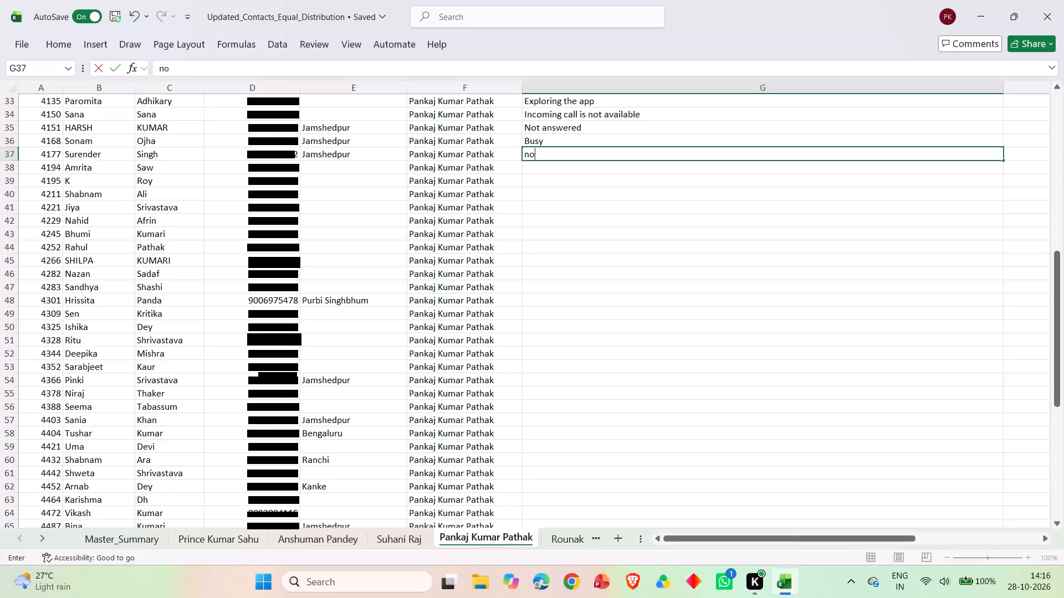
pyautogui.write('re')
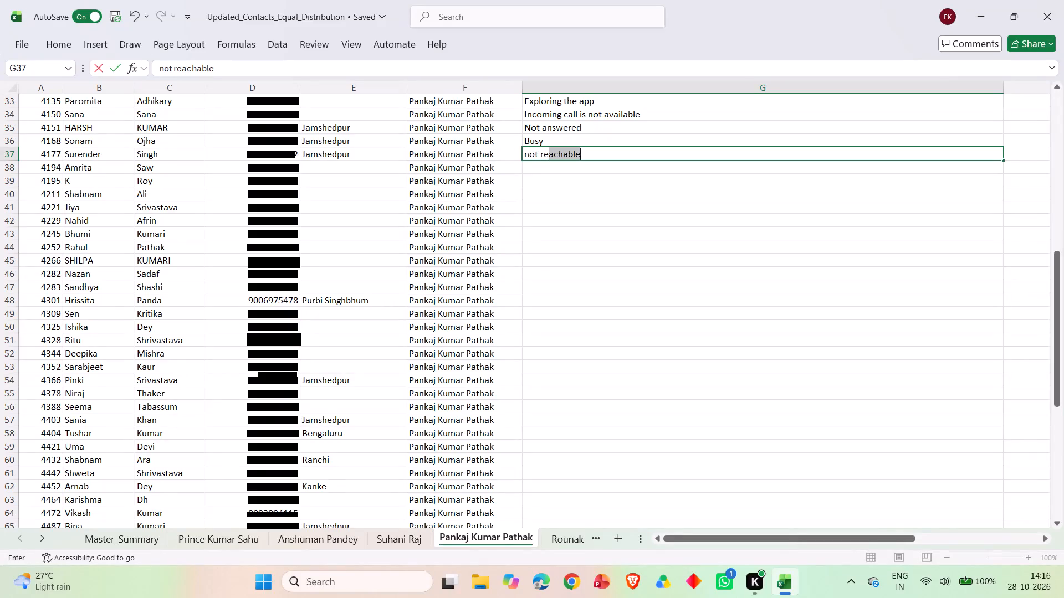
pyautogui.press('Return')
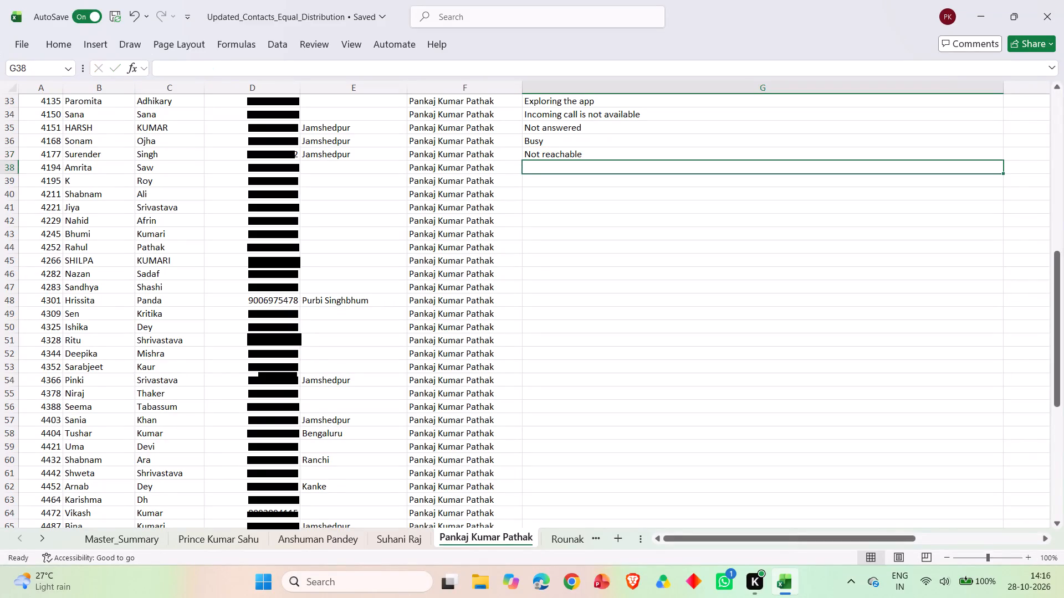
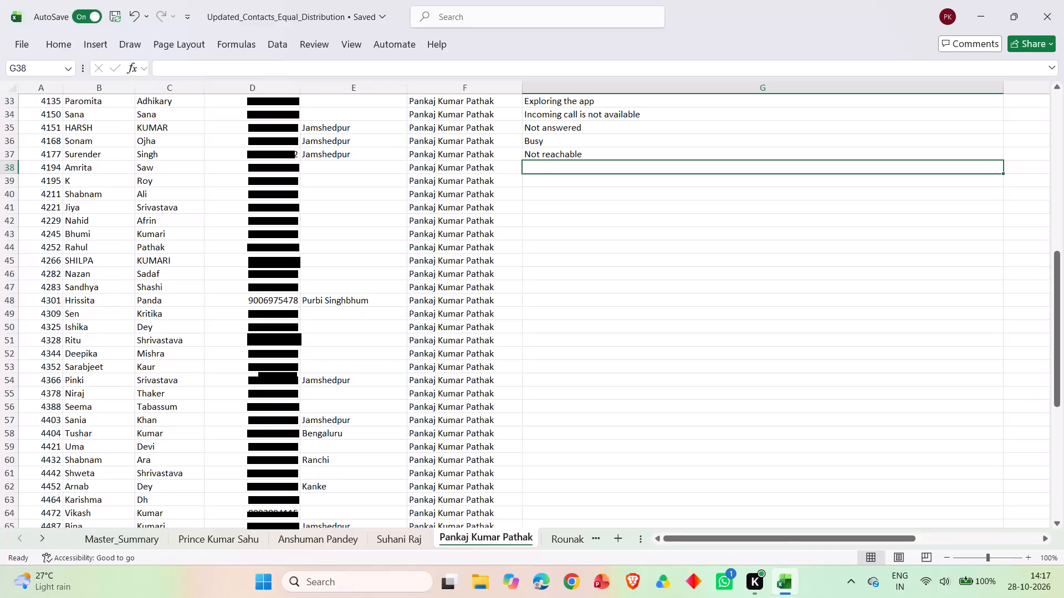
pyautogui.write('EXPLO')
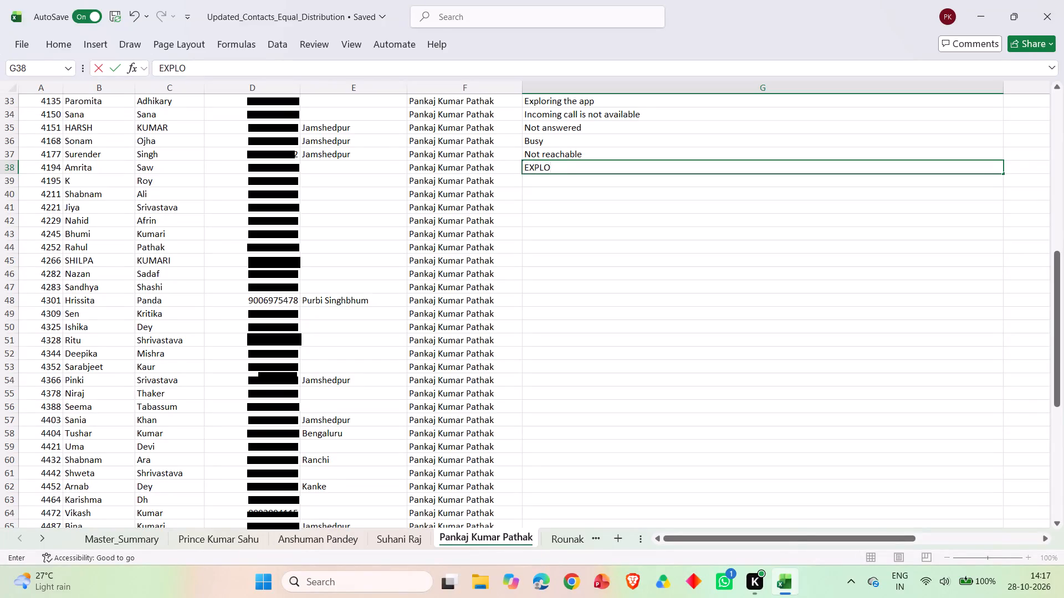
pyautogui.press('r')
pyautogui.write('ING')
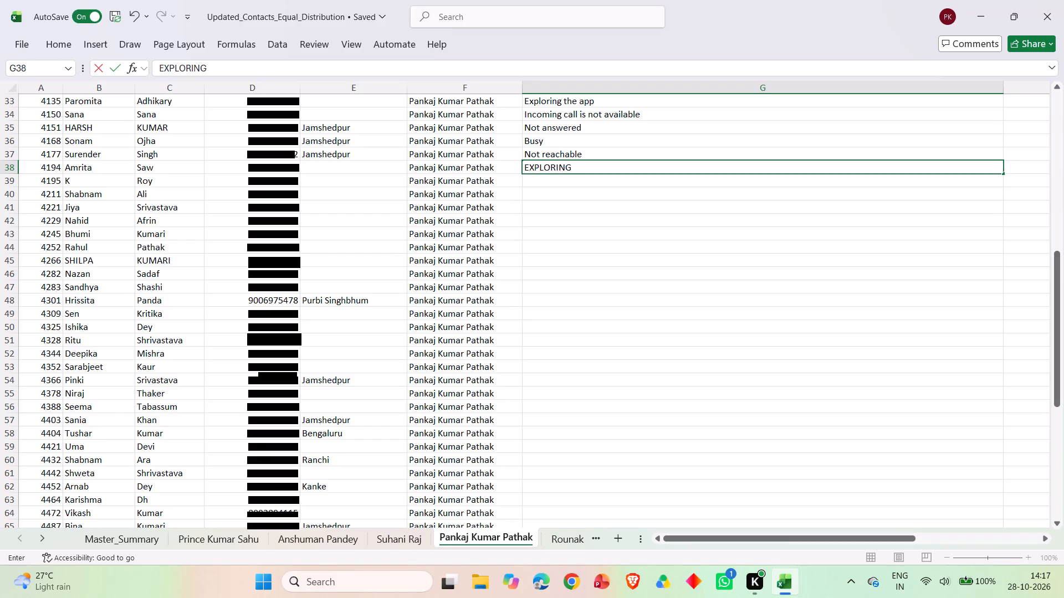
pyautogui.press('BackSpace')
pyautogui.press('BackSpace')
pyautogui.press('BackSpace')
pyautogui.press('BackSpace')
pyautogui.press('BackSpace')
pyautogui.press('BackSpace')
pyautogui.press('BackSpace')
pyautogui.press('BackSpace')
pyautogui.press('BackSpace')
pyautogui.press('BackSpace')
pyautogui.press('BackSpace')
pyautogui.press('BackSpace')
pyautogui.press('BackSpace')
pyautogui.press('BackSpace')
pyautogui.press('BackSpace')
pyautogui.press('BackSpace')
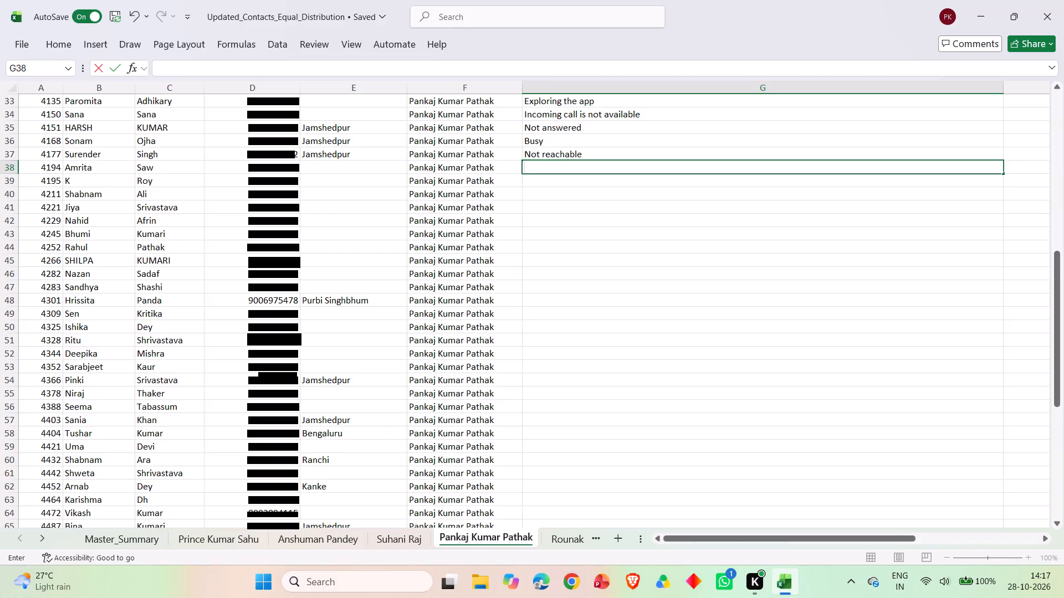
# Enter the remark "Exploring the app" in cell G38 for contact 4194.
pyautogui.press('e')
pyautogui.write('xploring')
pyautogui.press('space')
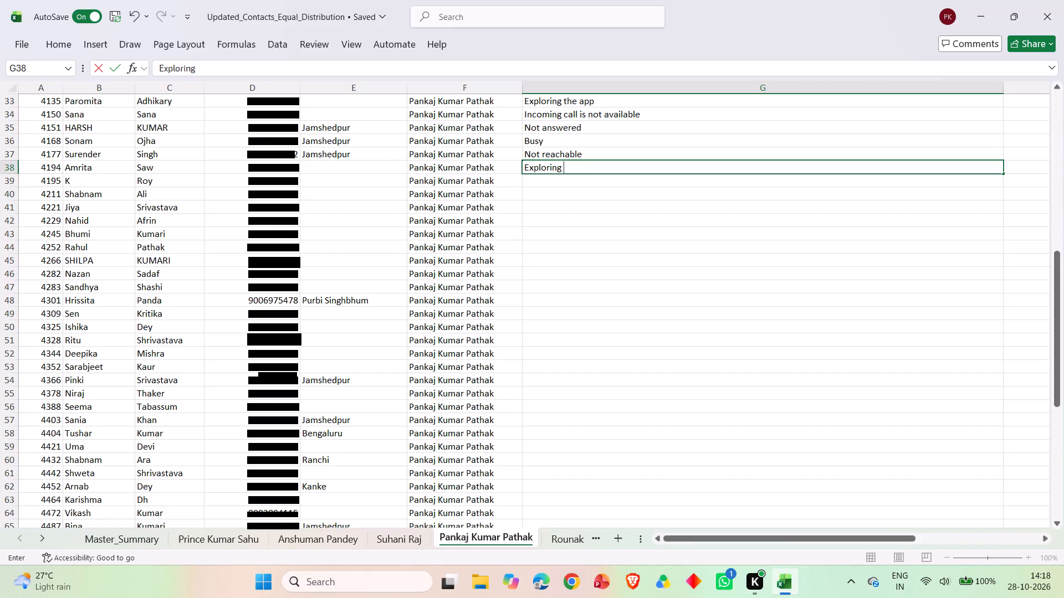
pyautogui.write('the')
pyautogui.press('space')
pyautogui.write('app')
pyautogui.press('Return')
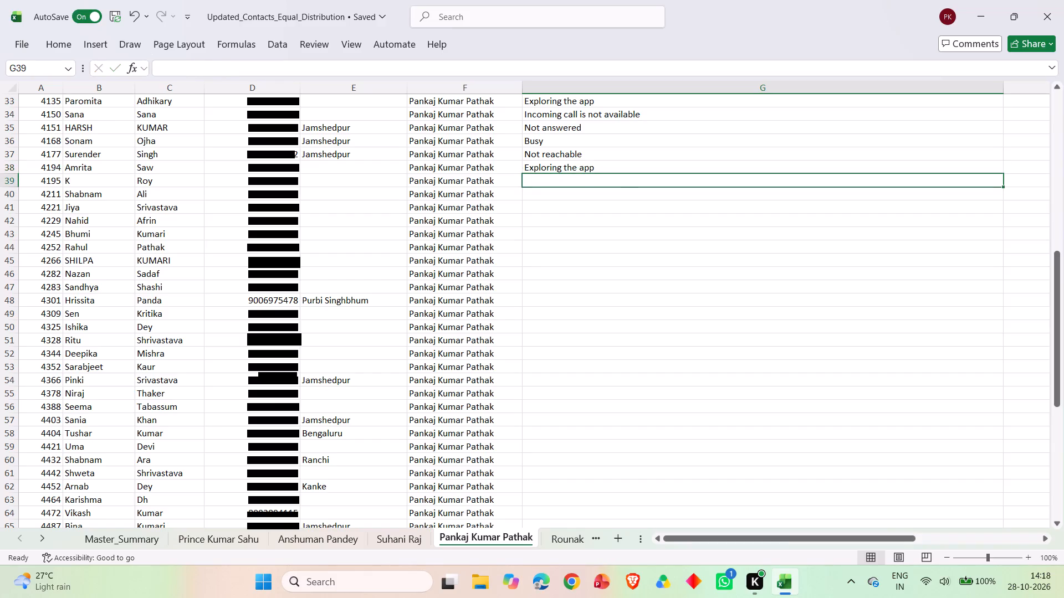
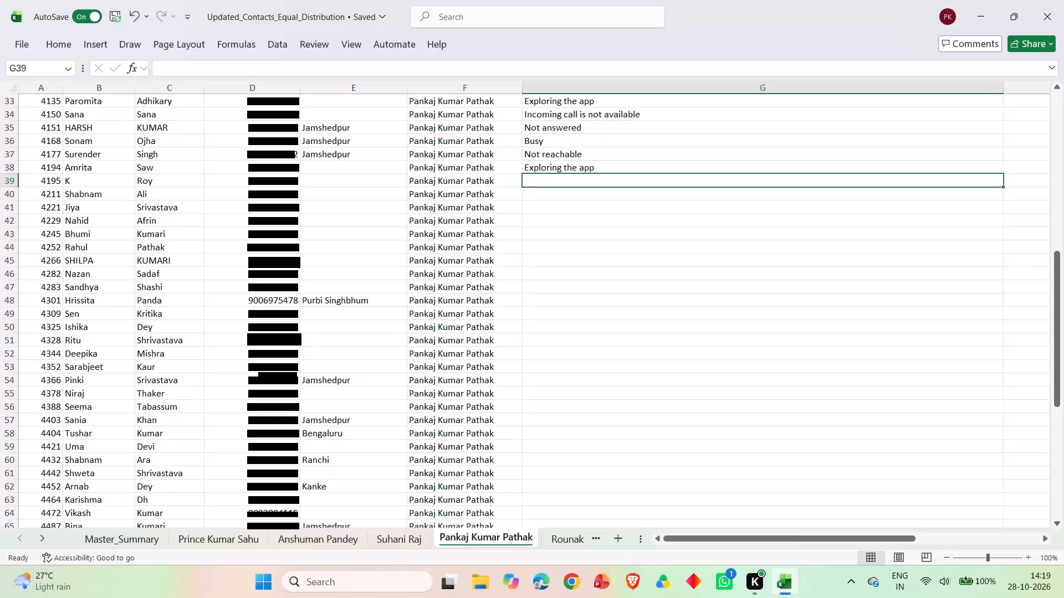
# Enter the location "Ranchi" in cell E39 for contact 4195.
pyautogui.doubleClick(350, 183)
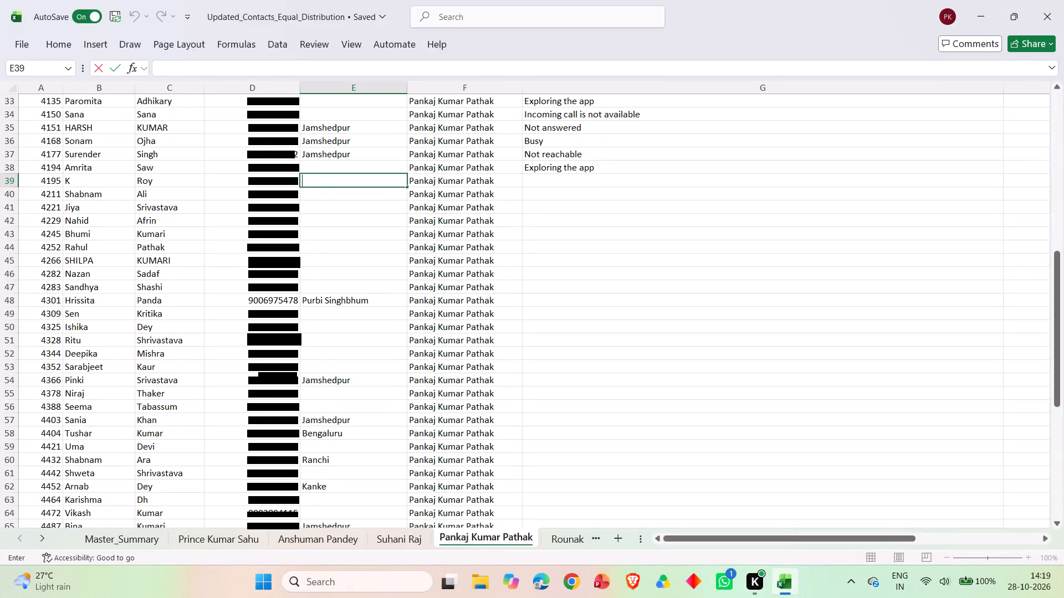
pyautogui.press('Return')
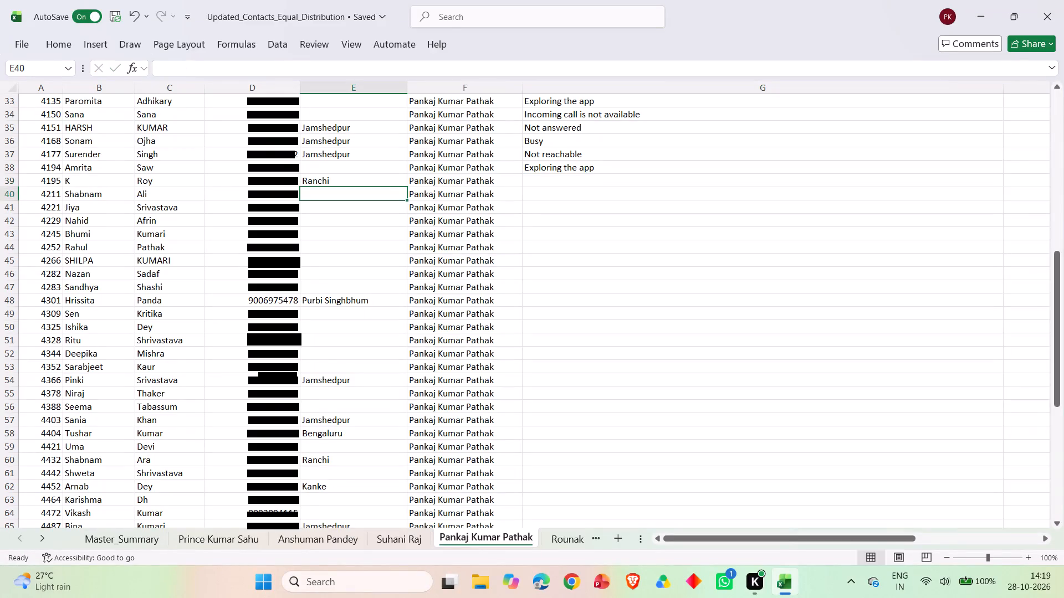
pyautogui.doubleClick(578, 181)
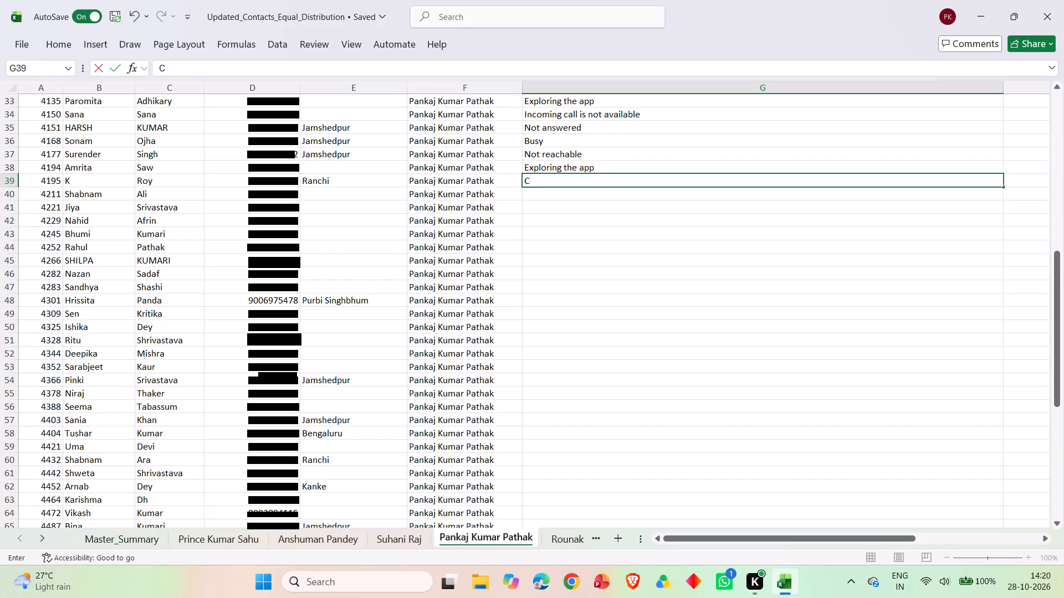
pyautogui.press('u')
pyautogui.press('s')
pyautogui.write('tomer')
pyautogui.press('space')
pyautogui.write('is')
pyautogui.press('space')
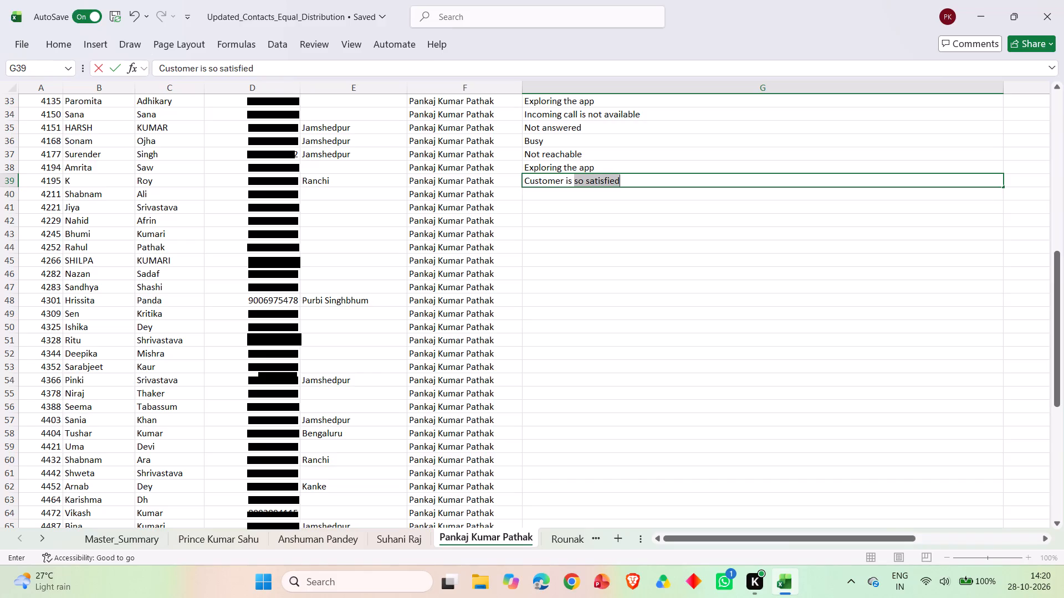
pyautogui.write('looking')
pyautogui.press('space')
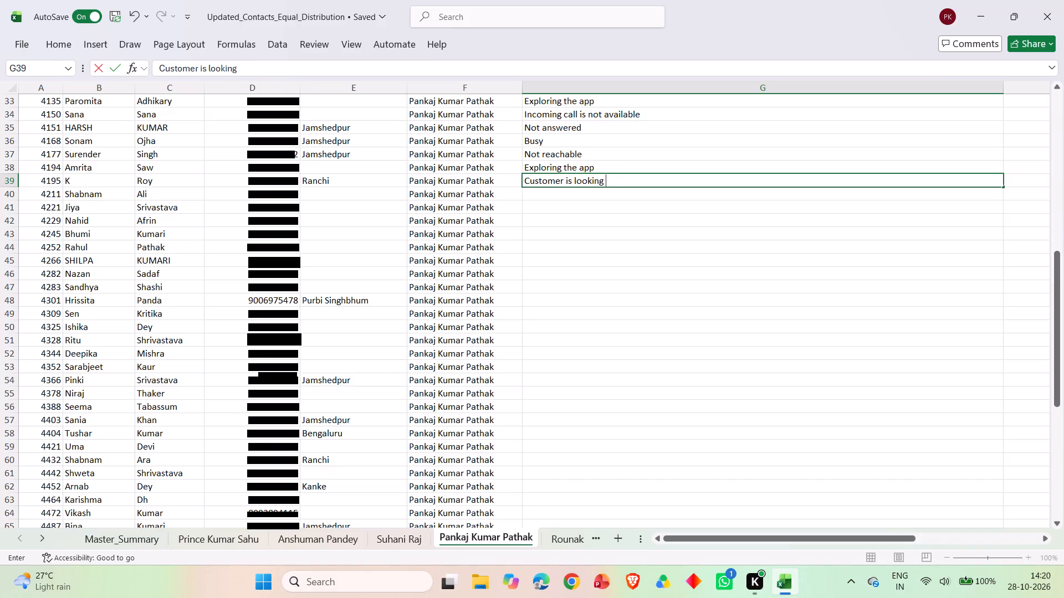
pyautogui.write('for')
pyautogui.press('space')
pyautogui.write('ser')
pyautogui.write('vices in ranchi')
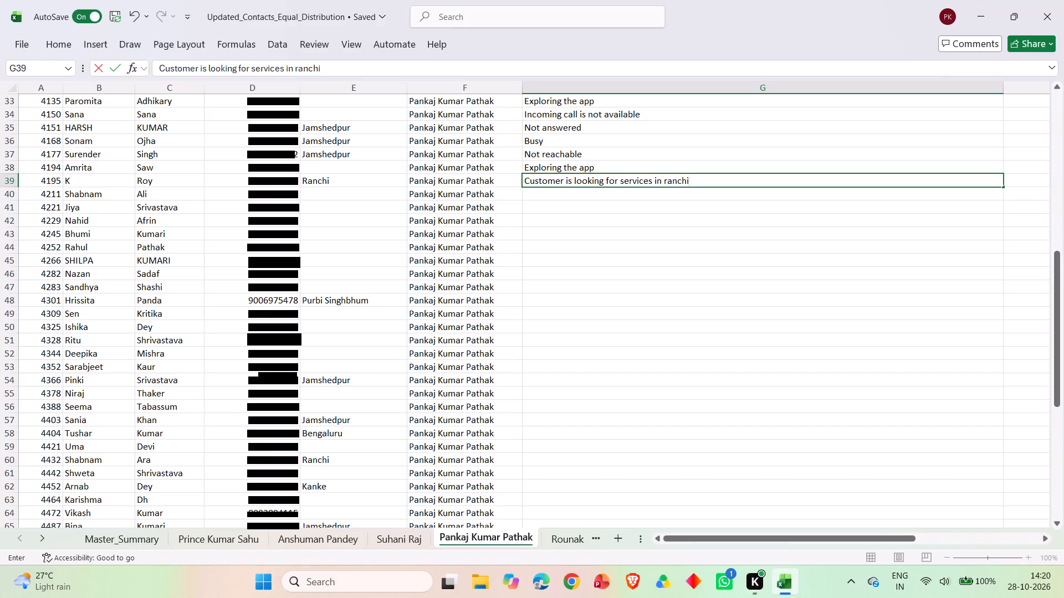
pyautogui.press('Return')
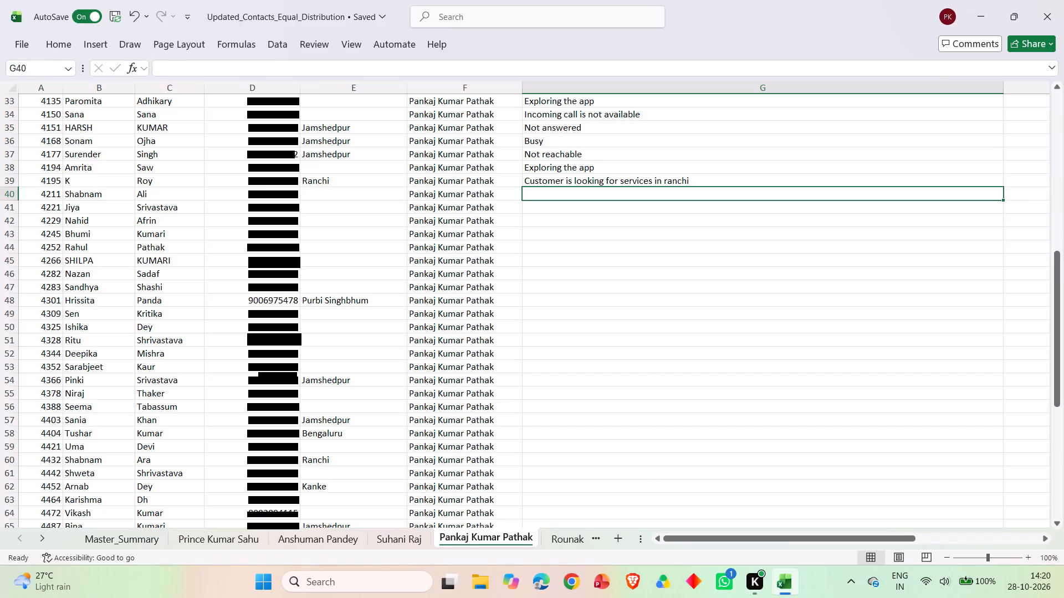
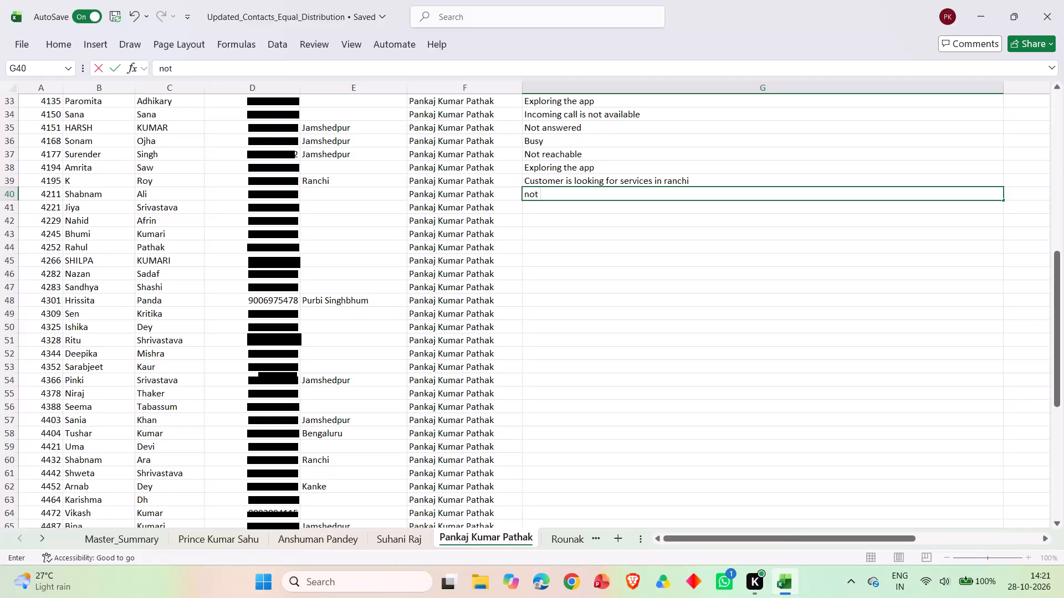
pyautogui.write('in')
pyautogui.press('Return')
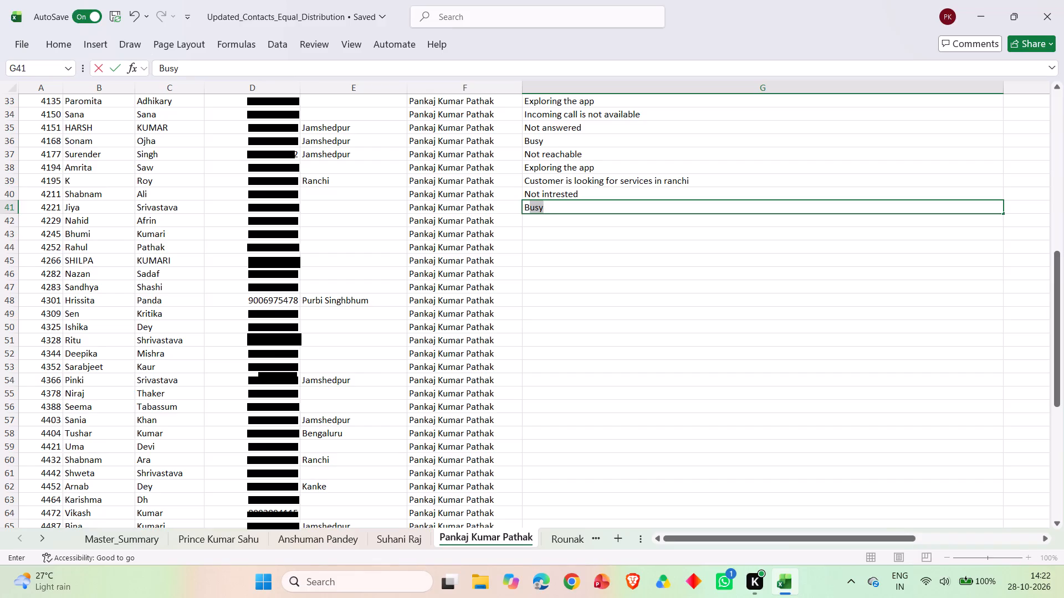
# Enter the remark "Busy" in cell G41 for contact 4221.
pyautogui.press('Return')
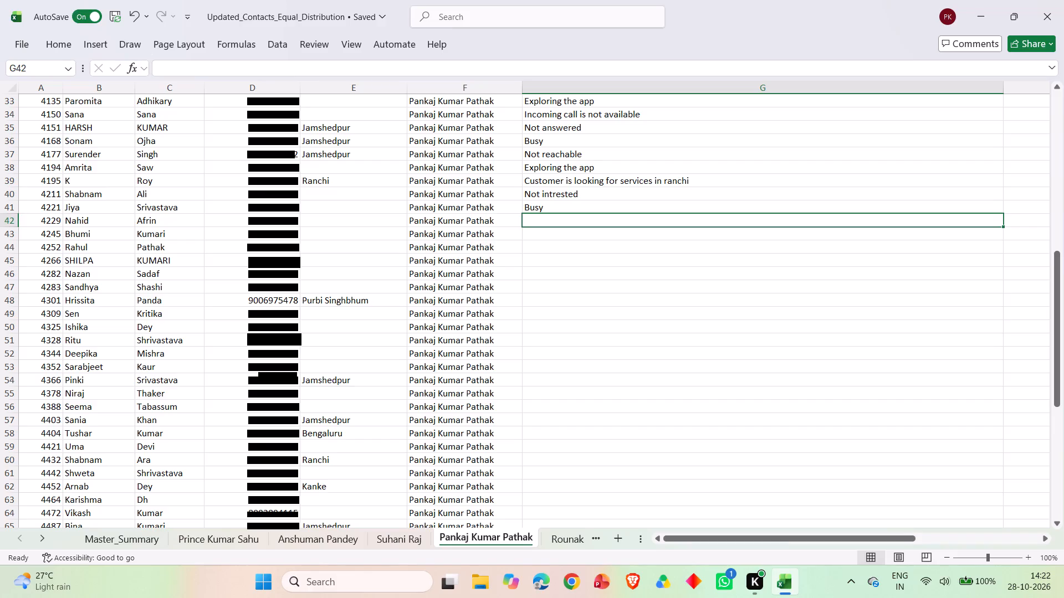
# Enter the remark "Incoming call is not available" in cell G42 for contact 4229.
pyautogui.press('n')
pyautogui.press('BackSpace')
pyautogui.write('IN')
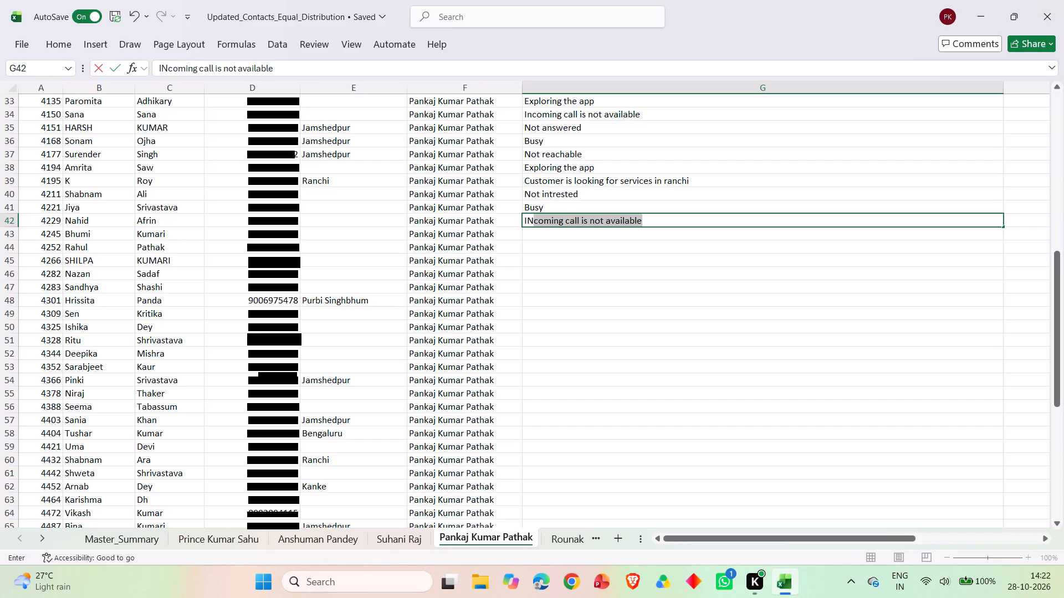
pyautogui.press('Return')
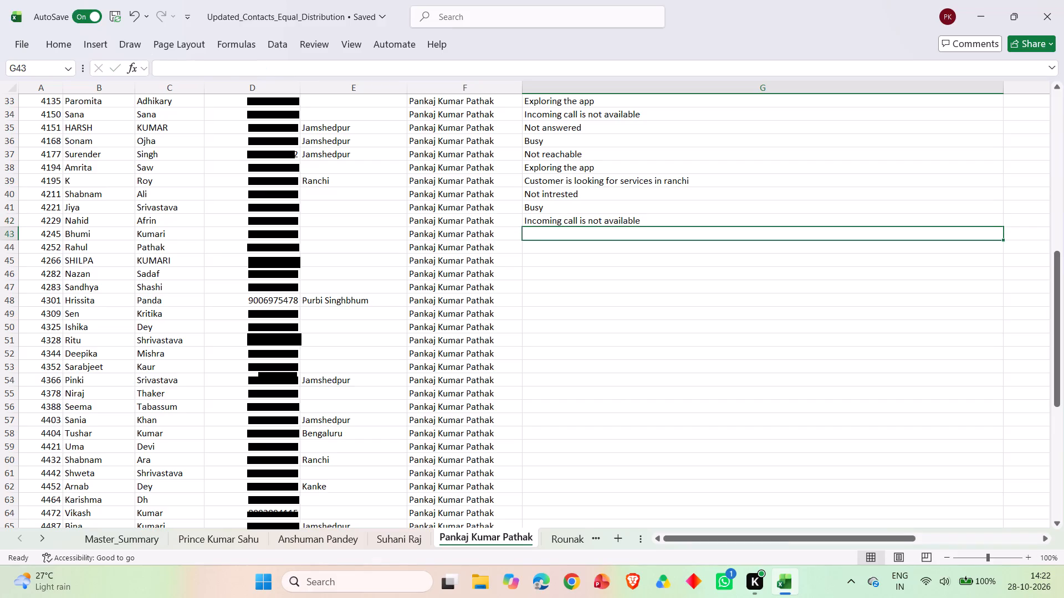
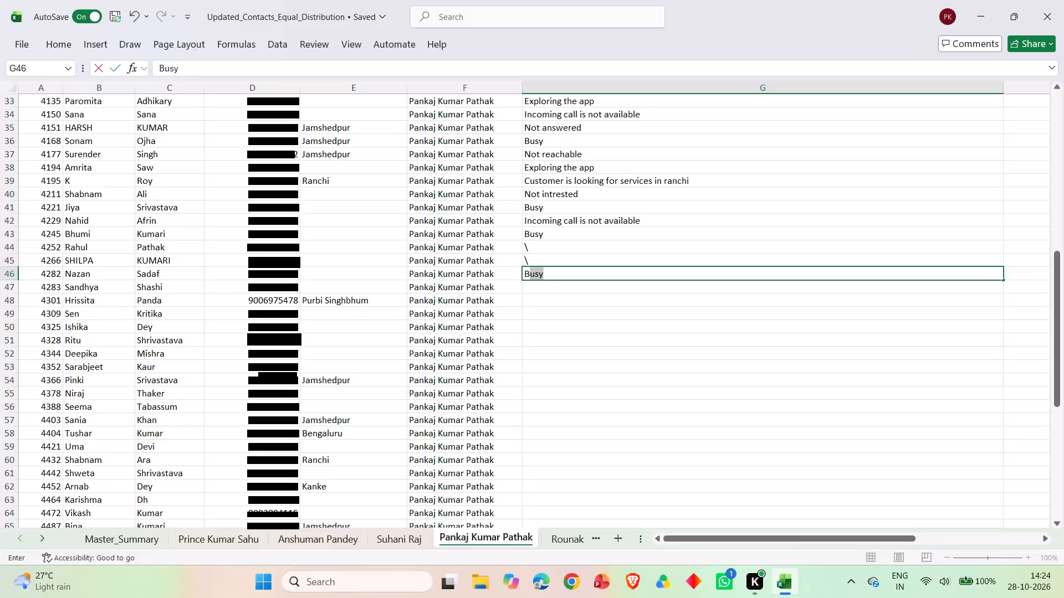
pyautogui.press('Return')
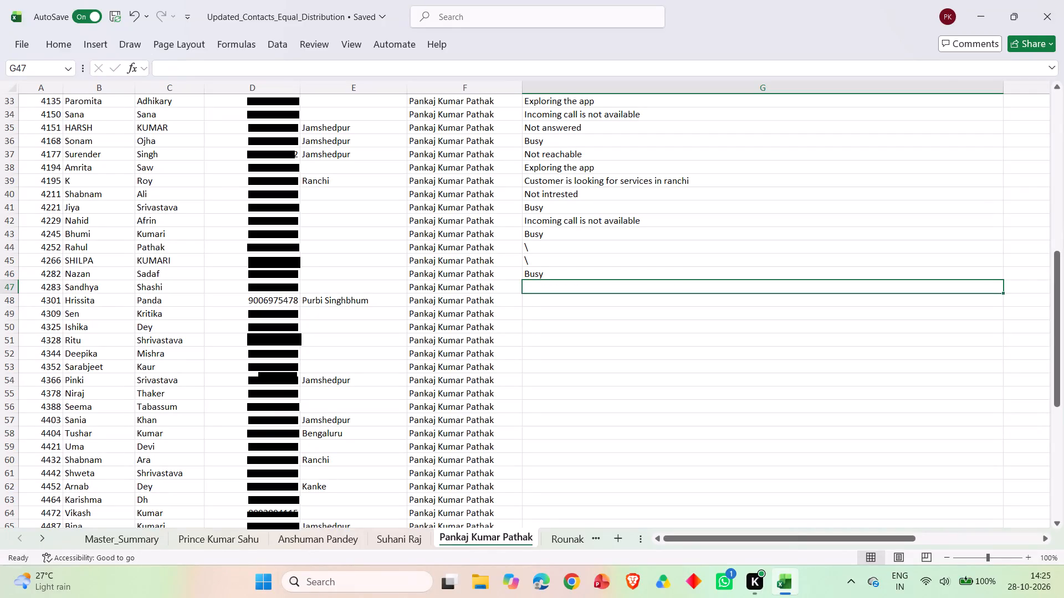
pyautogui.doubleClick(563, 246)
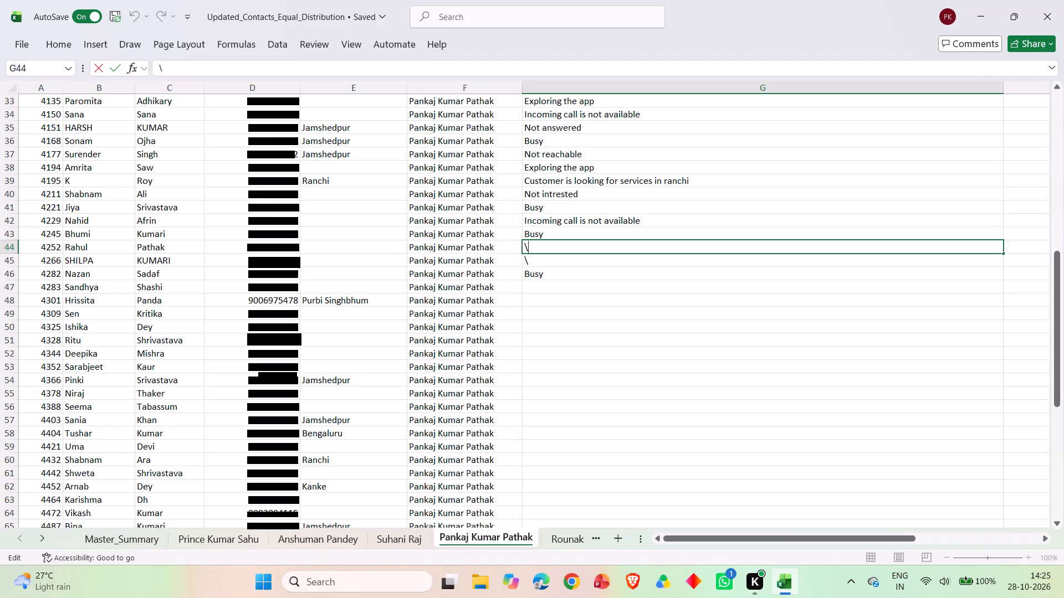
pyautogui.press('BackSpace')
pyautogui.write('EXPLORI')
pyautogui.press('BackSpace')
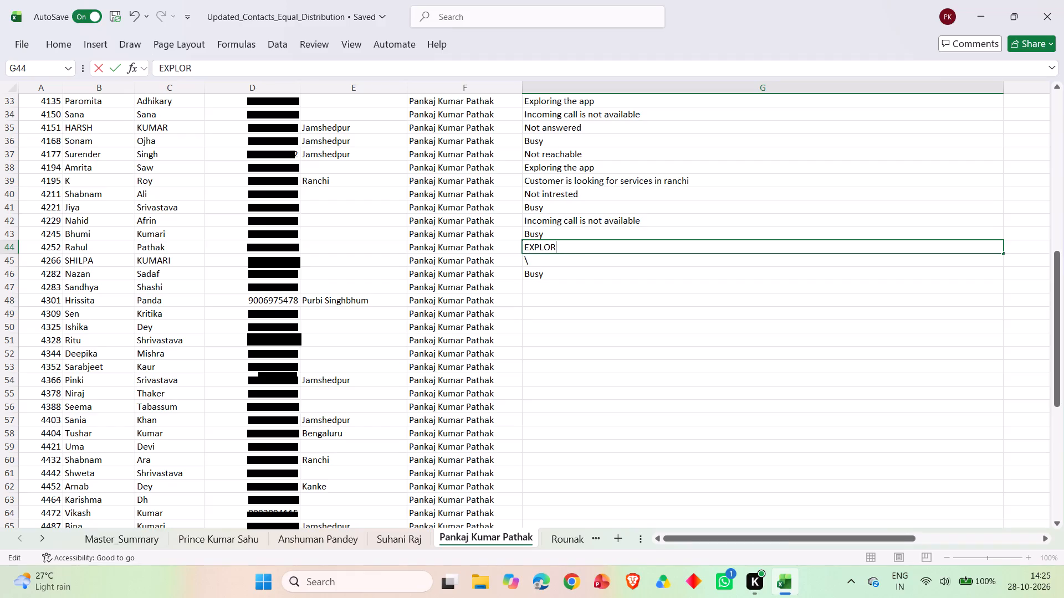
pyautogui.press('BackSpace')
pyautogui.press('BackSpace')
pyautogui.press('BackSpace')
pyautogui.press('BackSpace')
pyautogui.press('BackSpace')
pyautogui.write('xploring')
pyautogui.press('space')
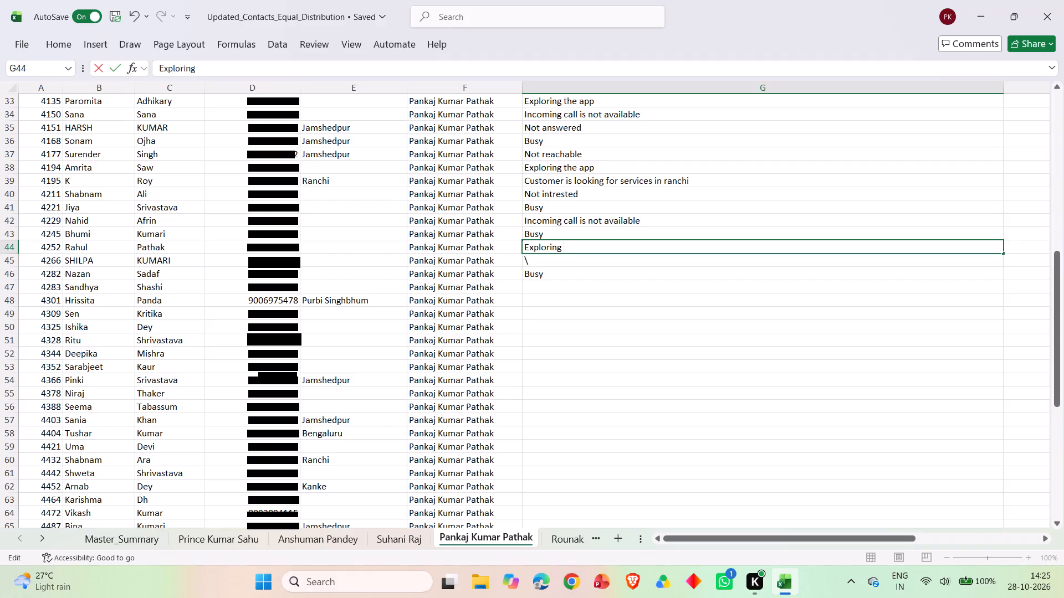
pyautogui.write('the')
pyautogui.press('space')
pyautogui.write('app')
pyautogui.press('Return')
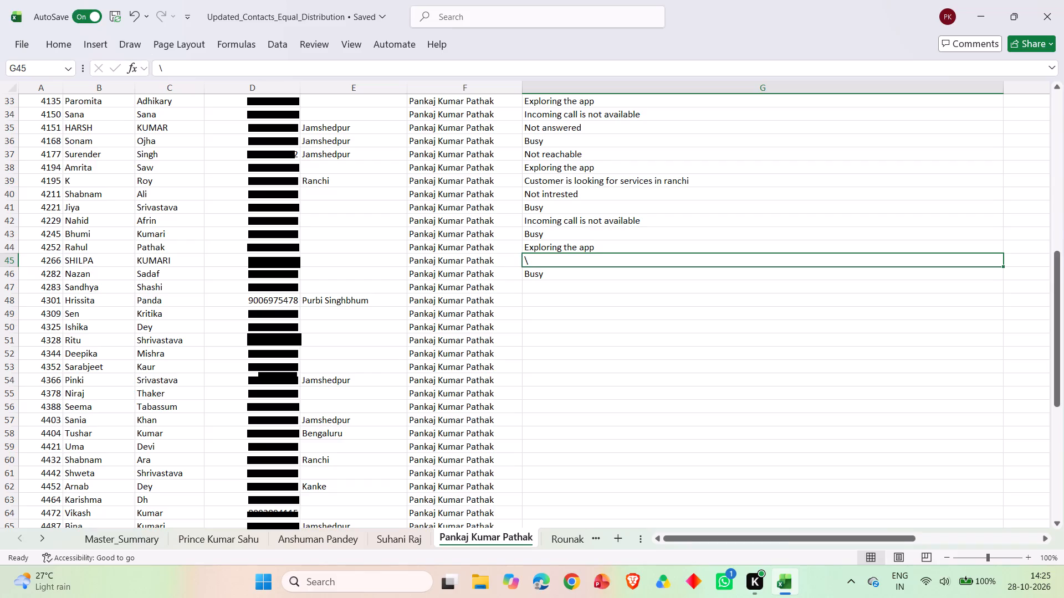
pyautogui.press('Return')
pyautogui.press('Return')
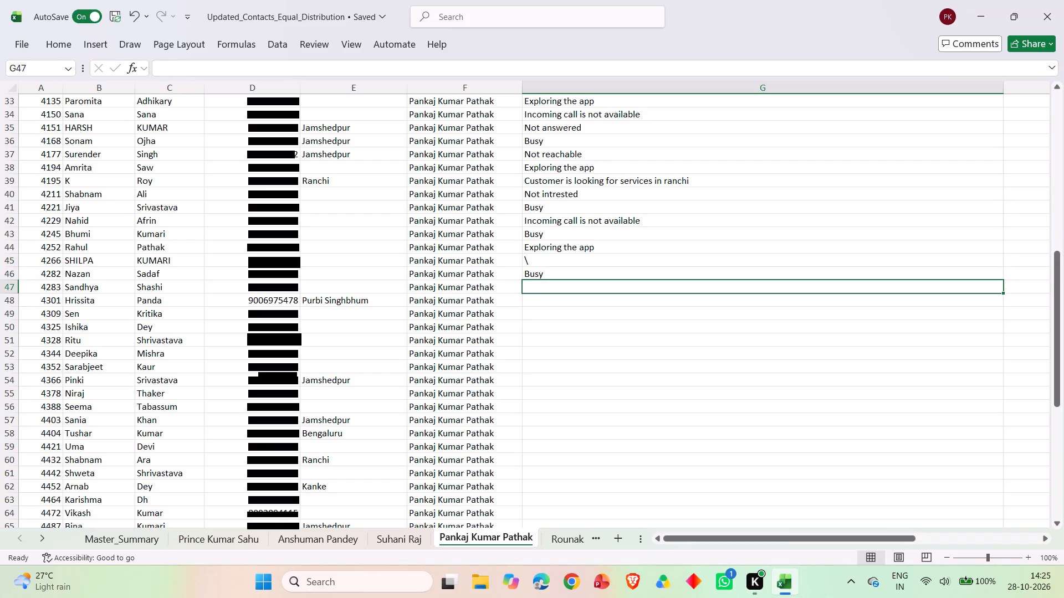
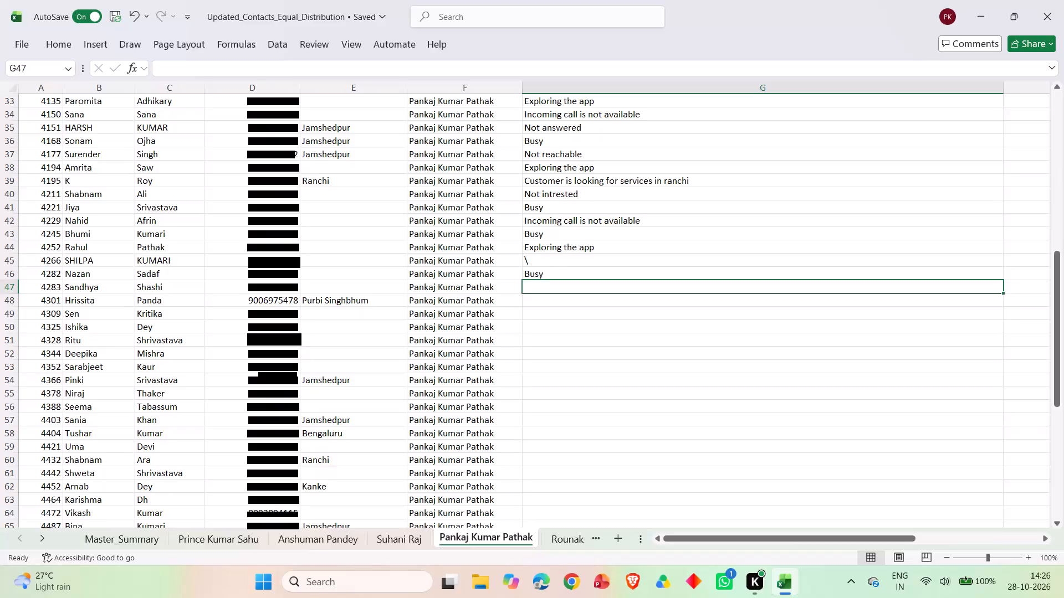
# Enter the remark "Exploring the app , will order soon" in cell G47 for contact 4283.
pyautogui.press('e')
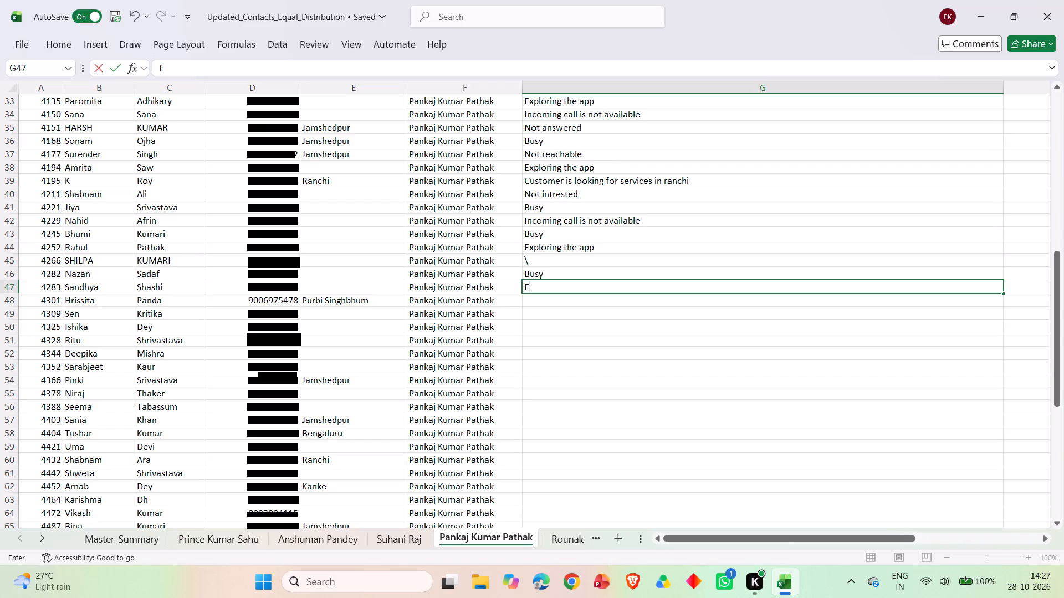
pyautogui.press('x')
pyautogui.write('ploring')
pyautogui.press('space')
pyautogui.write('the')
pyautogui.press('space')
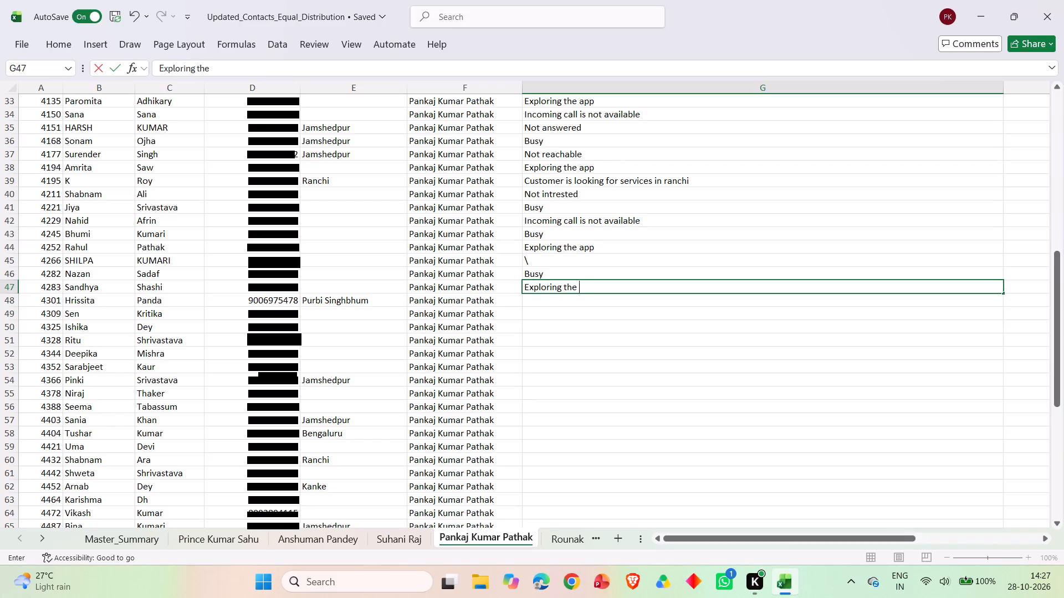
pyautogui.write('app')
pyautogui.press('space')
pyautogui.write(',')
pyautogui.press('space')
pyautogui.write('or')
pyautogui.press('BackSpace')
pyautogui.press('BackSpace')
pyautogui.press('BackSpace')
pyautogui.press('space')
pyautogui.write('will order soon')
pyautogui.press('Return')
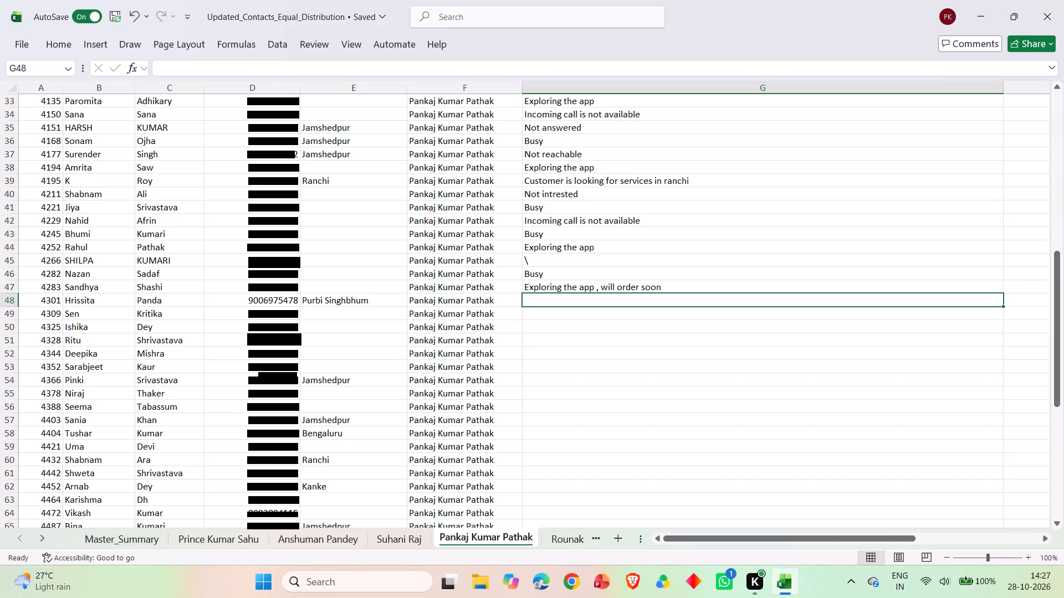
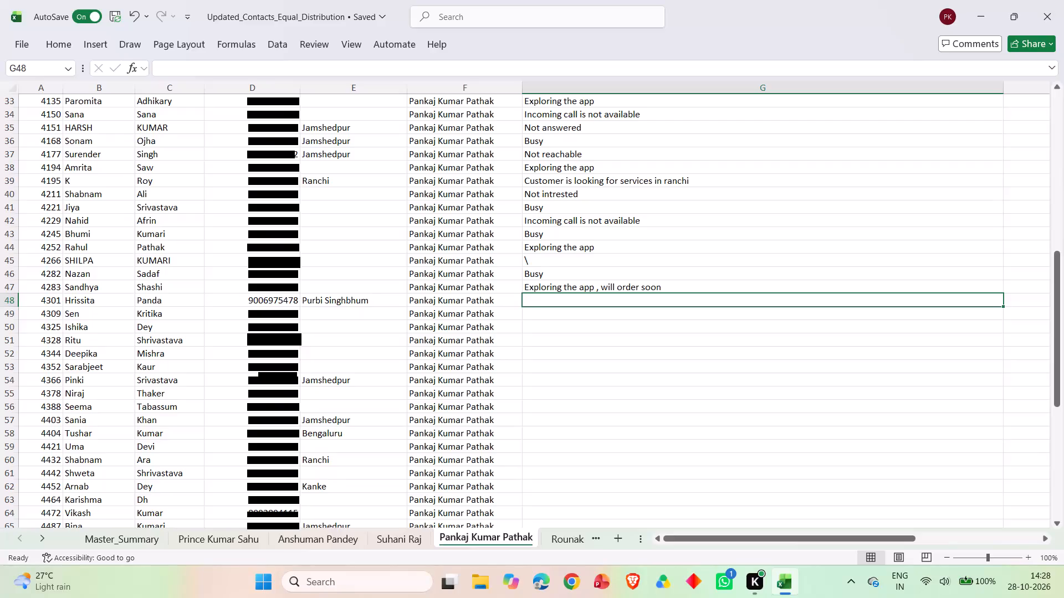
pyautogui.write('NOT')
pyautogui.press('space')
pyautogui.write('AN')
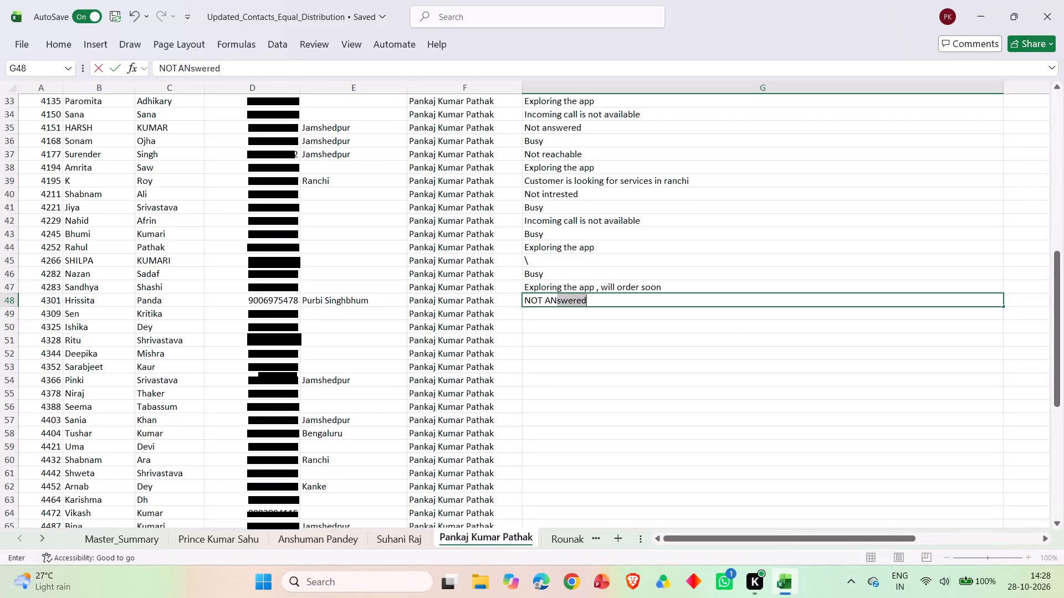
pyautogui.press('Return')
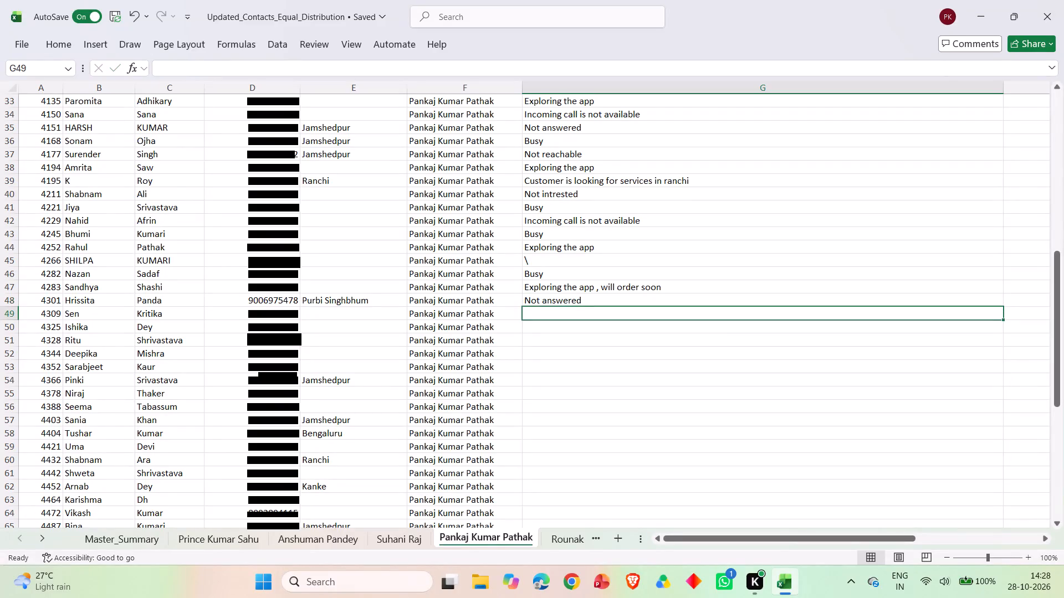
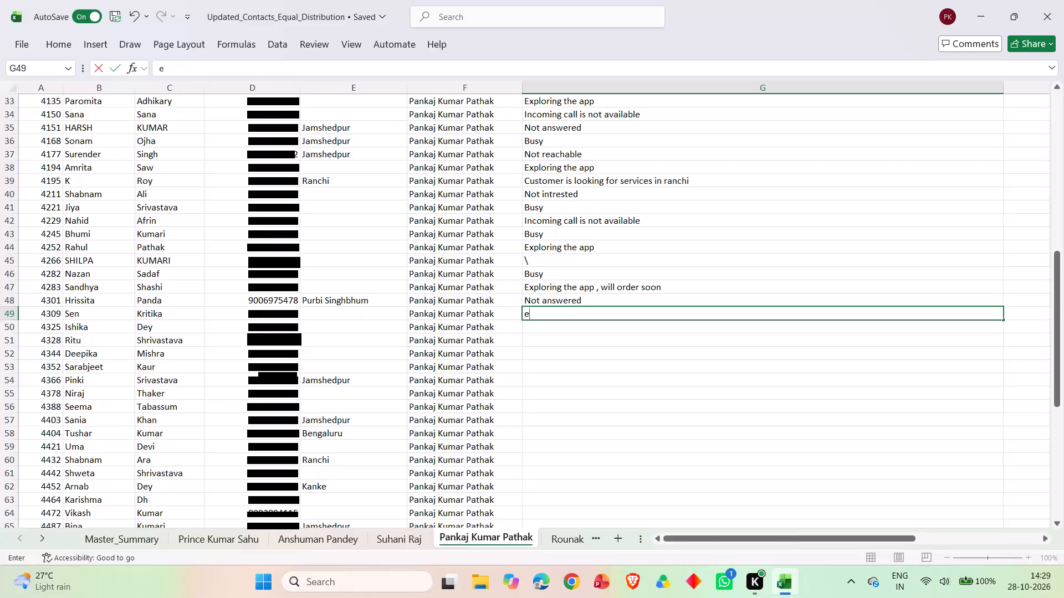
pyautogui.press('BackSpace')
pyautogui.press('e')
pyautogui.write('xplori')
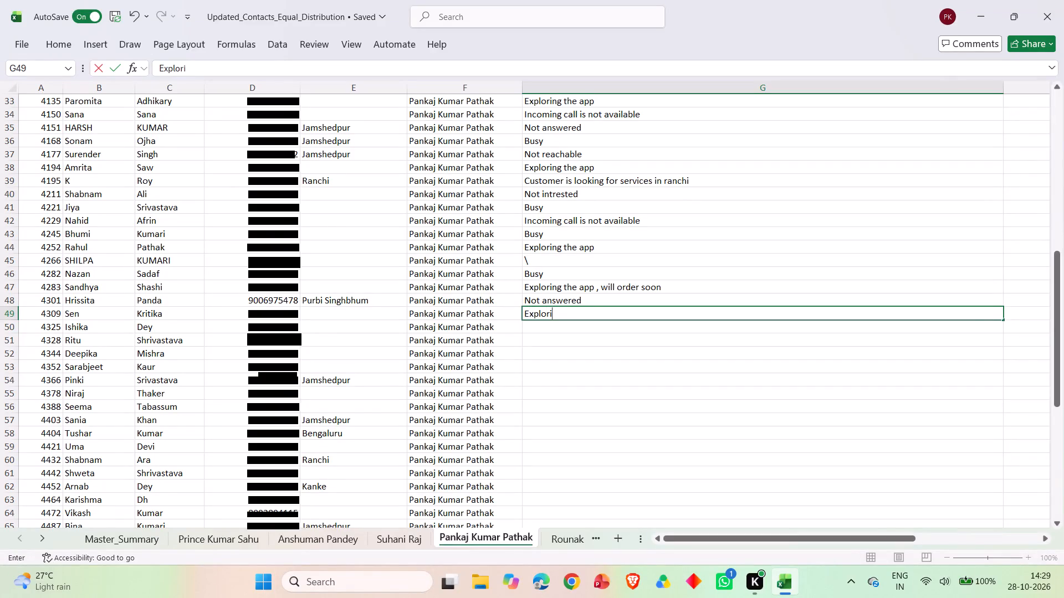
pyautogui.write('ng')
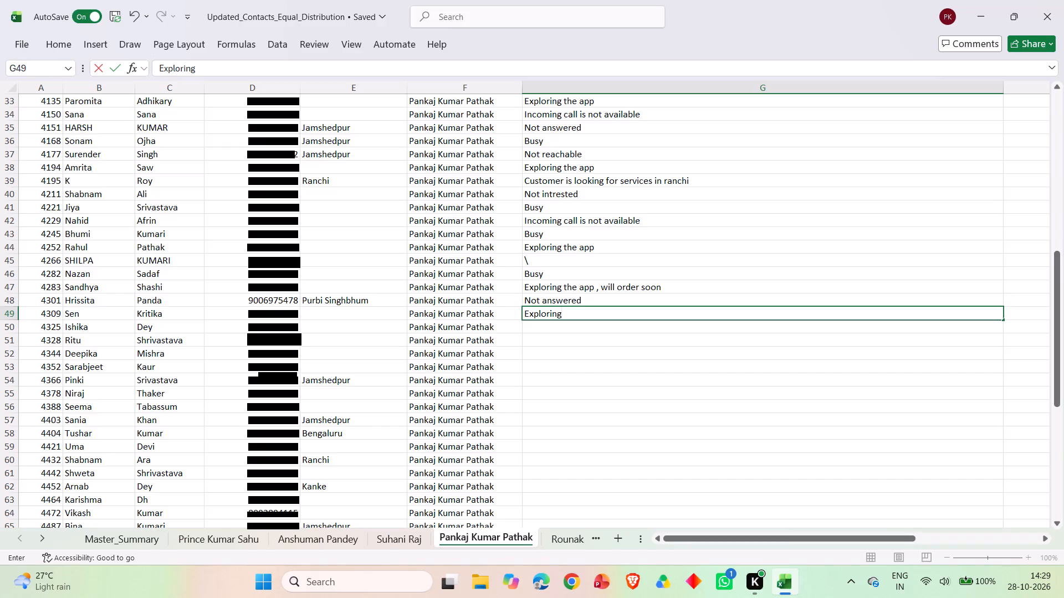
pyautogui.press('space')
# Complete the remark in cell G49 for contact 4309 so it reads "Exploring the app".
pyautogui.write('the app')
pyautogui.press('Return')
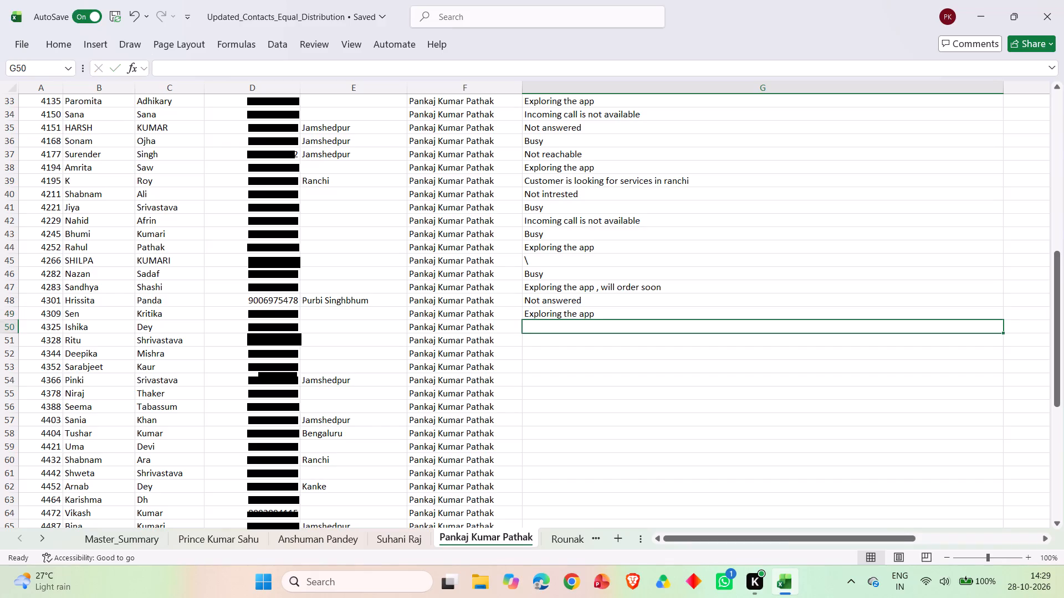
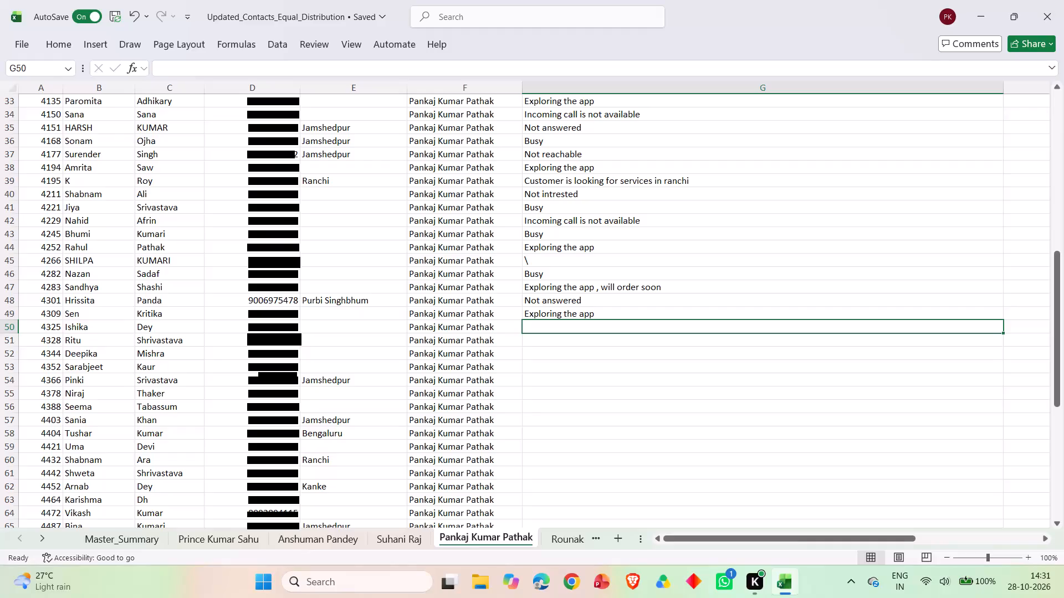
pyautogui.doubleClick(384, 326)
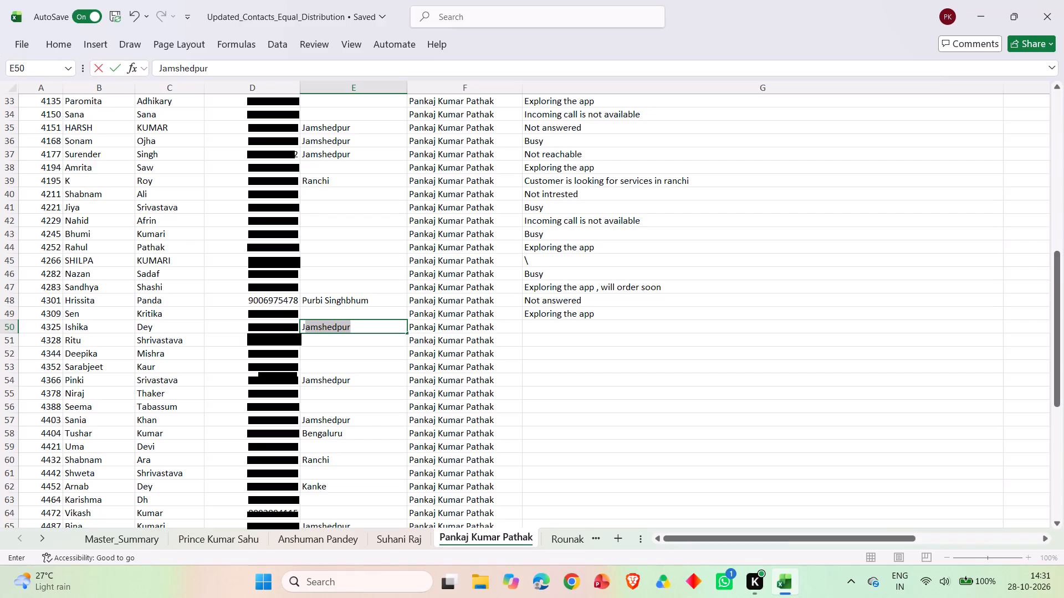
pyautogui.press('Return')
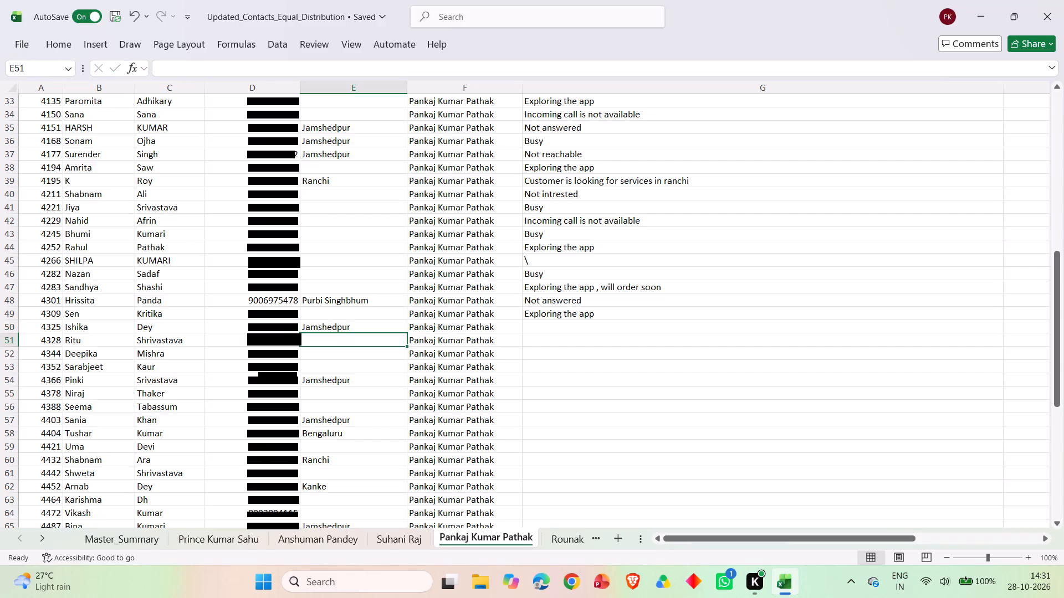
pyautogui.doubleClick(377, 308)
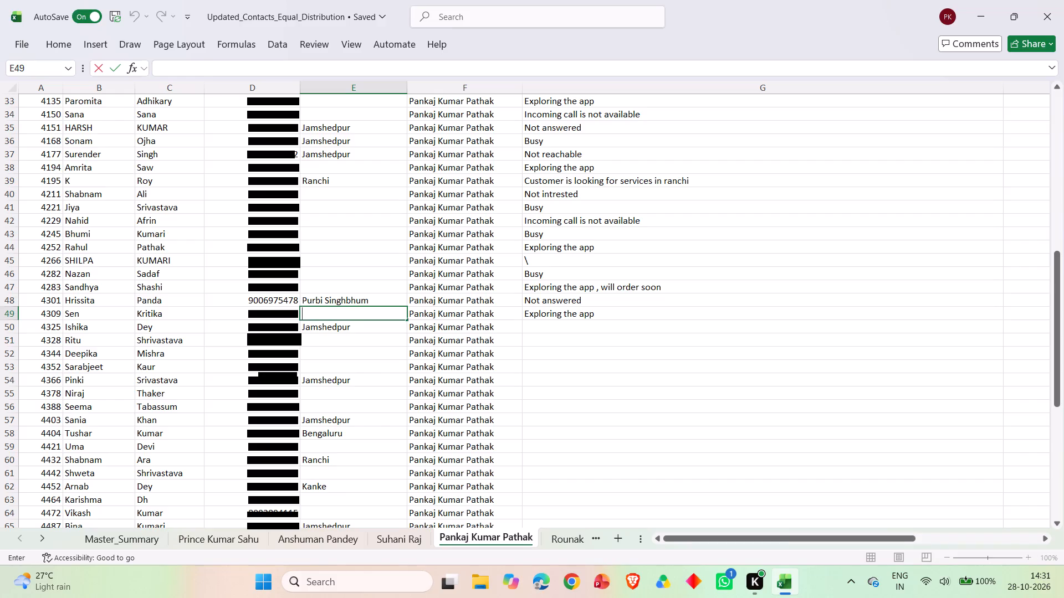
pyautogui.press('j')
pyautogui.press('Return')
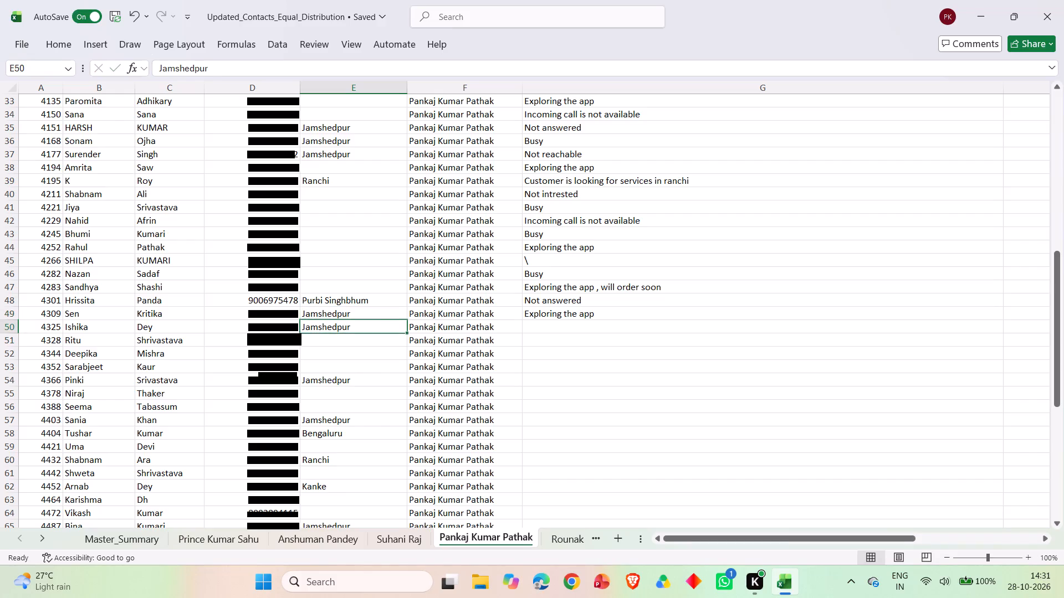
# Enter the remark "Exploring the app", with a capital E, in cell G50 for contact 4325.
pyautogui.press('Right')
pyautogui.press('Right')
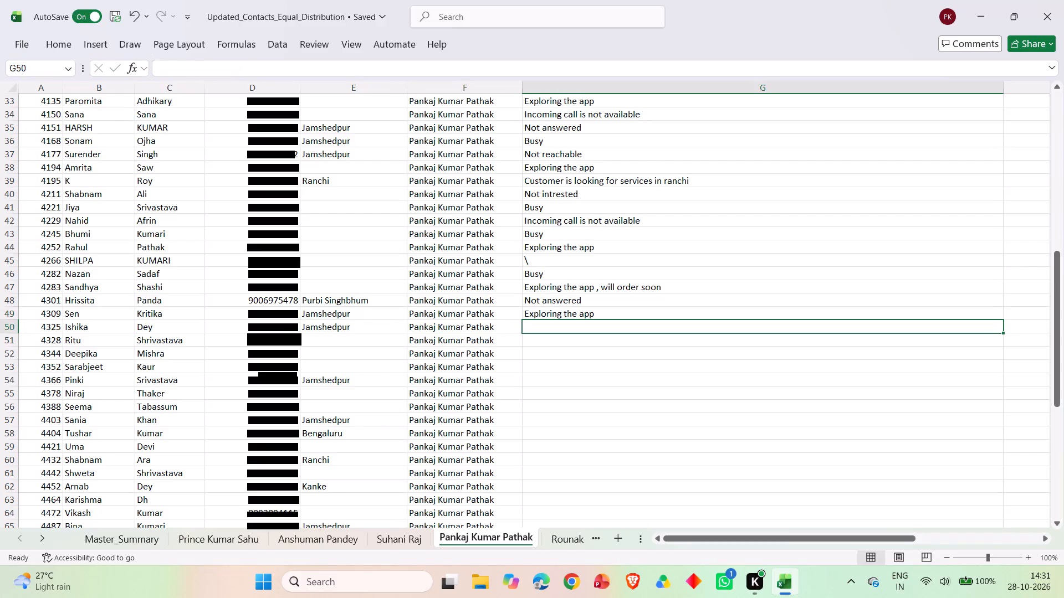
pyautogui.press('e')
pyautogui.write('xplo')
pyautogui.write('ring th')
pyautogui.write('e app')
pyautogui.press('Left')
pyautogui.press('Left')
pyautogui.press('Right')
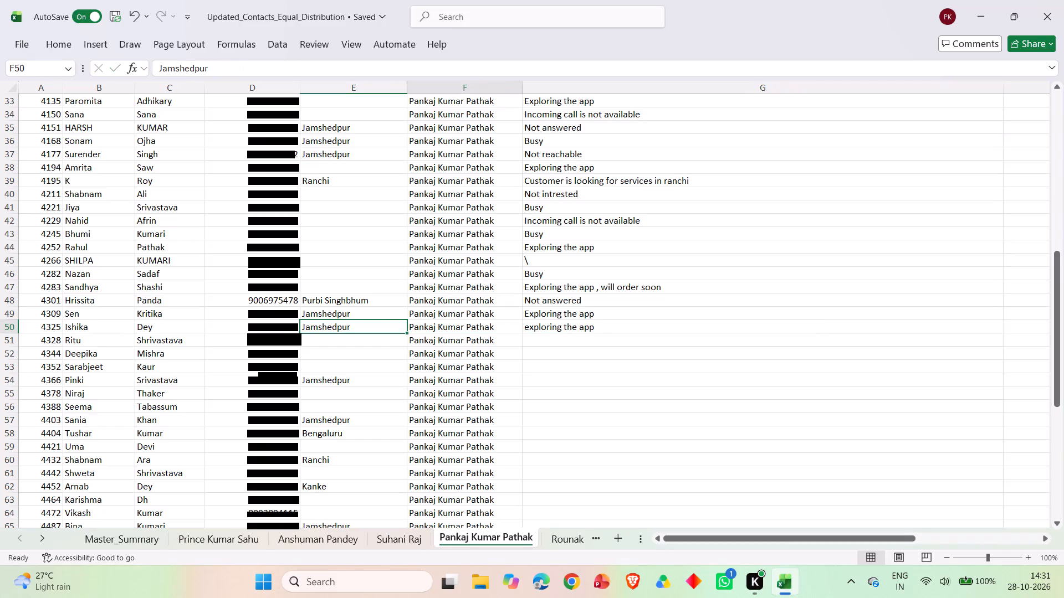
pyautogui.press('Right')
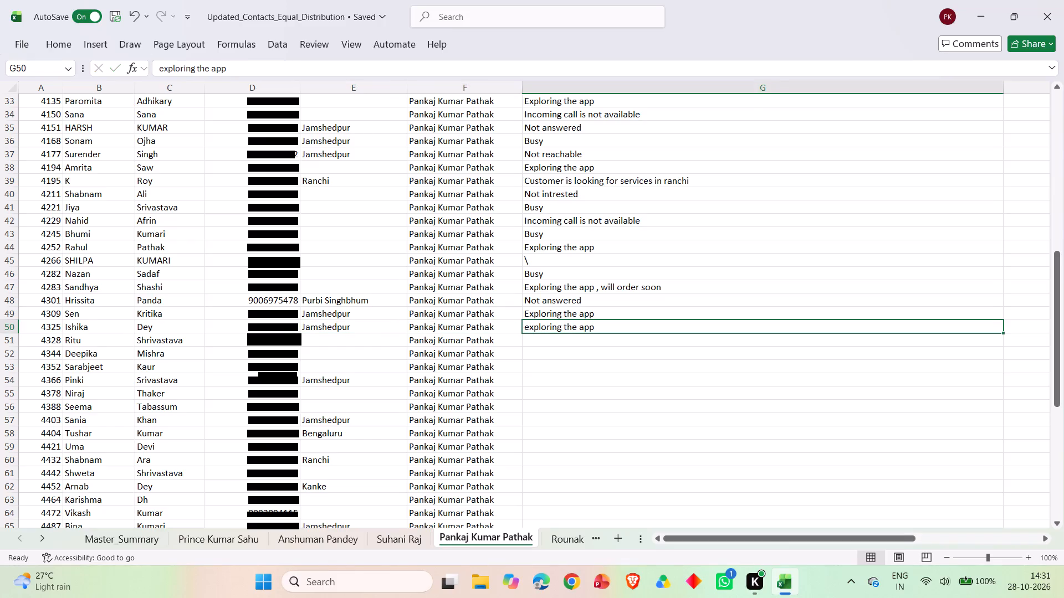
pyautogui.click(163, 66)
pyautogui.press('BackSpace')
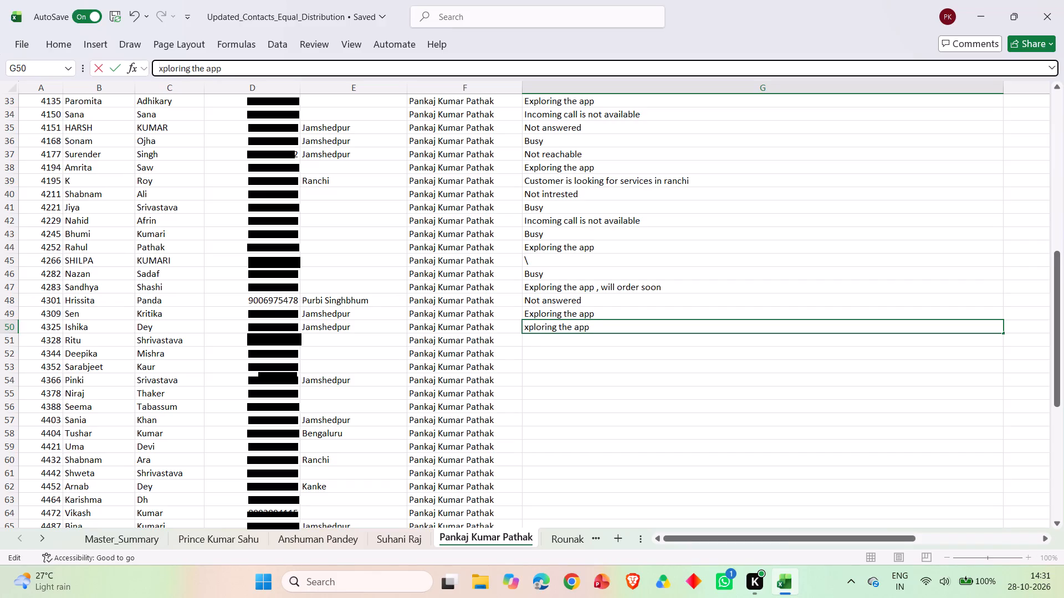
pyautogui.press('e')
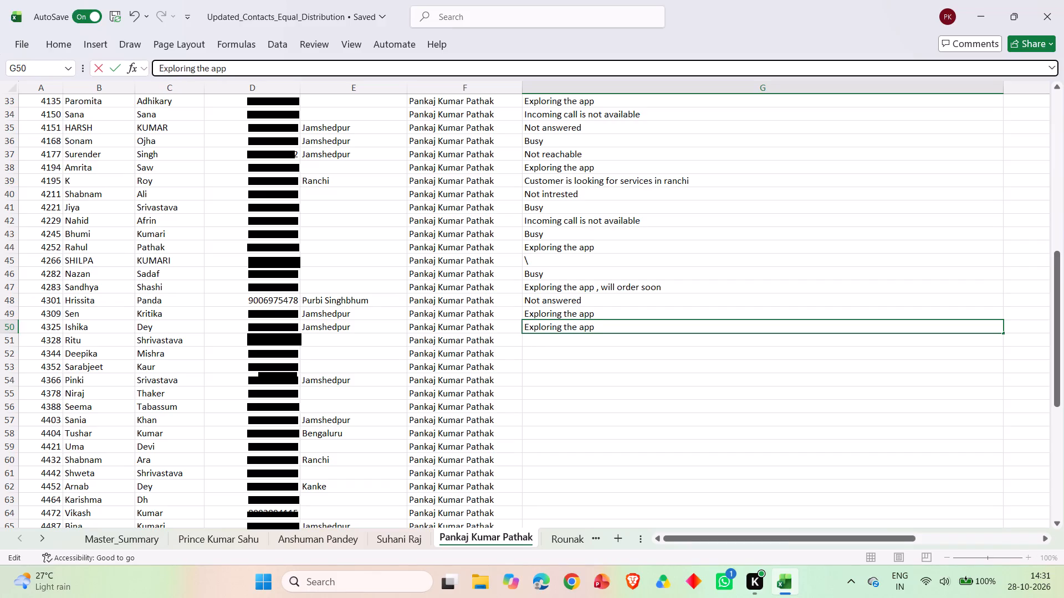
pyautogui.press('Return')
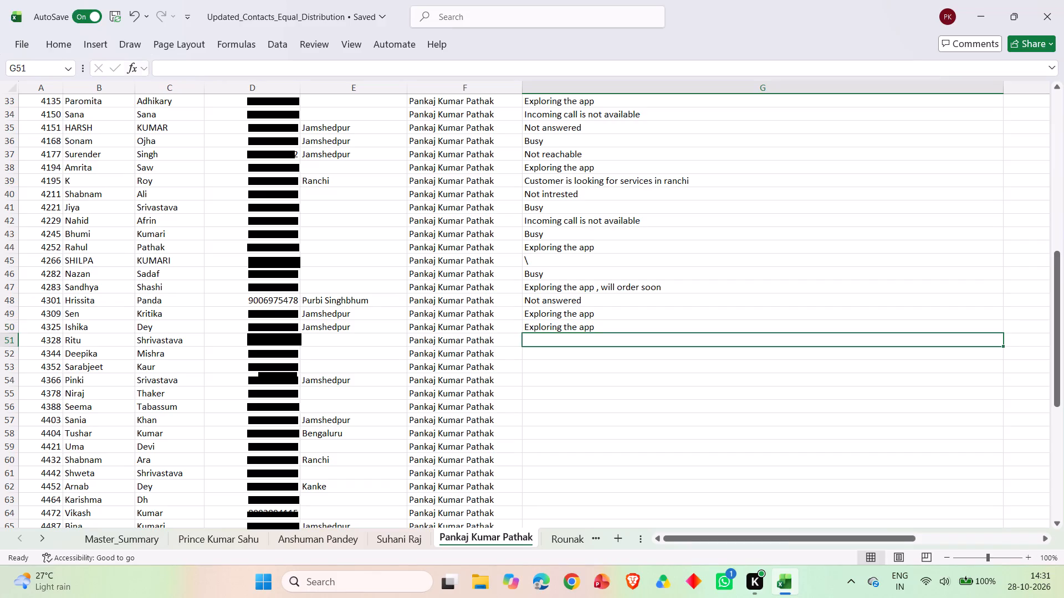
pyautogui.doubleClick(596, 262)
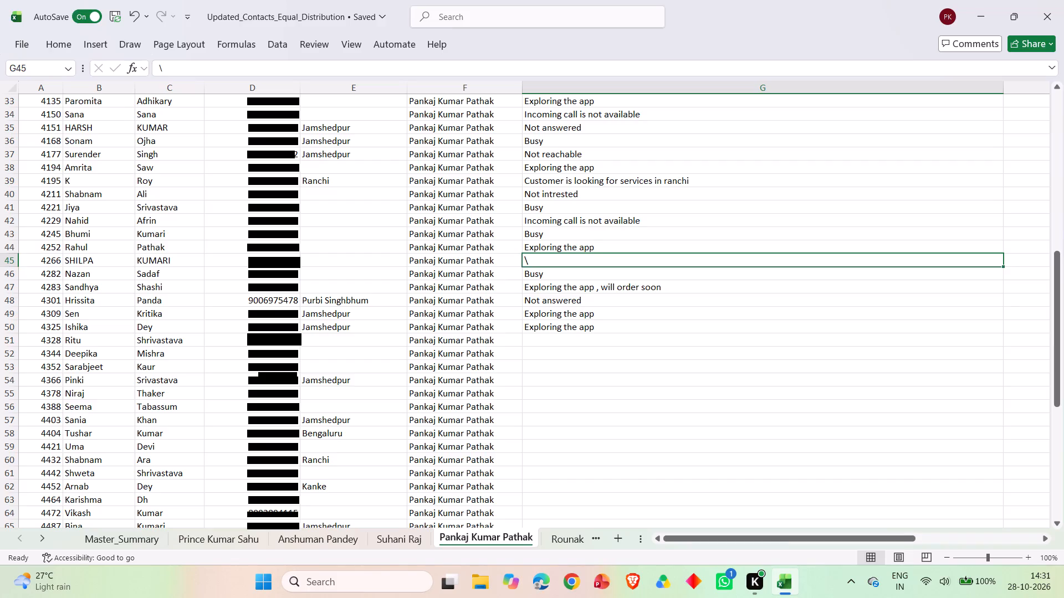
pyautogui.doubleClick(598, 260)
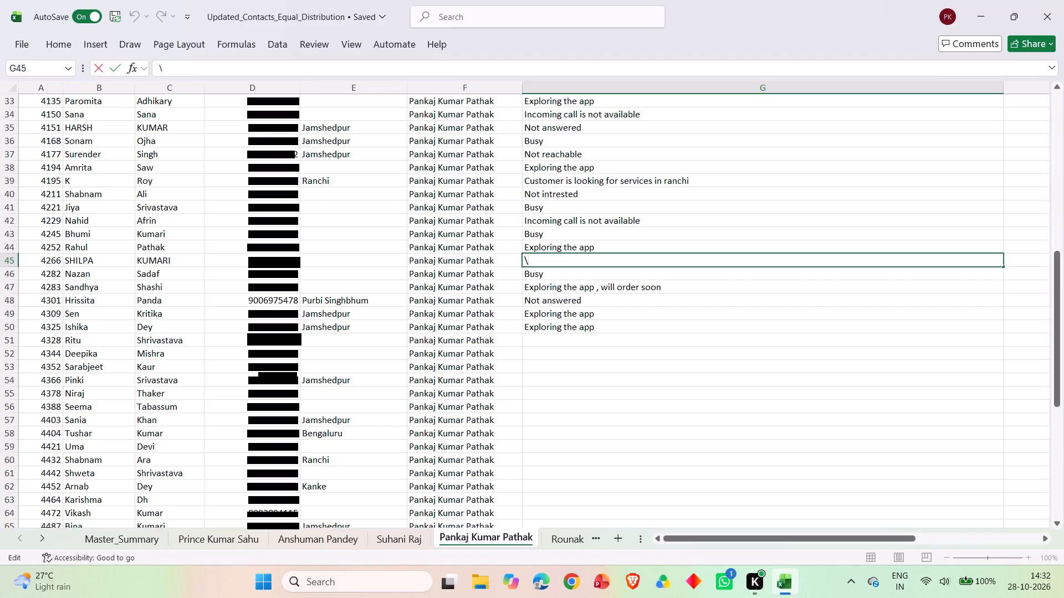
pyautogui.press('BackSpace')
pyautogui.press('BackSpace')
pyautogui.press('BackSpace')
pyautogui.press('BackSpace')
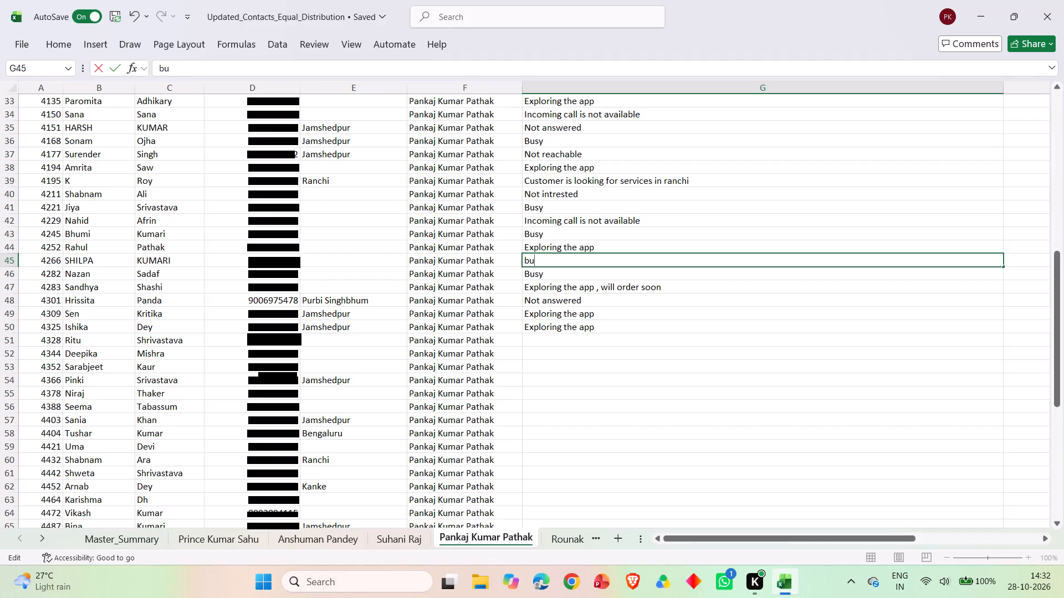
pyautogui.press('BackSpace')
pyautogui.press('BackSpace')
pyautogui.write('usy')
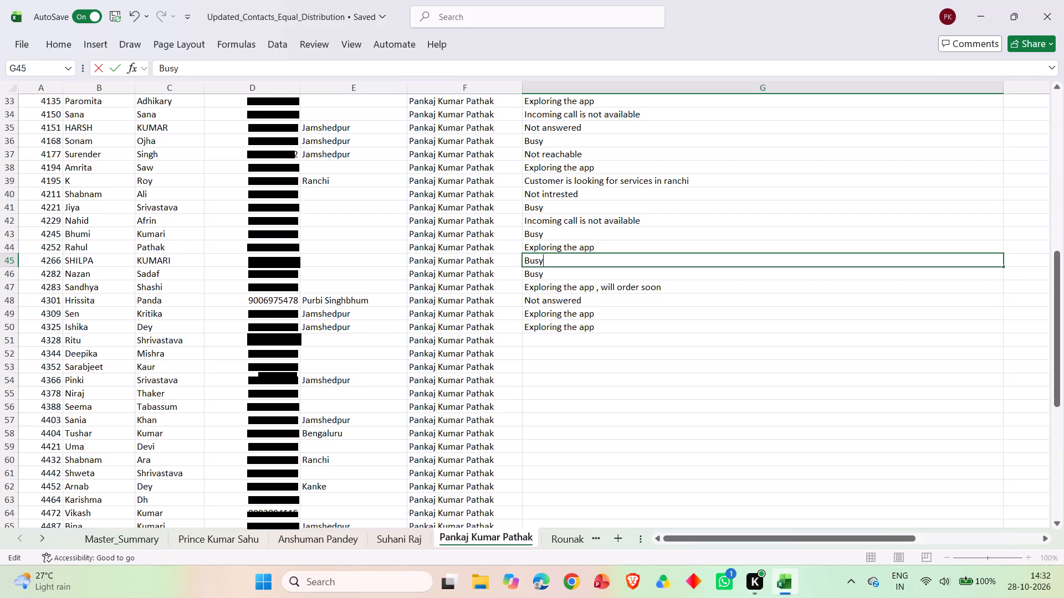
pyautogui.press('Return')
pyautogui.press('Return')
pyautogui.press('Return')
pyautogui.press('Return')
pyautogui.press('Return')
pyautogui.press('Return')
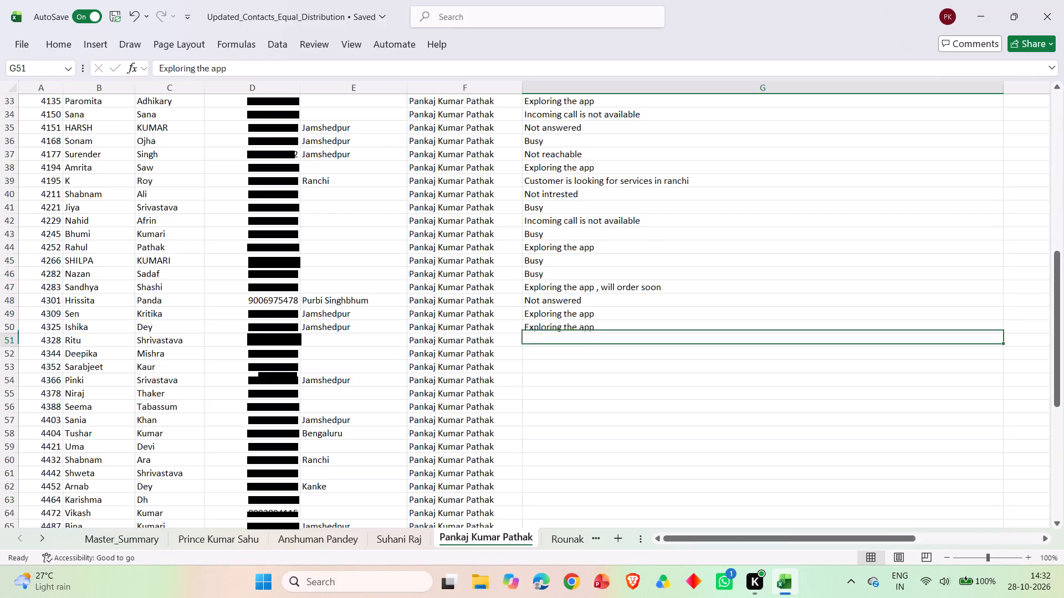
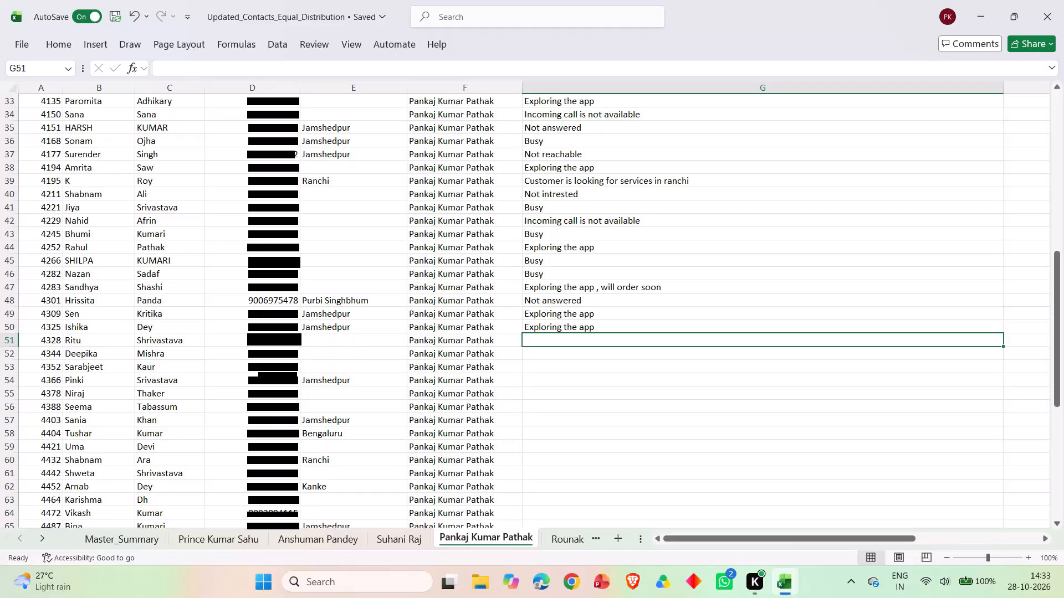
pyautogui.doubleClick(368, 341)
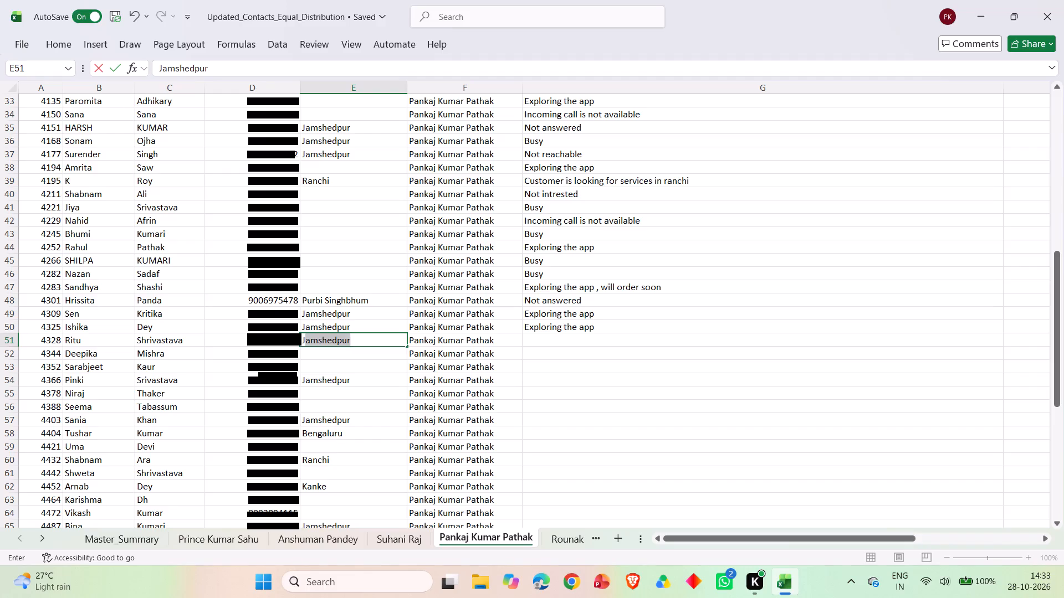
pyautogui.press('BackSpace')
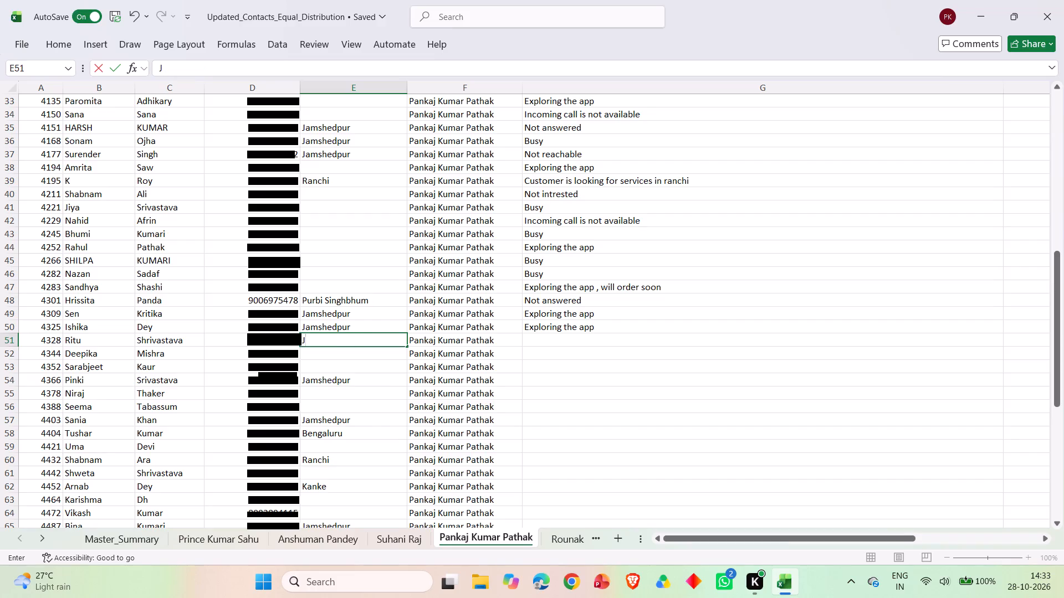
pyautogui.press('BackSpace')
pyautogui.press('s')
pyautogui.press('BackSpace')
pyautogui.press('s')
pyautogui.press('BackSpace')
pyautogui.press('s')
pyautogui.press('o')
pyautogui.write('na')
pyautogui.write('ri')
pyautogui.press(',')
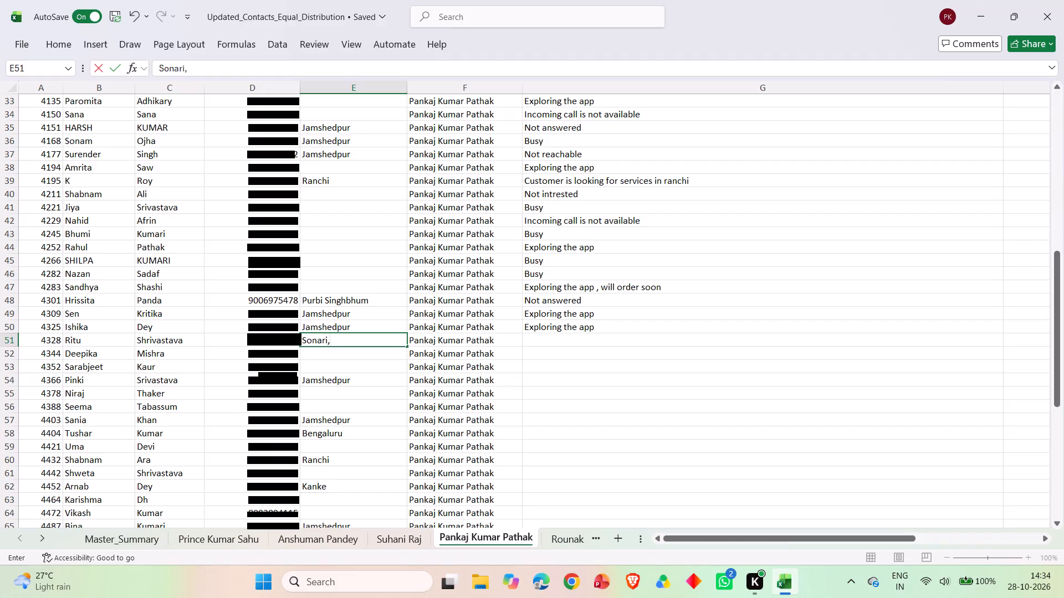
pyautogui.press('space')
pyautogui.press('j')
pyautogui.press('BackSpace')
pyautogui.write('amsh')
pyautogui.write('edpur')
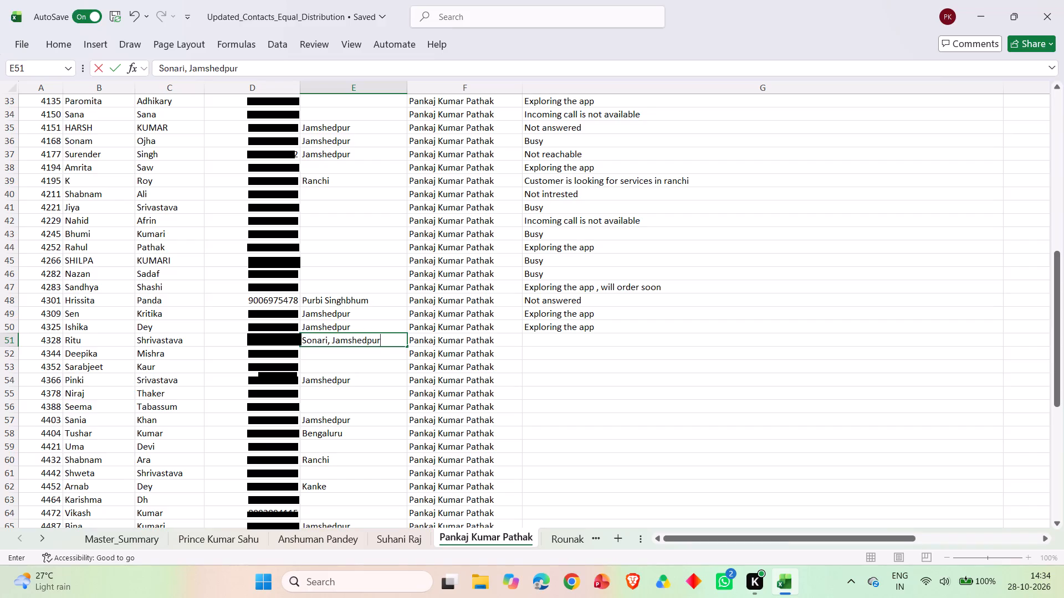
pyautogui.press('Right')
pyautogui.press('Right')
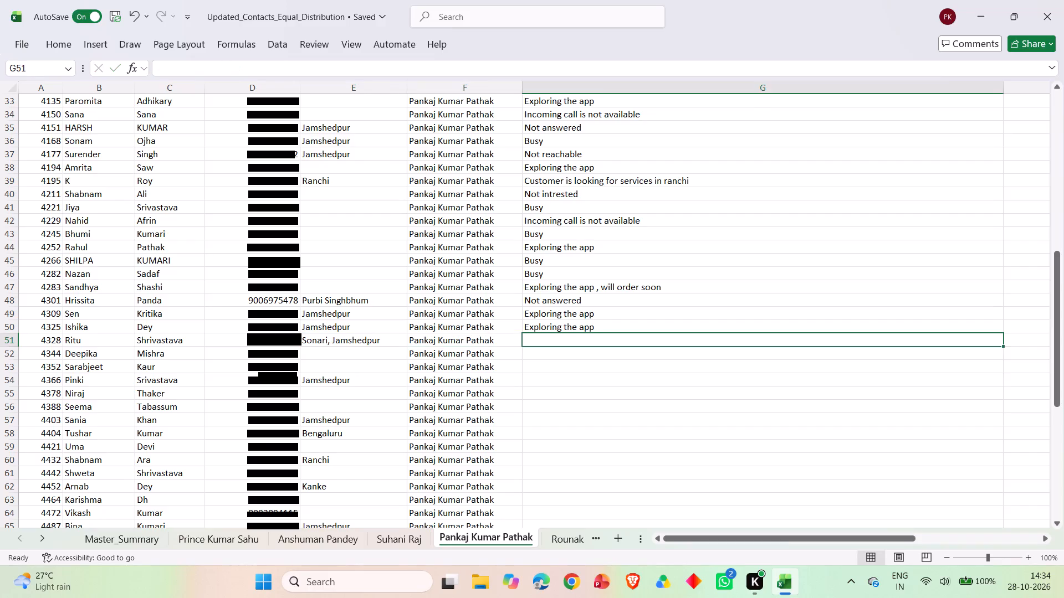
pyautogui.write('ex')
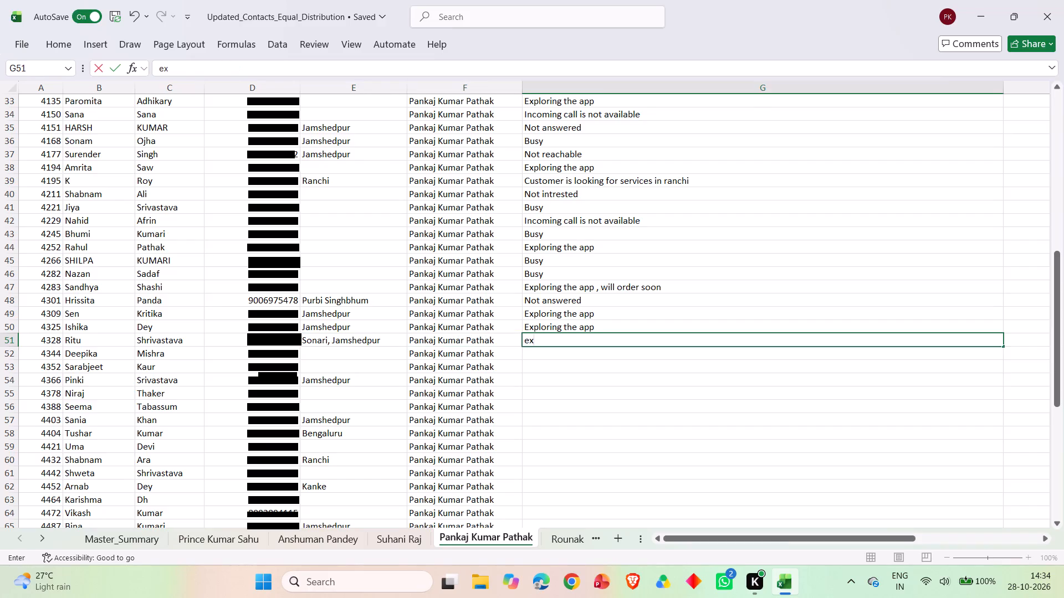
pyautogui.press('BackSpace')
pyautogui.press('BackSpace')
pyautogui.write('xploring ther')
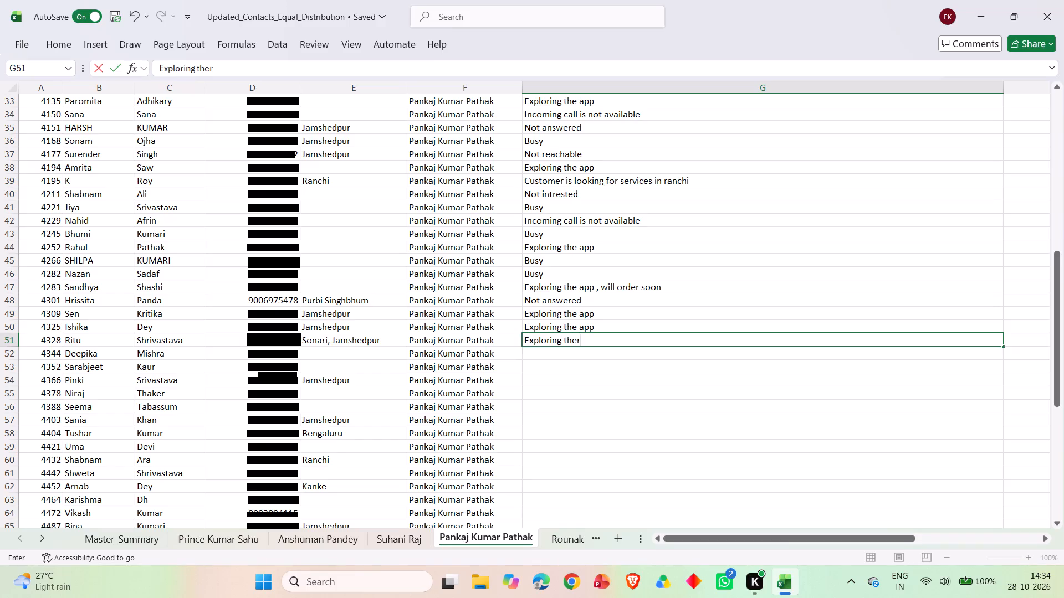
pyautogui.press('BackSpace')
pyautogui.press('space')
pyautogui.write('app')
pyautogui.press('Return')
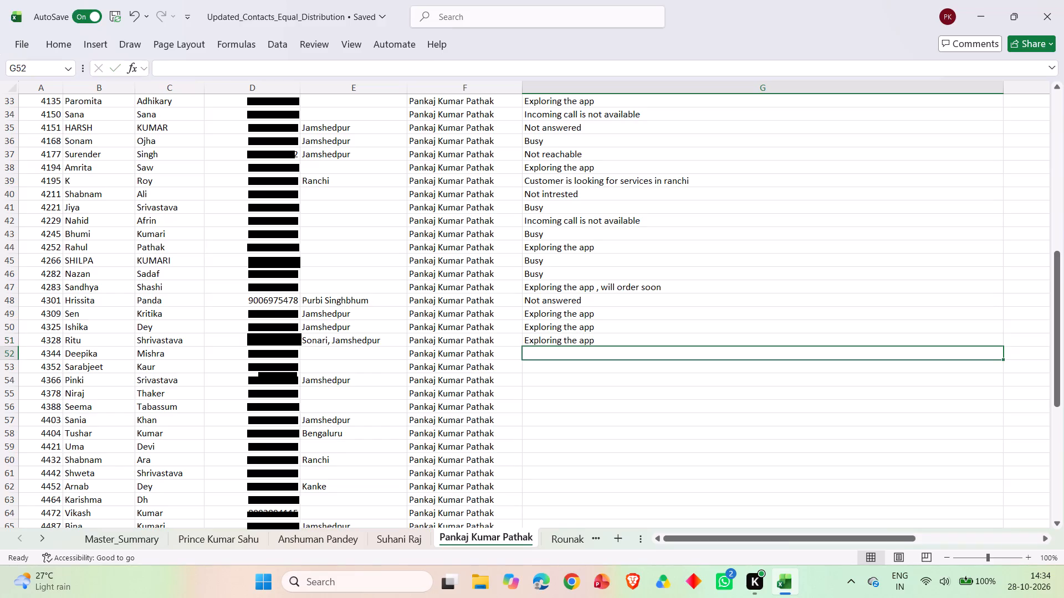
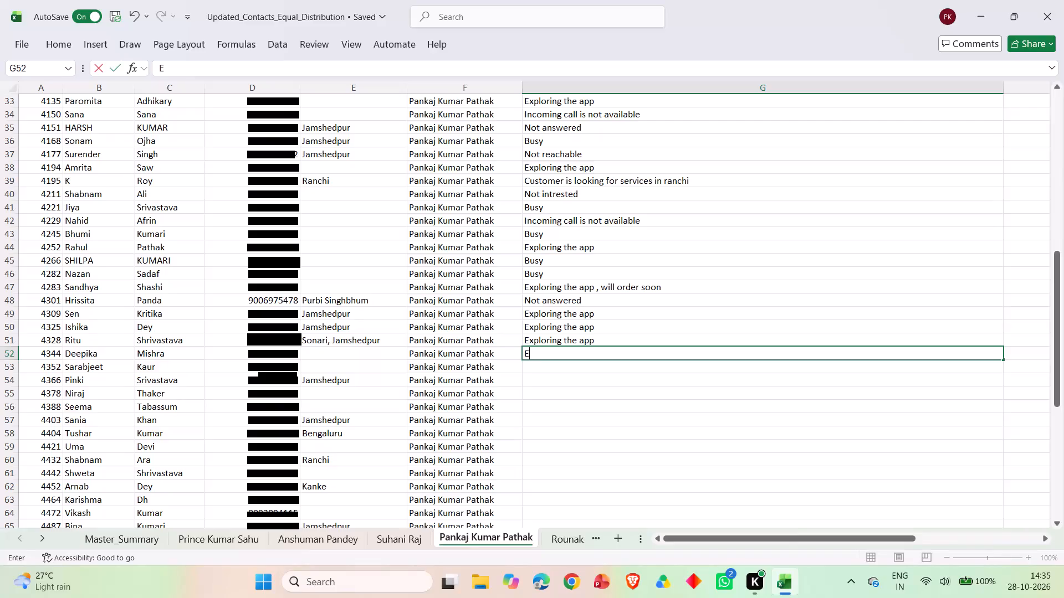
# Enter the remark "Exploring the app" for contact 4344 in cell G52.
pyautogui.write('xplore')
pyautogui.press('space')
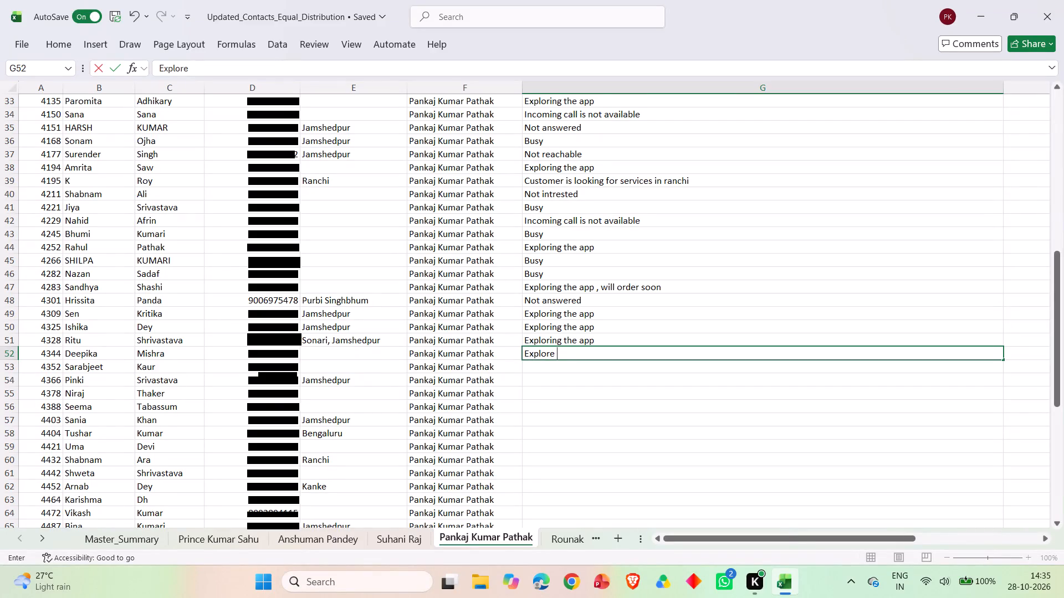
pyautogui.write('thr')
pyautogui.press('space')
pyautogui.press('BackSpace')
pyautogui.press('BackSpace')
pyautogui.write('e')
pyautogui.press('space')
pyautogui.write('app')
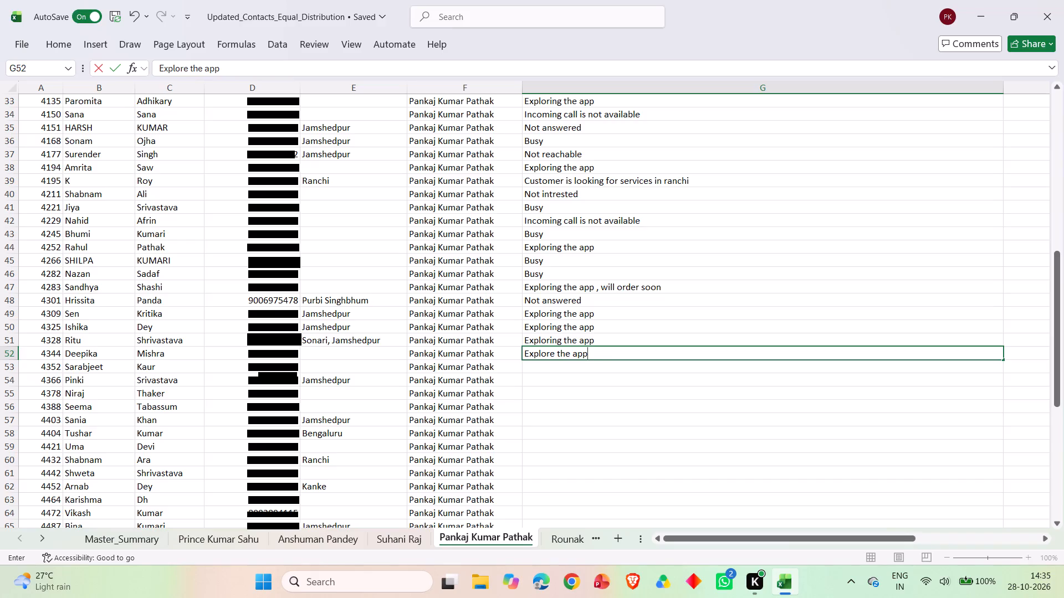
pyautogui.press('BackSpace')
pyautogui.press('BackSpace')
pyautogui.press('BackSpace')
pyautogui.press('BackSpace')
pyautogui.press('BackSpace')
pyautogui.press('BackSpace')
pyautogui.press('BackSpace')
pyautogui.press('BackSpace')
pyautogui.press('BackSpace')
pyautogui.write('ing the a[')
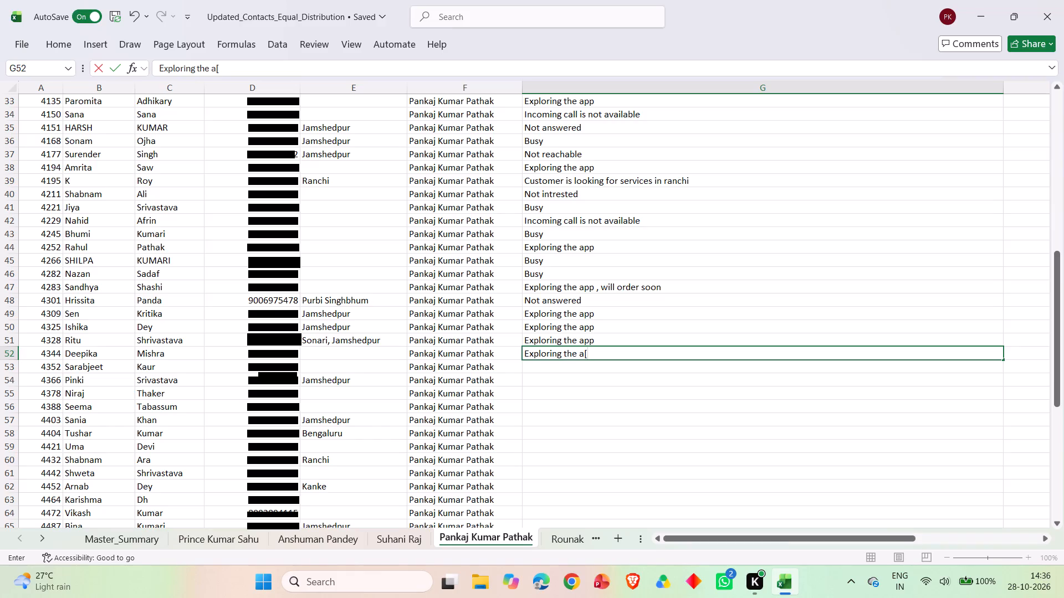
pyautogui.press('BackSpace')
pyautogui.write('pp')
pyautogui.press('Return')
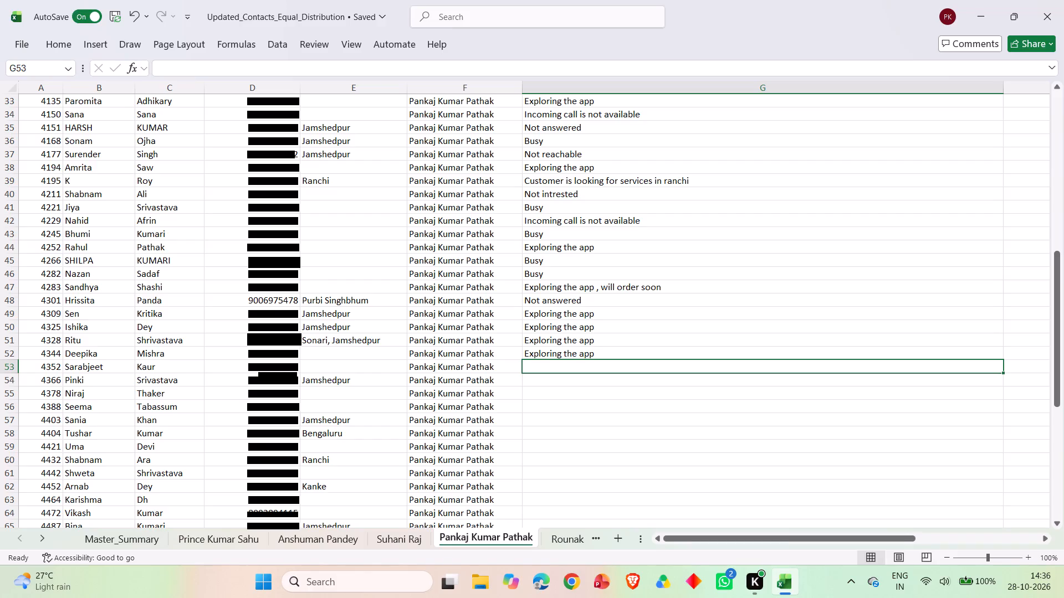
# Change the remark for contact 4266 in cell G45 to "Not answered".
pyautogui.doubleClick(559, 260)
pyautogui.doubleClick(559, 260)
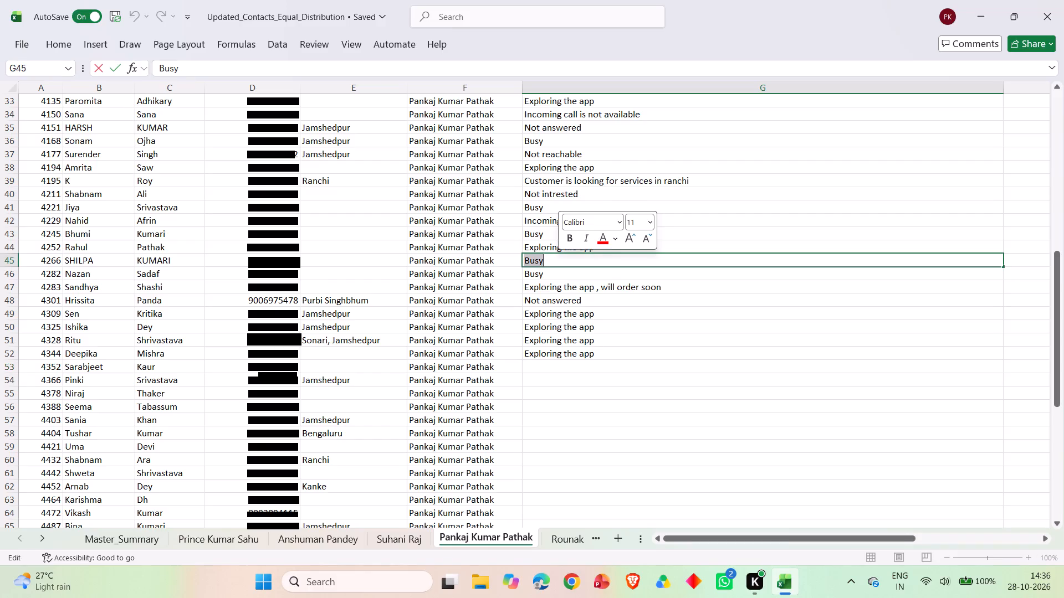
pyautogui.press('BackSpace')
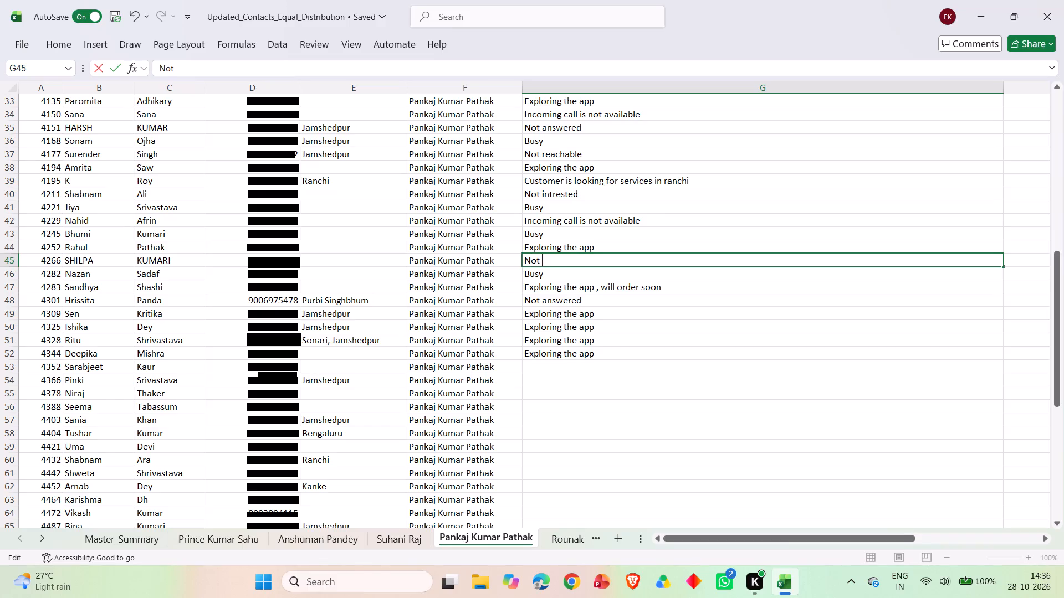
pyautogui.press('a')
pyautogui.press('Return')
pyautogui.press('Return')
pyautogui.press('Return')
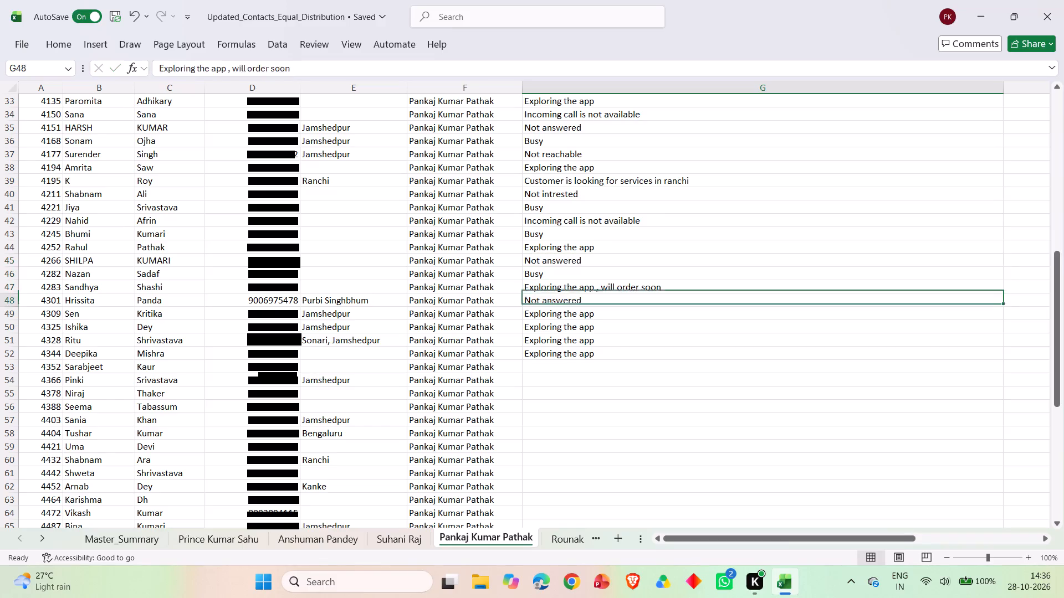
pyautogui.press('Return')
pyautogui.press('Return')
pyautogui.press('Return')
pyautogui.press('Return')
pyautogui.press('Return')
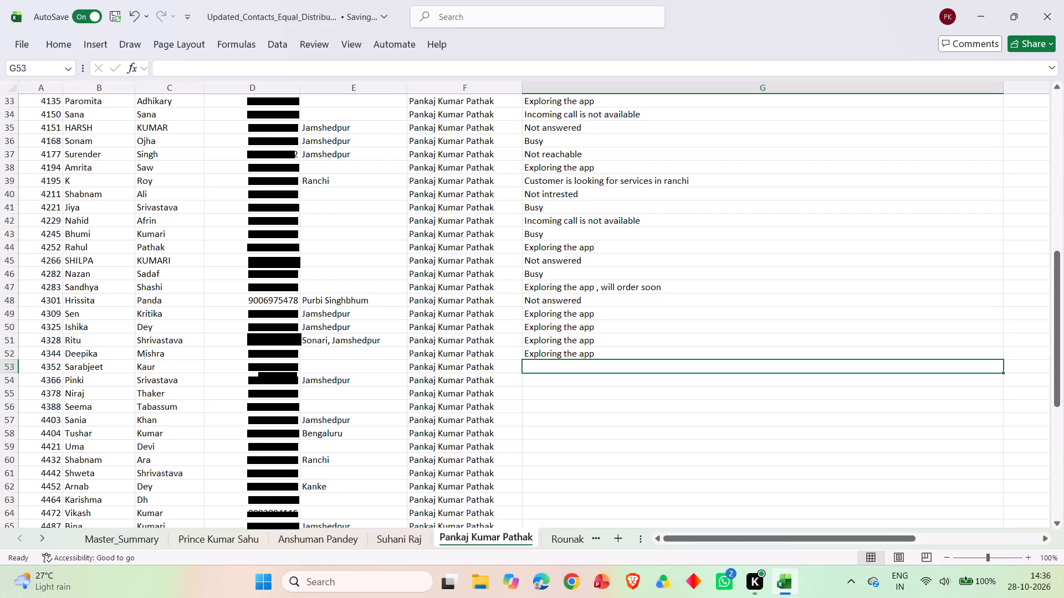
pyautogui.press('a')
pyautogui.press('l')
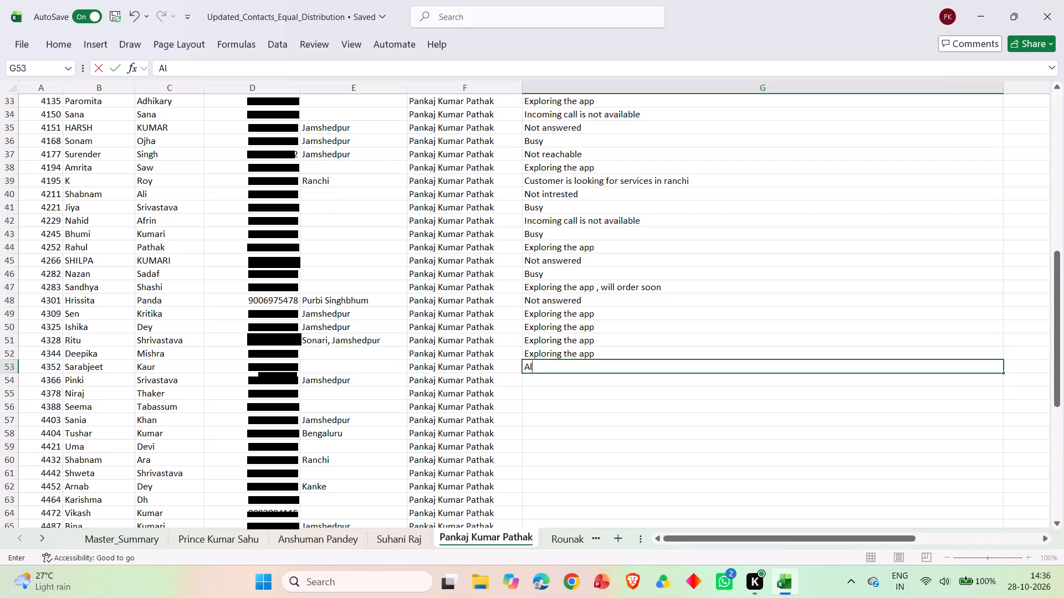
pyautogui.write('re')
pyautogui.write('ady')
pyautogui.press('space')
pyautogui.press('c')
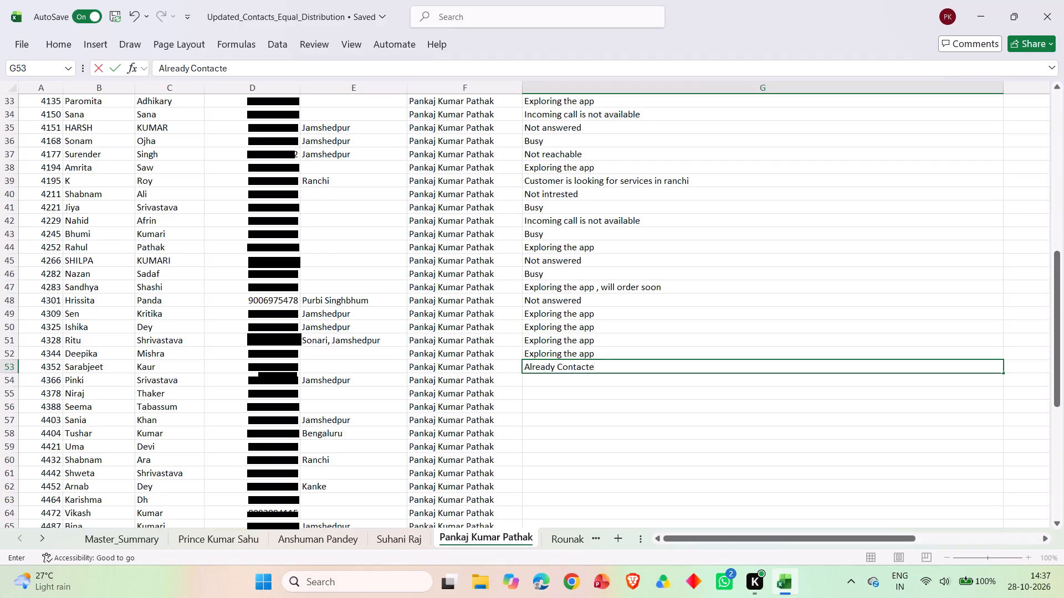
pyautogui.press('Return')
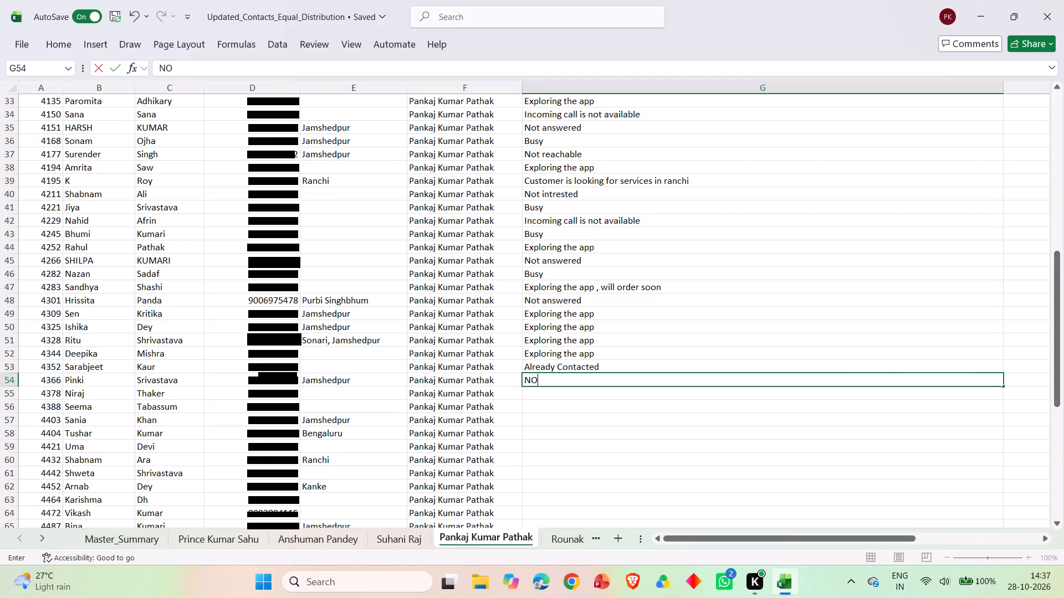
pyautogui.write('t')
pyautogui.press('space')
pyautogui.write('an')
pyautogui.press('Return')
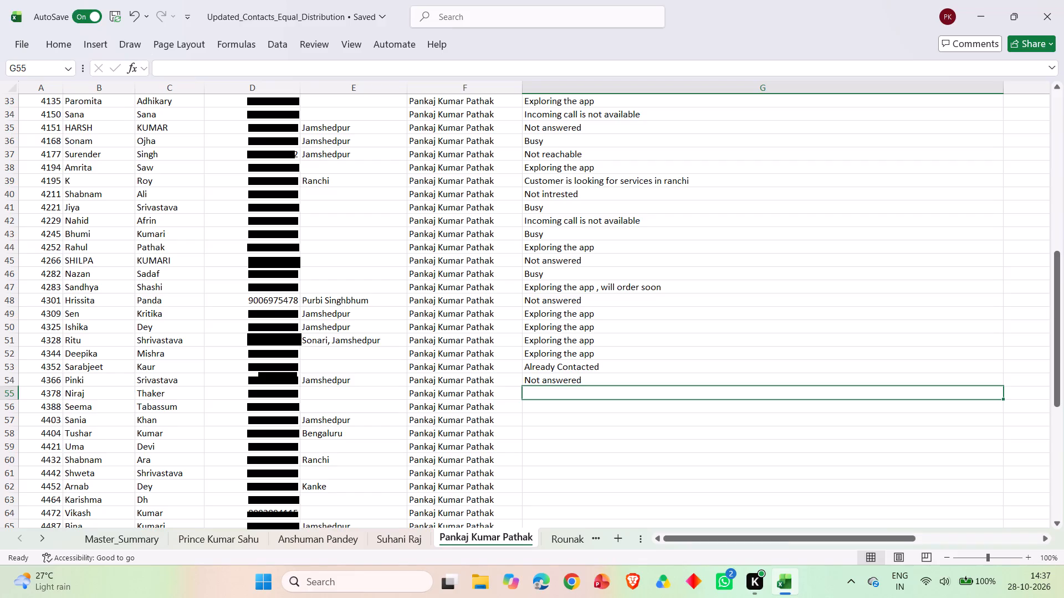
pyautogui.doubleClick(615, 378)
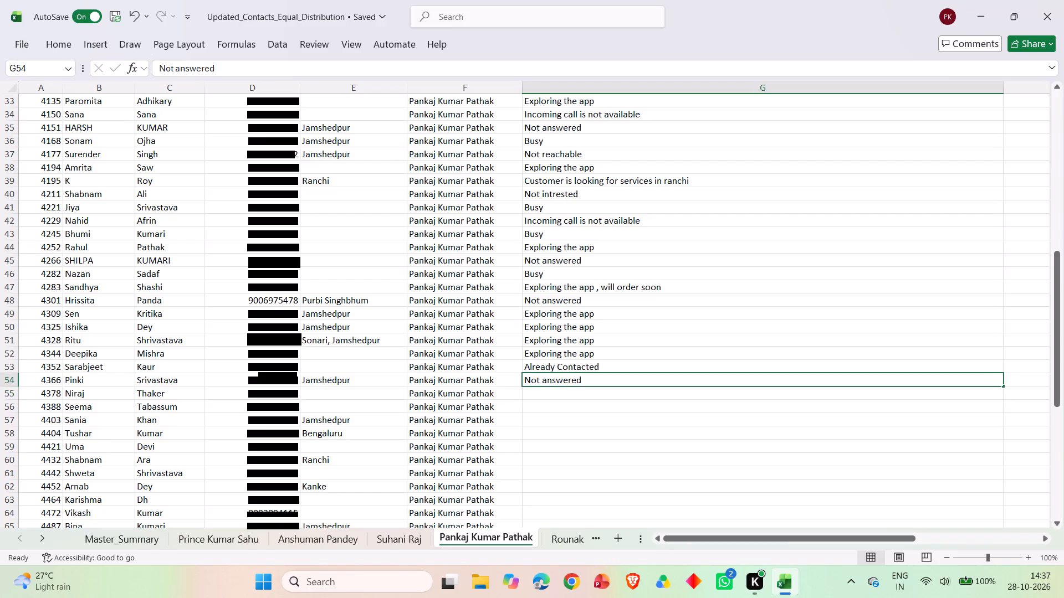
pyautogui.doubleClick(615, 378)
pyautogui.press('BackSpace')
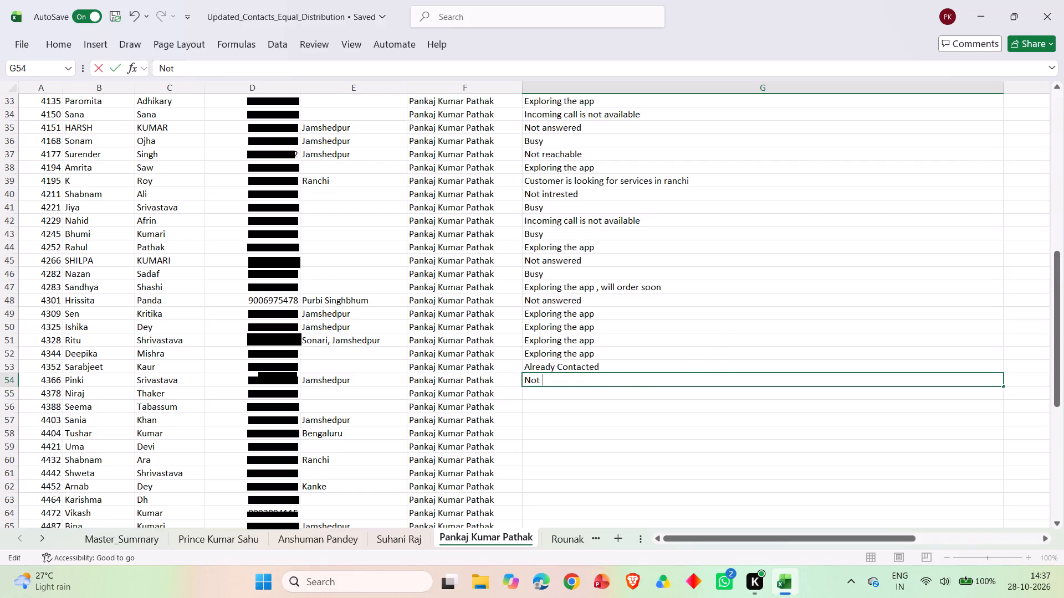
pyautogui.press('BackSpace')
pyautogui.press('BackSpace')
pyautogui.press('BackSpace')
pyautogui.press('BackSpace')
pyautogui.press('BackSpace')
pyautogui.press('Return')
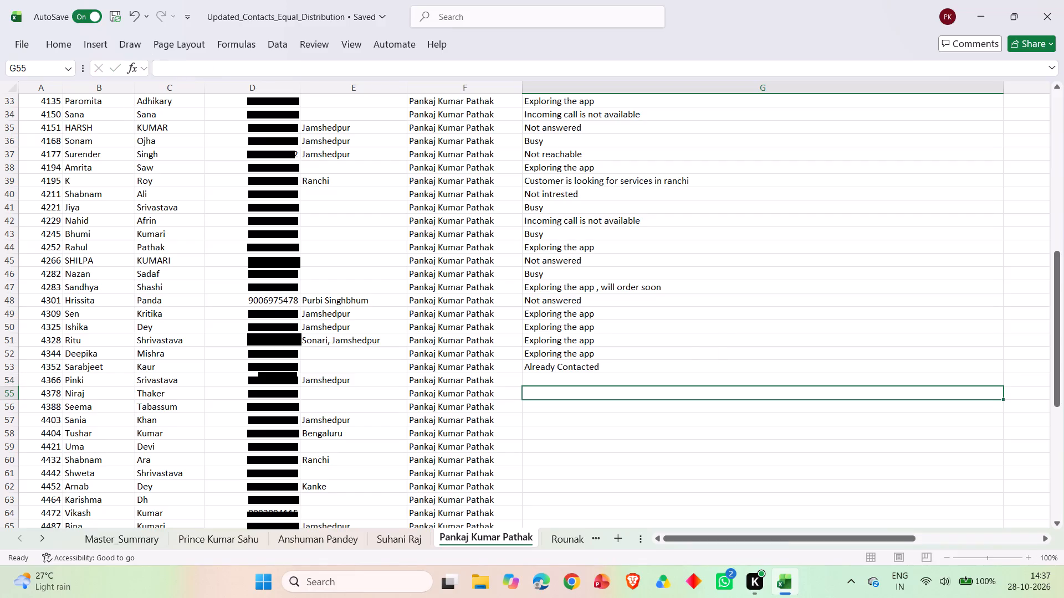
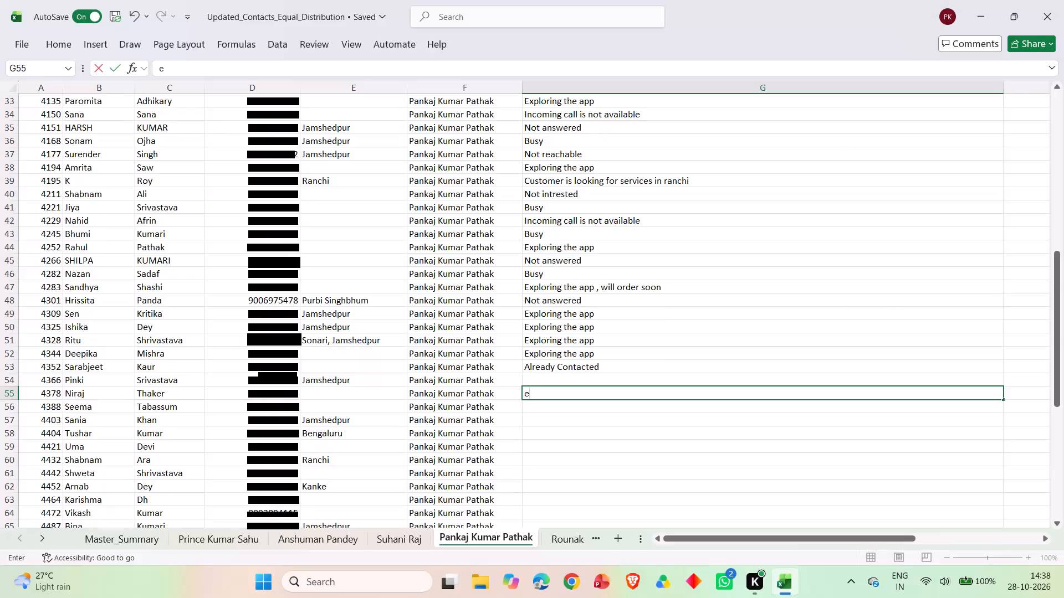
# Enter the remark "Exploring the app" for contact 4378 in cell G55.
pyautogui.press('x')
pyautogui.write('plo')
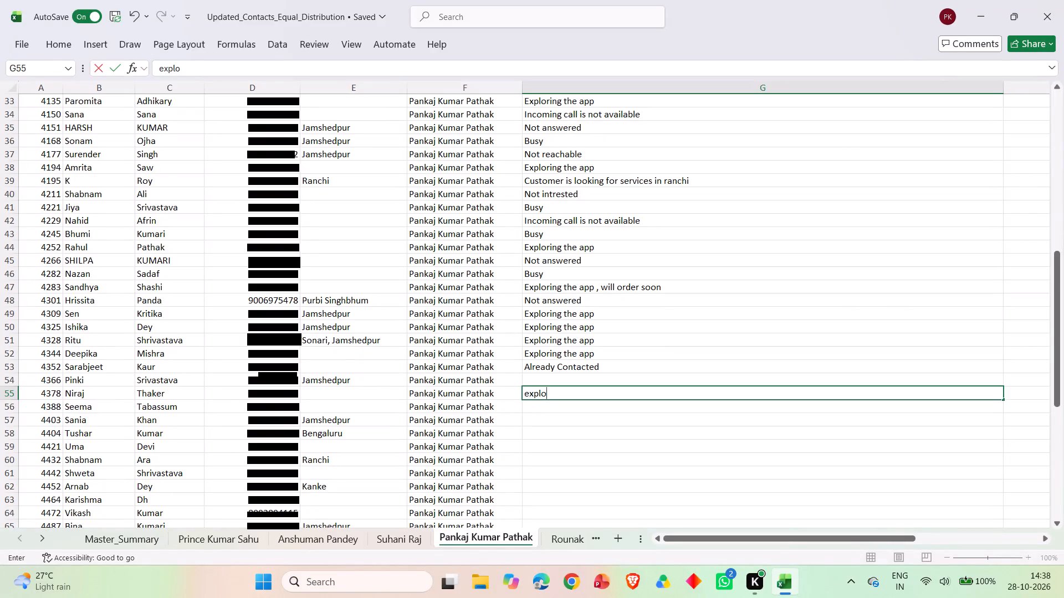
pyautogui.press('r')
pyautogui.press('BackSpace')
pyautogui.press('BackSpace')
pyautogui.press('BackSpace')
pyautogui.press('BackSpace')
pyautogui.press('BackSpace')
pyautogui.press('BackSpace')
pyautogui.press('BackSpace')
pyautogui.press('BackSpace')
pyautogui.press('BackSpace')
pyautogui.press('BackSpace')
pyautogui.press('BackSpace')
pyautogui.press('BackSpace')
pyautogui.press('BackSpace')
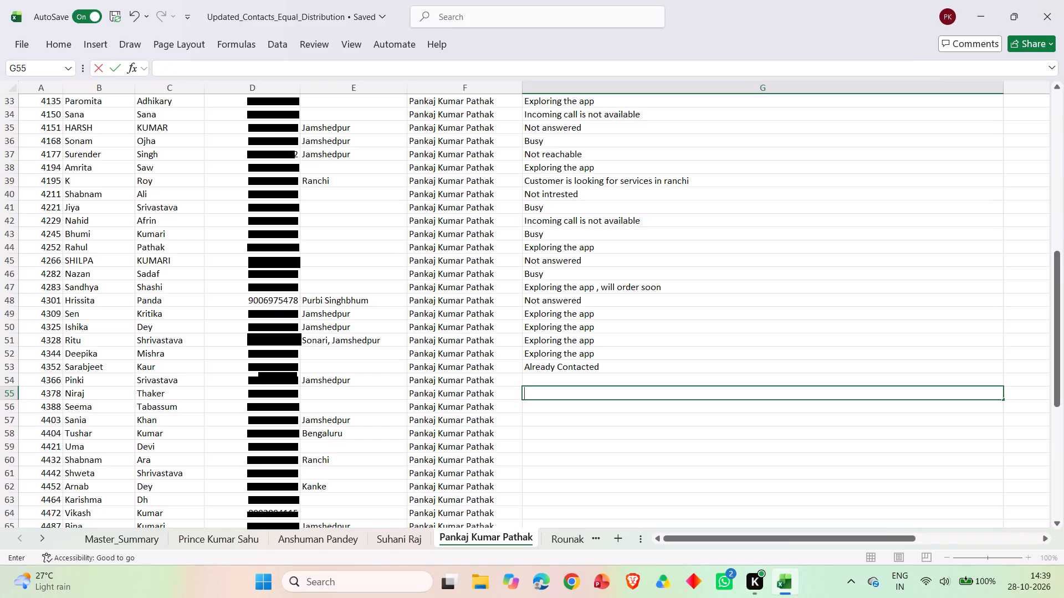
pyautogui.write('xploring ther')
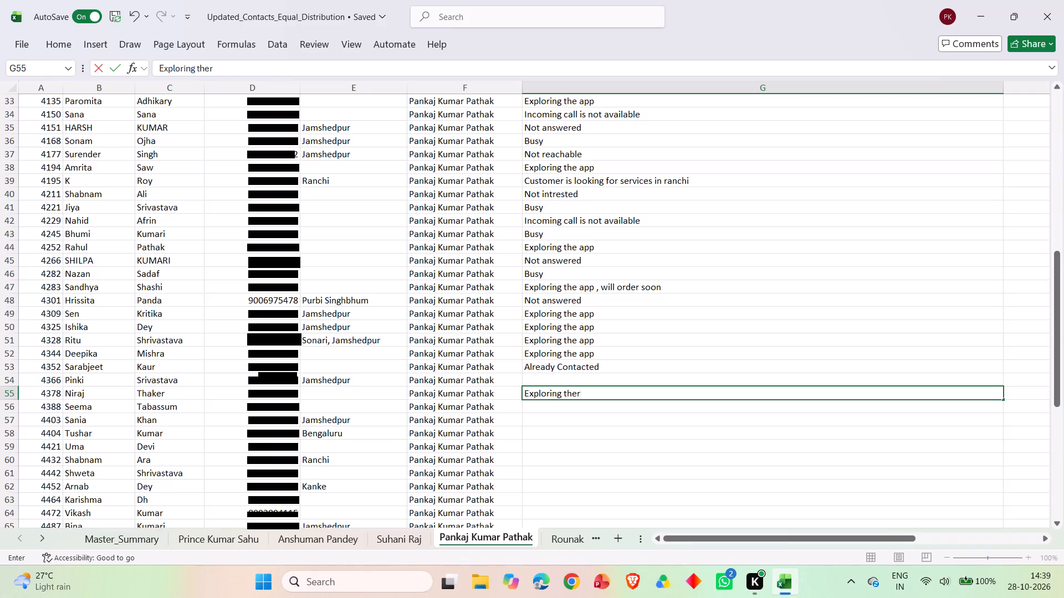
pyautogui.press('BackSpace')
pyautogui.press('space')
pyautogui.write('app')
pyautogui.press('Return')
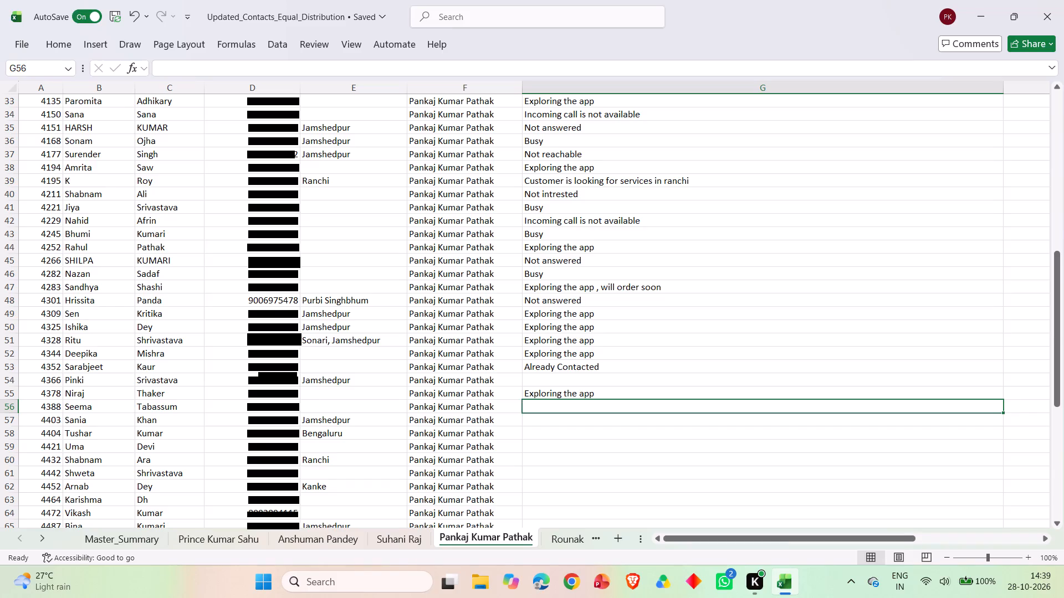
pyautogui.doubleClick(602, 302)
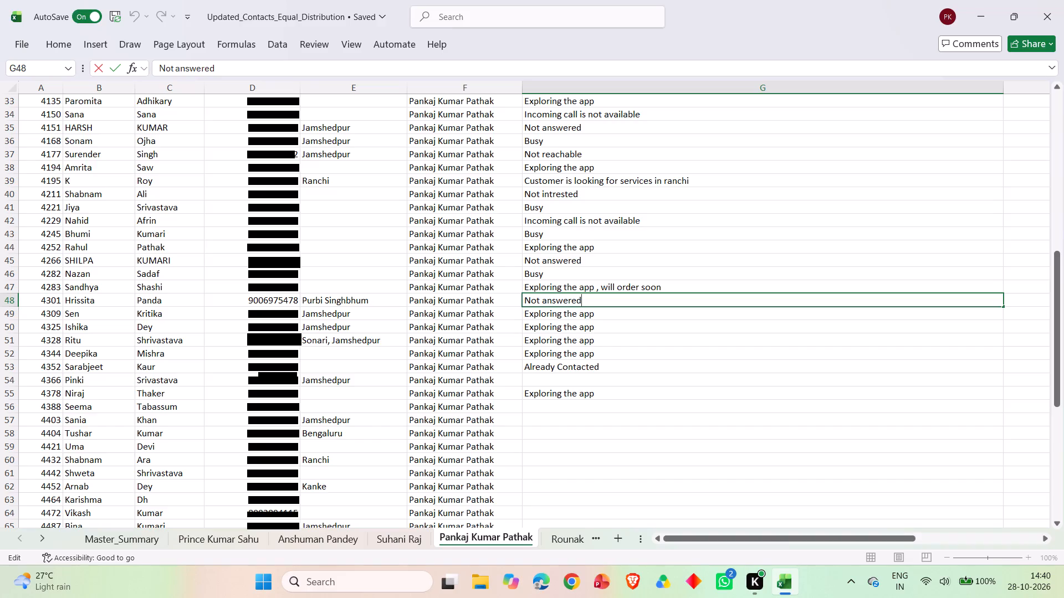
pyautogui.moveTo(594, 298); pyautogui.dragTo(495, 302)
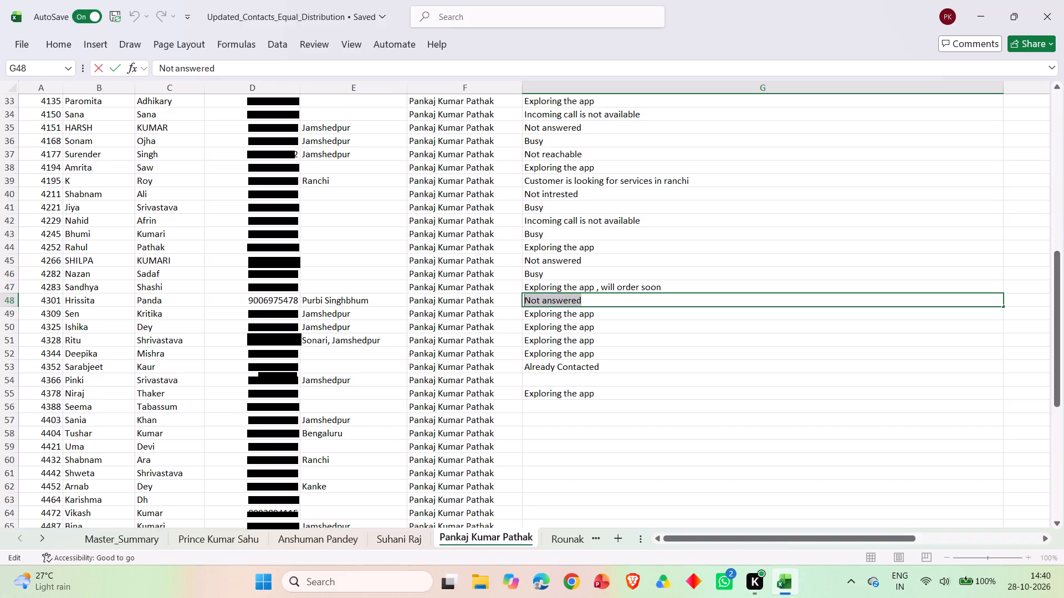
pyautogui.moveTo(495, 302); pyautogui.dragTo(493, 302)
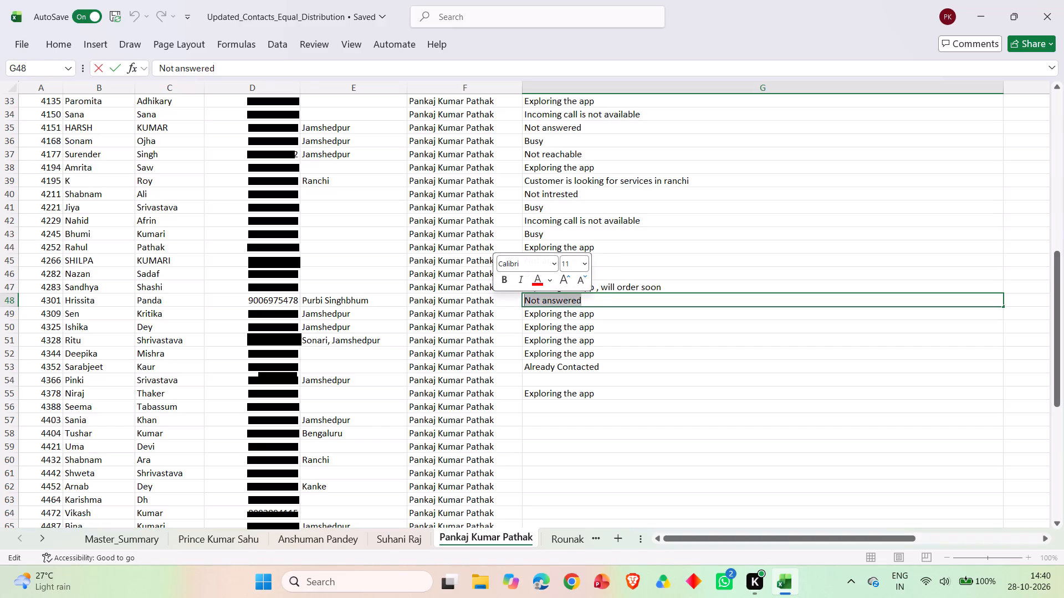
pyautogui.press('BackSpace')
pyautogui.write('not in')
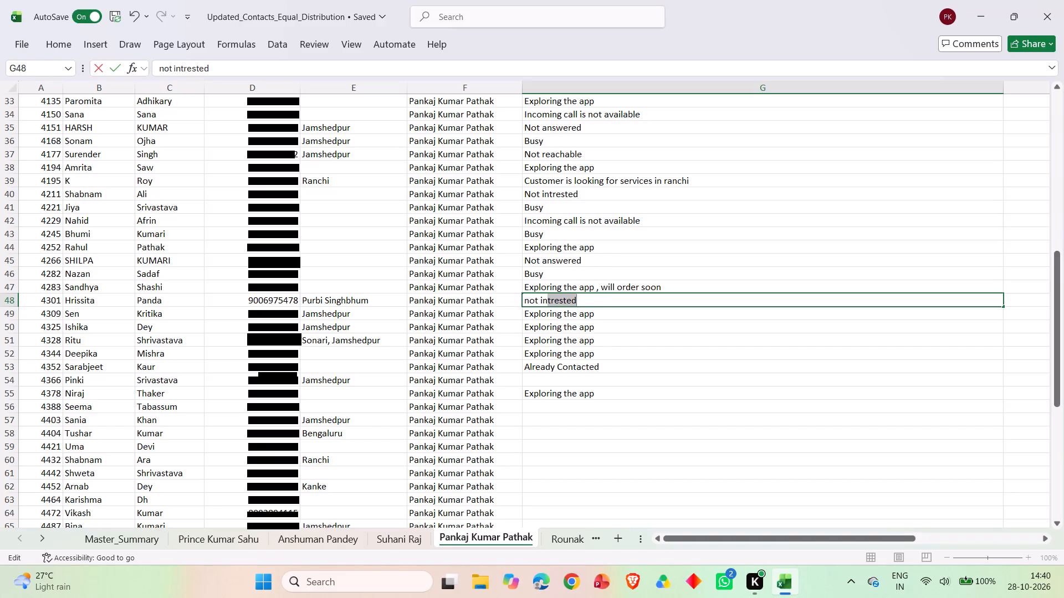
pyautogui.press('Return')
pyautogui.press('Return')
pyautogui.press('Return')
pyautogui.press('Return')
pyautogui.press('Return')
pyautogui.press('Return')
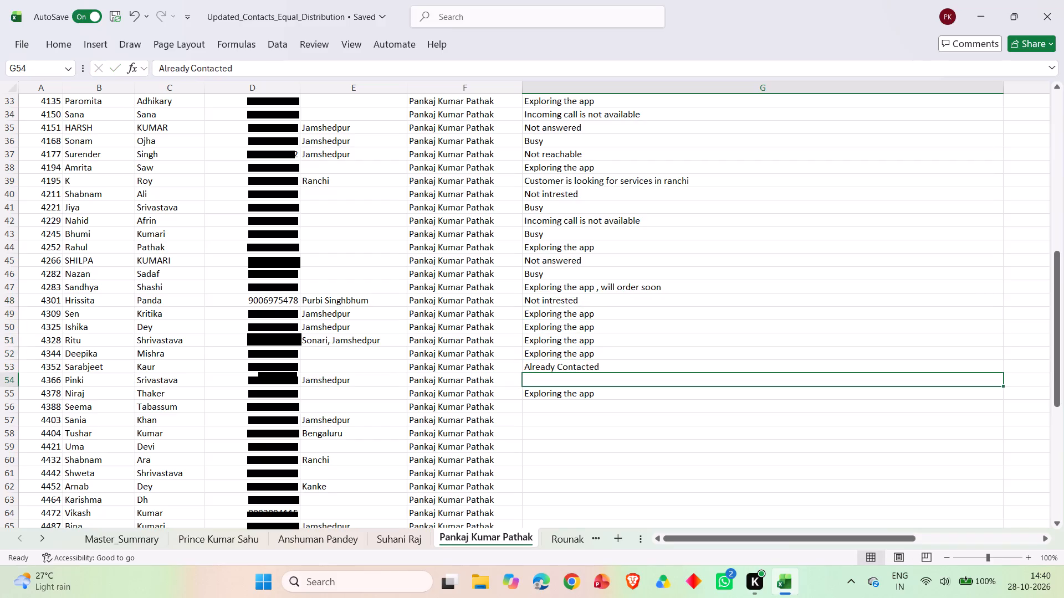
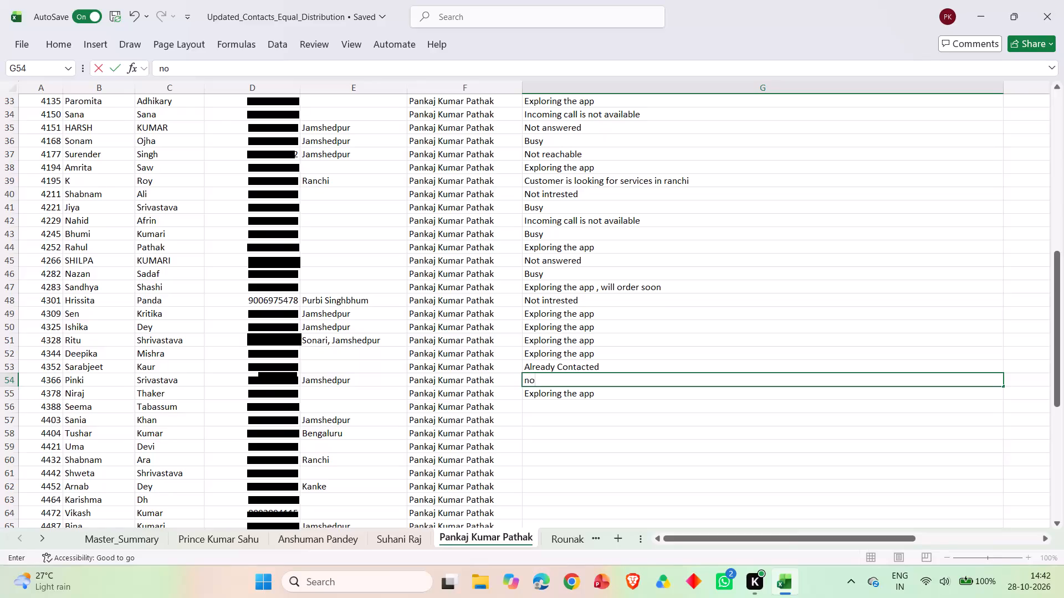
pyautogui.write('t')
pyautogui.press('space')
pyautogui.write('in')
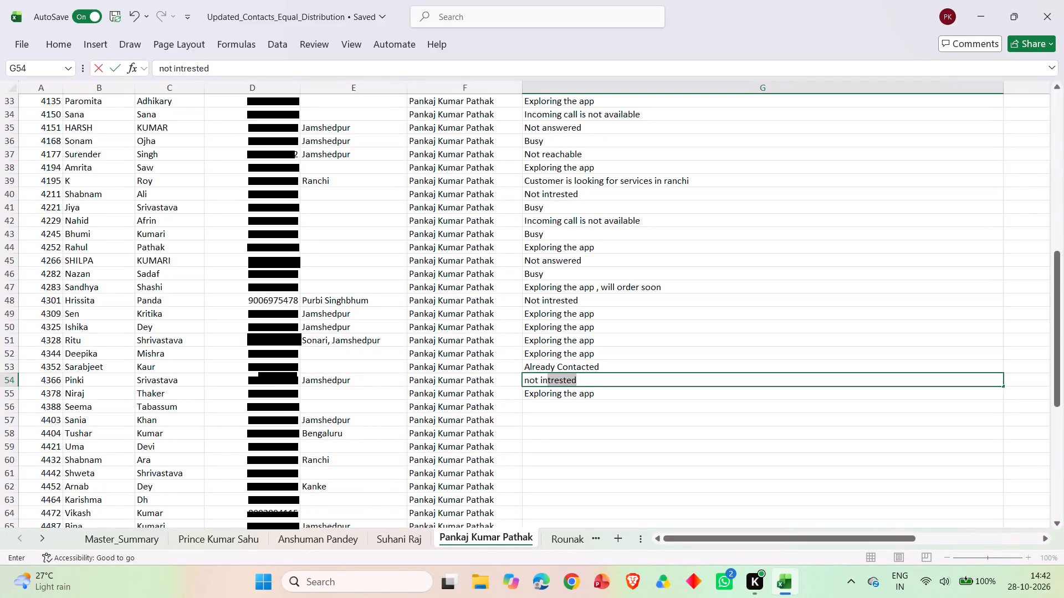
pyautogui.press('Return')
pyautogui.press('Return')
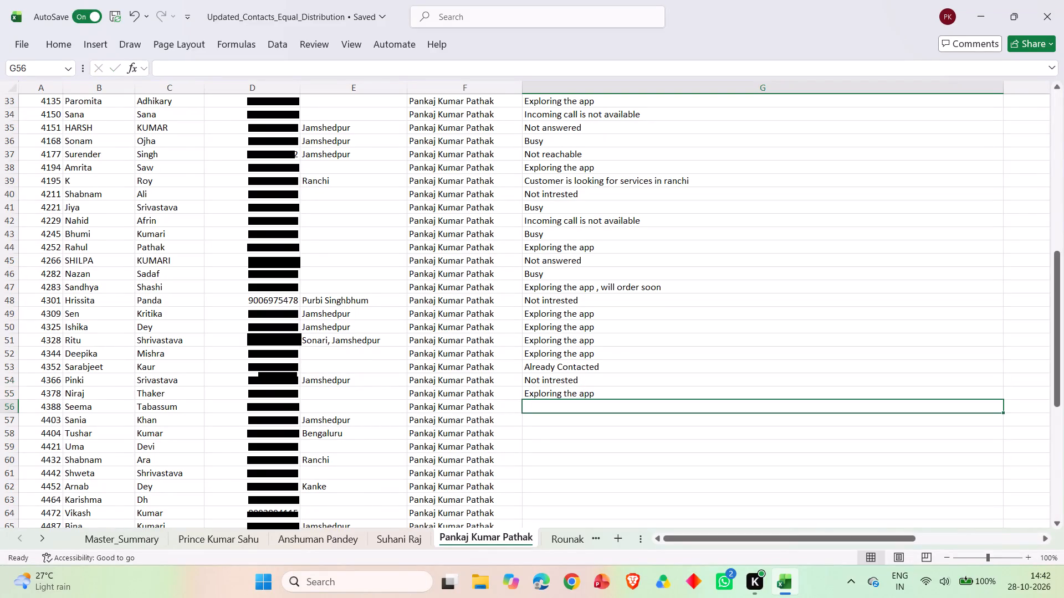
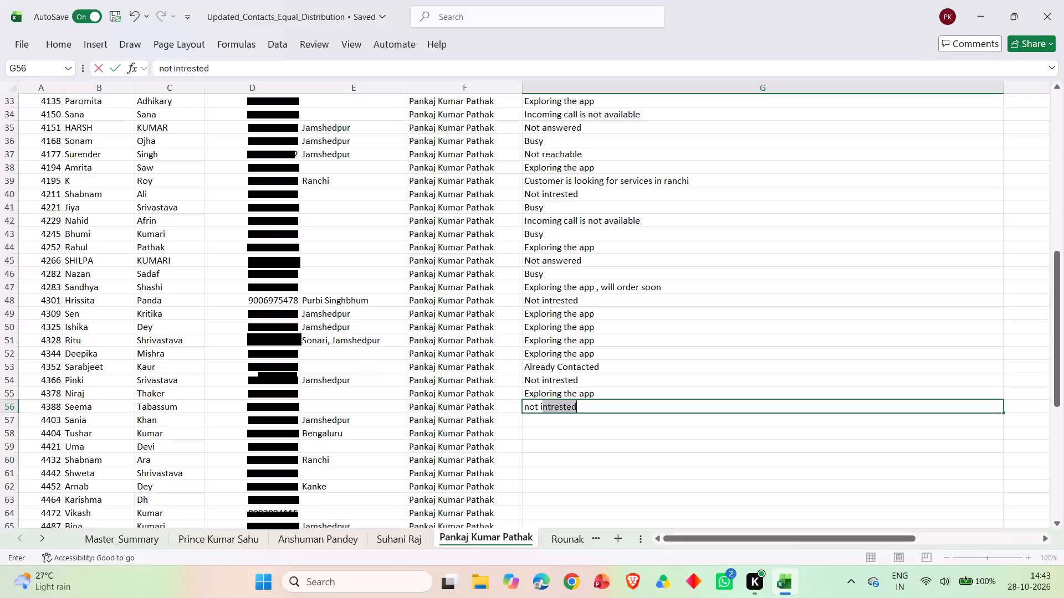
pyautogui.press('Return')
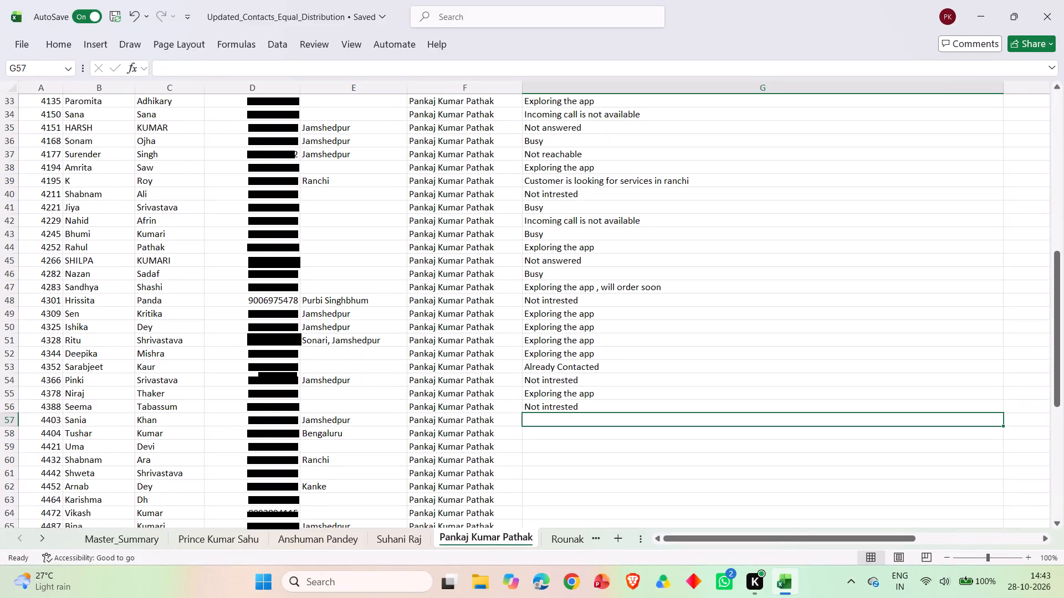
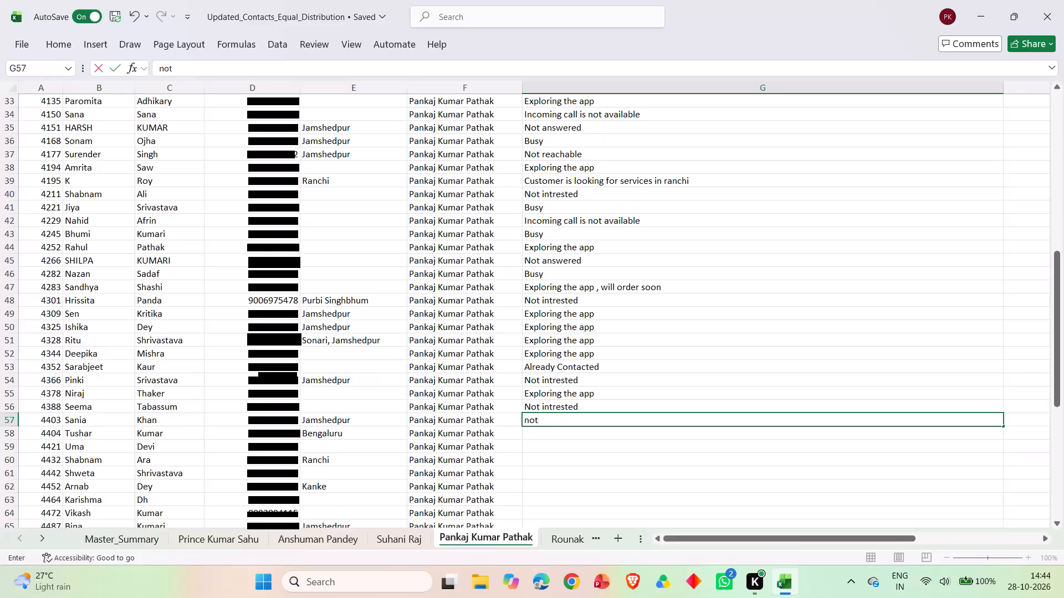
pyautogui.write('in')
pyautogui.press('Return')
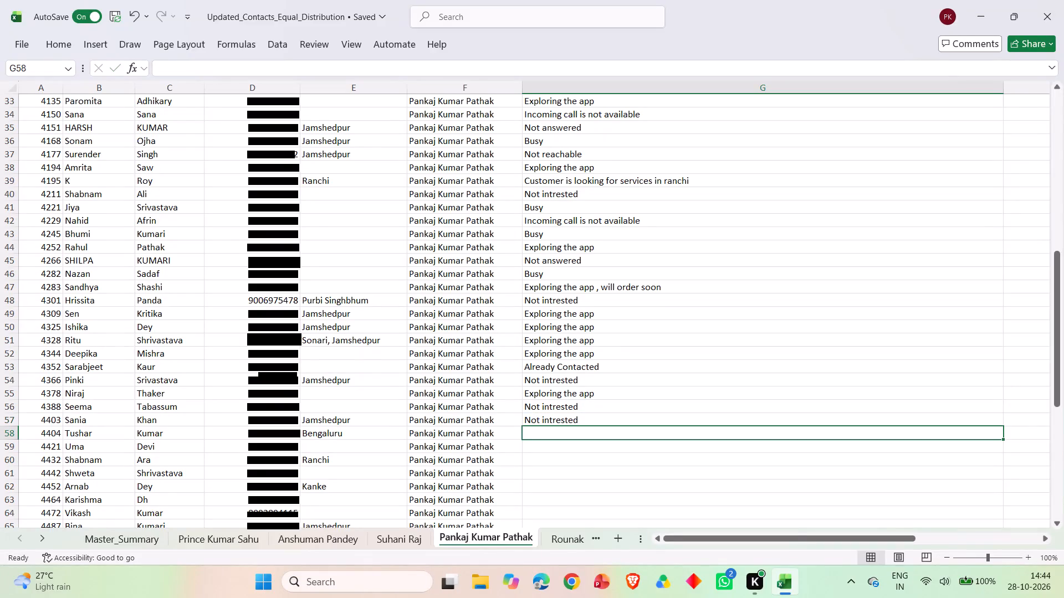
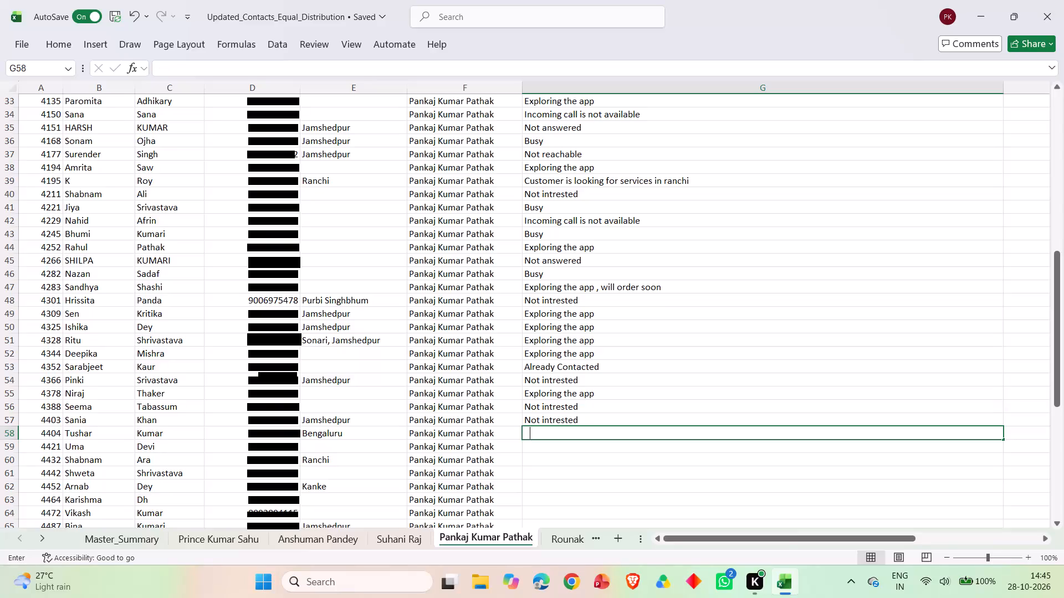
pyautogui.press('BackSpace')
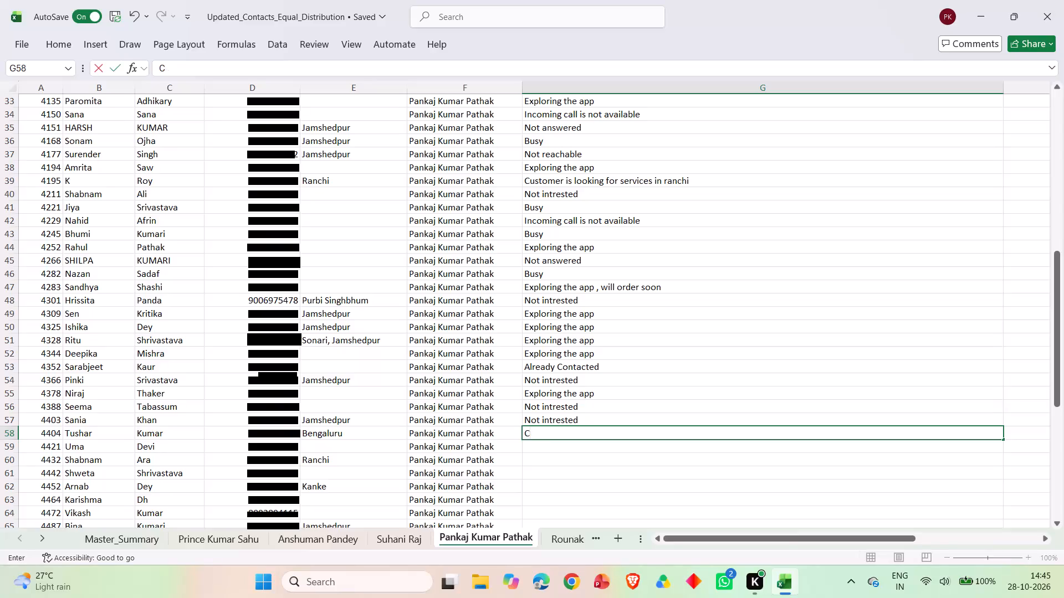
pyautogui.press('a')
pyautogui.press('BackSpace')
pyautogui.press('a')
pyautogui.write('ll')
pyautogui.press('space')
pyautogui.press('d')
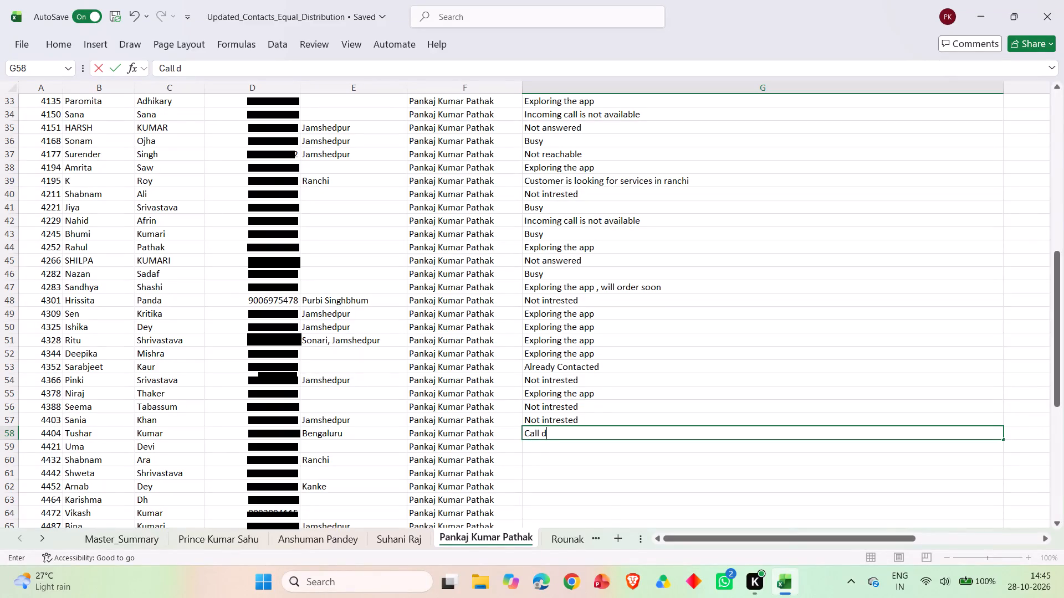
pyautogui.write('eclined')
pyautogui.press('\\')
pyautogui.press('Return')
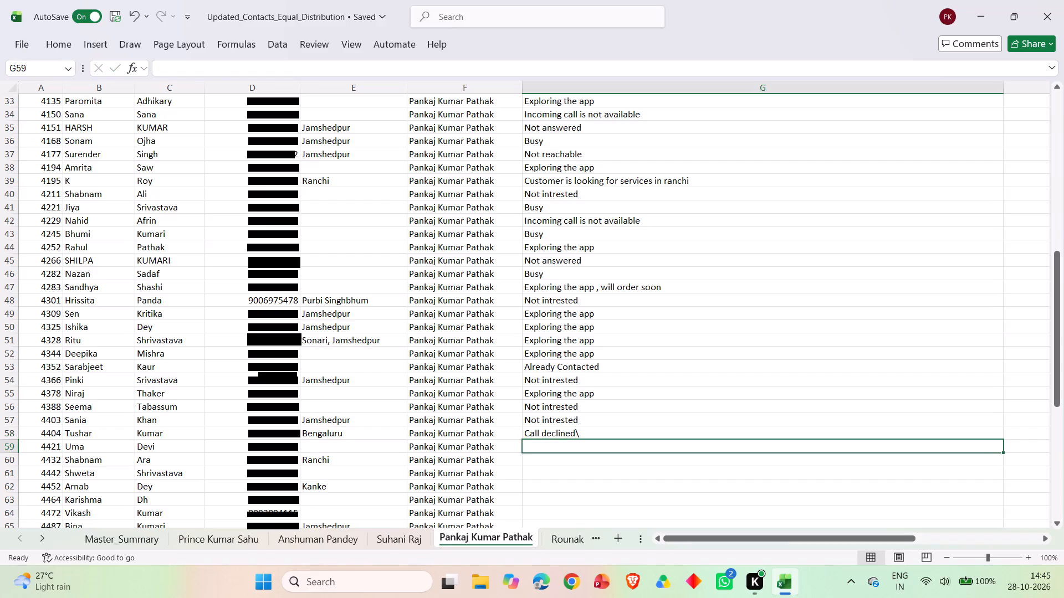
pyautogui.doubleClick(592, 435)
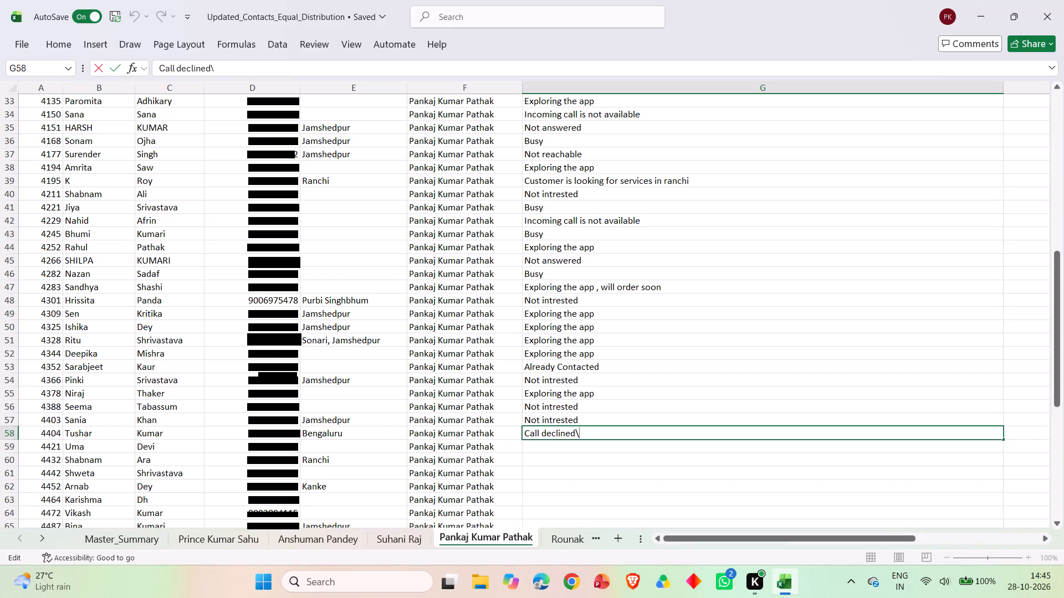
pyautogui.press('BackSpace')
pyautogui.press('Return')
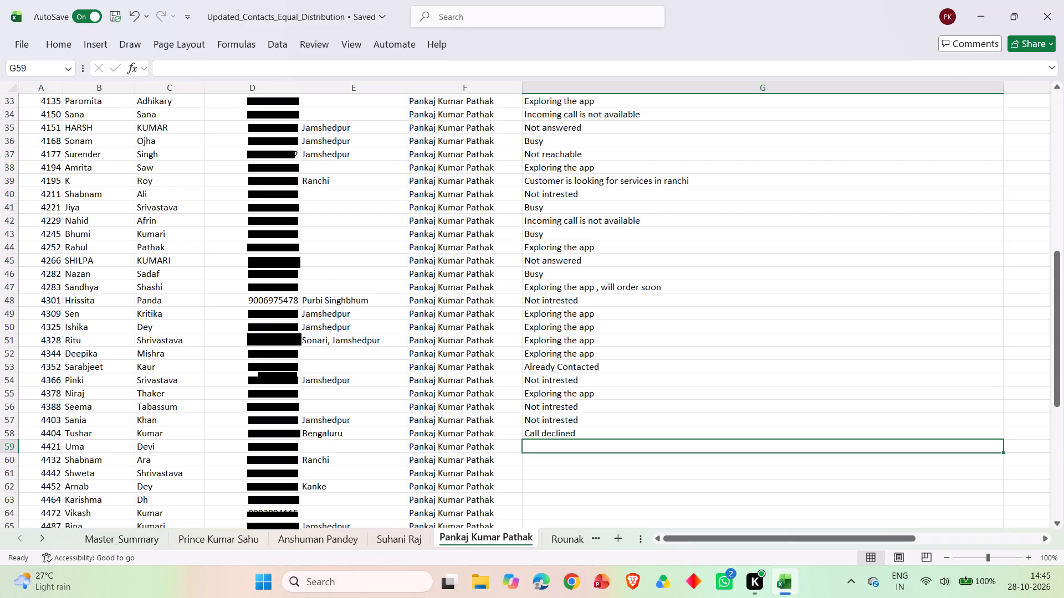
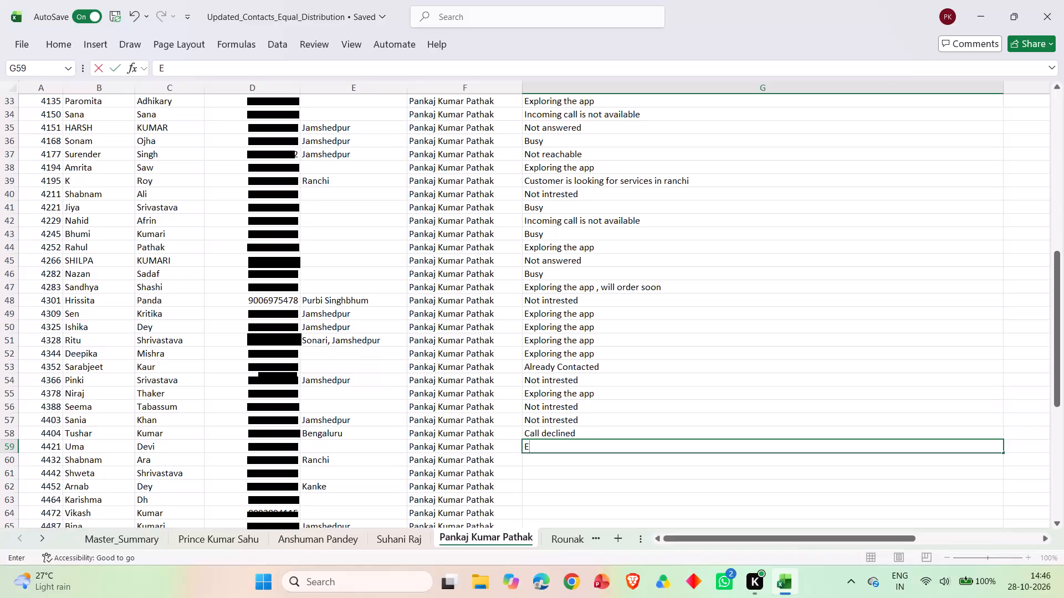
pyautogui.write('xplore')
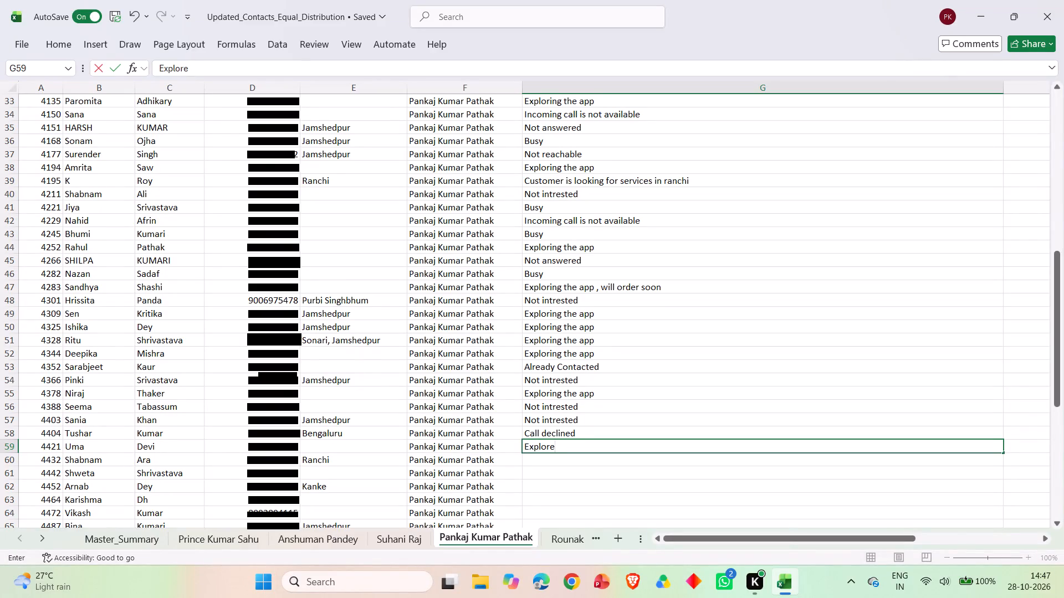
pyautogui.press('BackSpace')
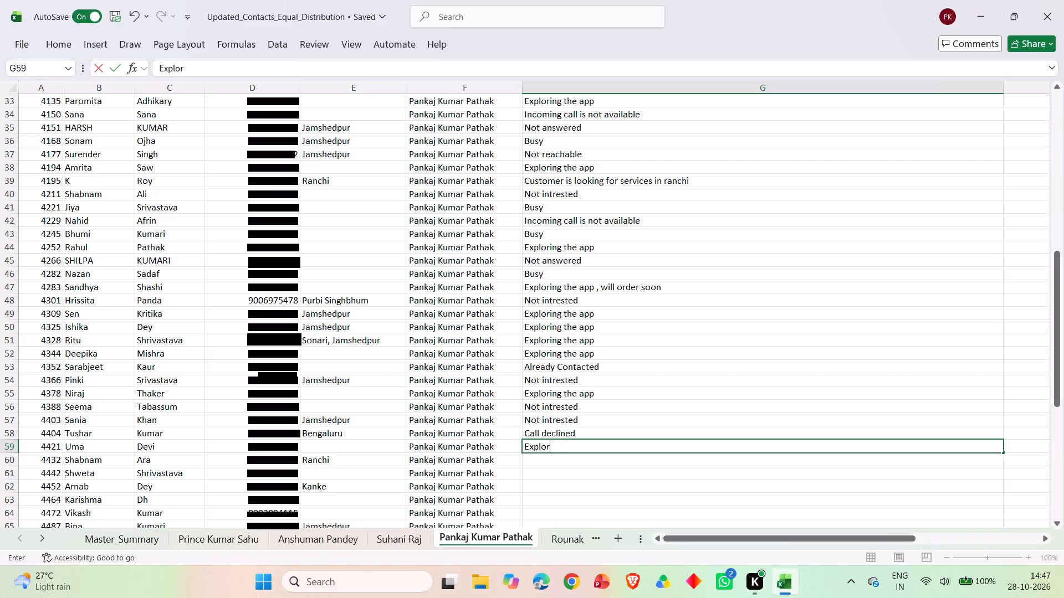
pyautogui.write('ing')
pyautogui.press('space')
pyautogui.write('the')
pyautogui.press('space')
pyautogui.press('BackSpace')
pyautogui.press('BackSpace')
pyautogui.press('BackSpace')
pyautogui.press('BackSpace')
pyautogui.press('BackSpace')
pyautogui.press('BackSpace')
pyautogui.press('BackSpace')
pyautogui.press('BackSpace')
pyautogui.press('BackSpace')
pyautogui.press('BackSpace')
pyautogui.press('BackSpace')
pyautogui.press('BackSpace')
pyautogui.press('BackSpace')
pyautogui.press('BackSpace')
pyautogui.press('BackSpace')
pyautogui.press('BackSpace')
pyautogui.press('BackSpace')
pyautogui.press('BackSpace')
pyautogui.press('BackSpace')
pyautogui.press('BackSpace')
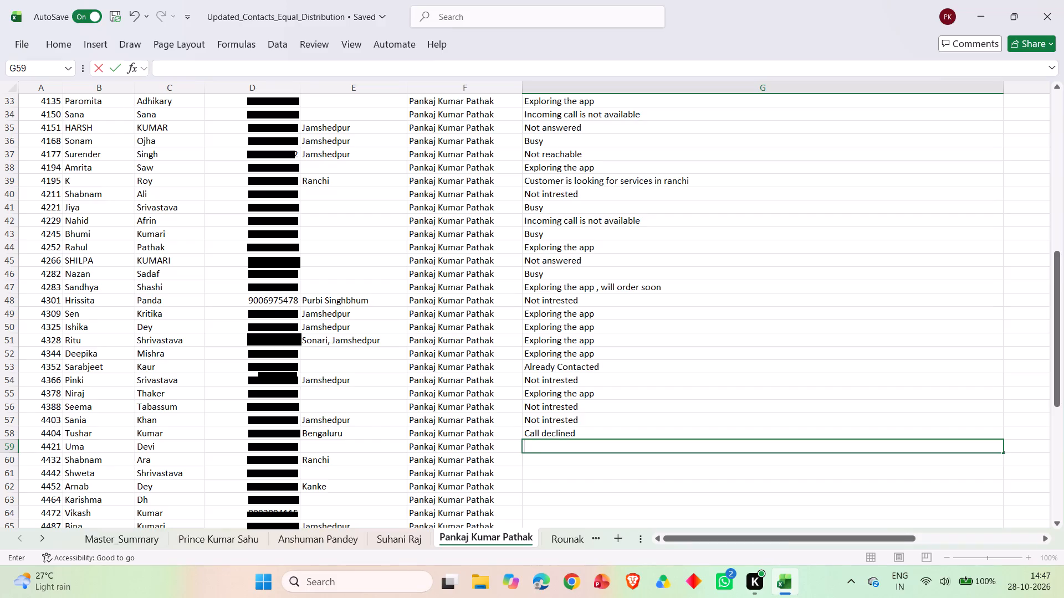
# Enter the remark "Not intrested" for contact 4421 in cell G59.
pyautogui.press('n')
pyautogui.press('BackSpace')
pyautogui.write('ot')
pyautogui.press('space')
pyautogui.press('i')
pyautogui.press('Return')
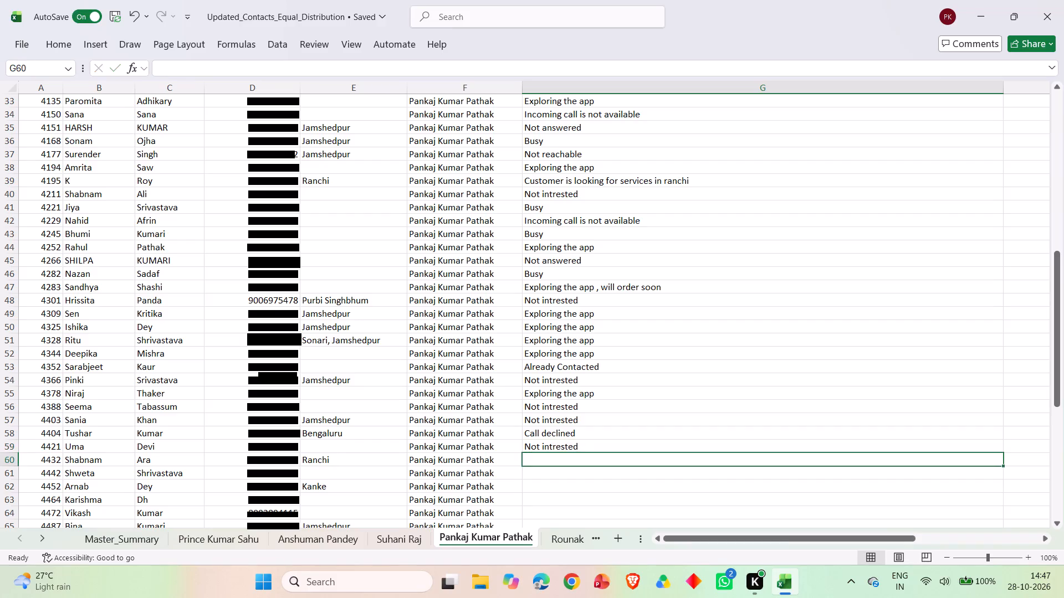
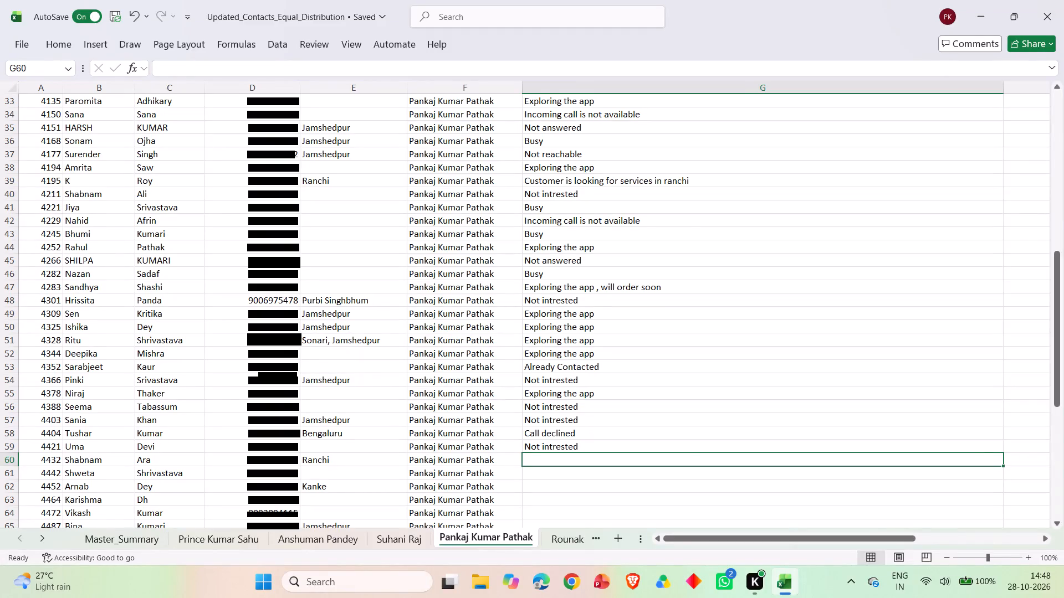
pyautogui.doubleClick(560, 461)
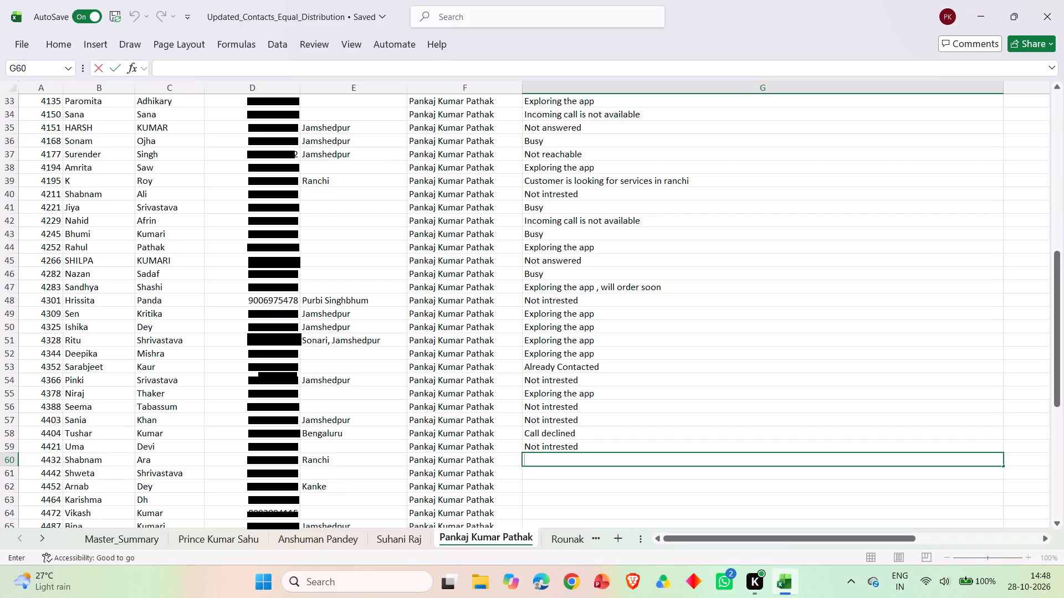
pyautogui.press('c')
pyautogui.write('ustomer')
pyautogui.press('space')
pyautogui.write('is look')
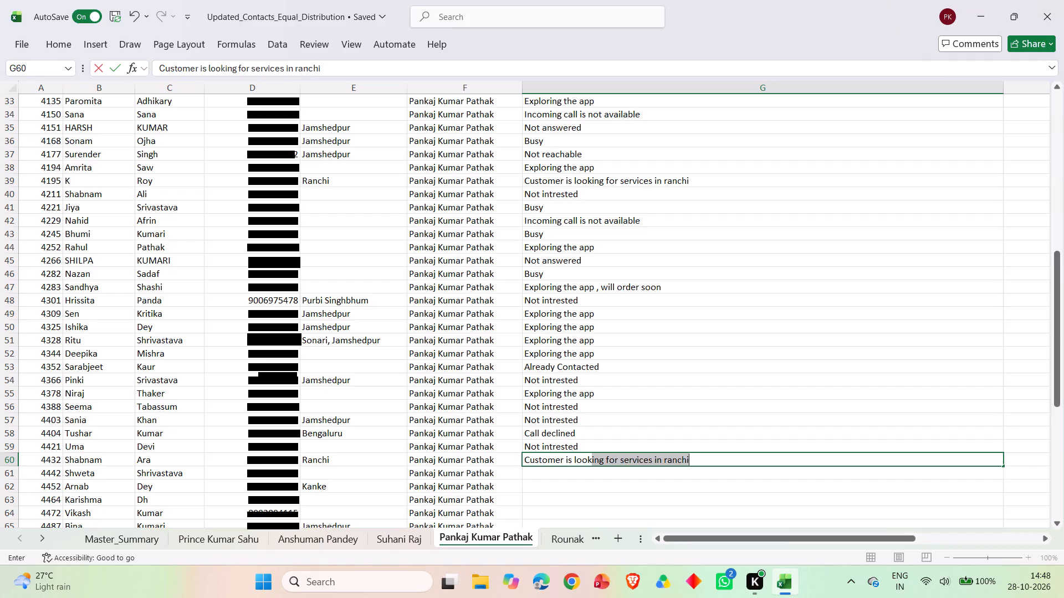
pyautogui.press('Return')
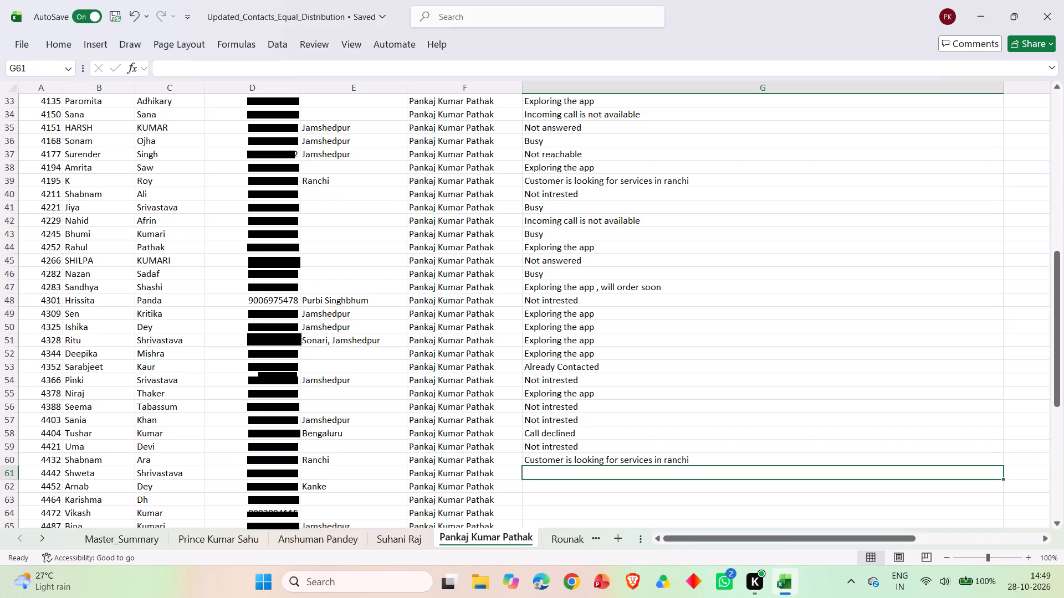
pyautogui.write('ot')
pyautogui.press('space')
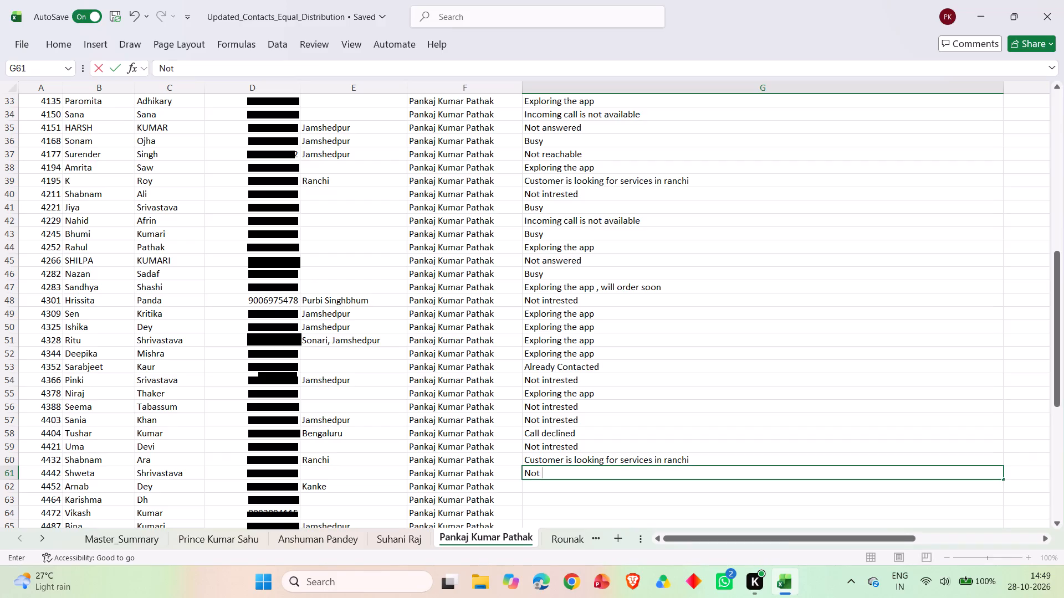
pyautogui.write('re')
pyautogui.press('Return')
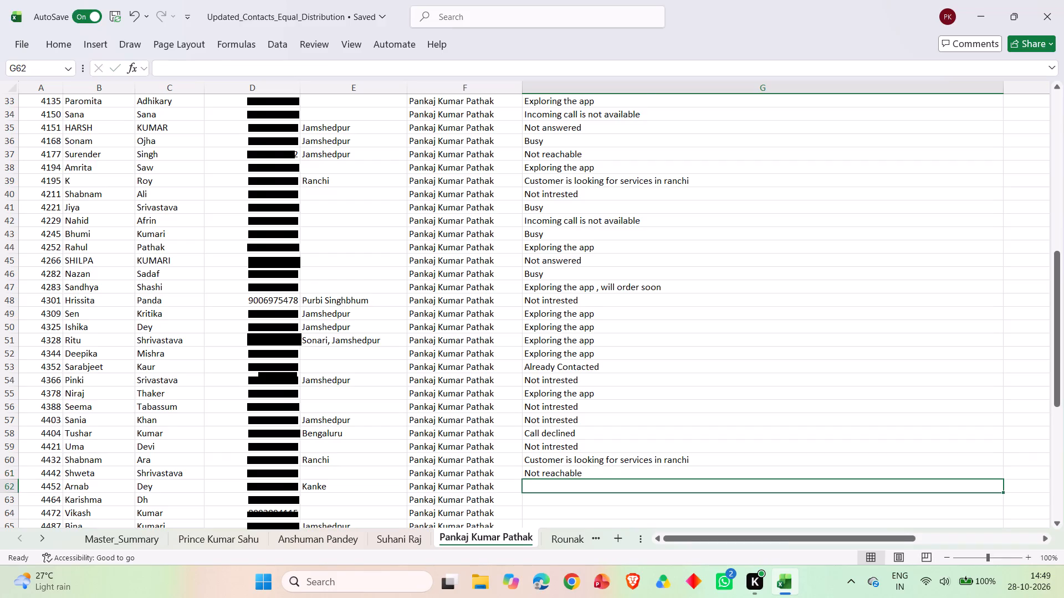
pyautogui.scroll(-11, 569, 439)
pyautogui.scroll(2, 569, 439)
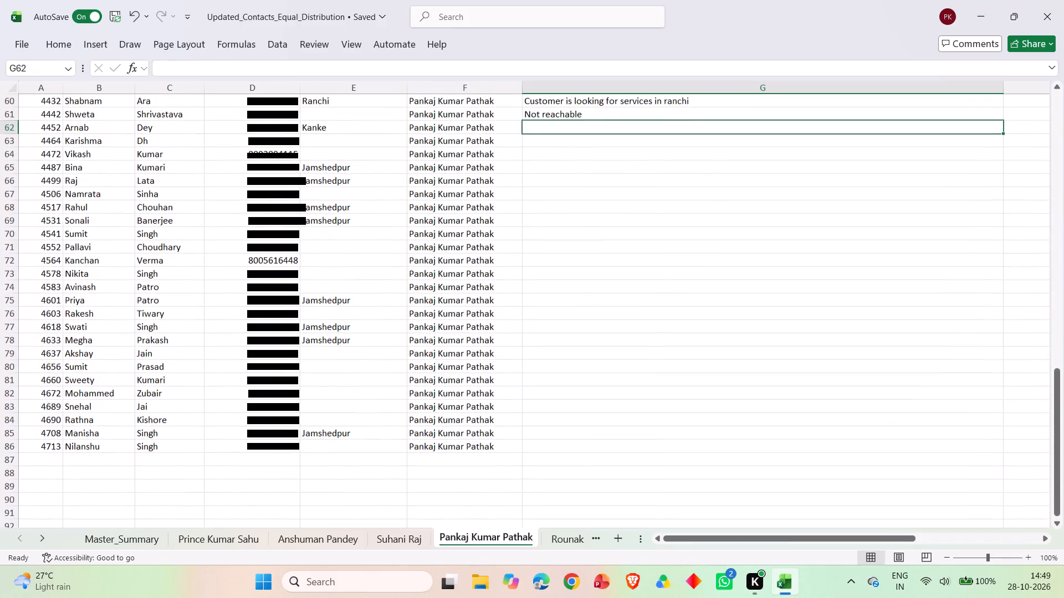
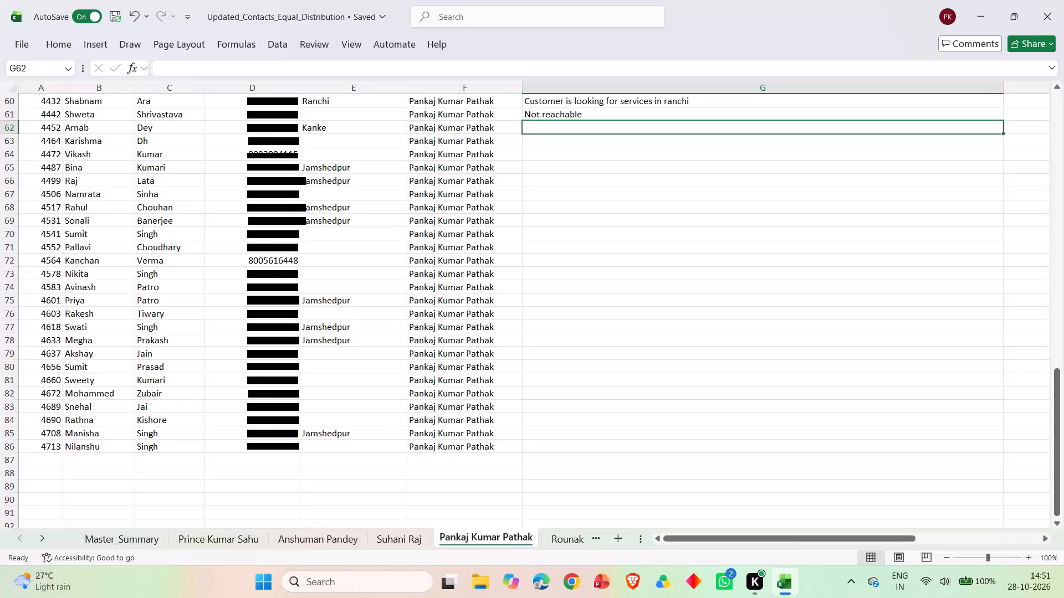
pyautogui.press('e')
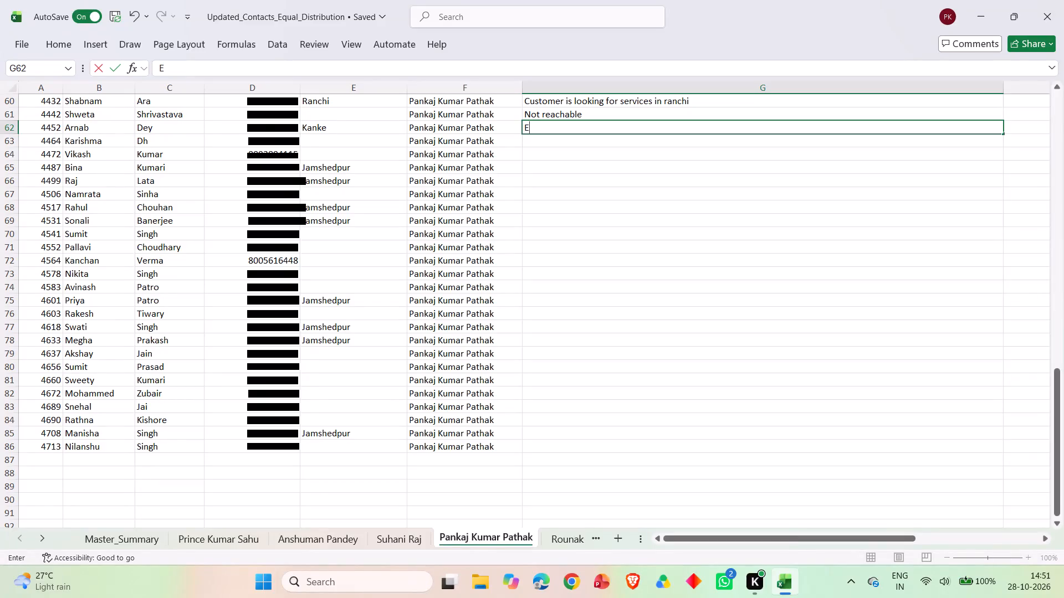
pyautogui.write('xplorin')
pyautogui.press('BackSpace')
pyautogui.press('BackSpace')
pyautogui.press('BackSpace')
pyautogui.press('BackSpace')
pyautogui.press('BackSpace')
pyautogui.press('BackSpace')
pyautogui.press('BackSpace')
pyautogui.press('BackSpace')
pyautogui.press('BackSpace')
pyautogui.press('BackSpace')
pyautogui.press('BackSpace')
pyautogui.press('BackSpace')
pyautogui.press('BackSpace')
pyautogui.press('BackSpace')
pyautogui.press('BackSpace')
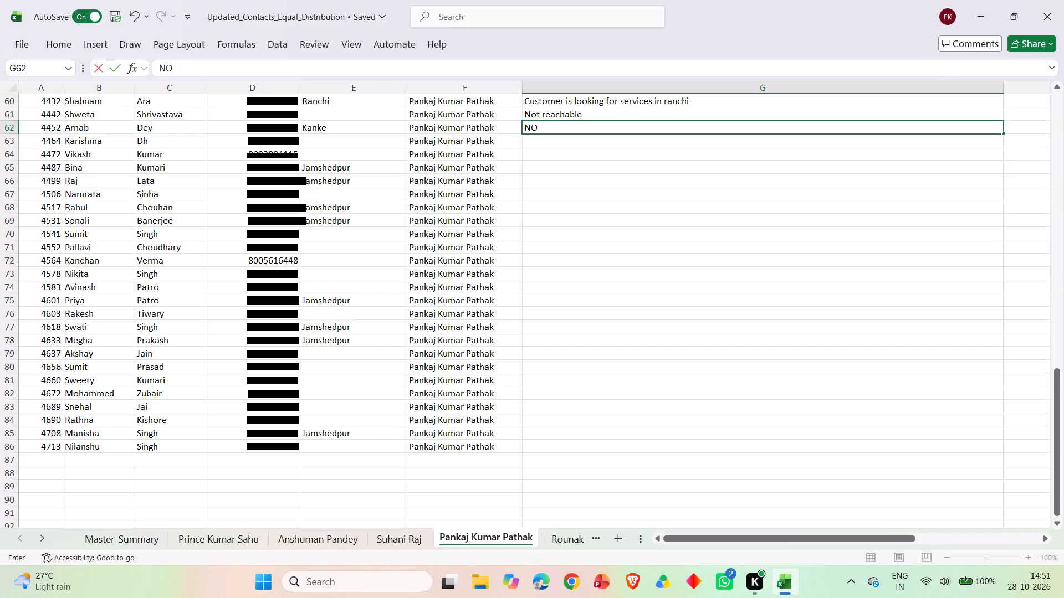
# Enter the remark "Not intrested" for contact 4452 in cell G62.
pyautogui.press('i')
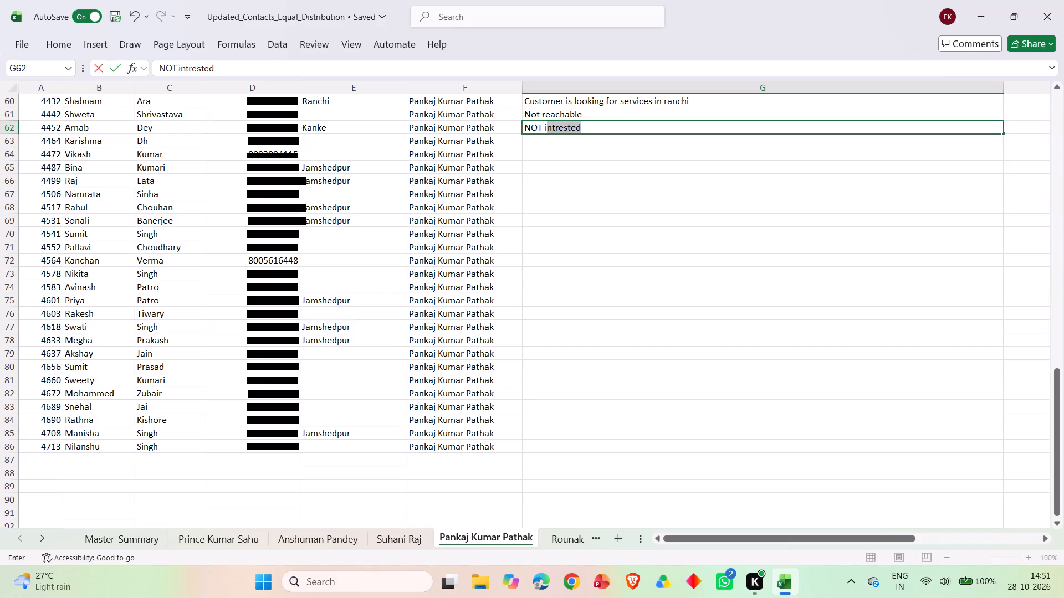
pyautogui.press('Return')
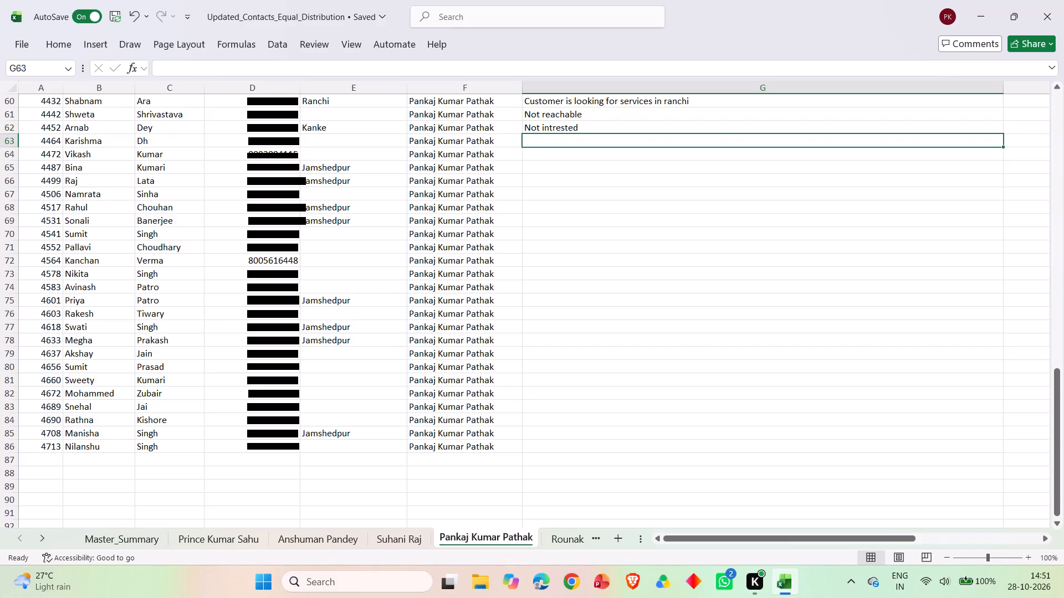
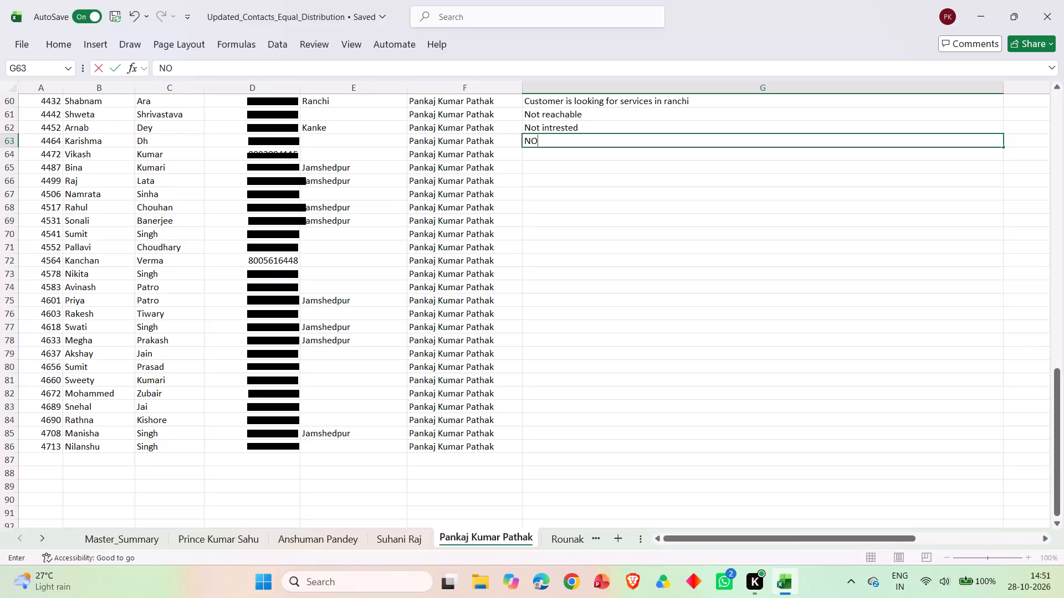
pyautogui.write('AN')
pyautogui.press('Return')
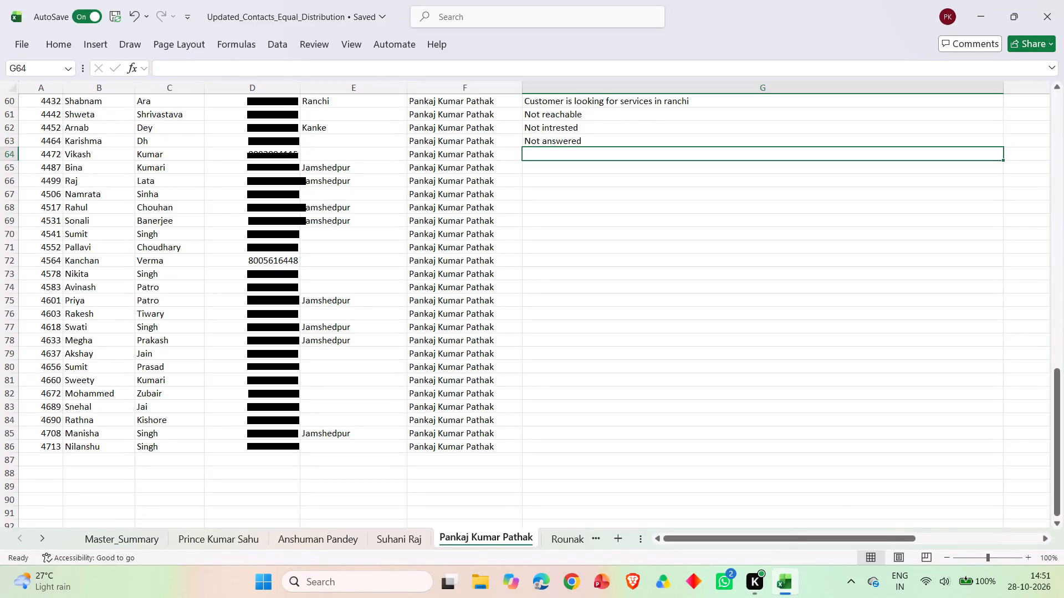
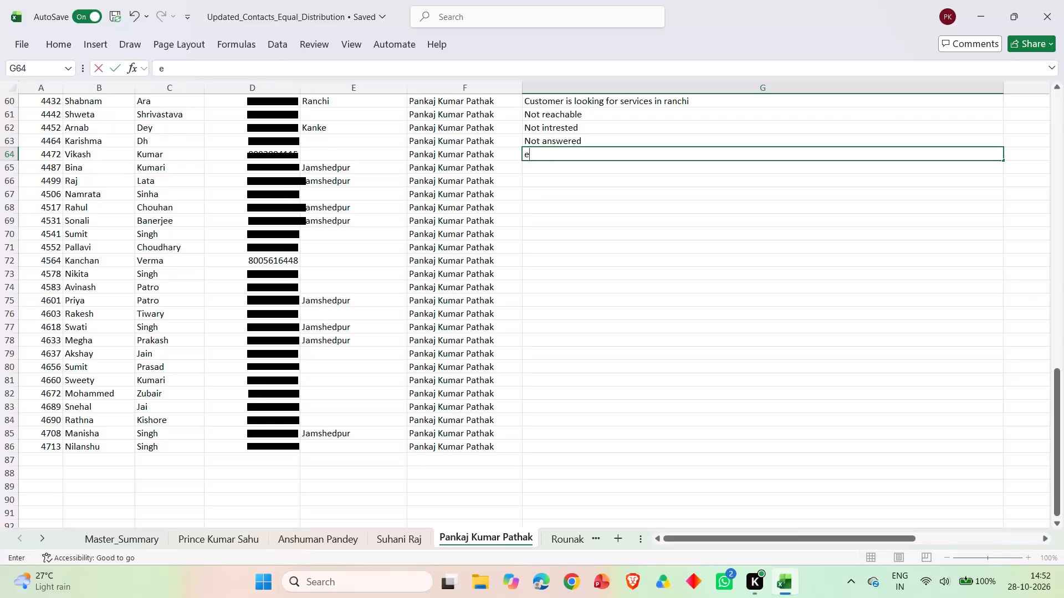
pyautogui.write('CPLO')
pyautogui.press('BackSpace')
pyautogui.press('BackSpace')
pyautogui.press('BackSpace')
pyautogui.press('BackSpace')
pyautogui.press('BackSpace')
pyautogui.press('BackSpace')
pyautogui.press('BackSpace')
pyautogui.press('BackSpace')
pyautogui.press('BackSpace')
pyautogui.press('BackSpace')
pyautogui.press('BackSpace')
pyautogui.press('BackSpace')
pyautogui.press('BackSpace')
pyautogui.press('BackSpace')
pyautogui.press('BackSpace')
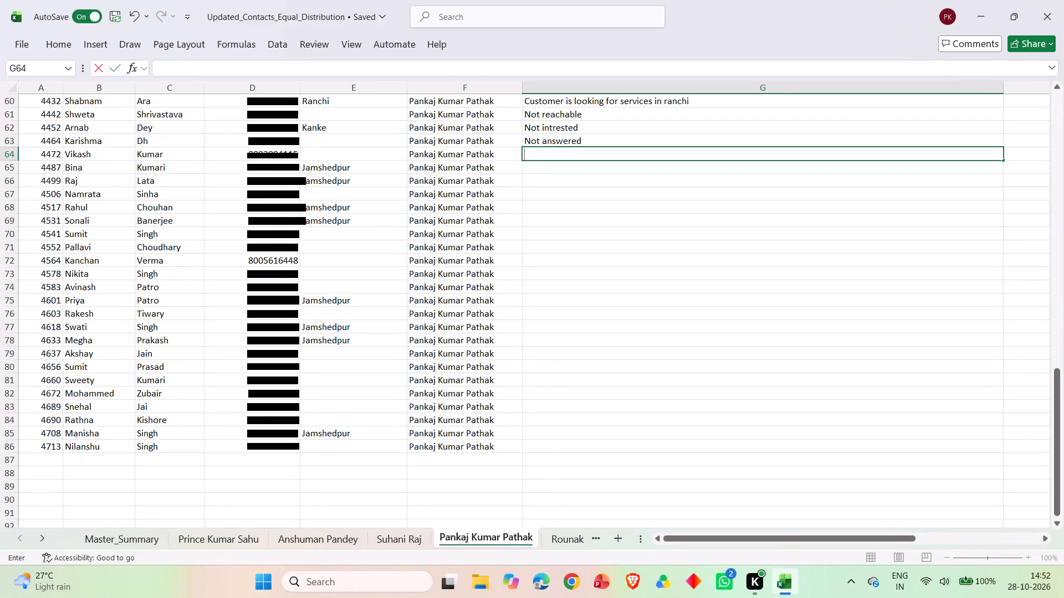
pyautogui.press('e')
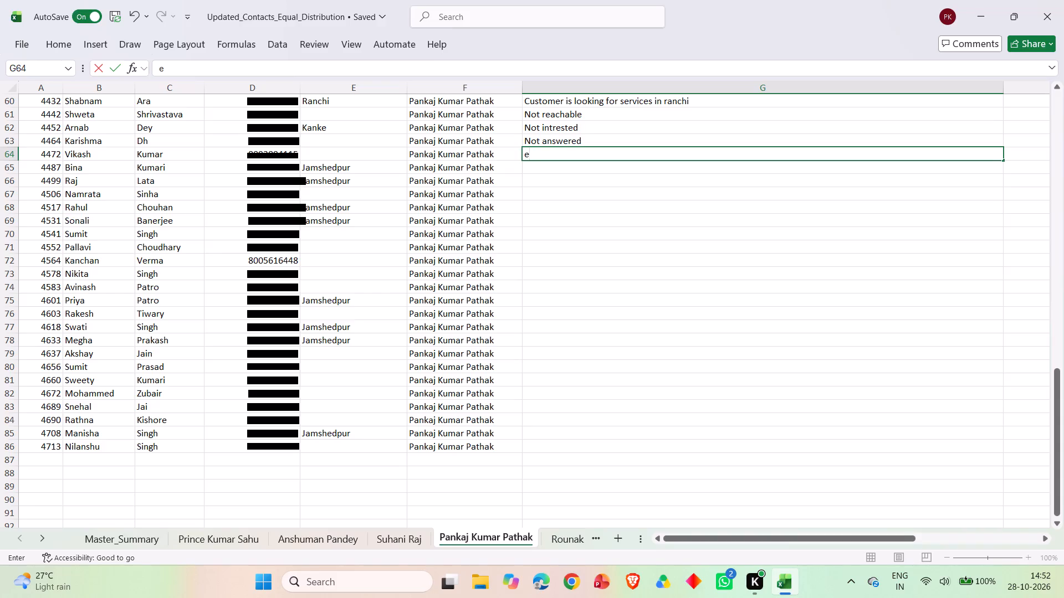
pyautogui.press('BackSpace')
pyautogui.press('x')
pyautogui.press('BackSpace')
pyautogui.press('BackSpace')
pyautogui.press('Left')
pyautogui.press('Left')
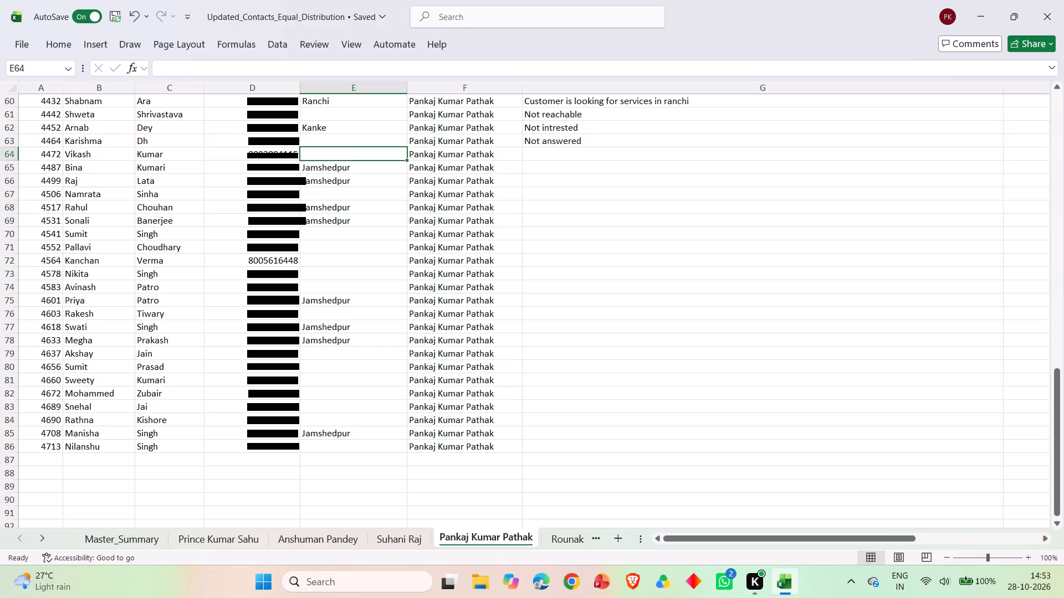
pyautogui.press('b')
pyautogui.write('aridi')
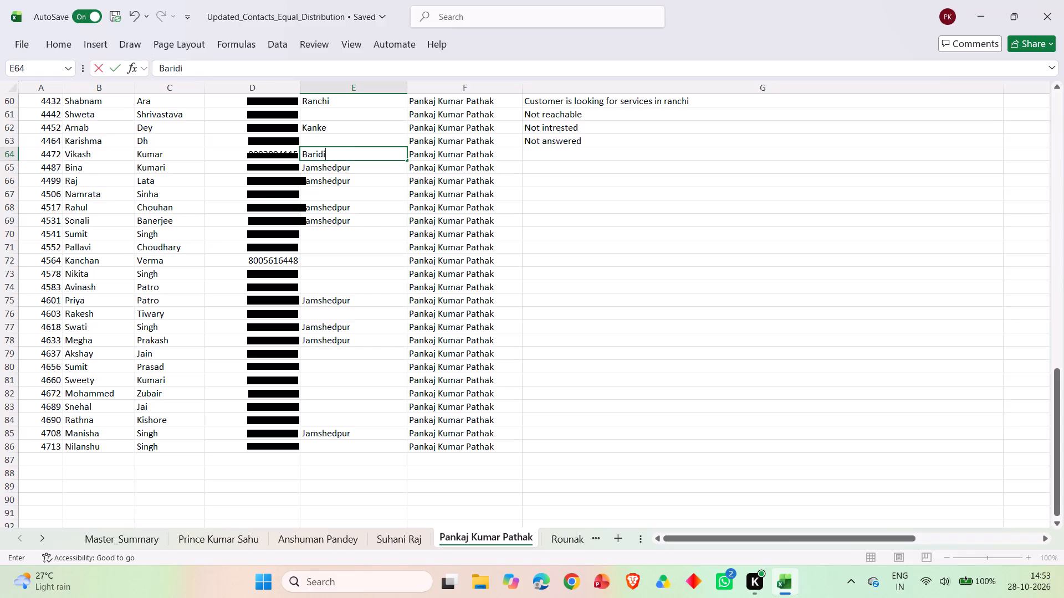
pyautogui.press('h')
pyautogui.write(',')
pyautogui.press('space')
pyautogui.press('a')
pyautogui.write('mshedpur')
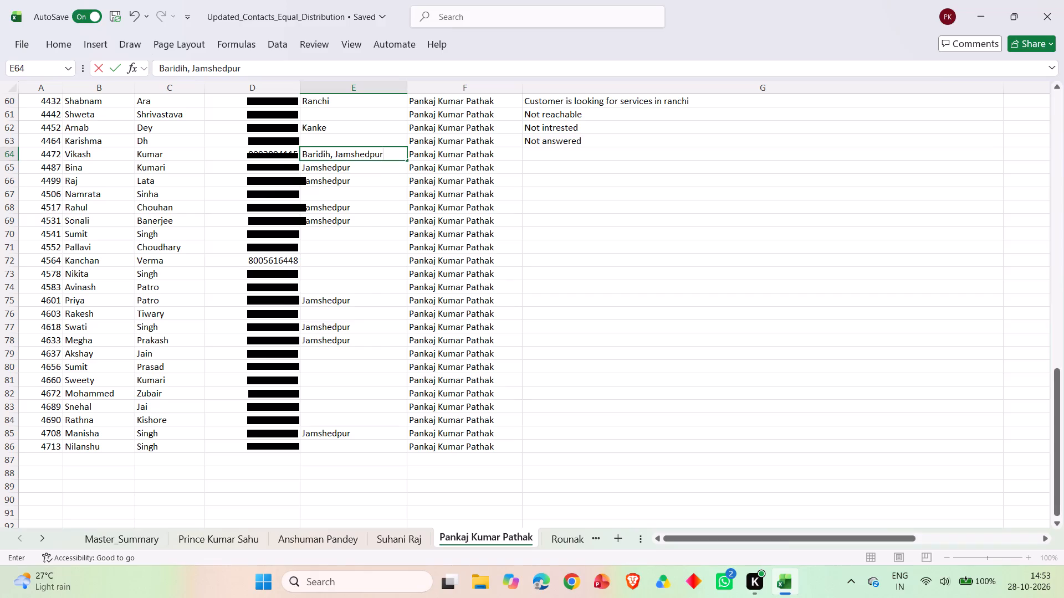
# Enter the remark "Customer tried to book a service, but order was not accepted, worker shortage issue faced during booking." for contact 4472 in G64.
pyautogui.doubleClick(574, 151)
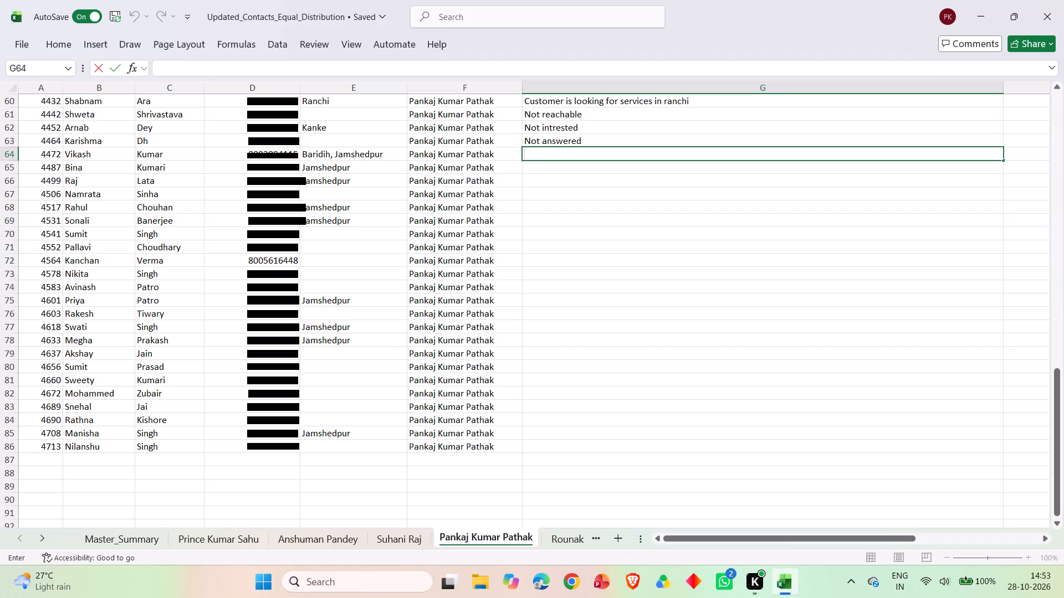
pyautogui.write('ustomer')
pyautogui.press('space')
pyautogui.write('tried')
pyautogui.press('space')
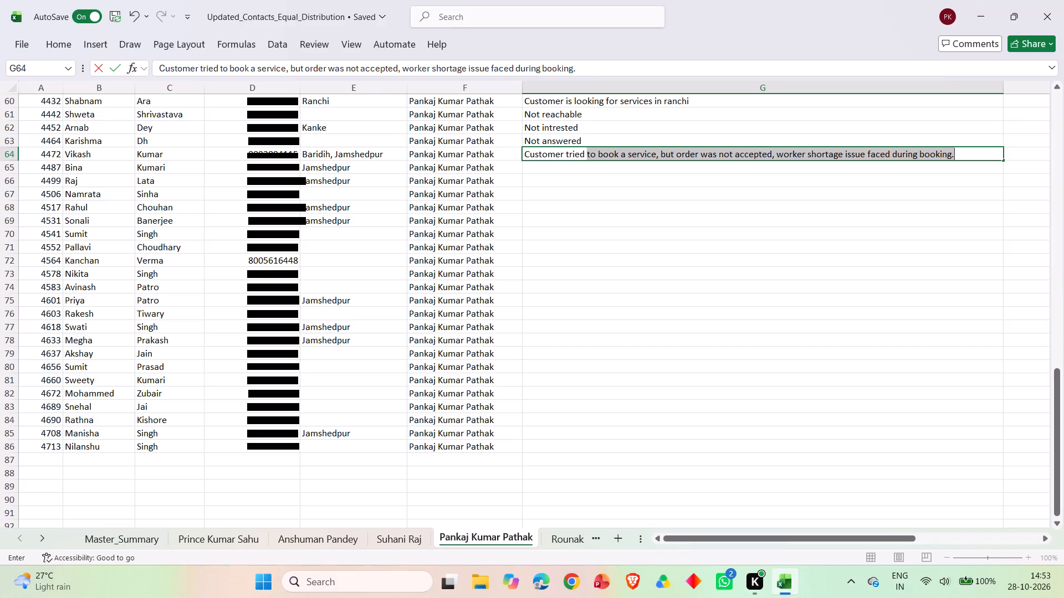
pyautogui.press('Return')
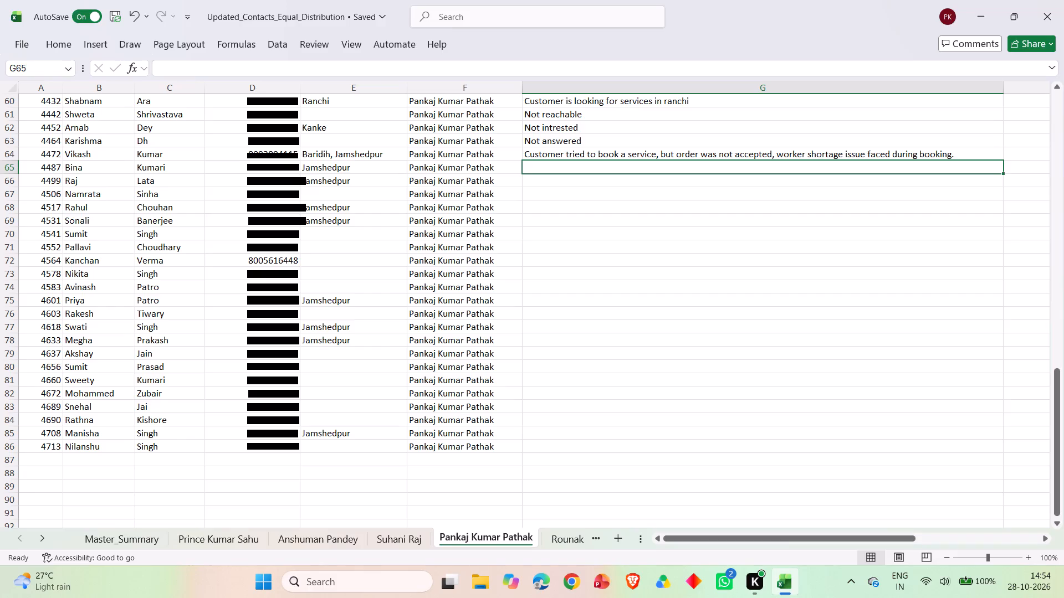
pyautogui.press('Return')
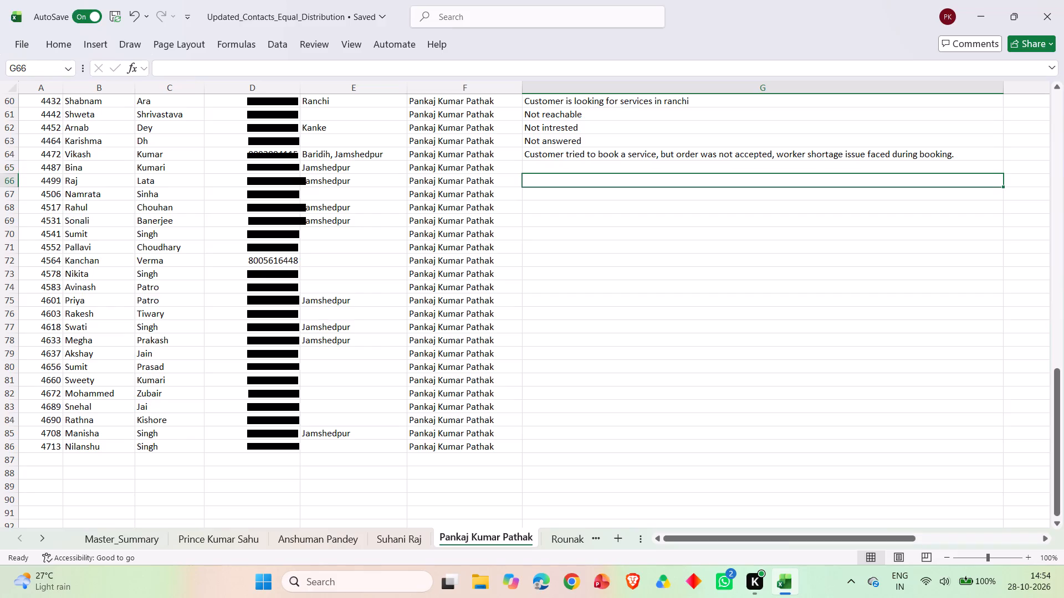
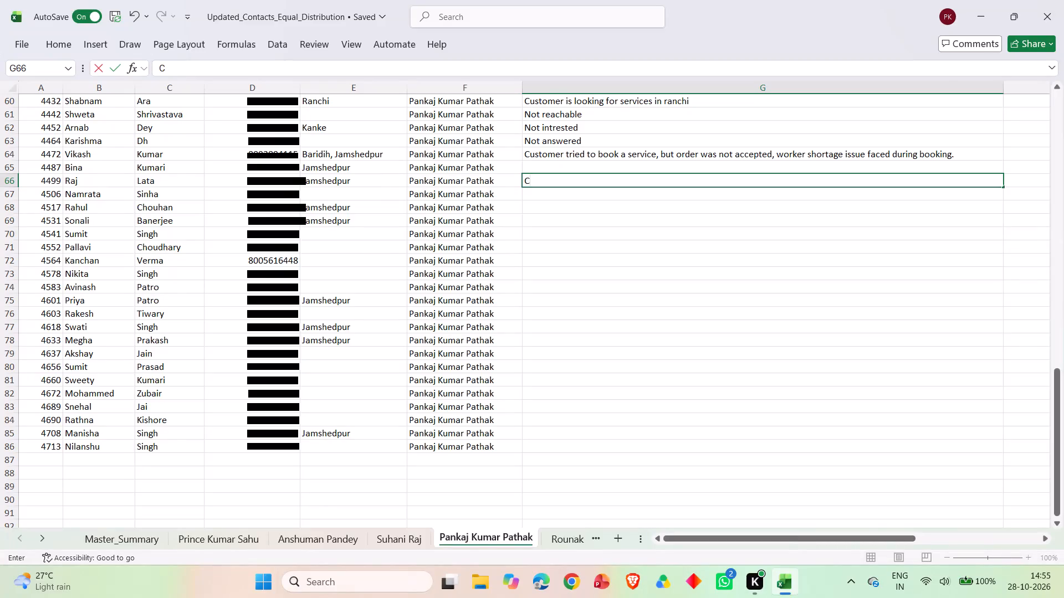
# Begin the remark for contact 4499 in cell G66 with the word "Customer".
pyautogui.write('us')
pyautogui.write('tomer')
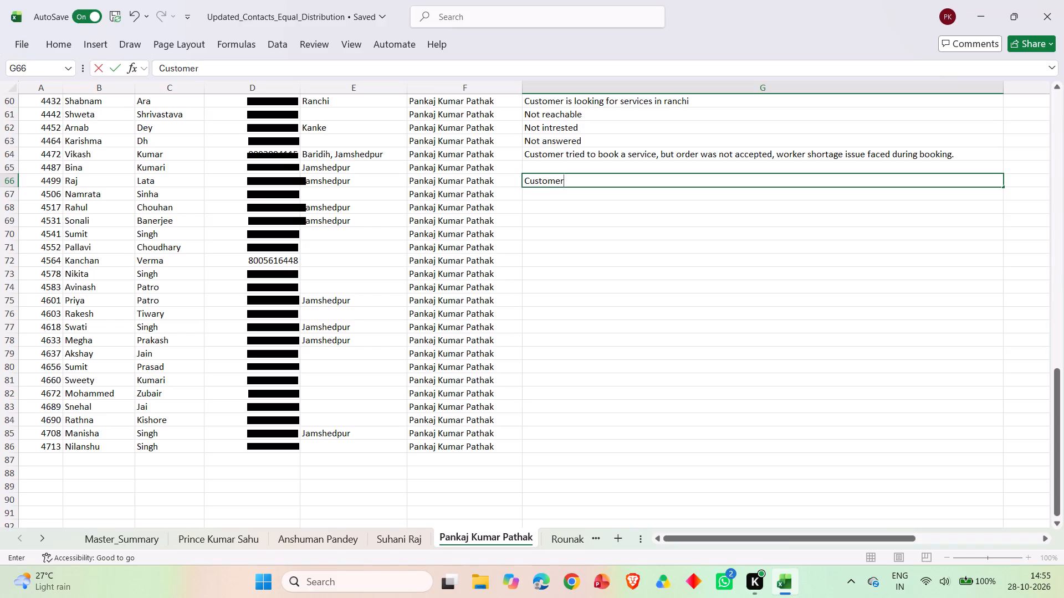
pyautogui.press('space')
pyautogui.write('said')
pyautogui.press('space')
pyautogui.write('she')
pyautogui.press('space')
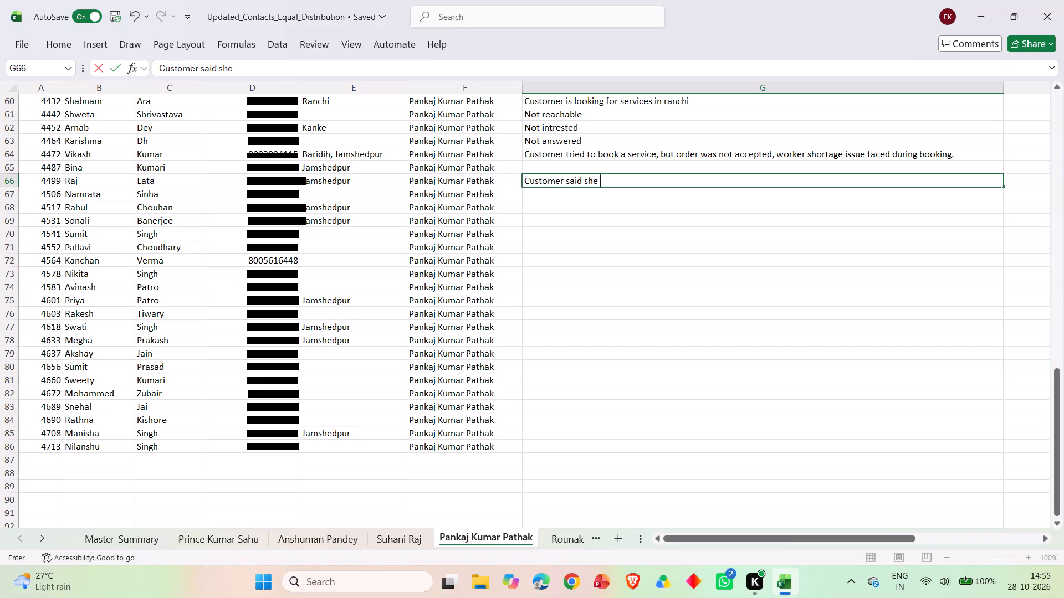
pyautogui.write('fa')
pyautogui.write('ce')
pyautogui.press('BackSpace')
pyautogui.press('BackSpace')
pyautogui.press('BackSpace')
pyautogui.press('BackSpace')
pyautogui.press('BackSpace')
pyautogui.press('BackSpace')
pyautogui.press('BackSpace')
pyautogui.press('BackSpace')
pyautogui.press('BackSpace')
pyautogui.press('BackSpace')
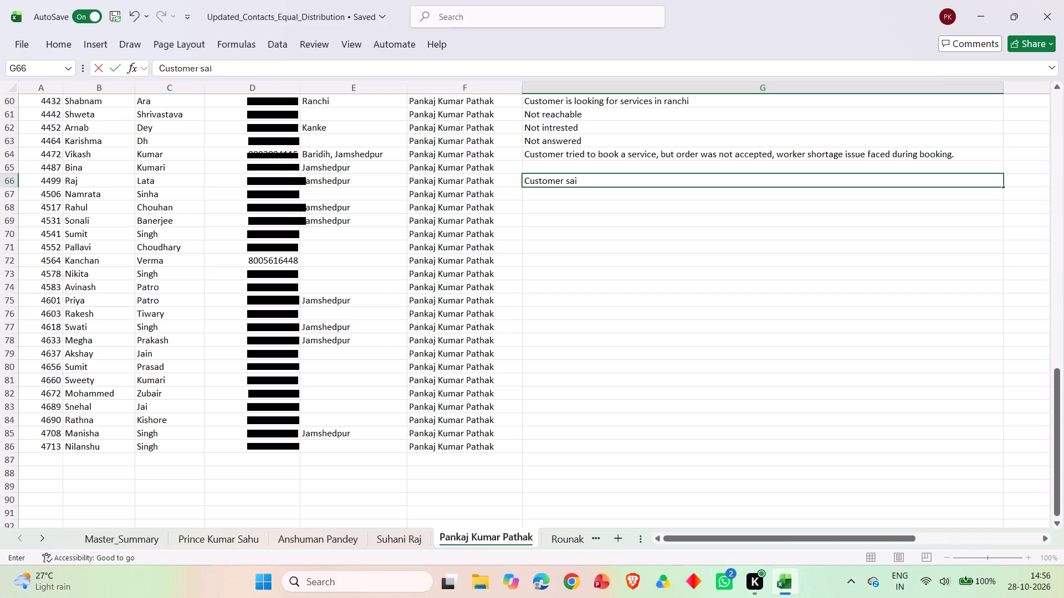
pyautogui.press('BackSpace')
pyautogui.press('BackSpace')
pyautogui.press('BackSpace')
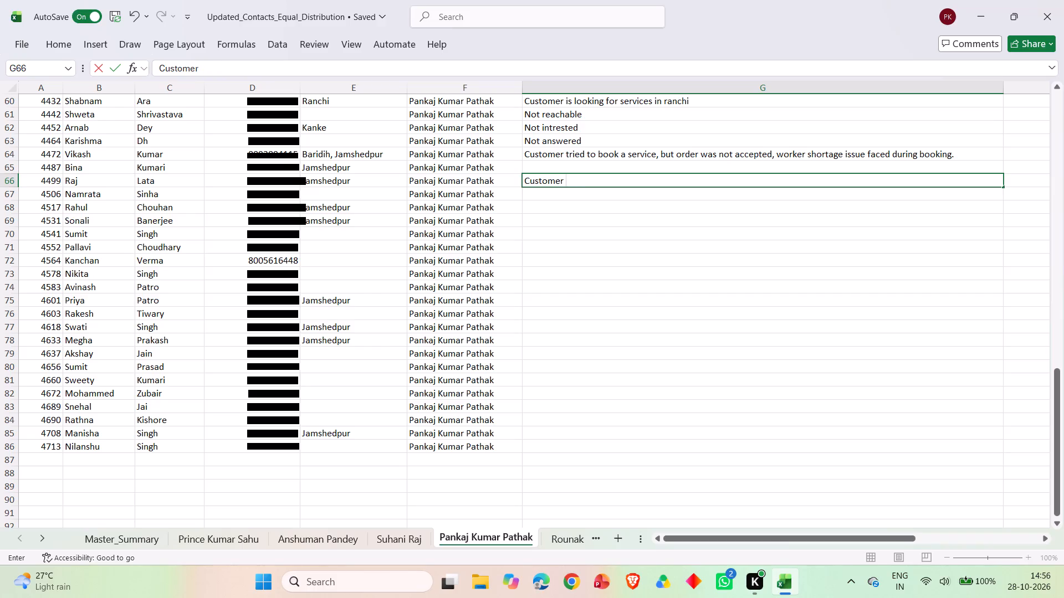
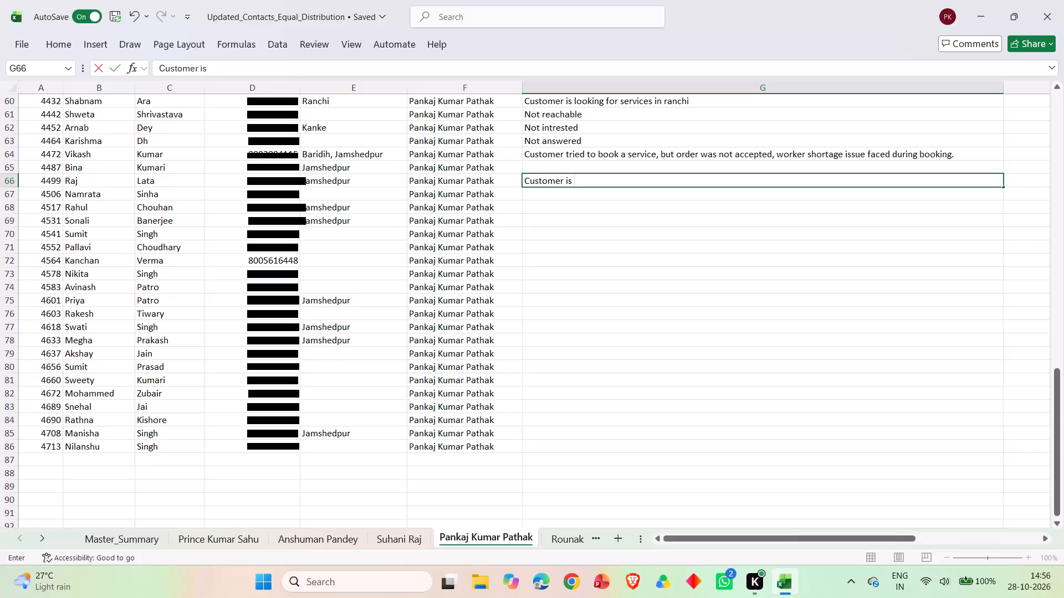
pyautogui.write('sato')
pyautogui.press('BackSpace')
pyautogui.write('isfied')
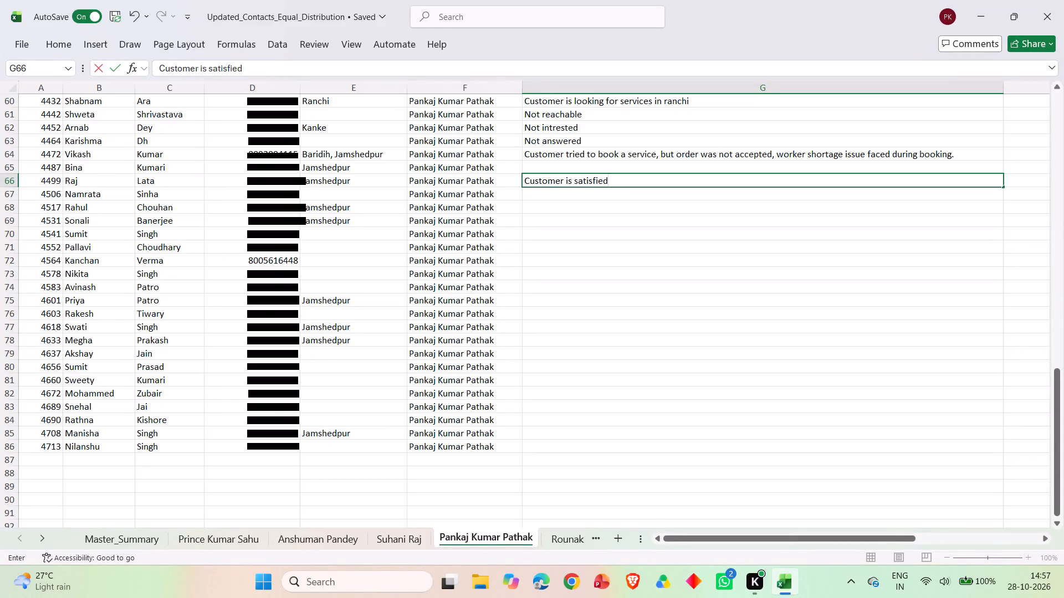
pyautogui.press('space')
pyautogui.write('with')
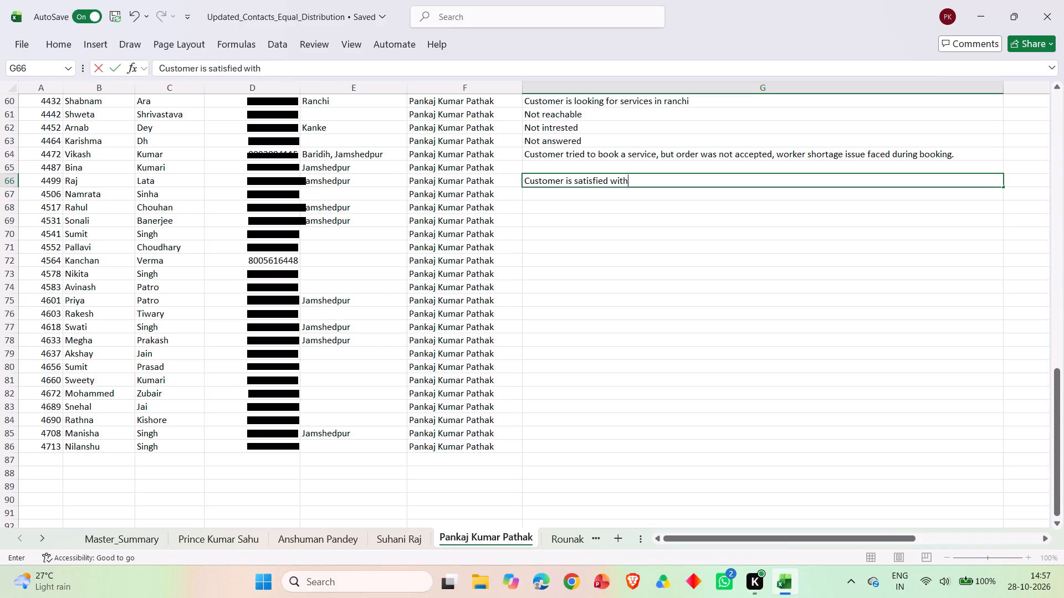
pyautogui.press('space')
pyautogui.write('kitchen')
pyautogui.press('space')
pyautogui.write('and')
pyautogui.press('space')
pyautogui.write('bathroom')
pyautogui.press('space')
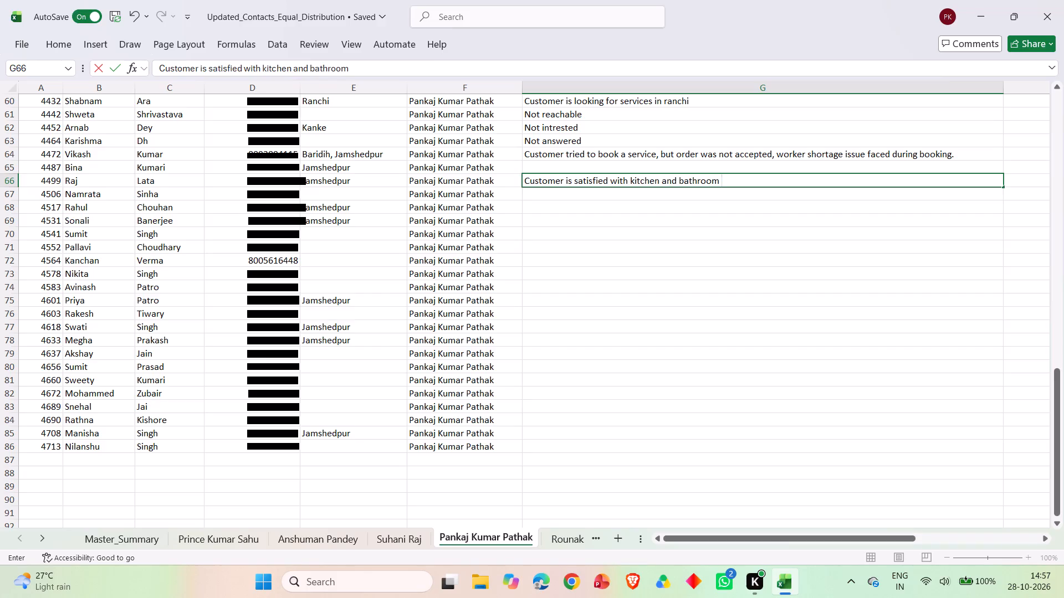
pyautogui.write('cleaning')
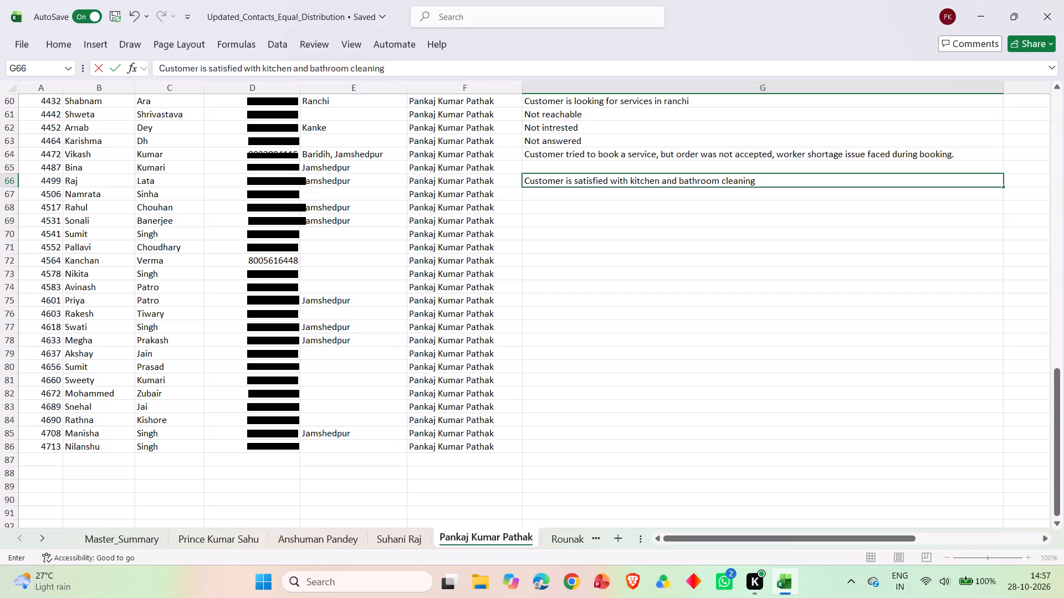
pyautogui.press('.')
pyautogui.press('space')
pyautogui.press('BackSpace')
pyautogui.press('BackSpace')
# Complete the G66 remark by adding ", but faced a location error in the app." after "cleaning".
pyautogui.write(',')
pyautogui.press('space')
pyautogui.write('but')
pyautogui.press('space')
pyautogui.write('faced')
pyautogui.press('space')
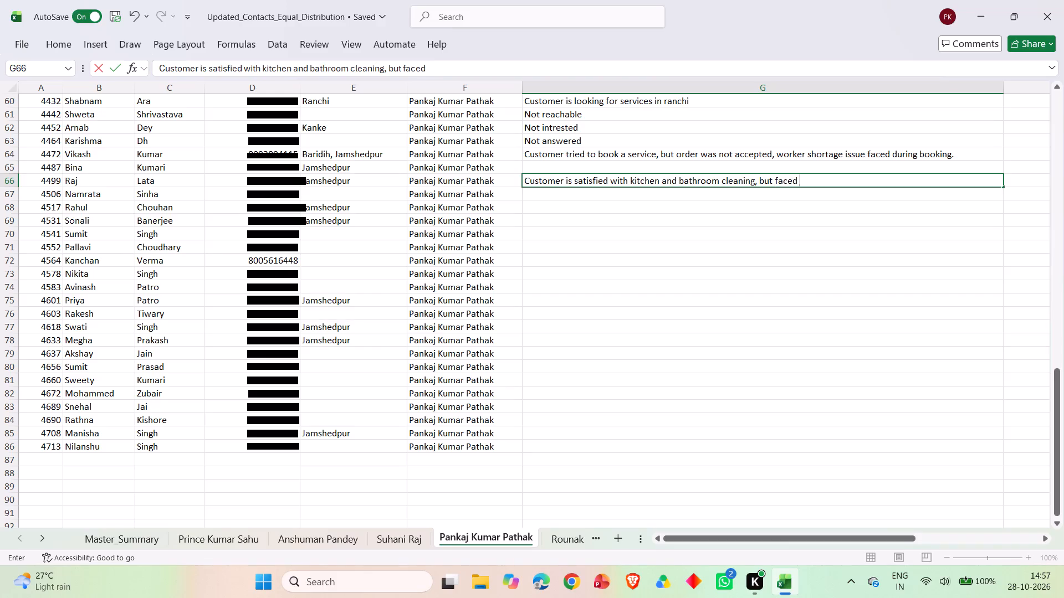
pyautogui.write('issur=e')
pyautogui.press('BackSpace')
pyautogui.press('BackSpace')
pyautogui.press('BackSpace')
pyautogui.press('e')
pyautogui.press('space')
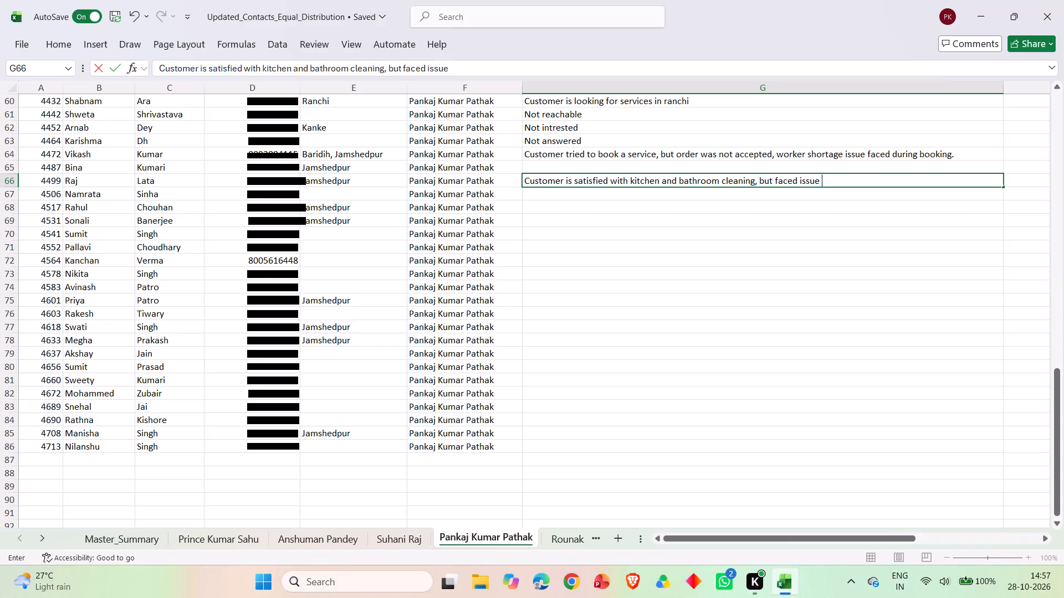
pyautogui.press('BackSpace')
pyautogui.press('BackSpace')
pyautogui.press('BackSpace')
pyautogui.press('BackSpace')
pyautogui.press('BackSpace')
pyautogui.press('BackSpace')
pyautogui.write('a location erre')
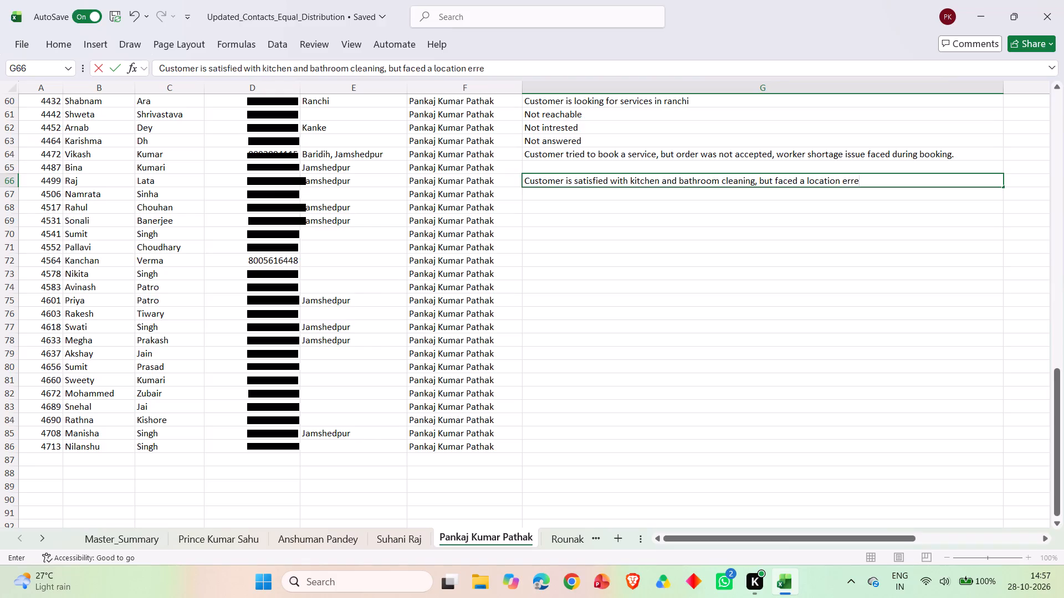
pyautogui.press('BackSpace')
pyautogui.write('oe')
pyautogui.press('space')
pyautogui.press('BackSpace')
pyautogui.press('BackSpace')
pyautogui.press('BackSpace')
pyautogui.write('or')
pyautogui.press('space')
pyautogui.write('in the app[')
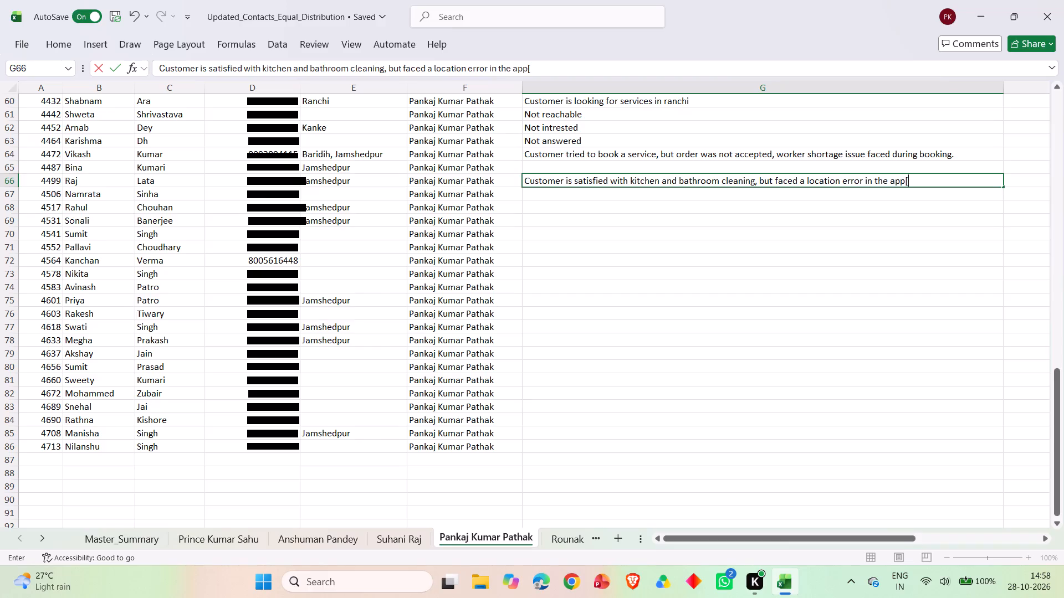
pyautogui.press('BackSpace')
pyautogui.press('.')
pyautogui.press('Right')
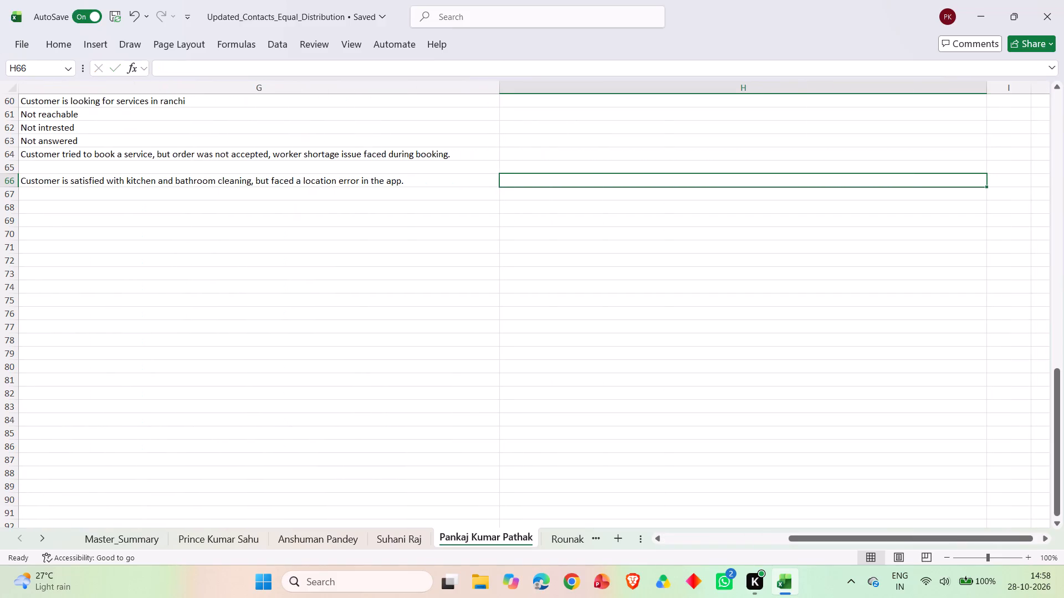
# Enter the suggestion "Improve location accuracy so the app shows the correct address." for contact 4499 in cell H66.
pyautogui.write('mprove')
pyautogui.press('space')
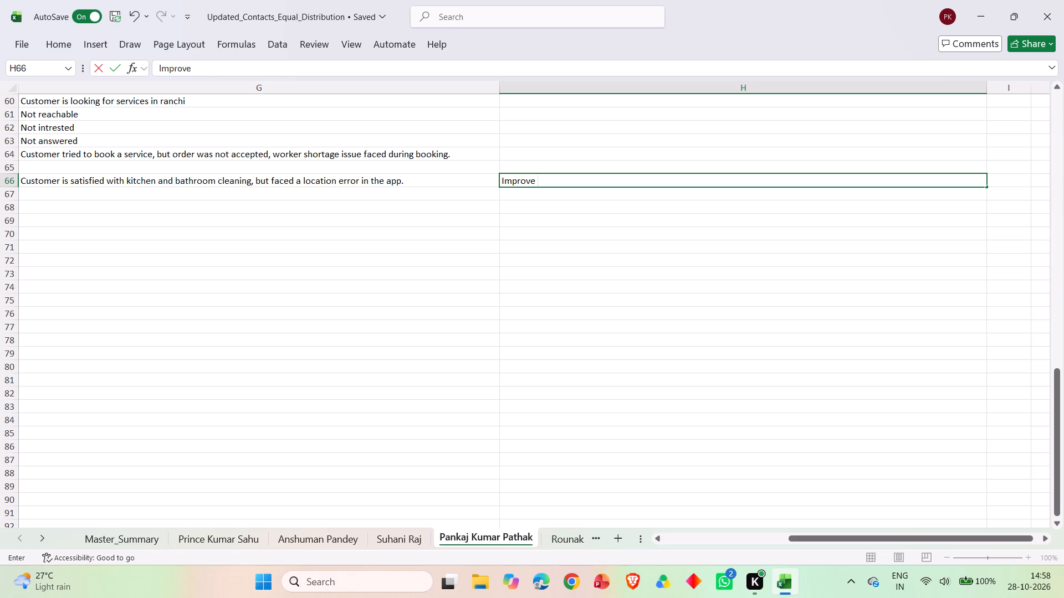
pyautogui.write('loca')
pyautogui.write('tu')
pyautogui.write('ion')
pyautogui.press('BackSpace')
pyautogui.press('BackSpace')
pyautogui.press('BackSpace')
pyautogui.press('BackSpace')
pyautogui.press('BackSpace')
pyautogui.press('BackSpace')
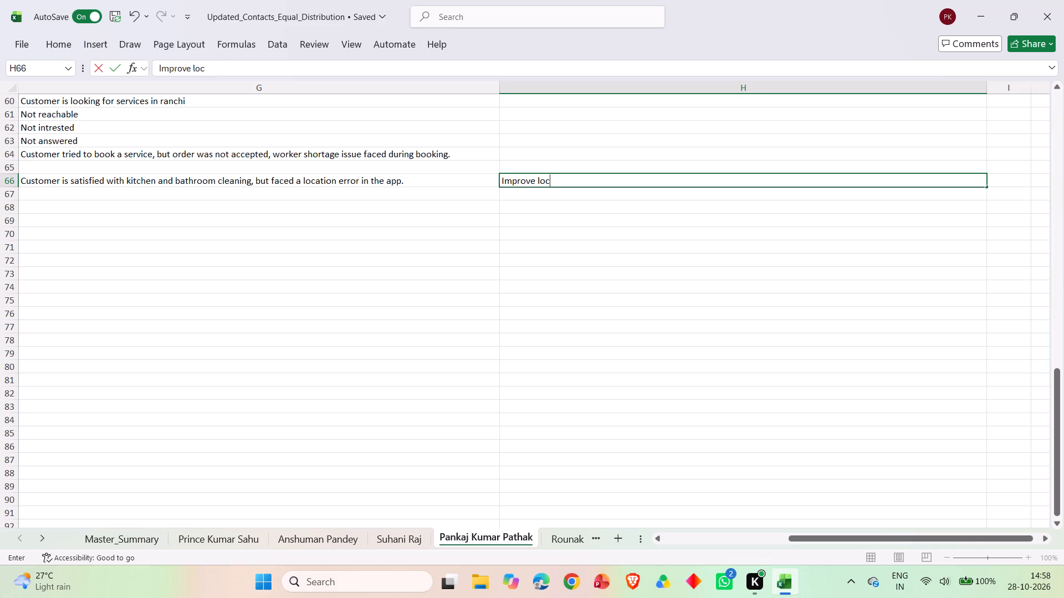
pyautogui.press('a')
pyautogui.write('it')
pyautogui.press('BackSpace')
pyautogui.press('BackSpace')
pyautogui.write('tion')
pyautogui.press('space')
pyautogui.write('accuracy so the')
pyautogui.press('space')
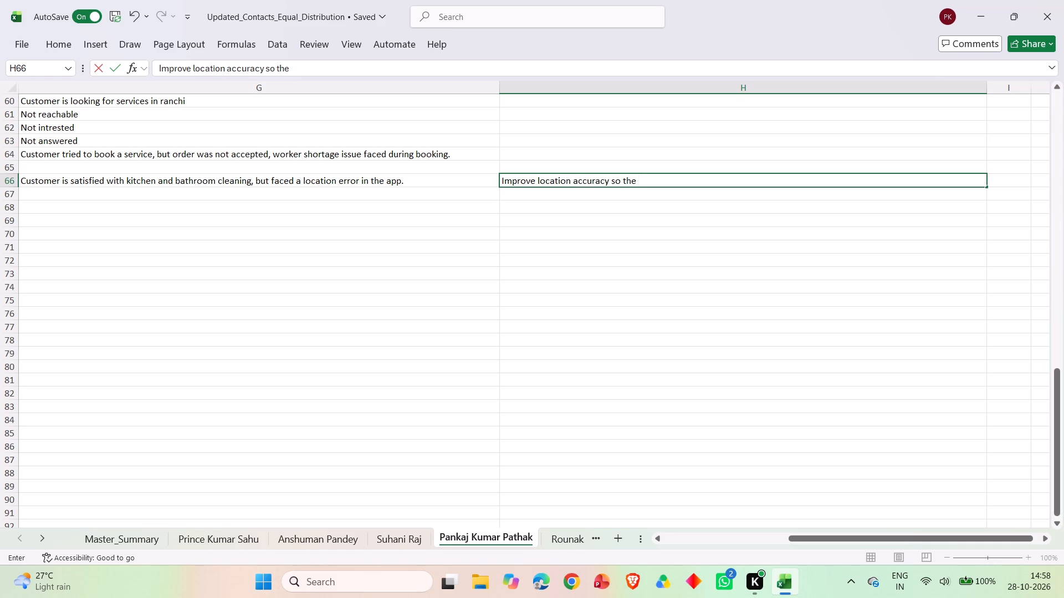
pyautogui.write('app shows')
pyautogui.press('space')
pyautogui.write('the')
pyautogui.press('space')
pyautogui.write('correct')
pyautogui.press('space')
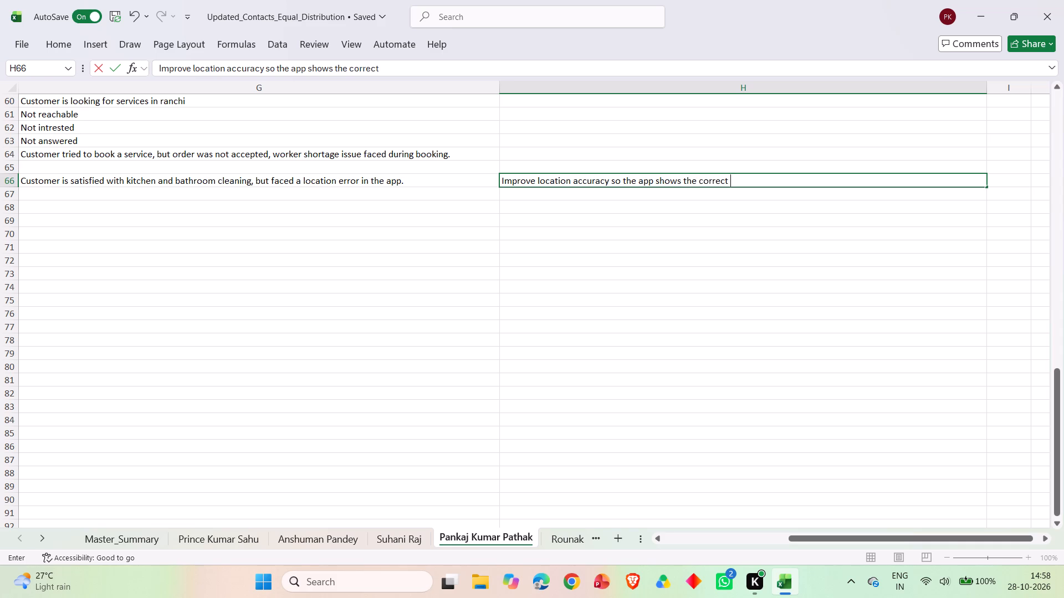
pyautogui.write('address')
pyautogui.press('.')
pyautogui.press('Left')
pyautogui.press('Left')
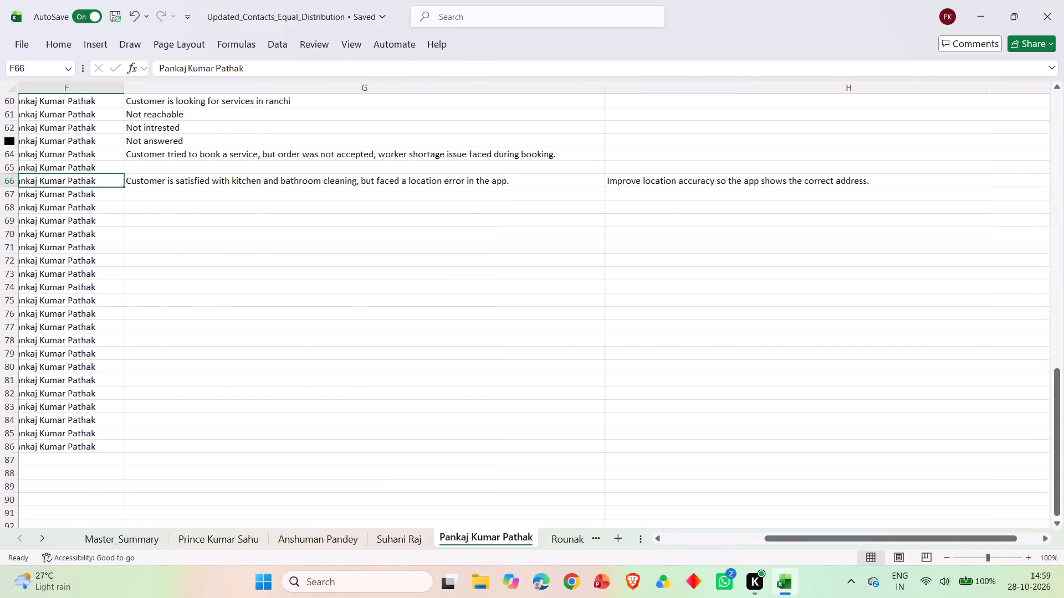
pyautogui.press('Left')
pyautogui.press('Left')
pyautogui.press('Left')
pyautogui.press('Left')
pyautogui.press('Left')
pyautogui.press('Left')
pyautogui.press('Left')
pyautogui.press('Left')
pyautogui.press('Down')
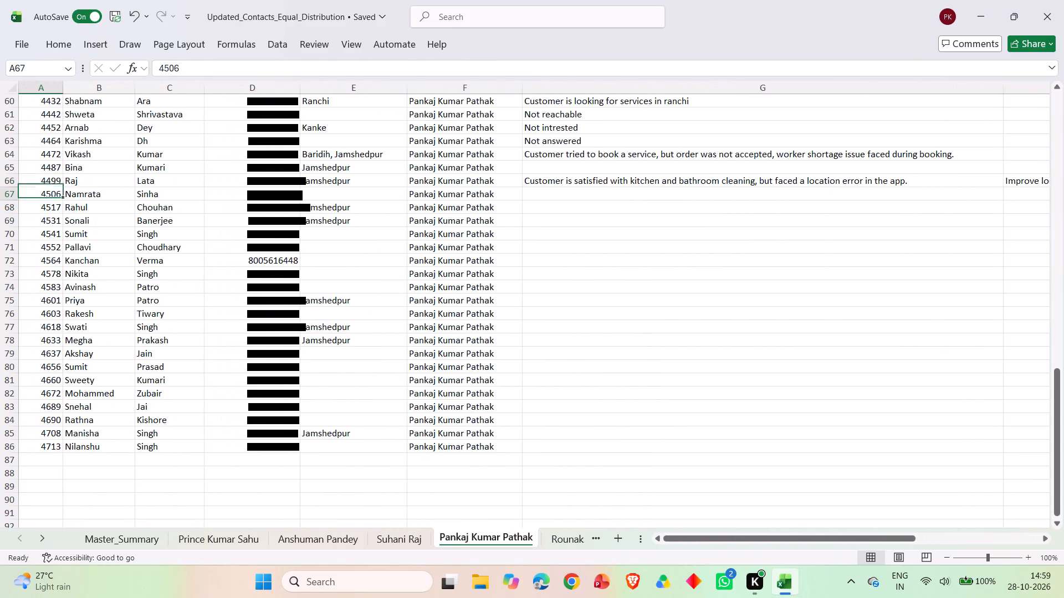
pyautogui.press('Right')
pyautogui.press('Right')
pyautogui.press('Right')
pyautogui.press('Right')
pyautogui.press('Right')
pyautogui.press('Right')
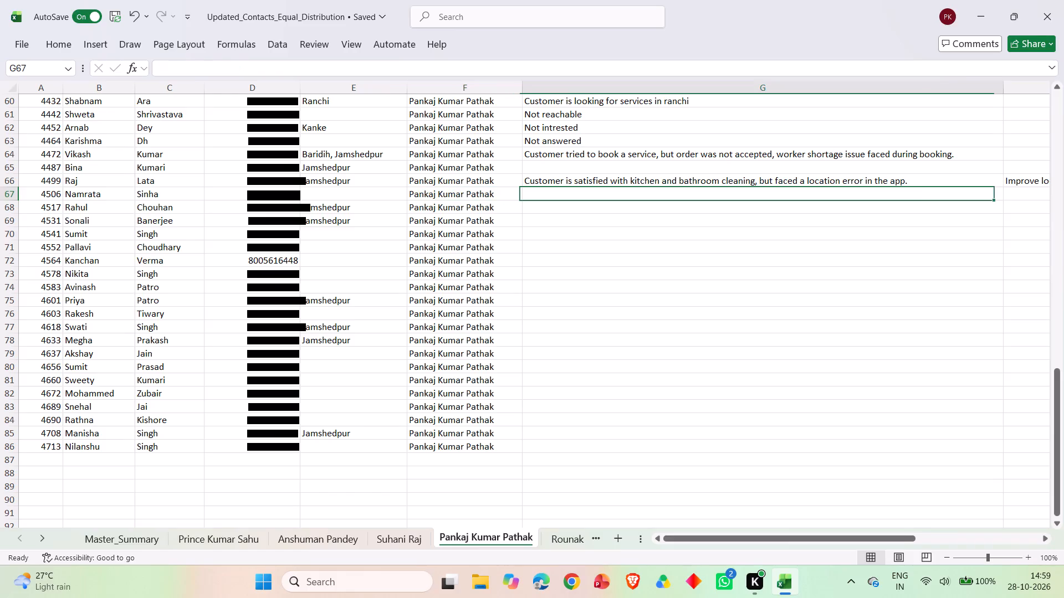
pyautogui.press('Up')
pyautogui.press('Up')
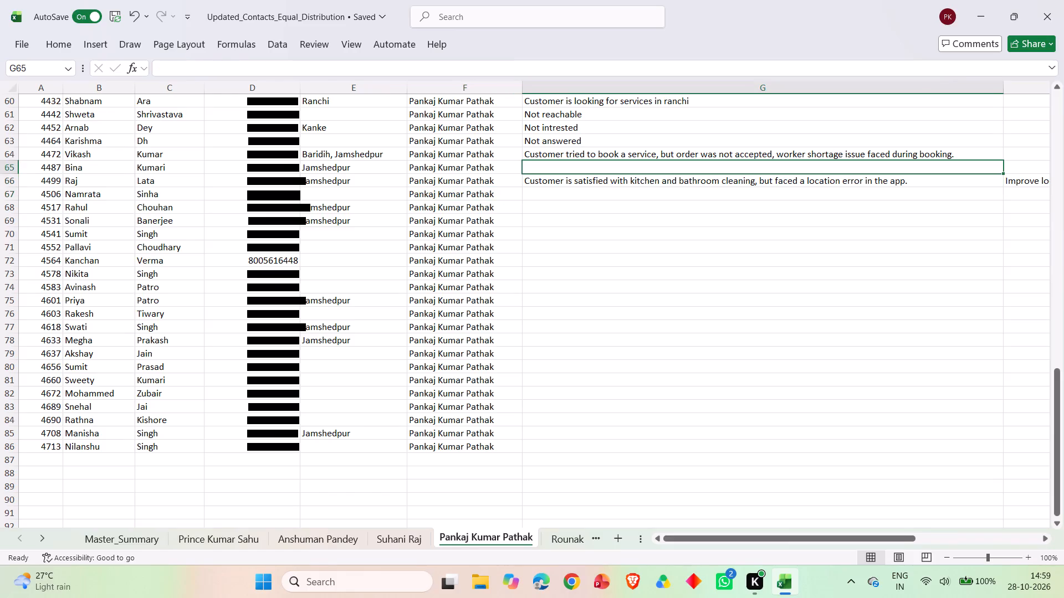
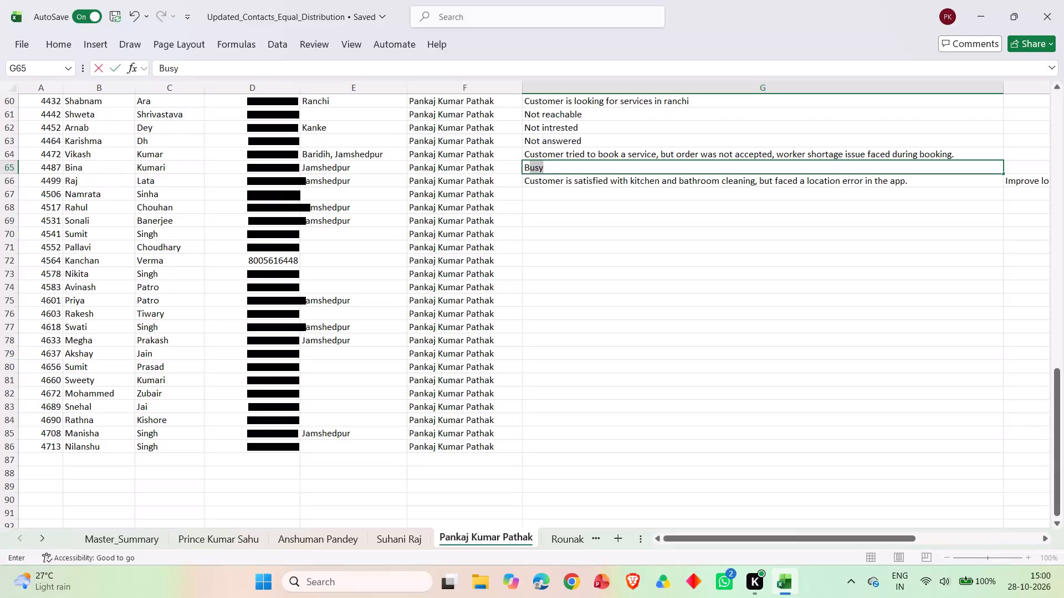
pyautogui.press('BackSpace')
pyautogui.press('BackSpace')
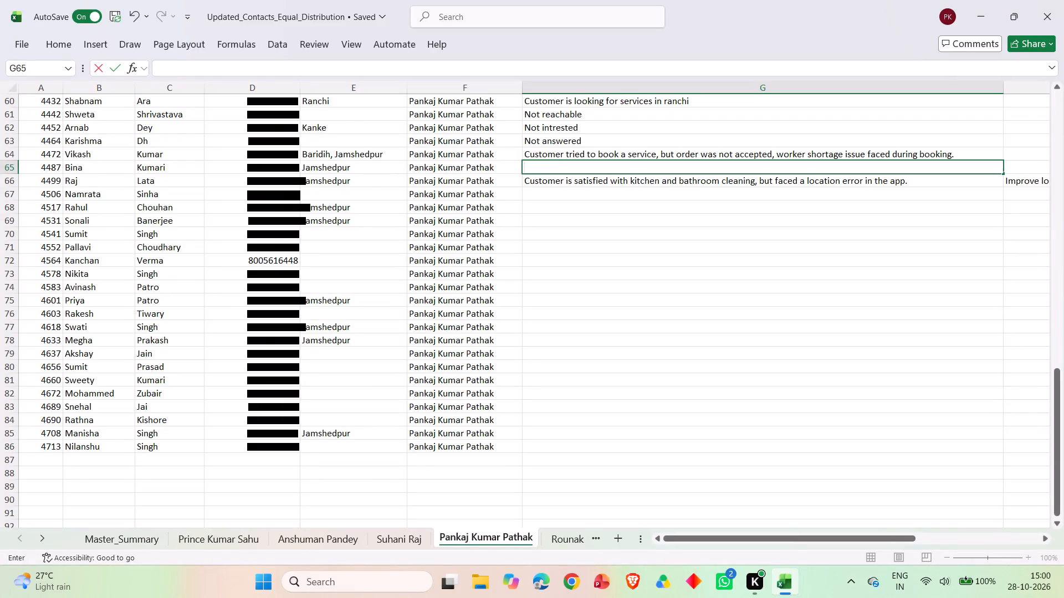
pyautogui.write('no')
pyautogui.write('t i')
pyautogui.press('Return')
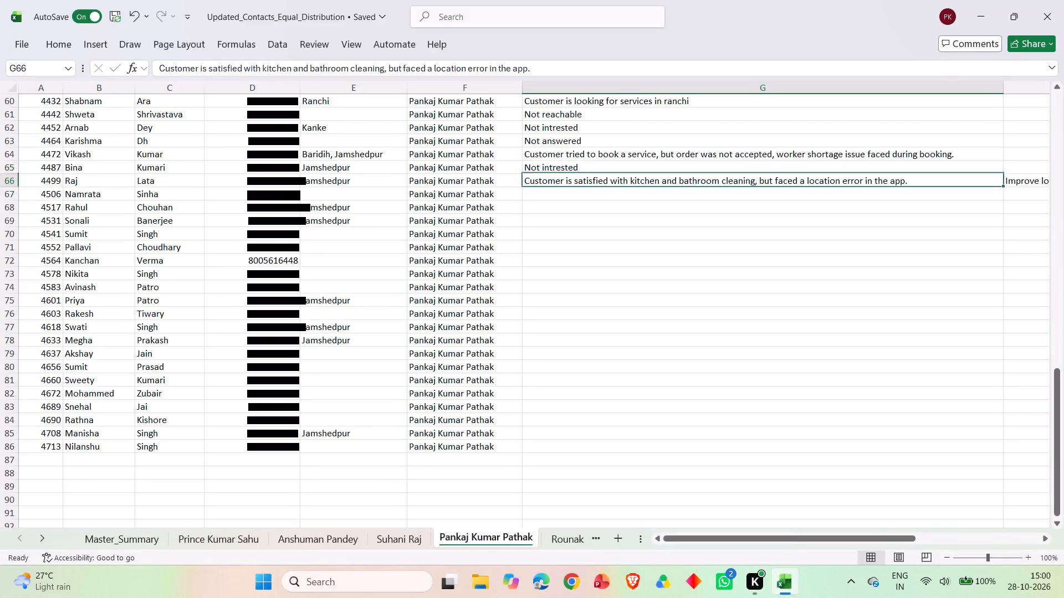
pyautogui.press('Return')
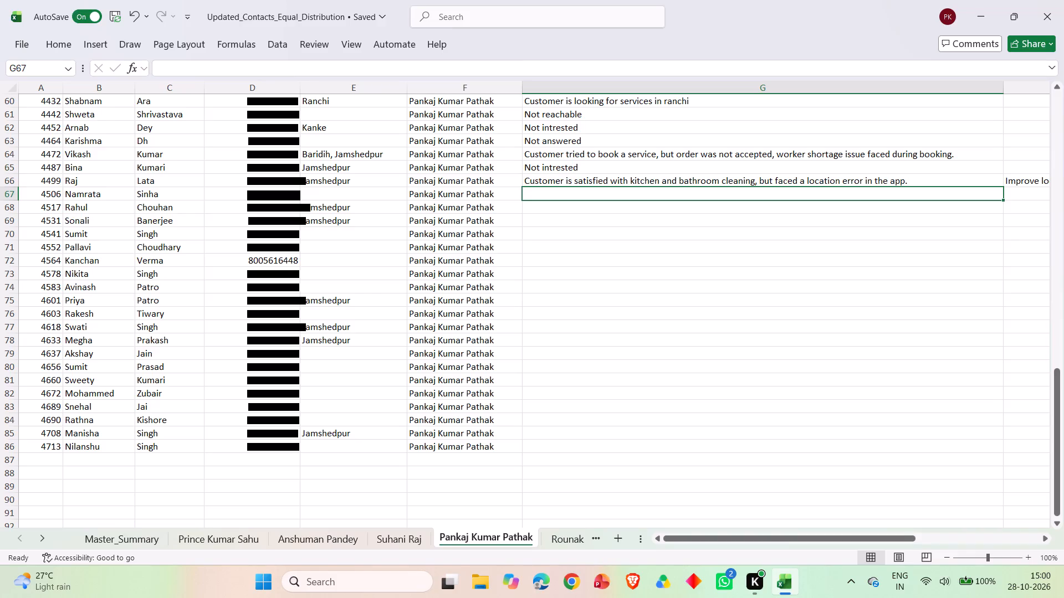
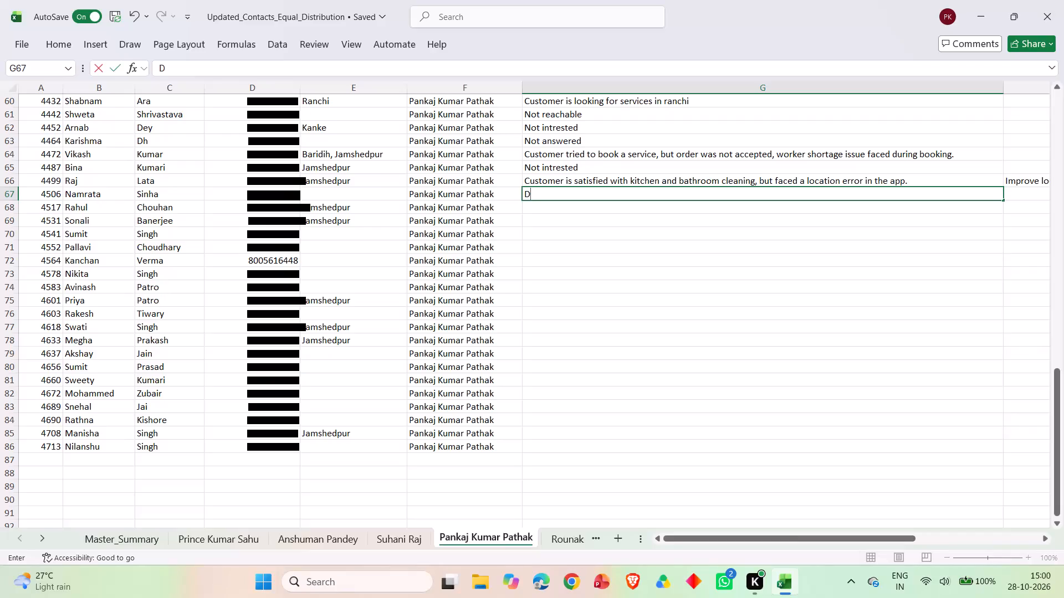
pyautogui.press('e')
pyautogui.write('clined the')
pyautogui.press('space')
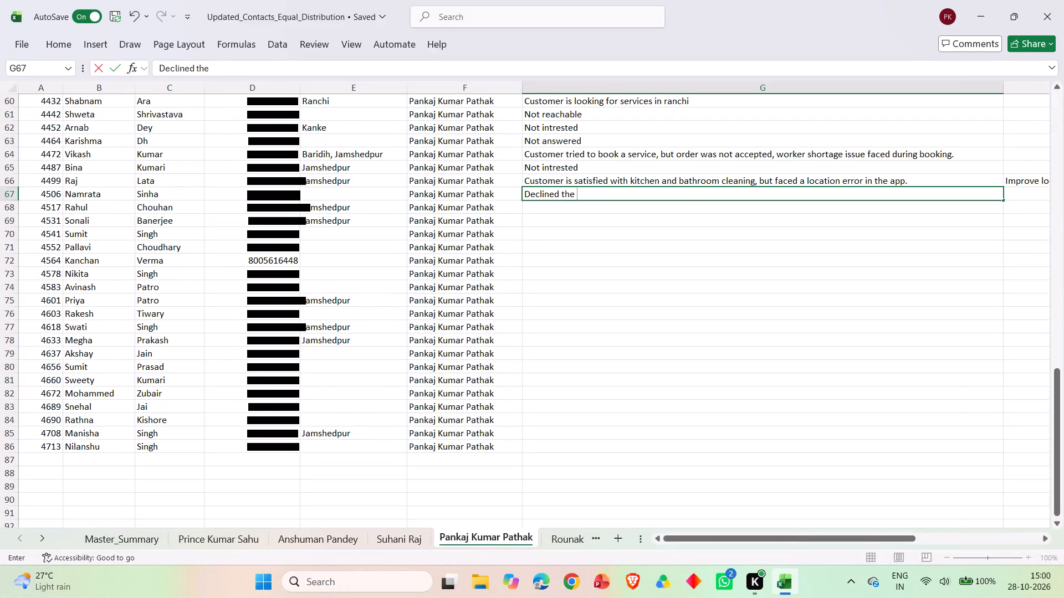
pyautogui.write('call')
pyautogui.press('Return')
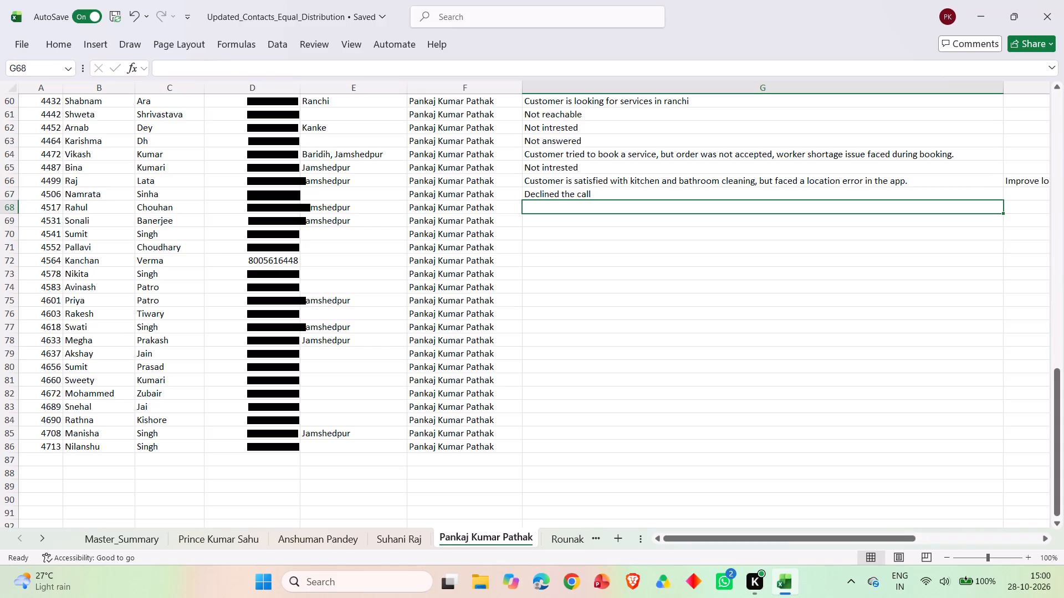
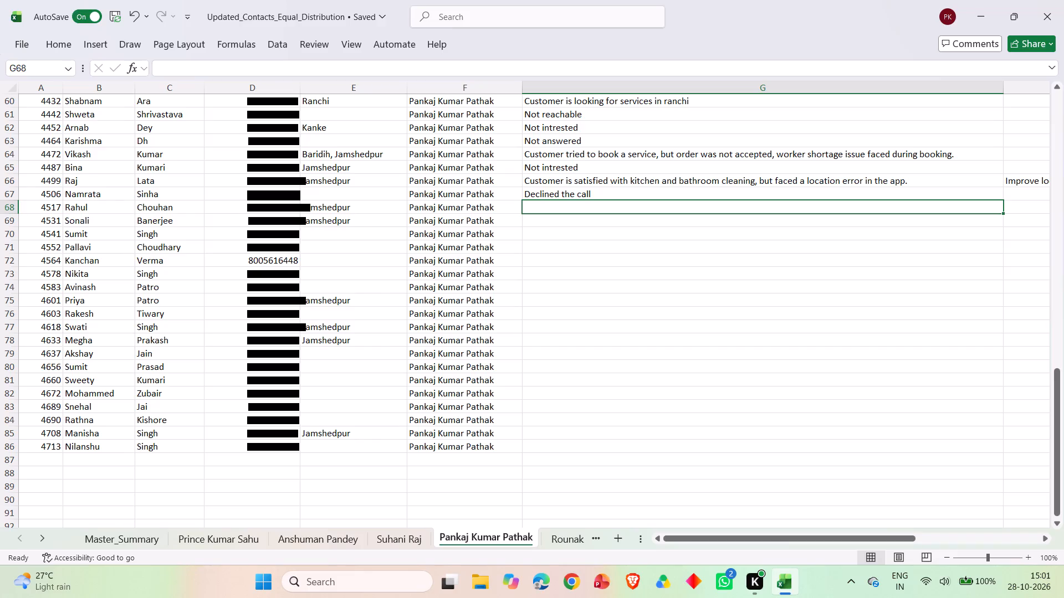
pyautogui.press('c')
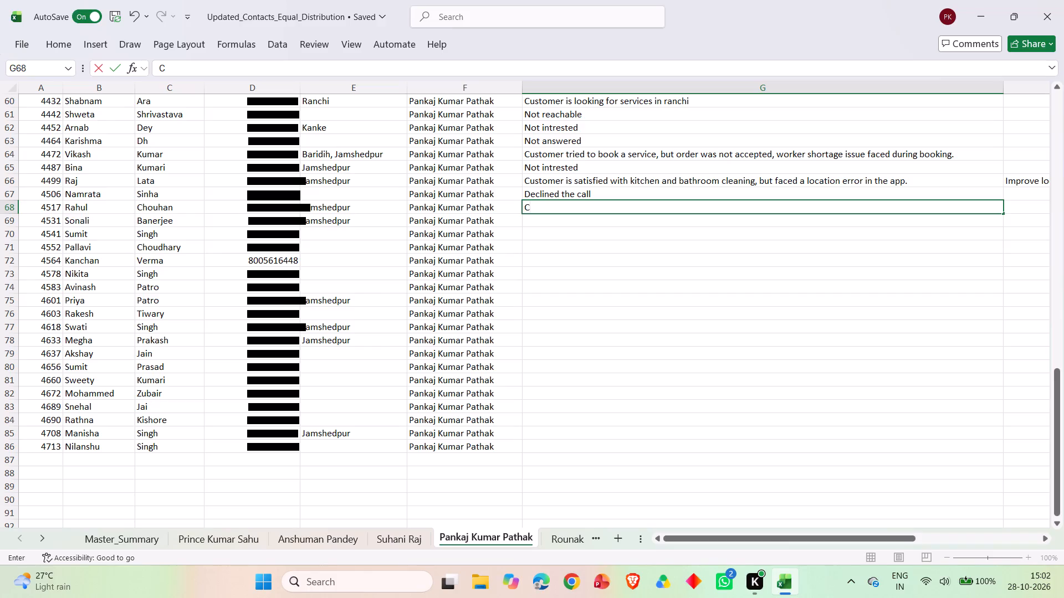
pyautogui.write('us')
pyautogui.write('tomer tr')
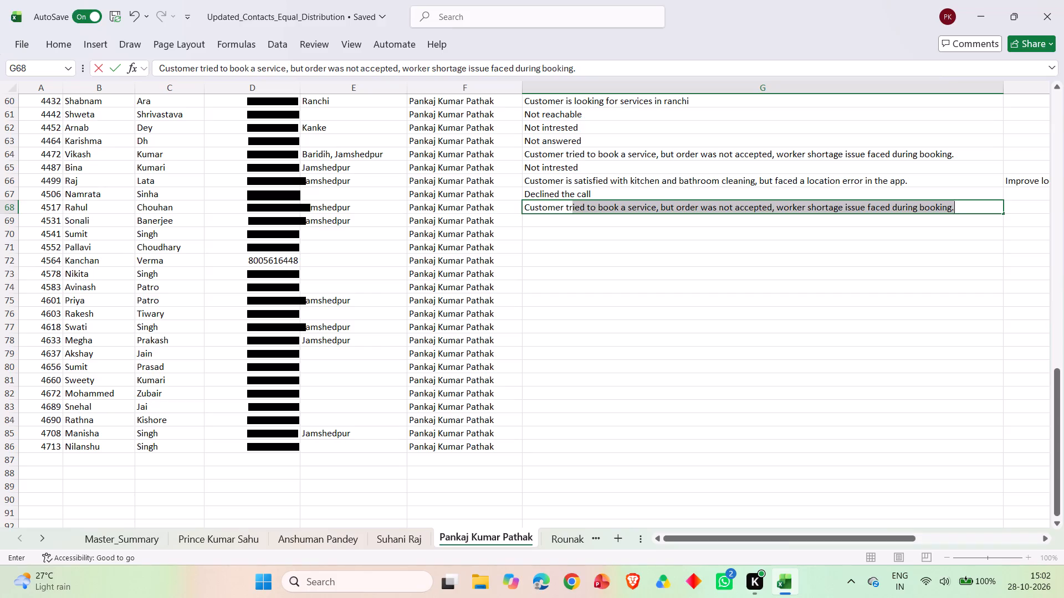
pyautogui.press('Return')
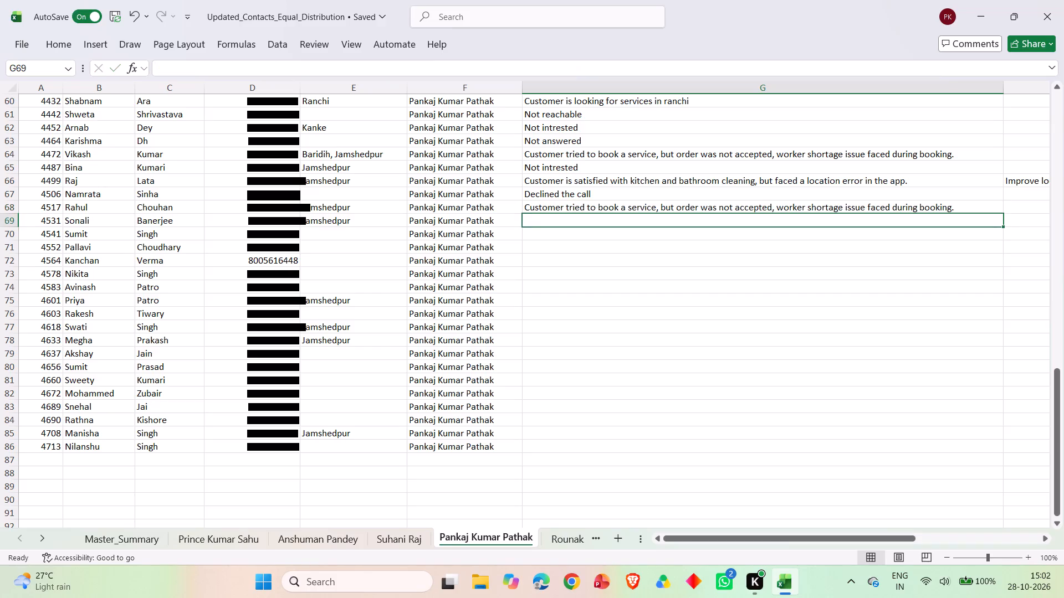
pyautogui.doubleClick(391, 208)
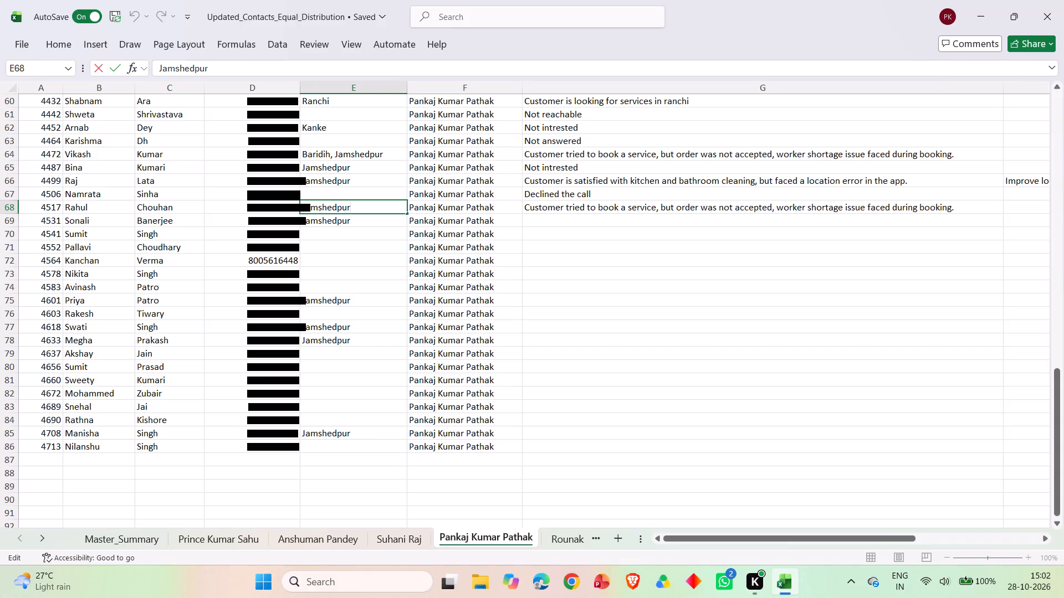
pyautogui.click(299, 203)
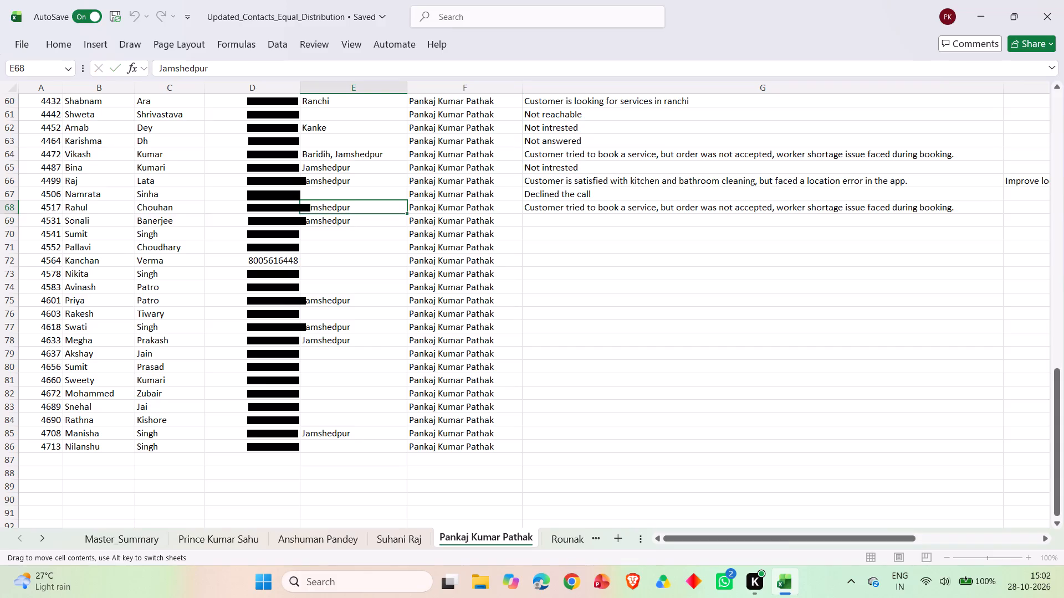
pyautogui.doubleClick(301, 205)
pyautogui.doubleClick(316, 208)
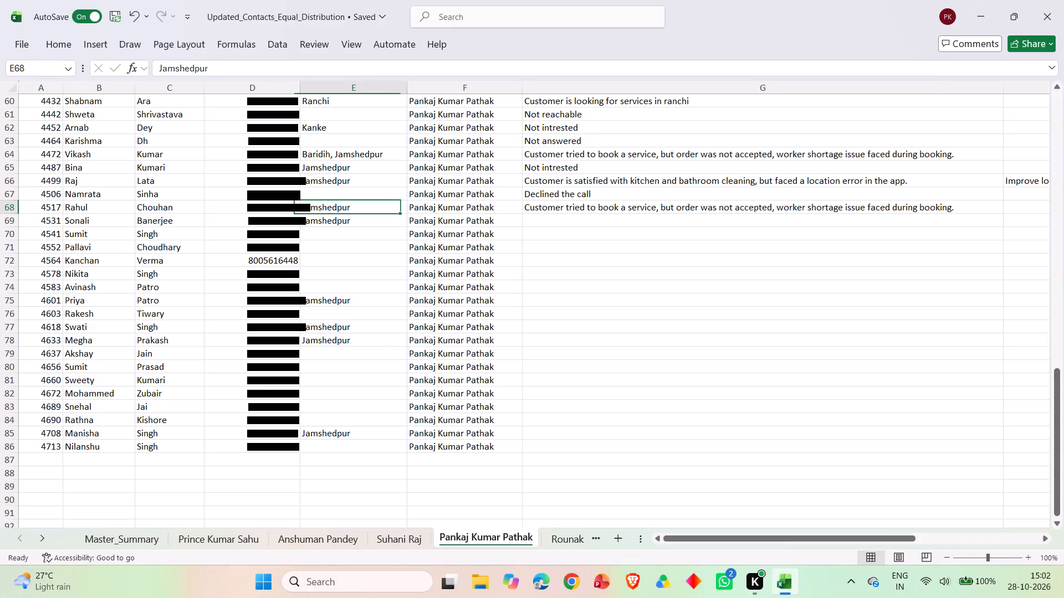
pyautogui.click(301, 207)
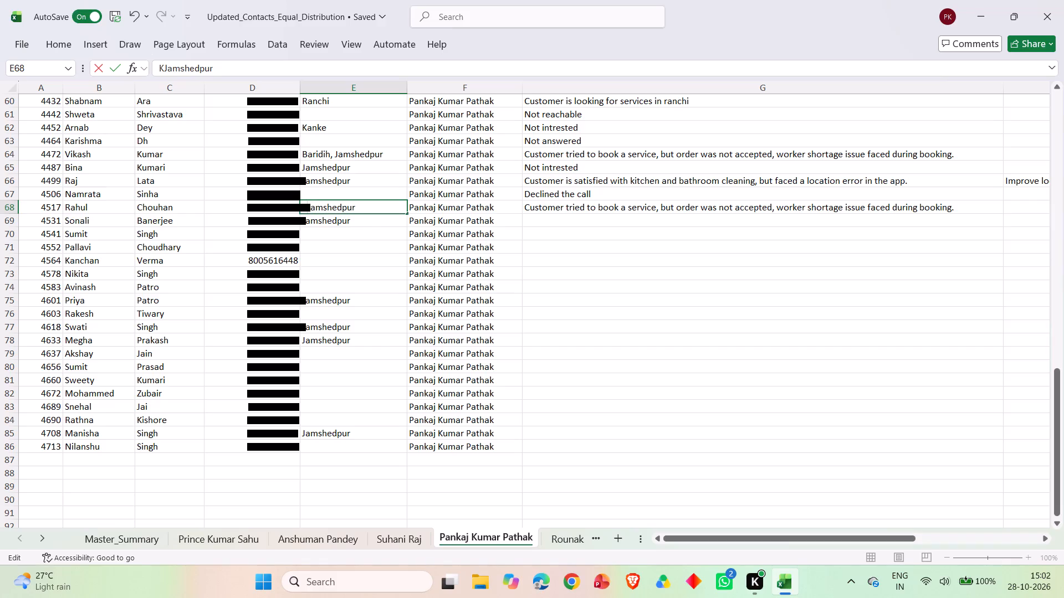
pyautogui.write('adma ,')
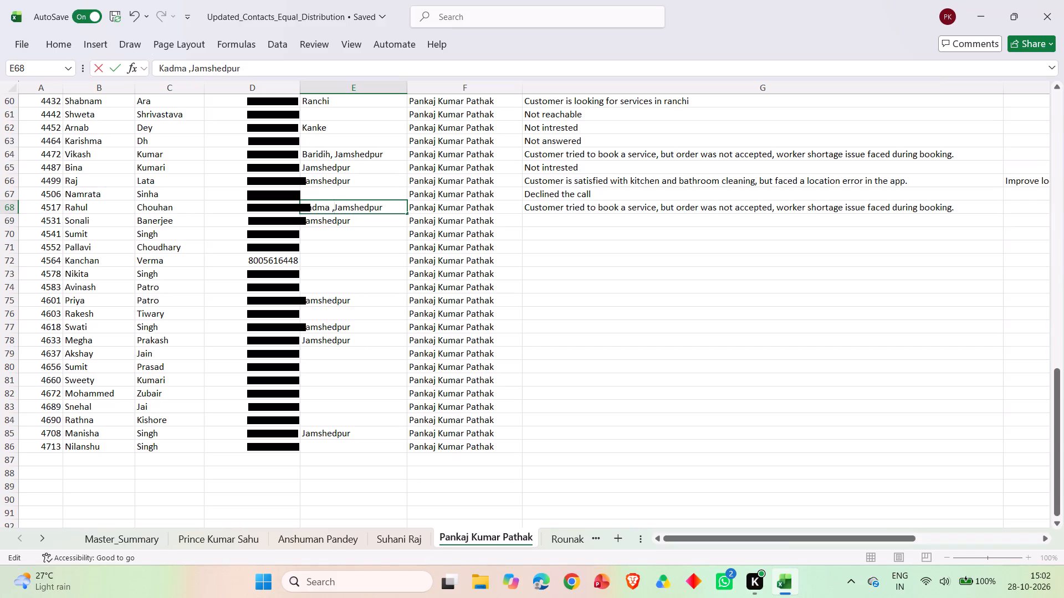
pyautogui.doubleClick(622, 225)
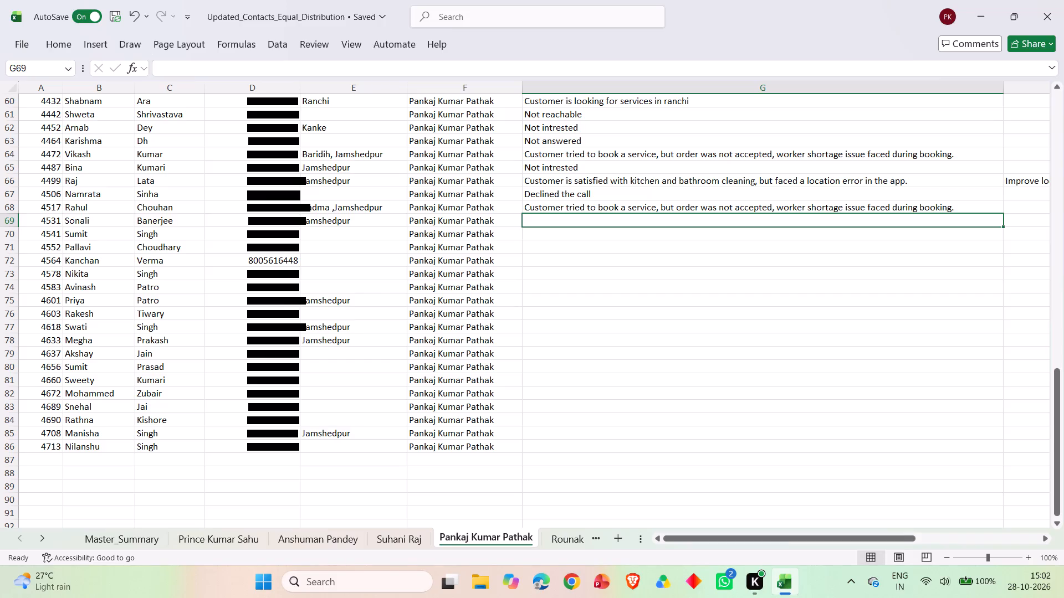
pyautogui.doubleClick(1028, 210)
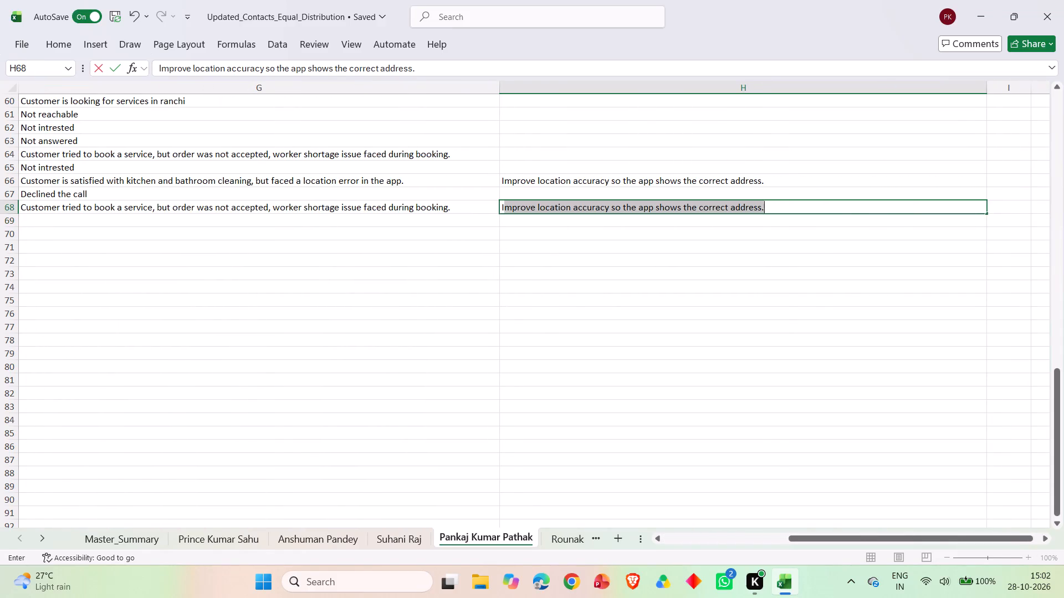
pyautogui.write('mprovwe')
pyautogui.press('space')
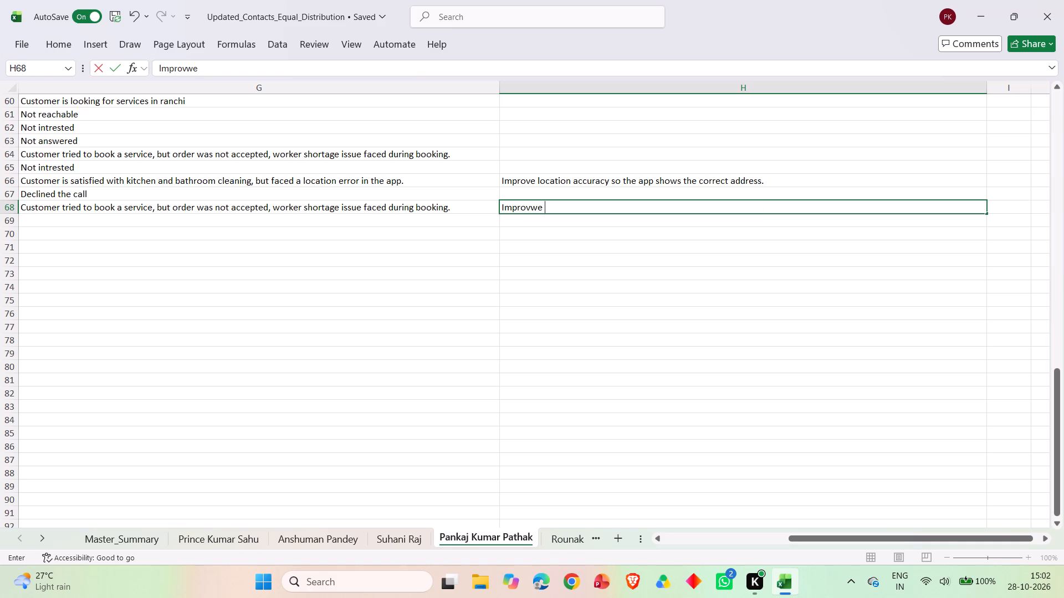
pyautogui.press('BackSpace')
pyautogui.press('BackSpace')
pyautogui.press('BackSpace')
pyautogui.write('e')
pyautogui.press('space')
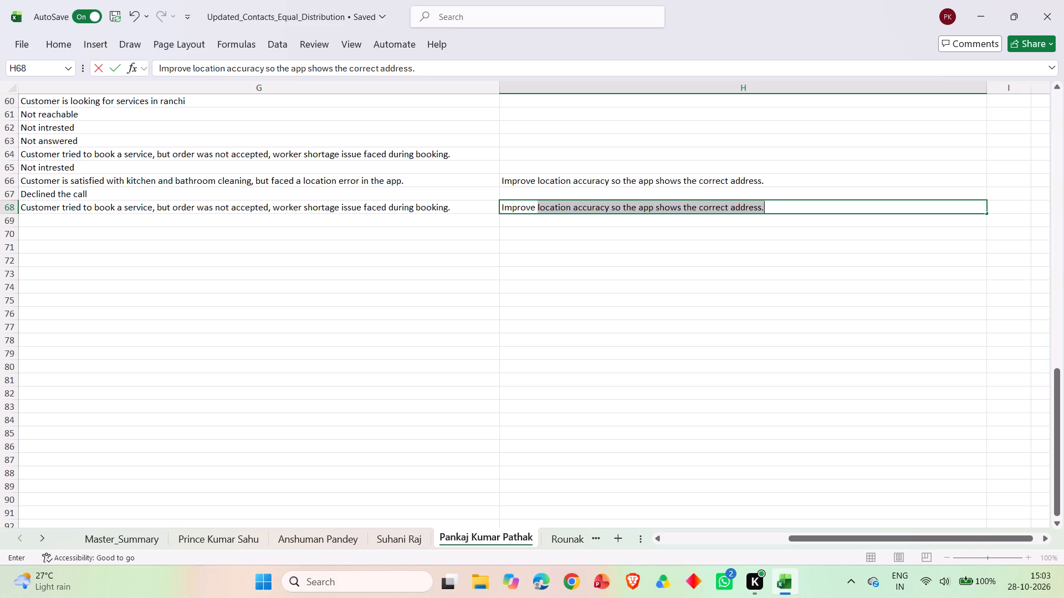
pyautogui.write('the')
pyautogui.press('space')
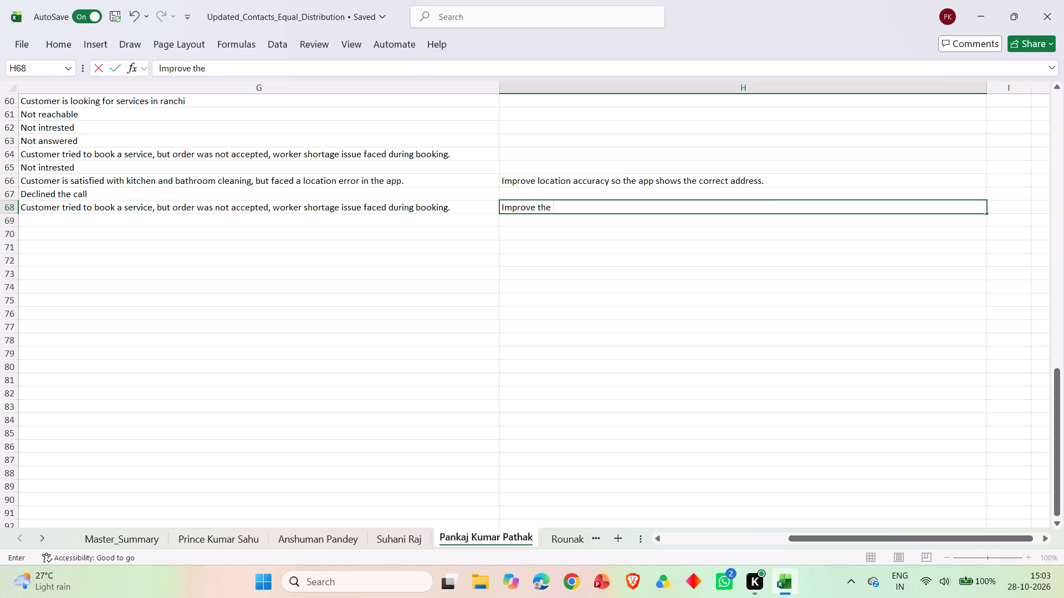
pyautogui.write('worker')
pyautogui.press('space')
pyautogui.press('n')
pyautogui.press('BackSpace')
pyautogui.moveTo(765, 539); pyautogui.dragTo(637, 558)
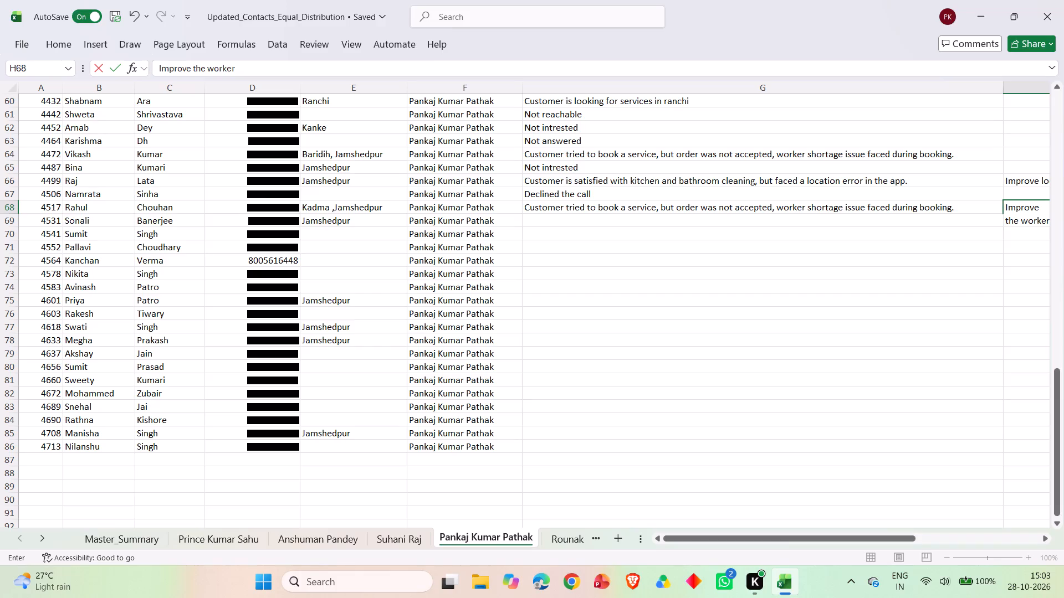
pyautogui.click(928, 538)
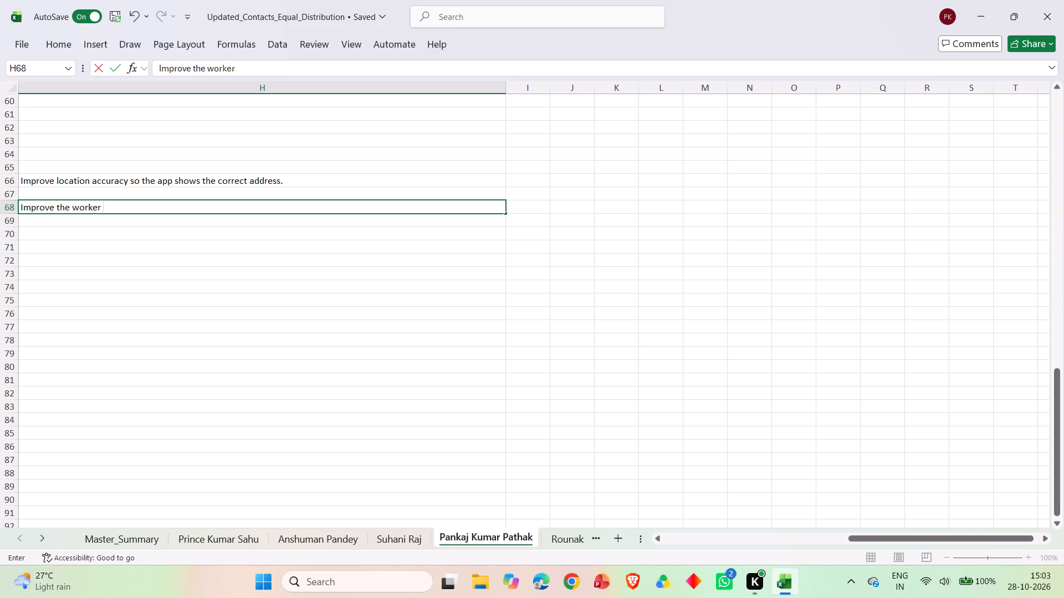
pyautogui.press('BackSpace')
pyautogui.press('space')
pyautogui.write('AVAILA')
pyautogui.write('BILITY')
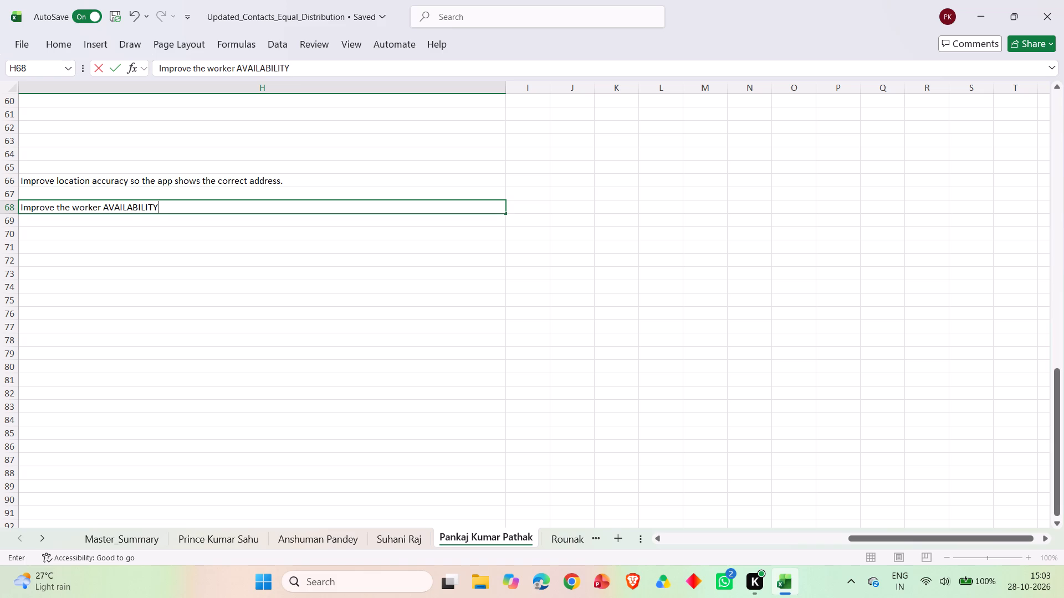
pyautogui.press('BackSpace')
pyautogui.press('BackSpace')
pyautogui.press('BackSpace')
pyautogui.press('BackSpace')
pyautogui.press('BackSpace')
pyautogui.press('BackSpace')
pyautogui.press('BackSpace')
pyautogui.press('BackSpace')
pyautogui.press('BackSpace')
pyautogui.press('BackSpace')
pyautogui.press('BackSpace')
pyautogui.press('BackSpace')
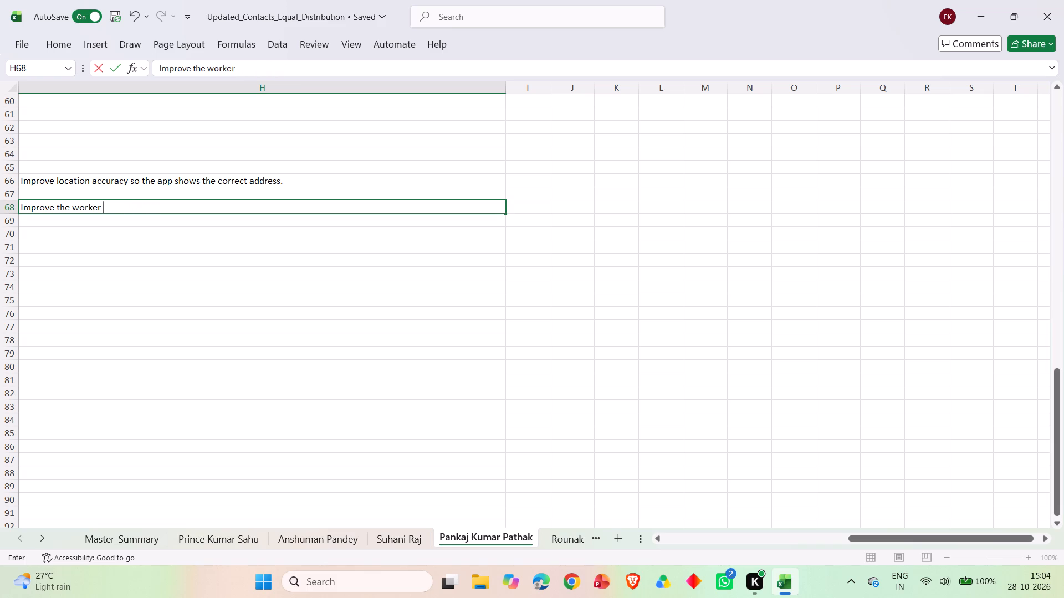
pyautogui.press('a')
pyautogui.write('vailabbility')
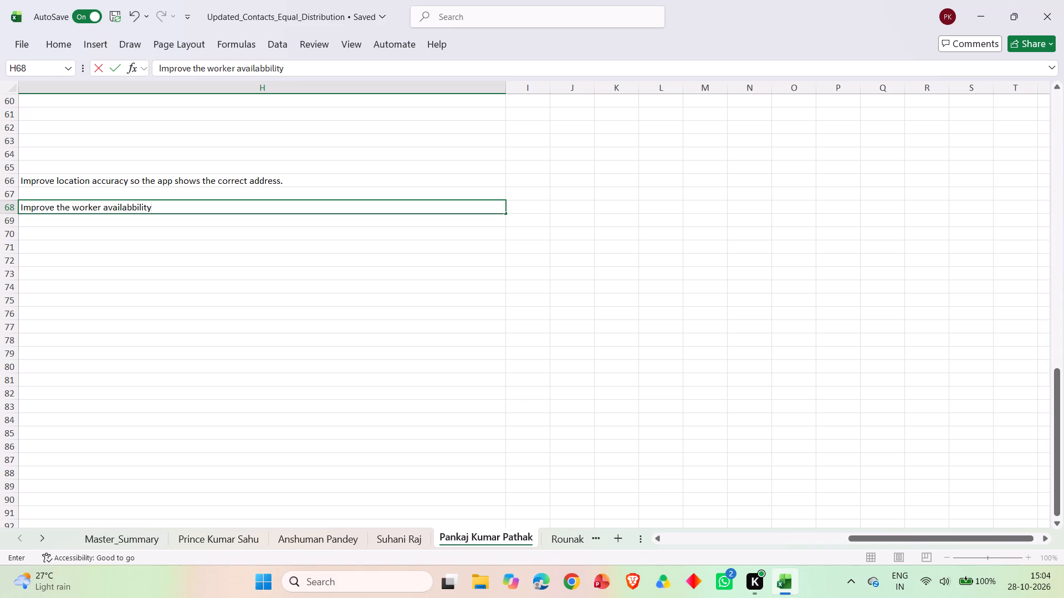
pyautogui.press('BackSpace')
pyautogui.press('BackSpace')
pyautogui.press('BackSpace')
pyautogui.press('BackSpace')
pyautogui.press('BackSpace')
pyautogui.press('BackSpace')
pyautogui.press('BackSpace')
pyautogui.write('bility')
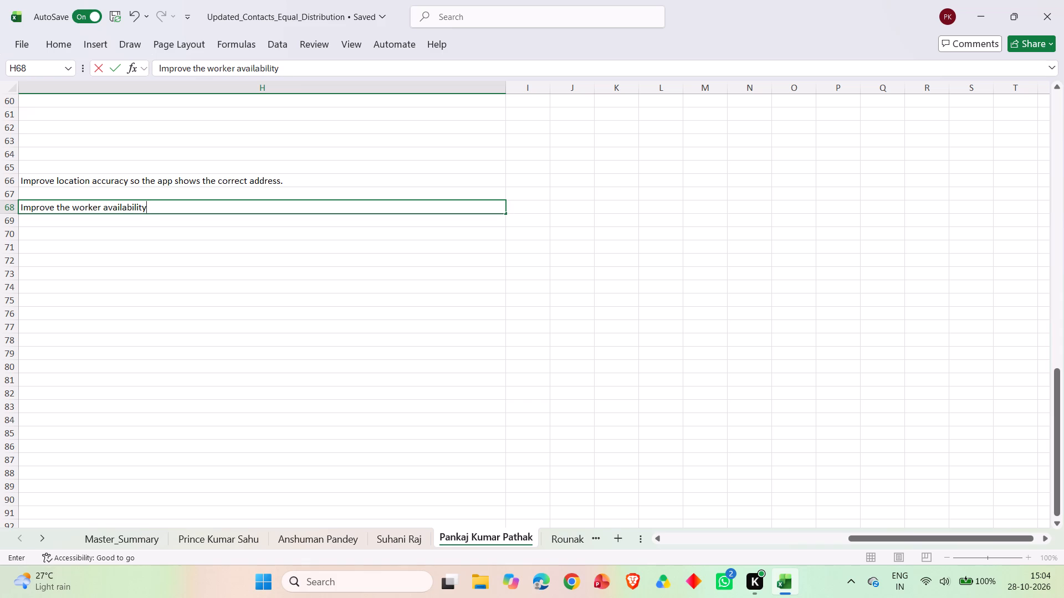
pyautogui.press('Return')
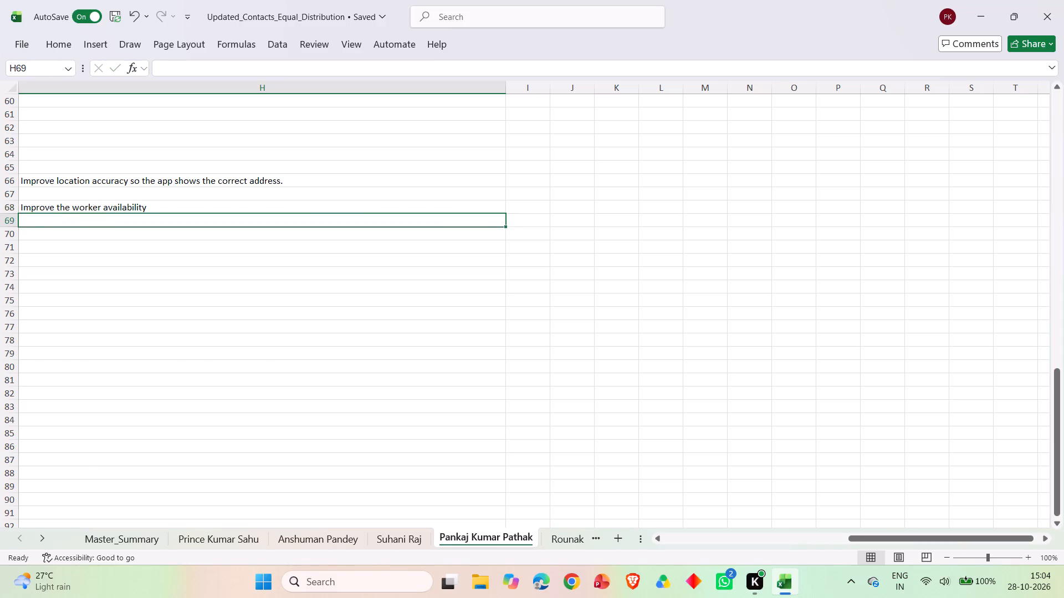
# Enter the remark "Not intrested" for contact 4531 in cell G69.
pyautogui.press('Left')
pyautogui.press('Left')
pyautogui.press('Left')
pyautogui.press('Left')
pyautogui.press('Left')
pyautogui.press('Left')
pyautogui.press('Left')
pyautogui.press('Left')
pyautogui.press('Left')
pyautogui.press('Left')
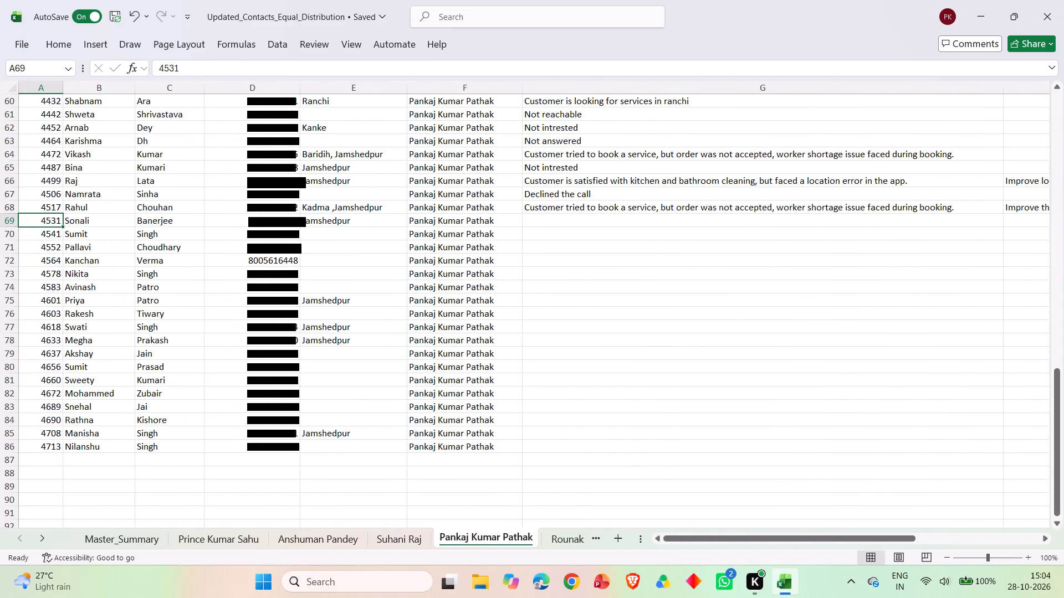
pyautogui.press('Left')
pyautogui.press('Right')
pyautogui.press('Right')
pyautogui.press('Right')
pyautogui.press('Right')
pyautogui.press('Right')
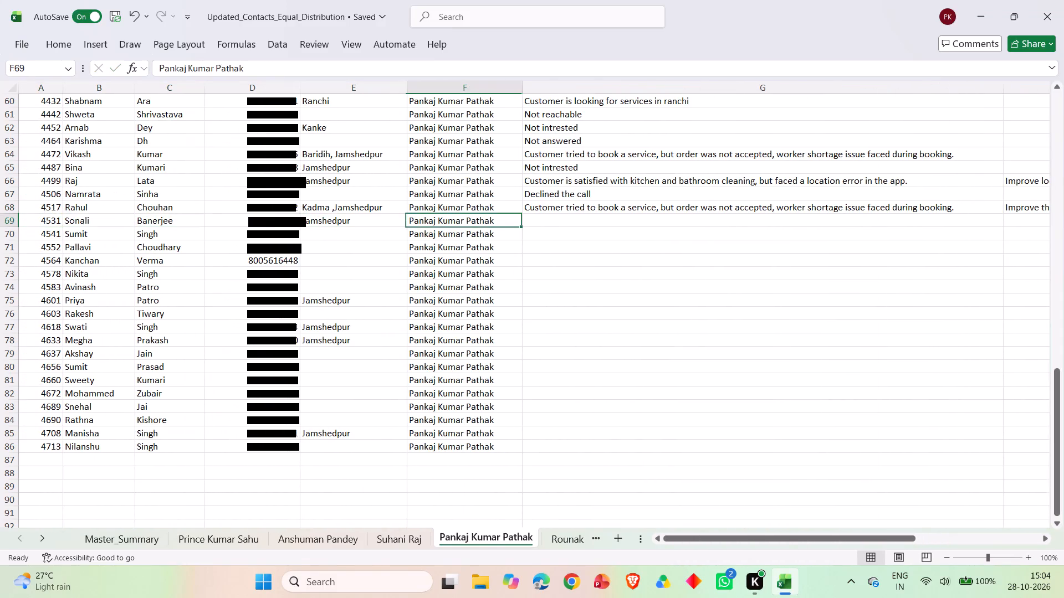
pyautogui.press('Right')
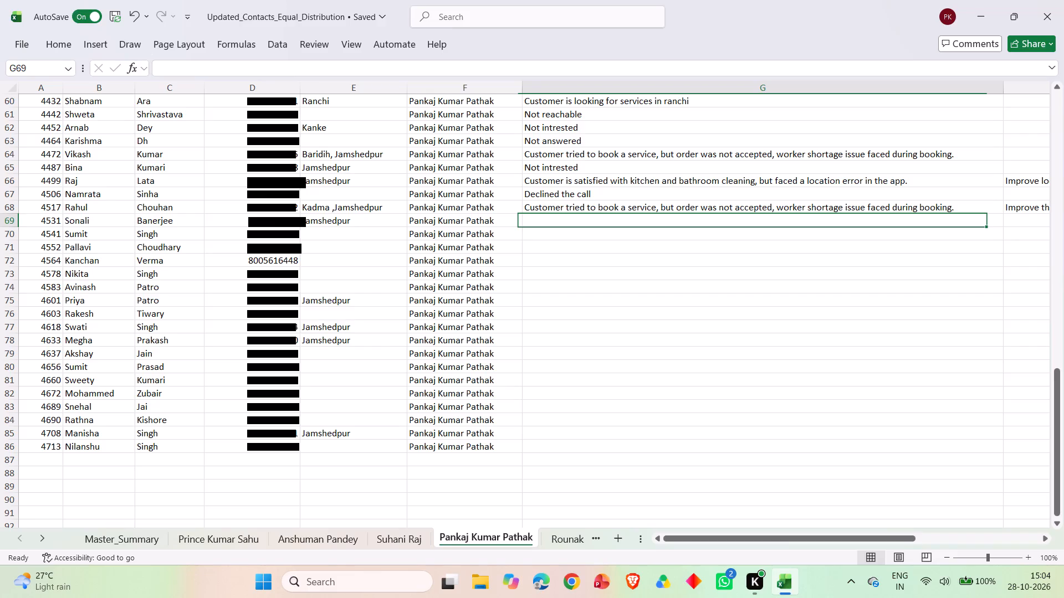
pyautogui.write('not i')
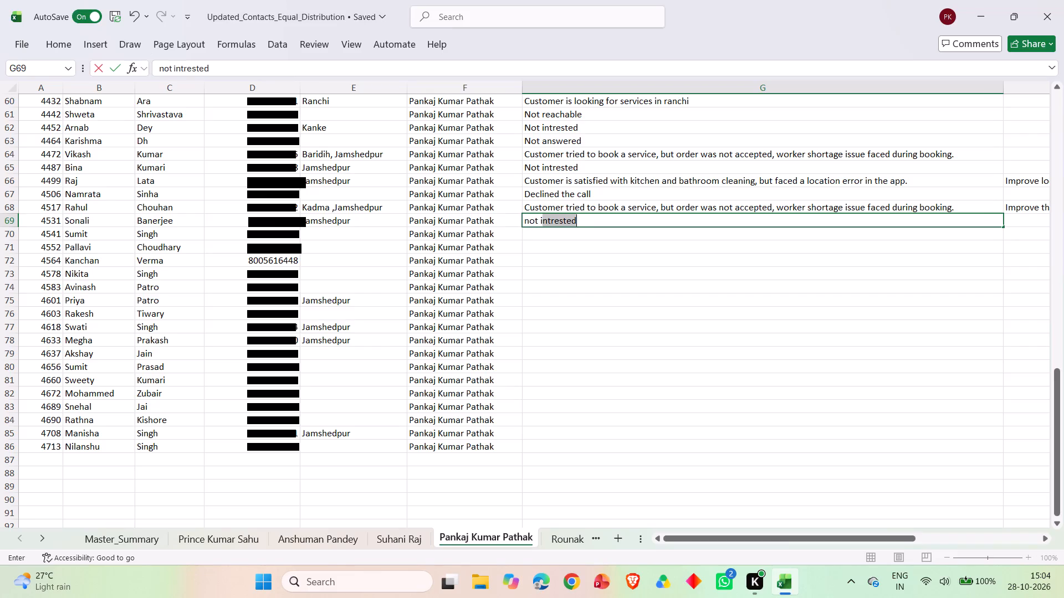
pyautogui.press('Return')
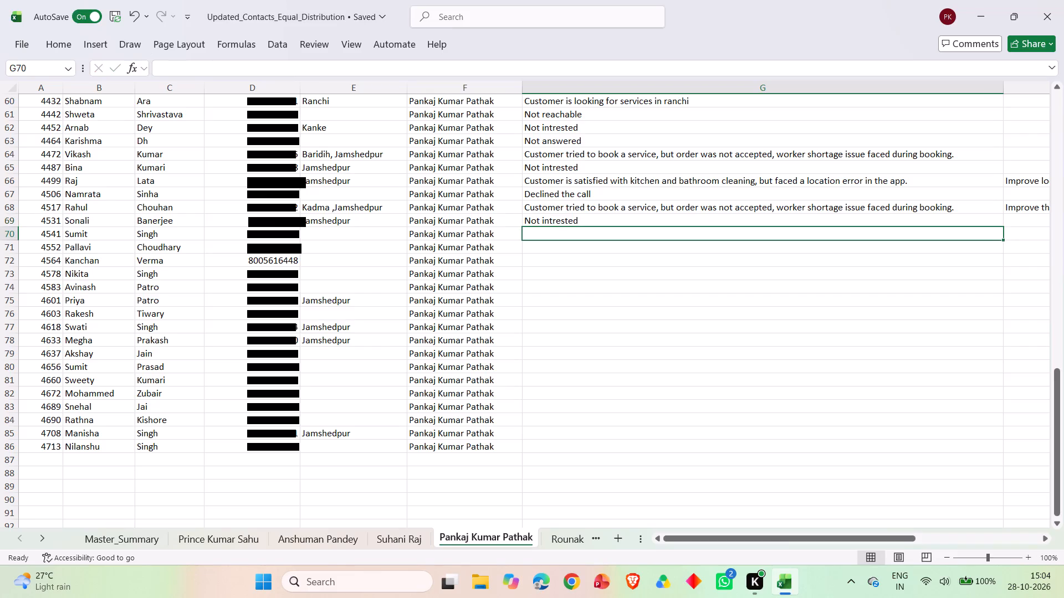
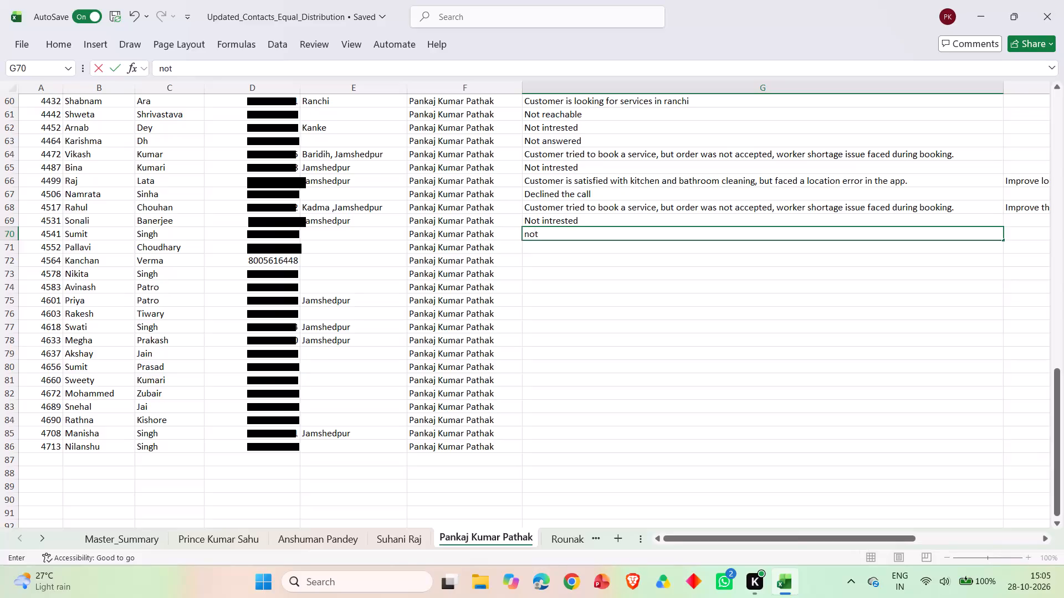
# Enter the remark "Not answered" for contact 4541 in cell G70.
pyautogui.press('Return')
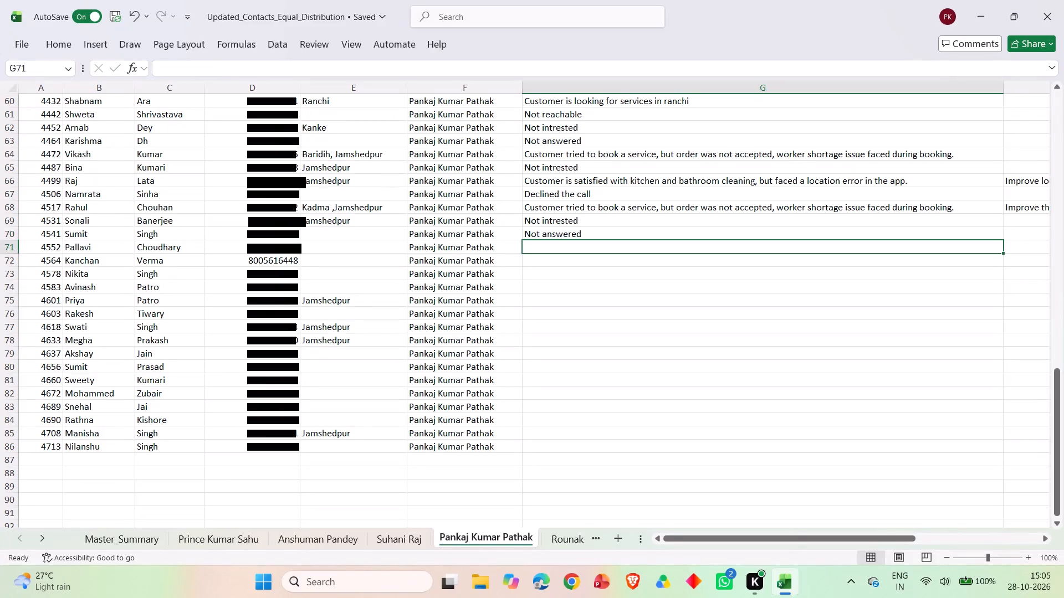
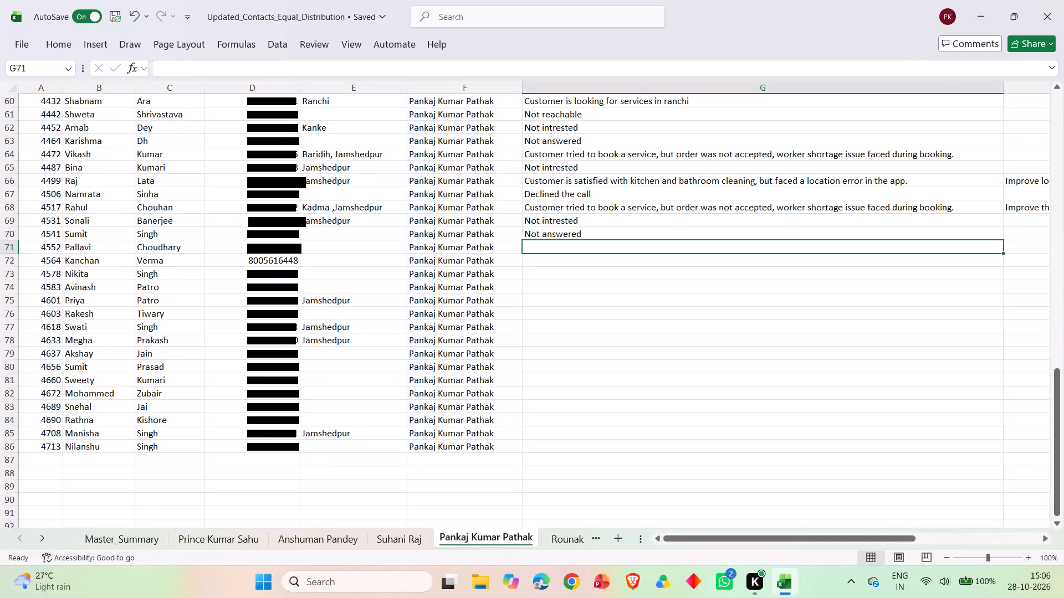
pyautogui.doubleClick(377, 248)
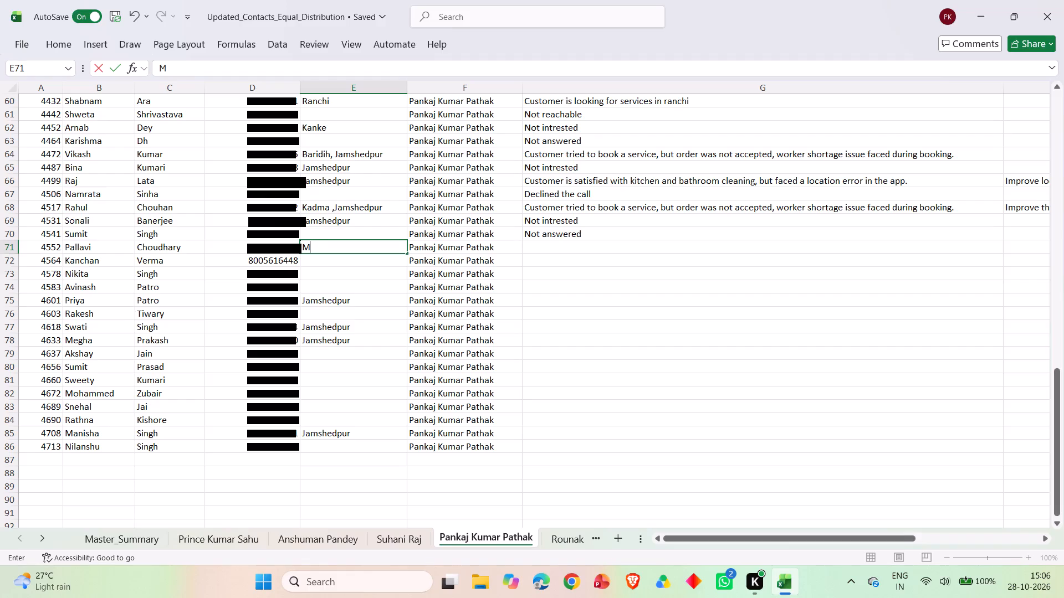
pyautogui.write('an')
pyautogui.write('go')
pyautogui.write(',')
pyautogui.press('space')
pyautogui.press('a')
pyautogui.write('mshedpur')
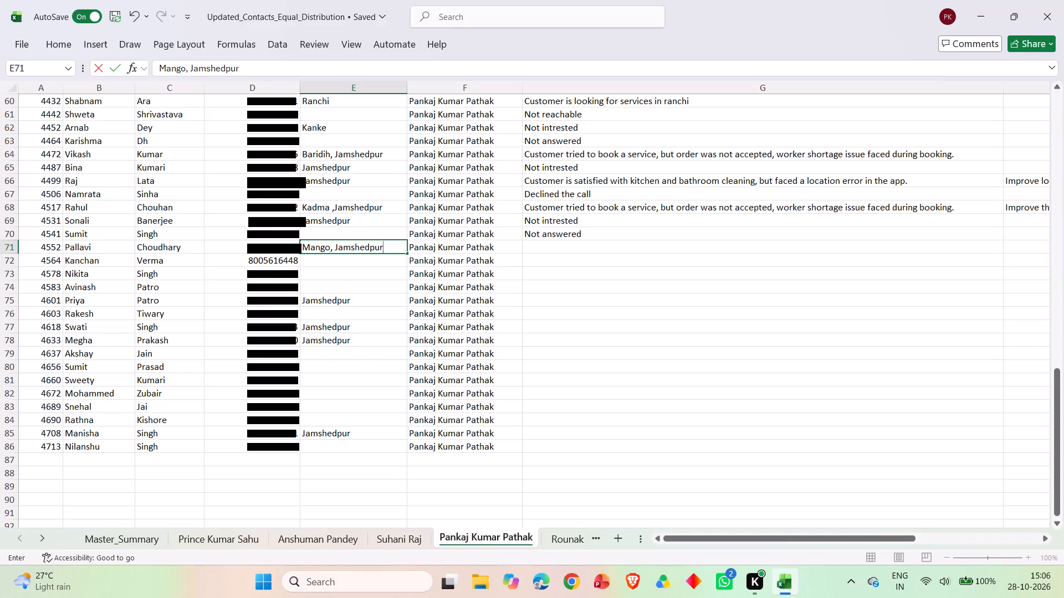
pyautogui.press('Return')
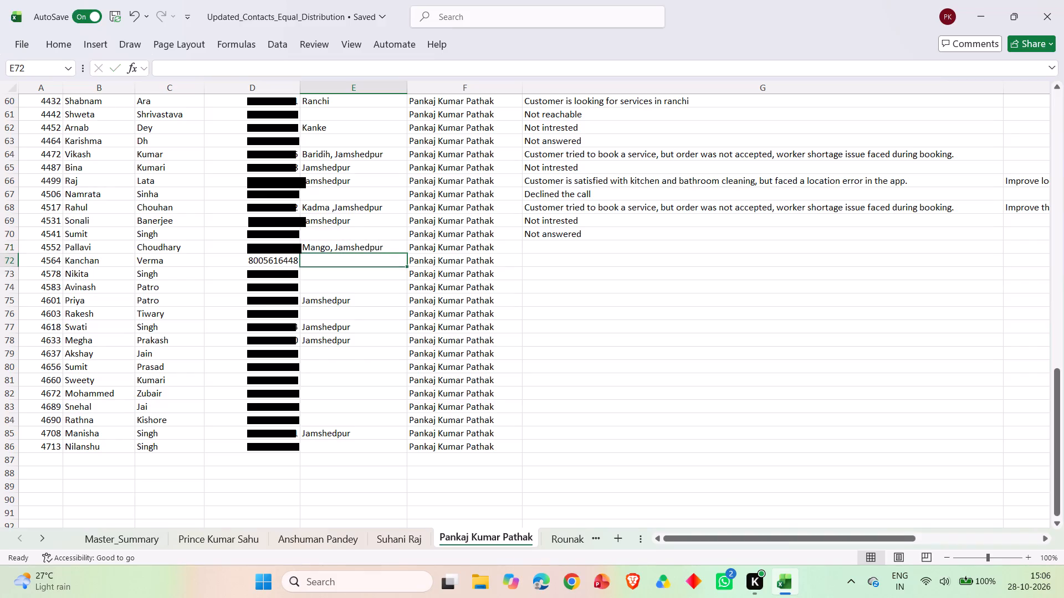
pyautogui.press('Right')
pyautogui.press('Right')
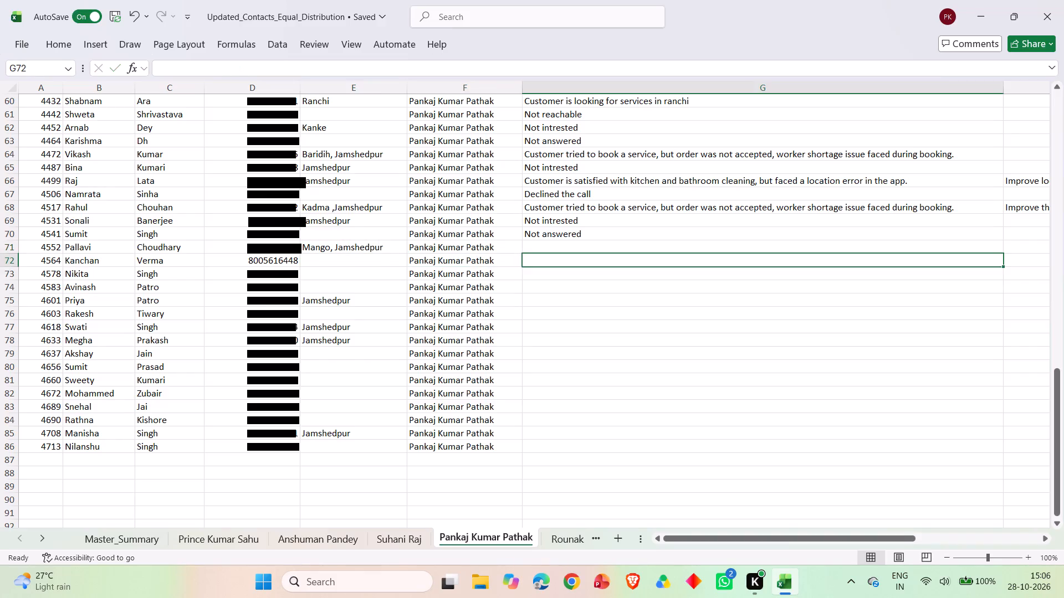
pyautogui.press('Up')
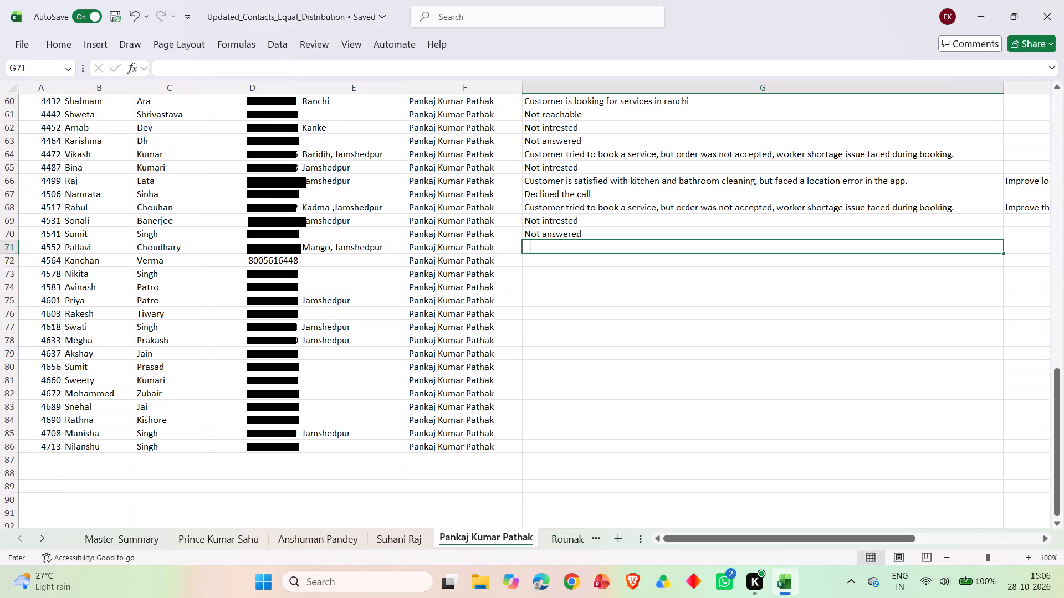
pyautogui.write('ustomer')
pyautogui.press('space')
pyautogui.write('is')
pyautogui.press('space')
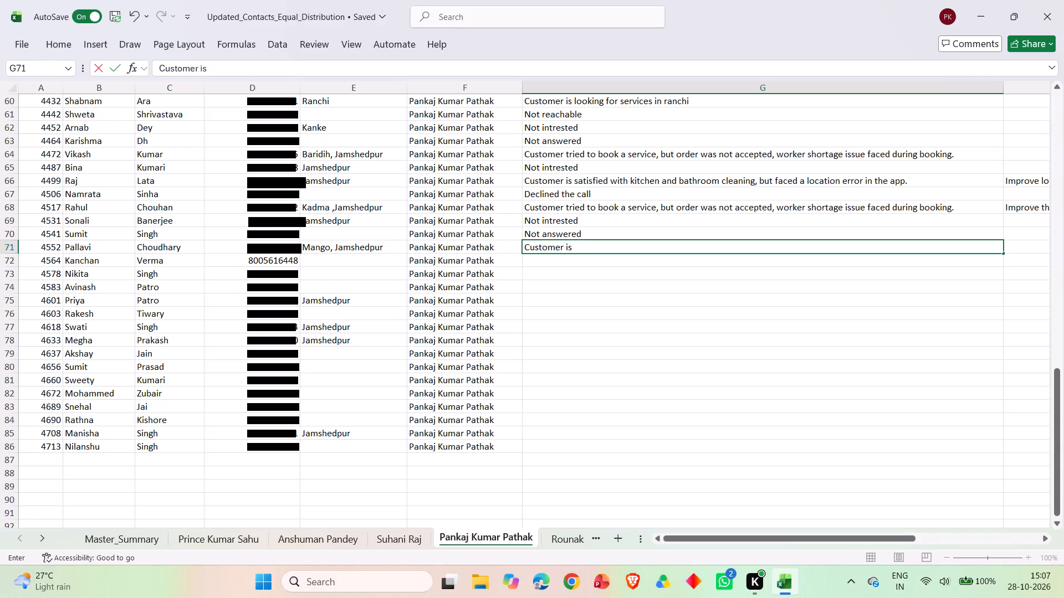
pyautogui.press('s')
pyautogui.press('p')
pyautogui.press('BackSpace')
pyautogui.press('o')
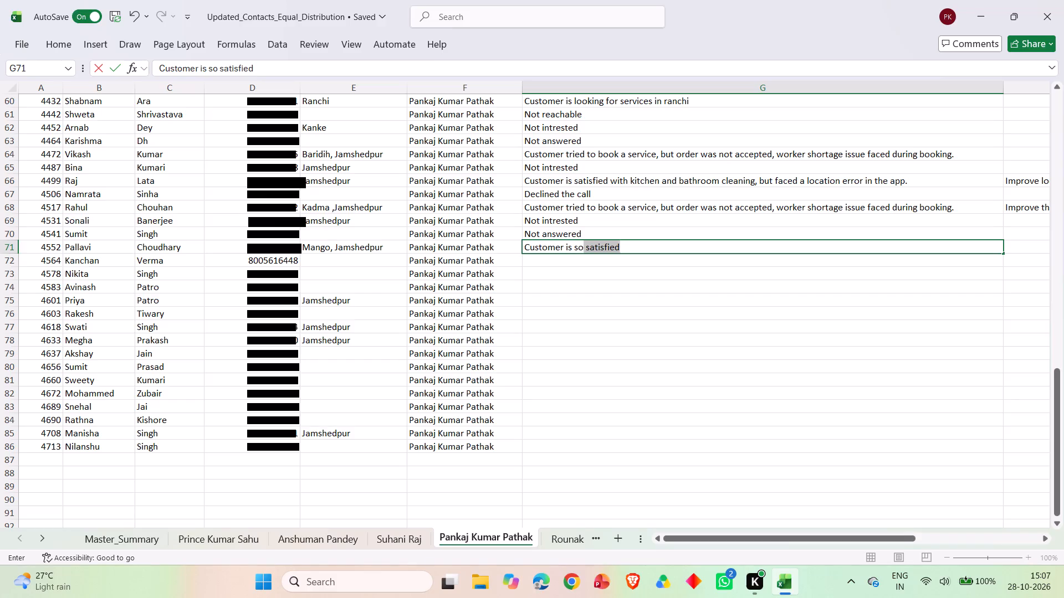
pyautogui.press('Return')
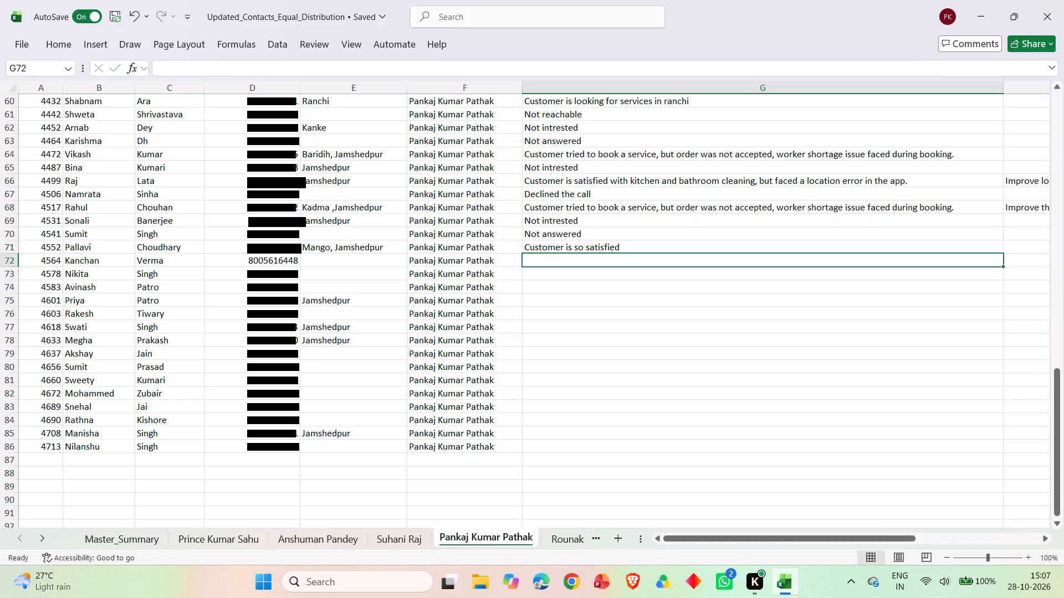
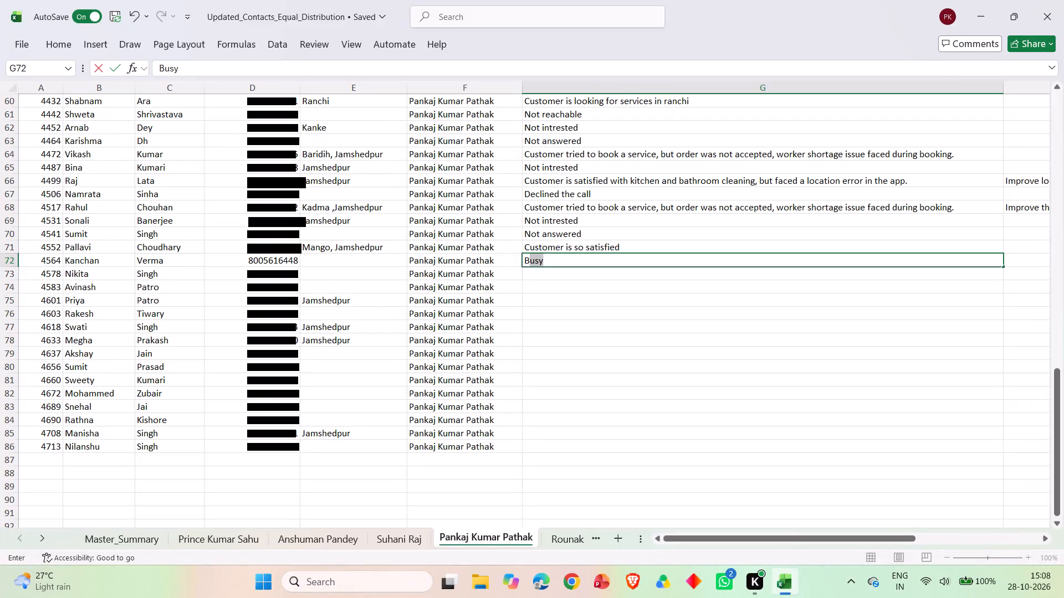
pyautogui.press('Return')
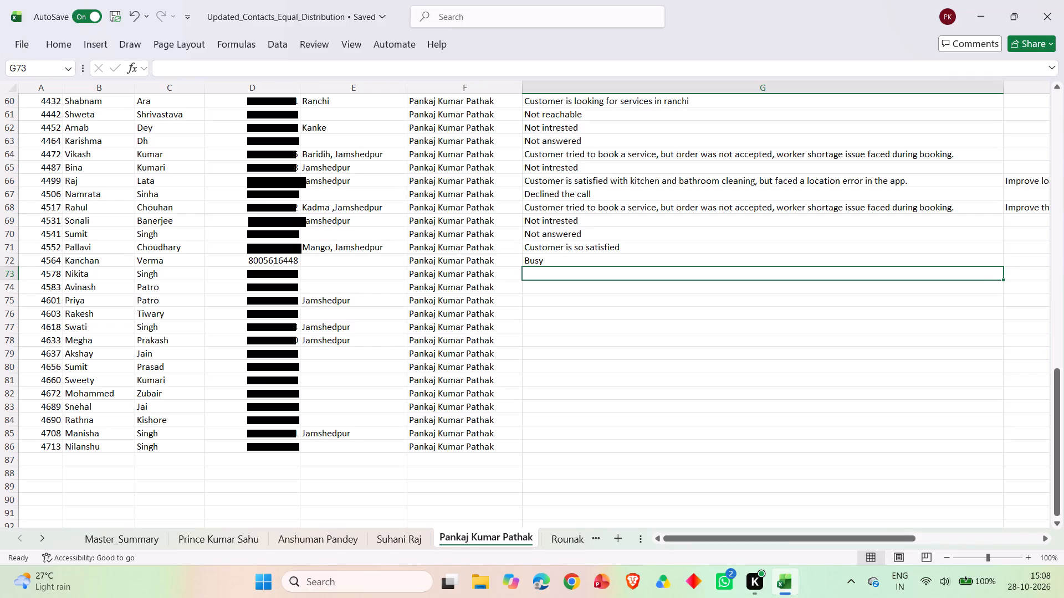
pyautogui.press('Up')
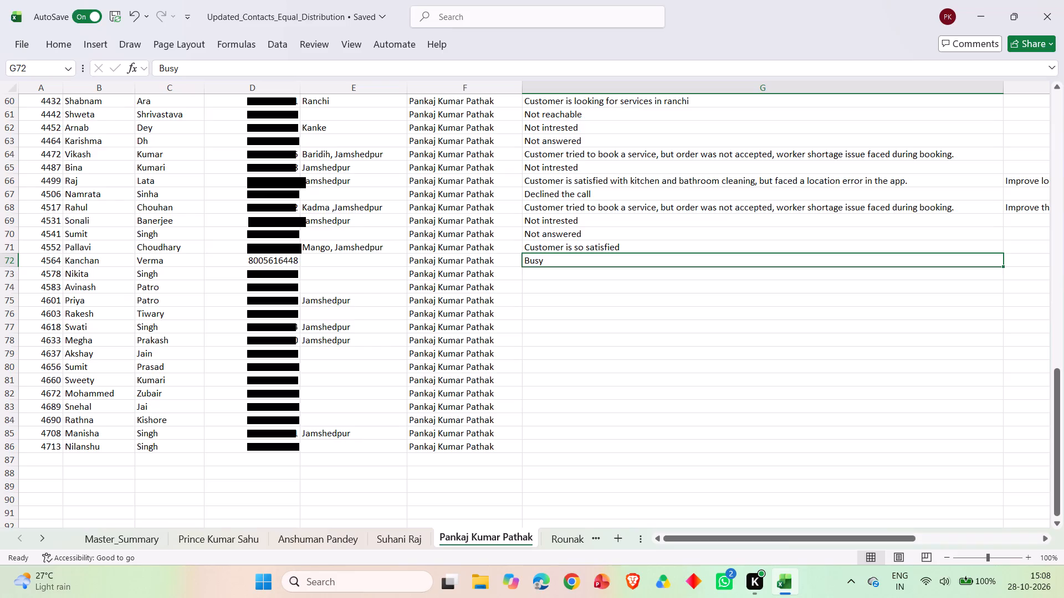
pyautogui.press('Return')
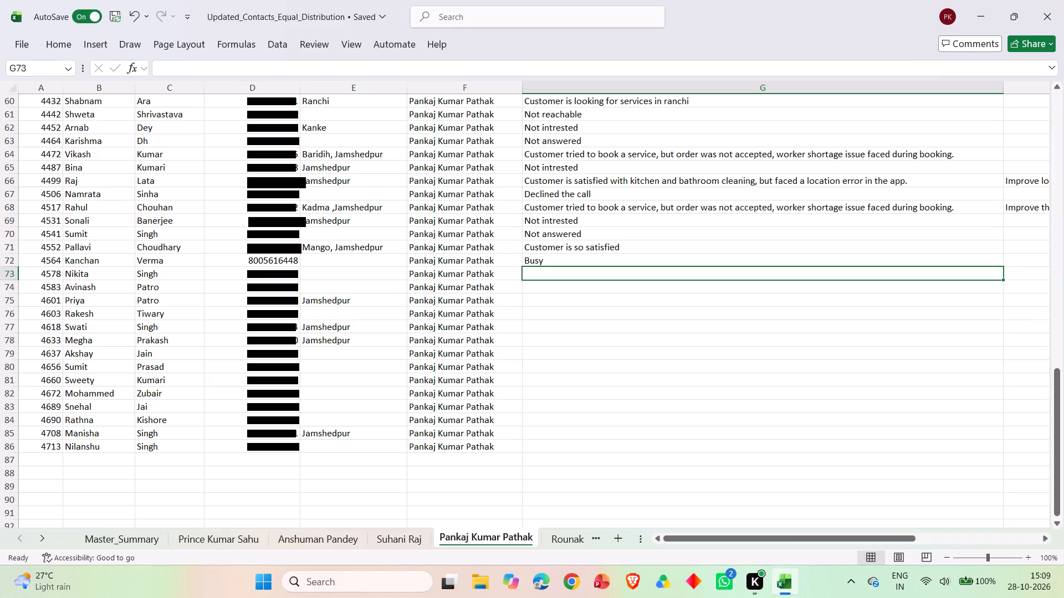
pyautogui.write('NOT A')
pyautogui.press('Return')
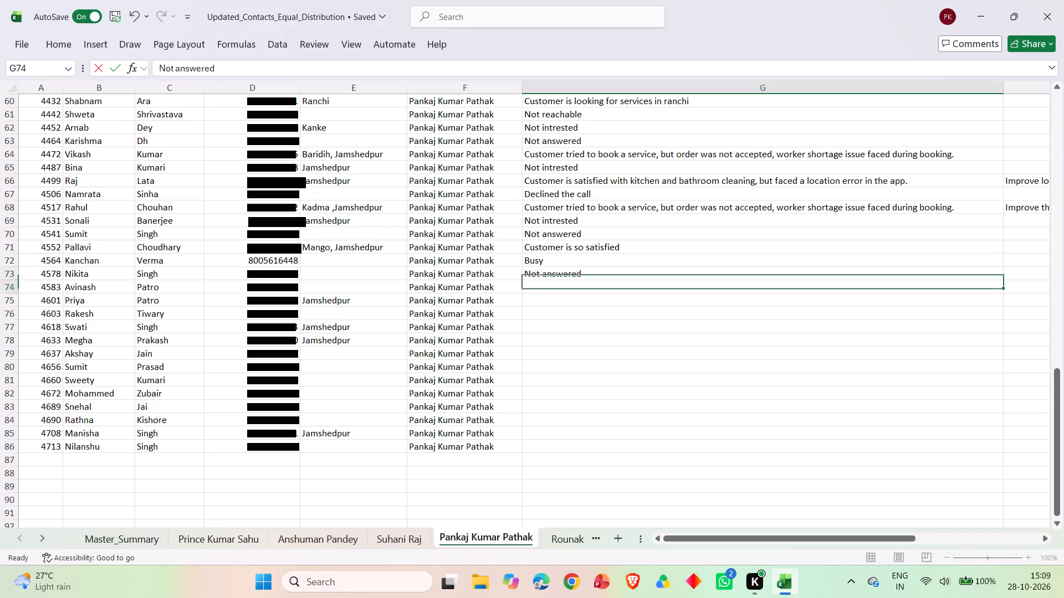
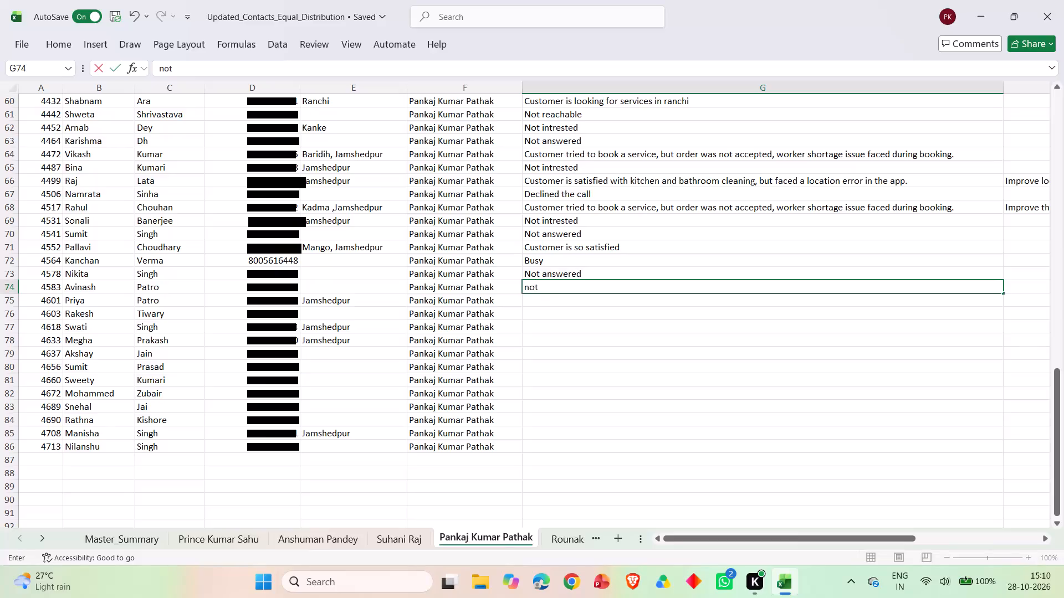
pyautogui.write('AN')
pyautogui.press('Return')
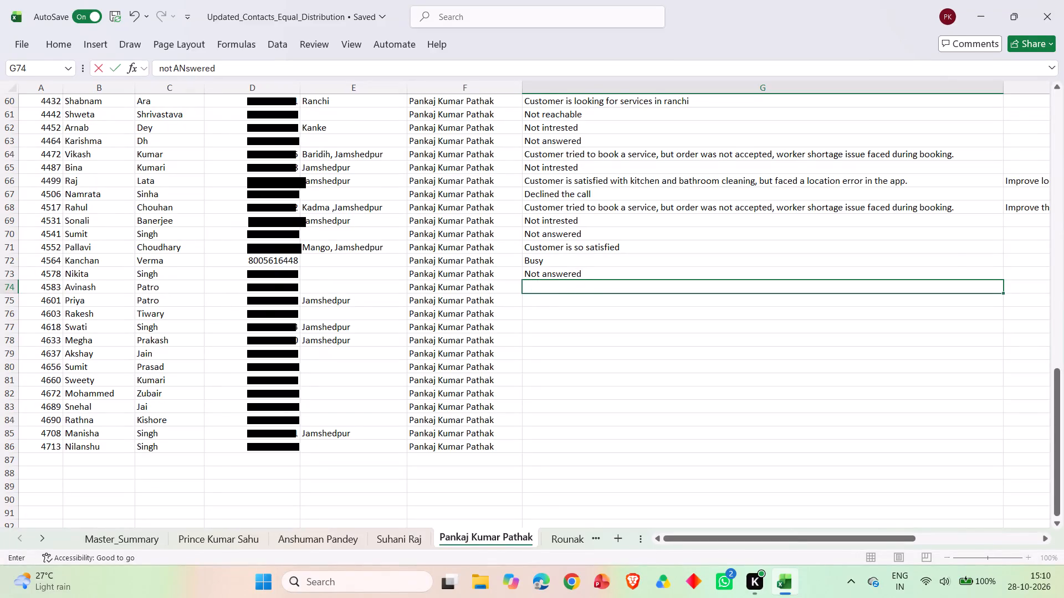
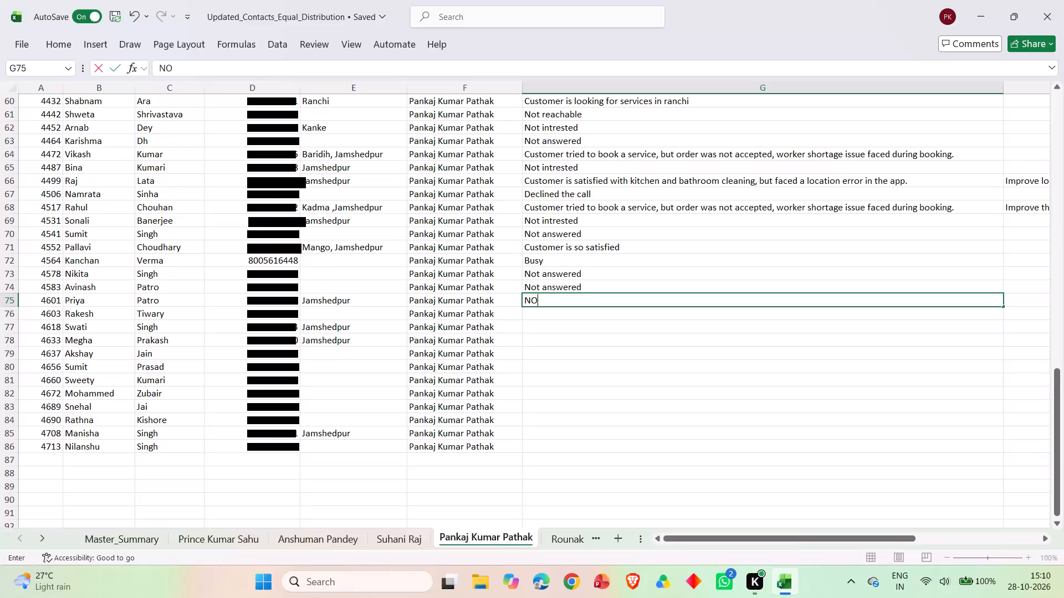
pyautogui.write('T IN')
pyautogui.press('Return')
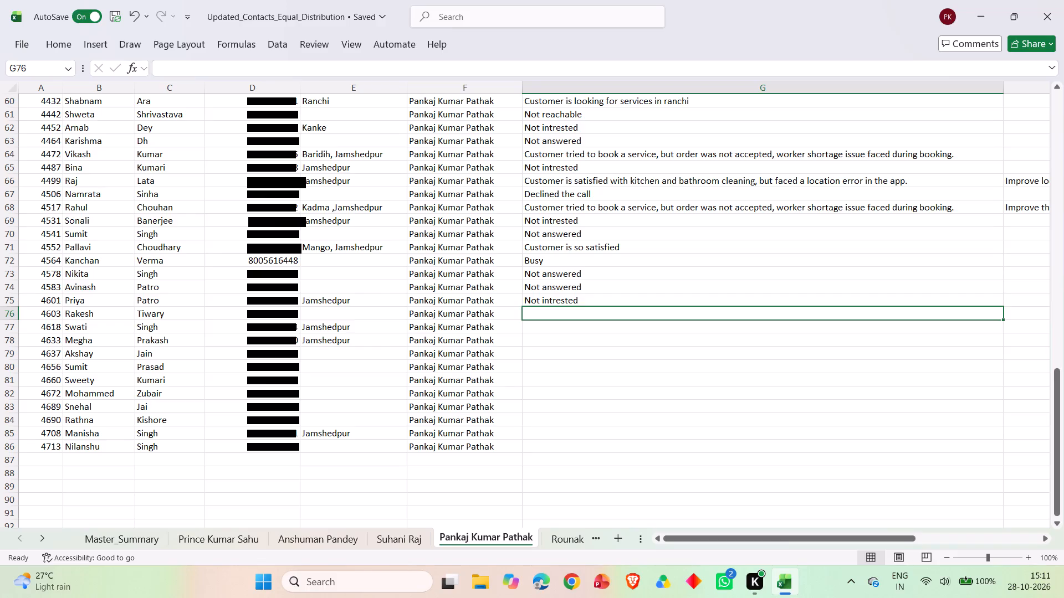
pyautogui.press('Return')
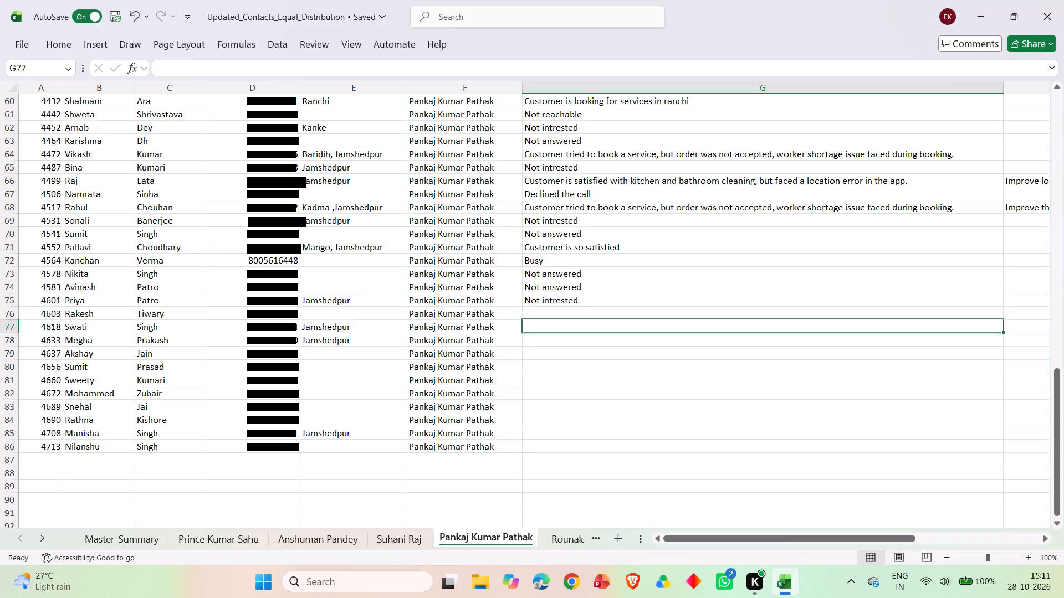
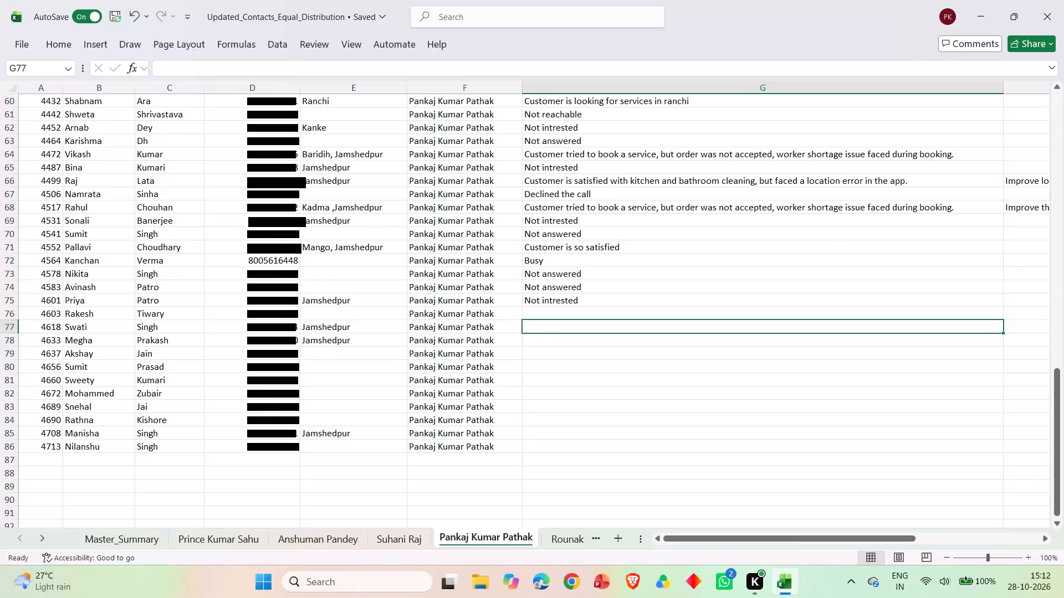
pyautogui.scroll(2, 205, 310)
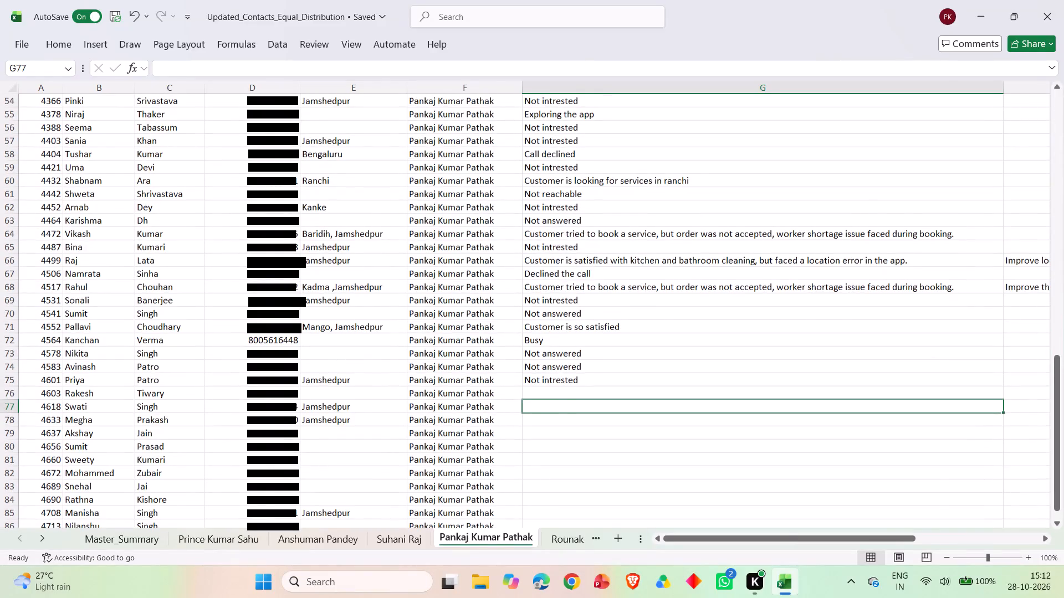
pyautogui.scroll(1, 205, 310)
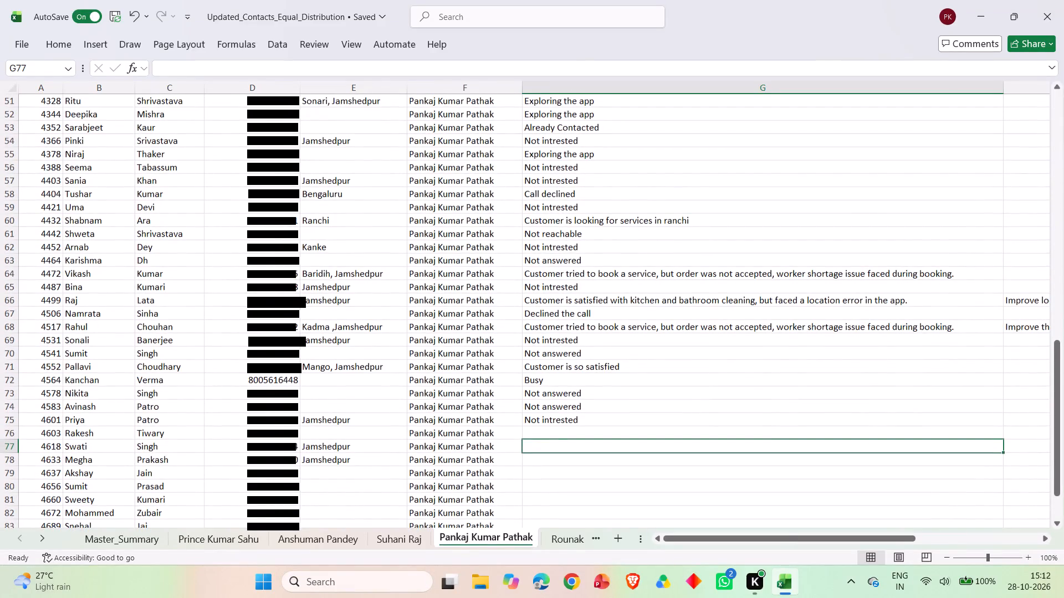
pyautogui.scroll(1, 161, 276)
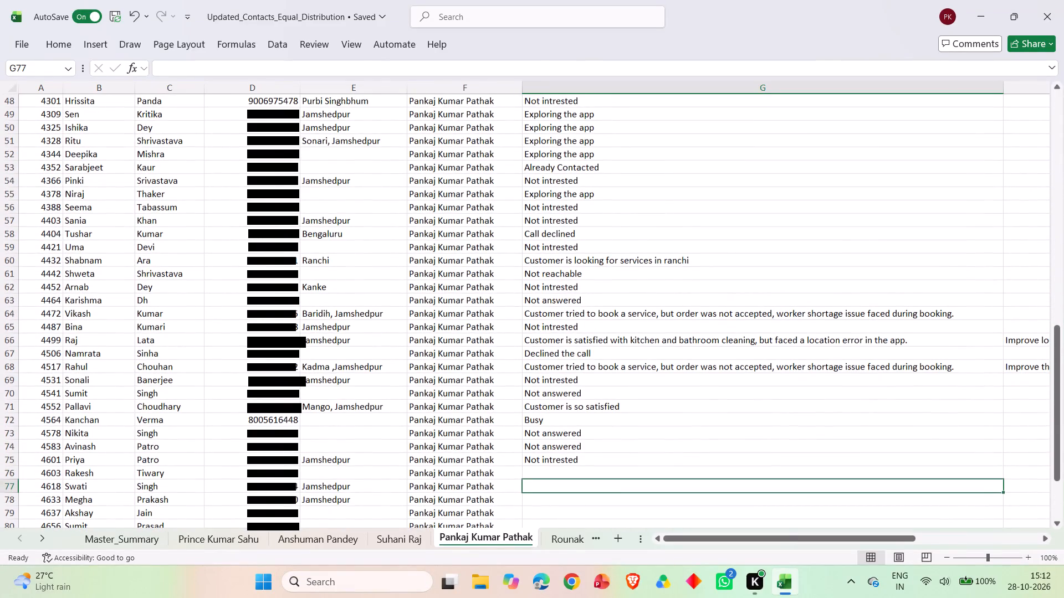
pyautogui.scroll(-1, 161, 275)
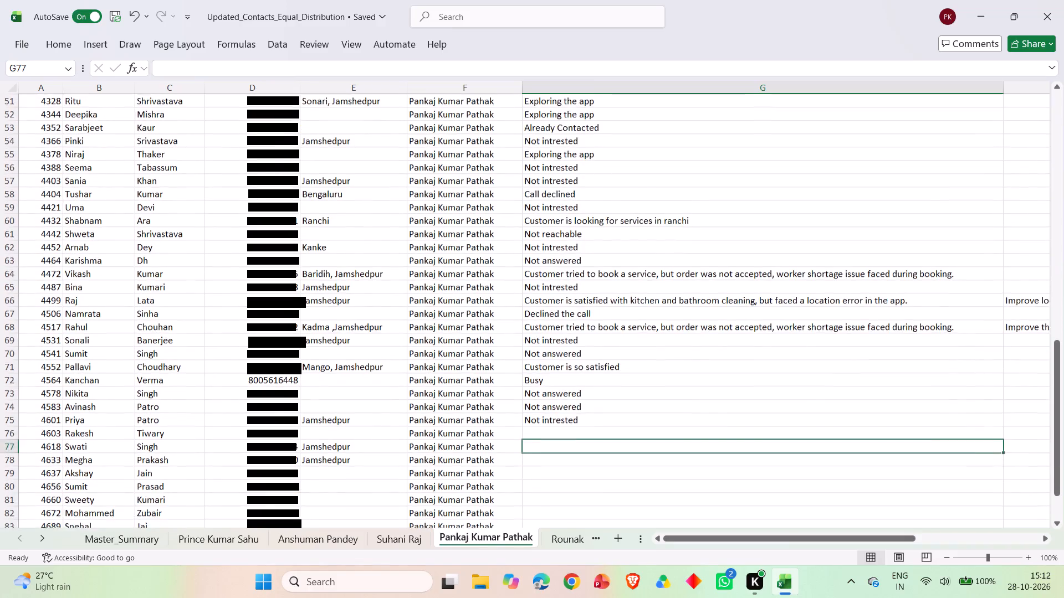
pyautogui.scroll(-1, 161, 275)
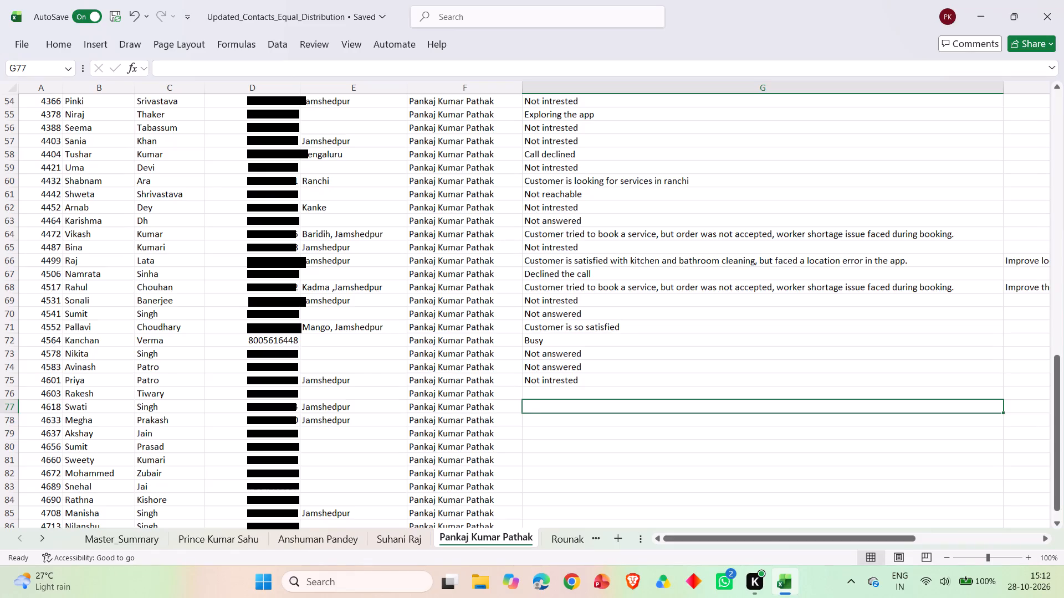
pyautogui.doubleClick(548, 391)
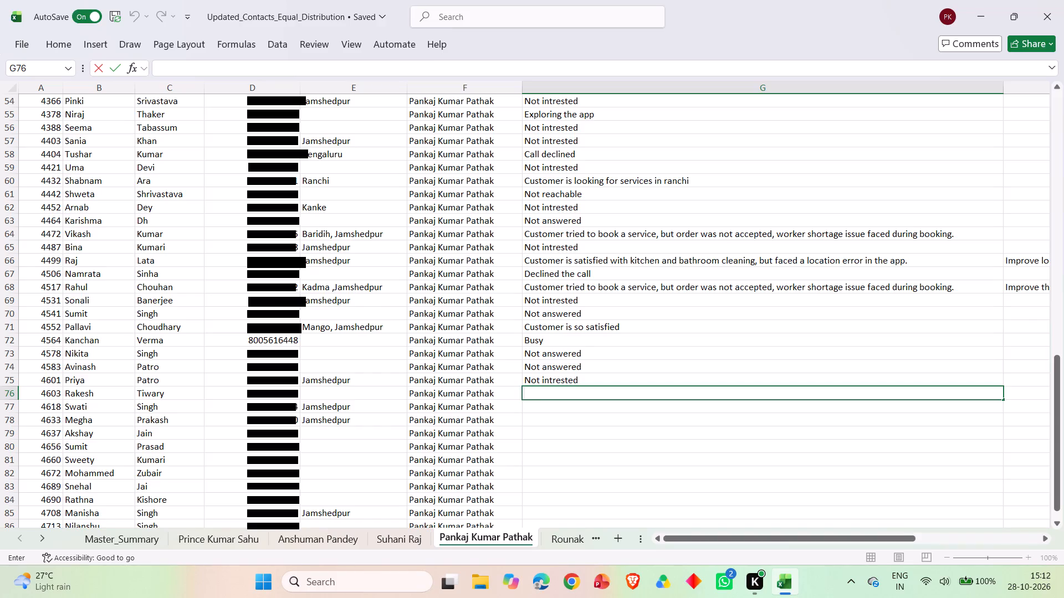
pyautogui.press('n')
pyautogui.press('BackSpace')
pyautogui.write('CALL')
pyautogui.press('Return')
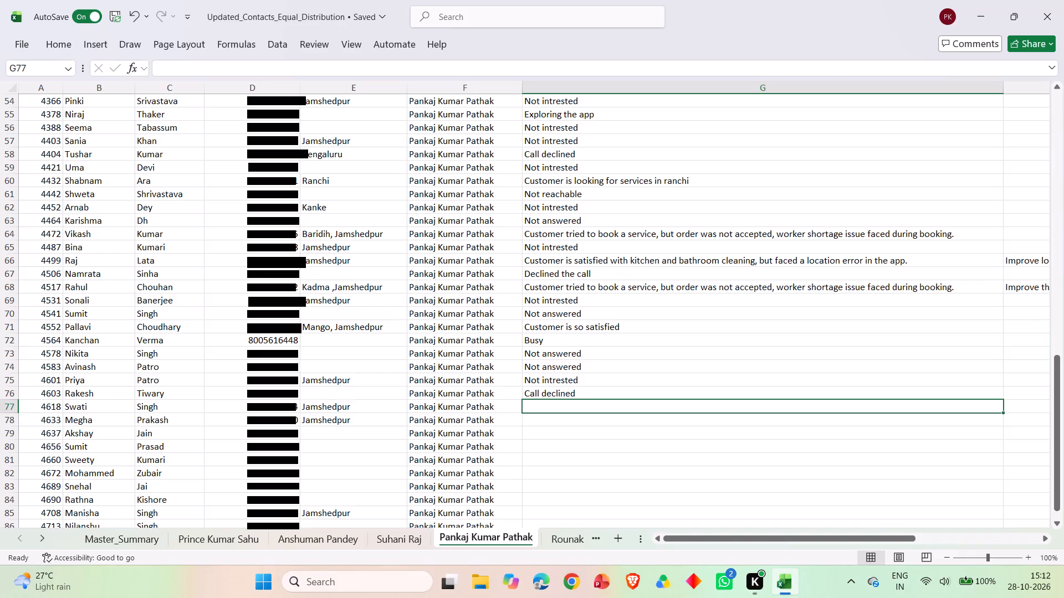
# Enter the remark "Not connected" for contact 4618 in cell G77.
pyautogui.write('NOT C')
pyautogui.press('Return')
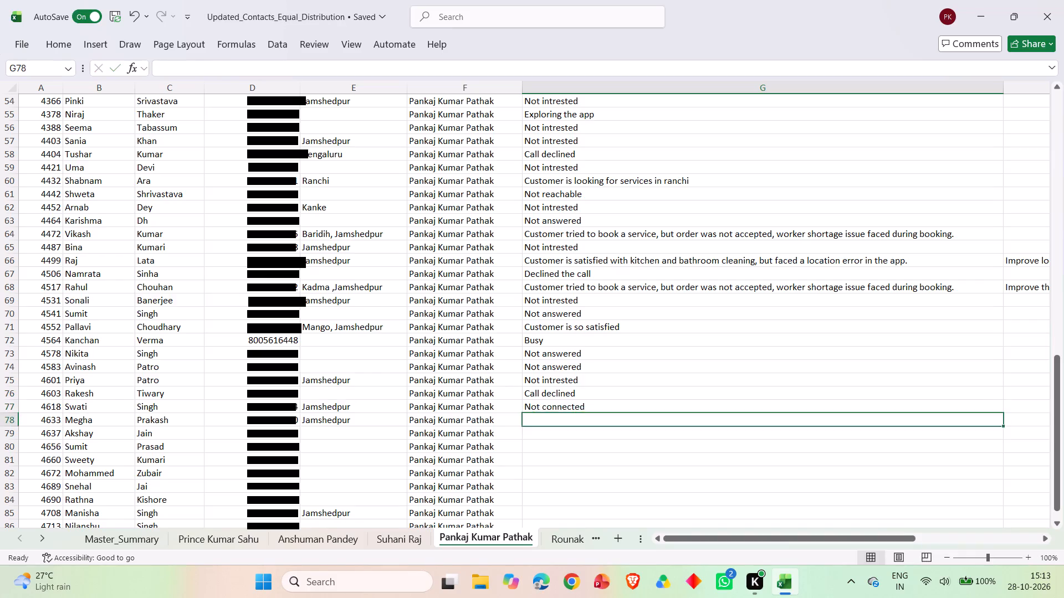
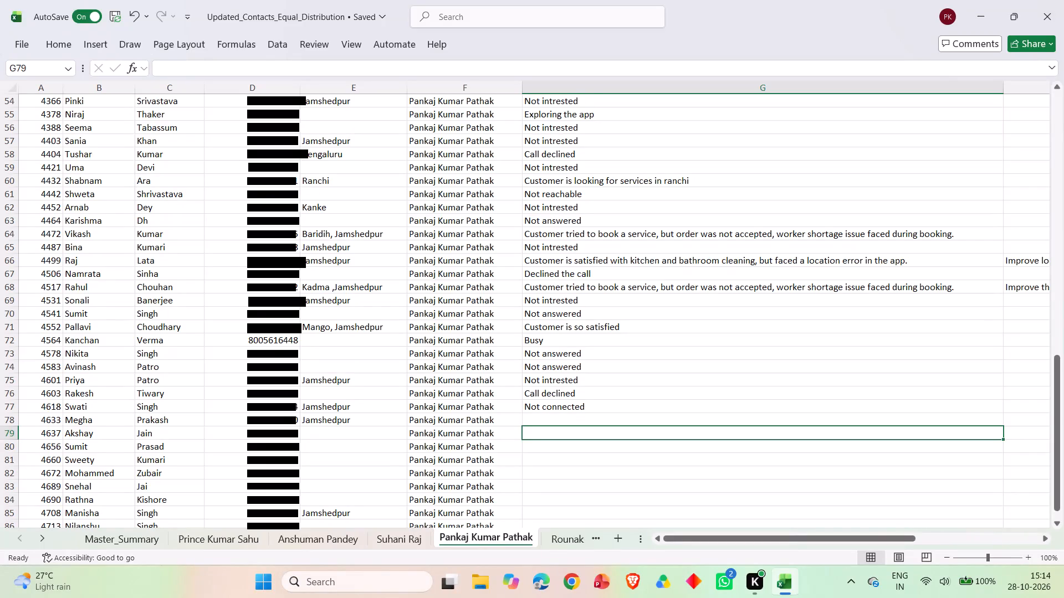
# Enter the remark "Not reachable" for contact 4637 in cell G79.
pyautogui.scroll(-3, 548, 391)
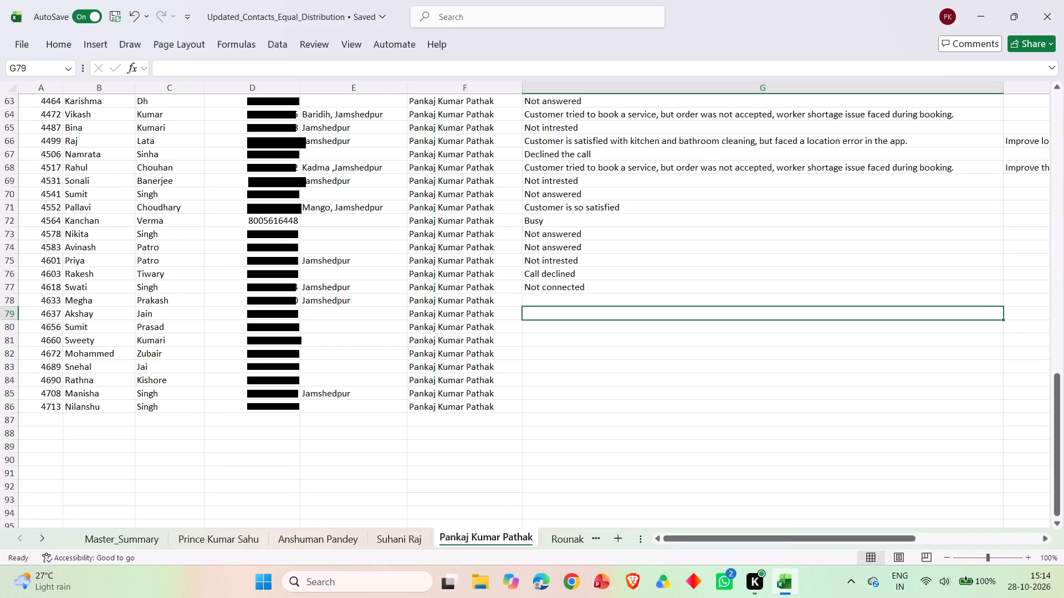
pyautogui.write('NNOT')
pyautogui.press('space')
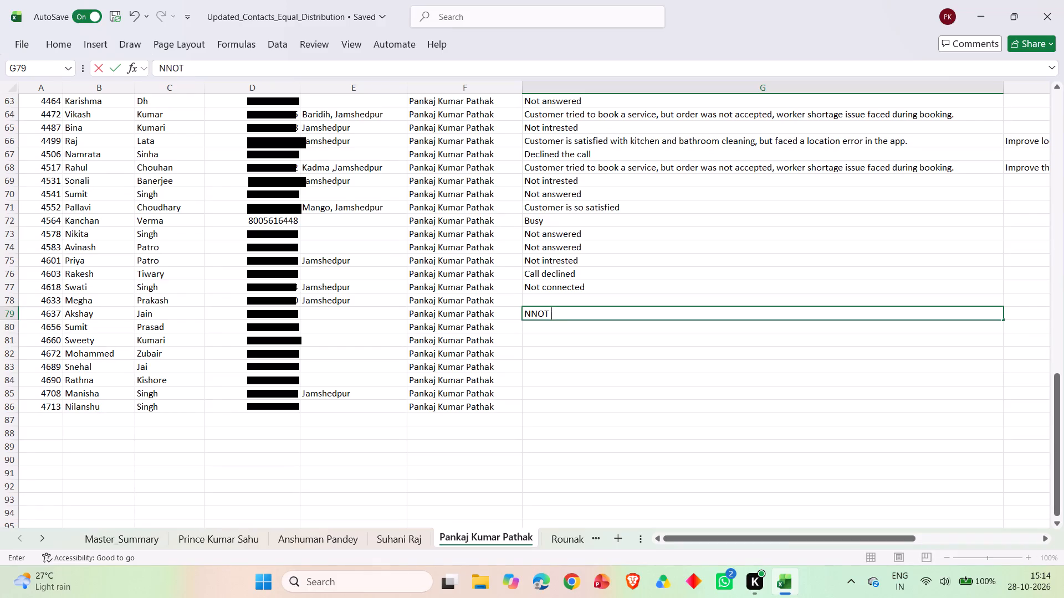
pyautogui.press('c')
pyautogui.press('o')
pyautogui.press('BackSpace')
pyautogui.press('BackSpace')
pyautogui.press('BackSpace')
pyautogui.press('BackSpace')
pyautogui.press('BackSpace')
pyautogui.press('BackSpace')
pyautogui.press('BackSpace')
pyautogui.press('BackSpace')
pyautogui.press('BackSpace')
pyautogui.press('BackSpace')
pyautogui.press('BackSpace')
pyautogui.press('BackSpace')
pyautogui.press('BackSpace')
pyautogui.press('BackSpace')
pyautogui.write('NI')
pyautogui.press('BackSpace')
pyautogui.press('BackSpace')
pyautogui.press('BackSpace')
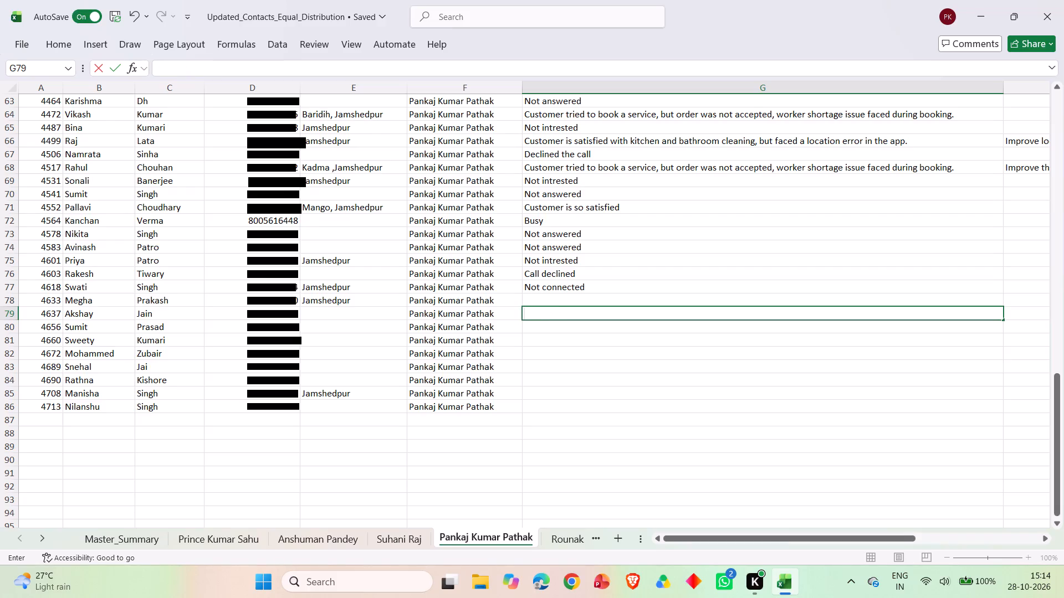
pyautogui.write('NOT')
pyautogui.press('space')
pyautogui.write('CONN')
pyautogui.press('BackSpace')
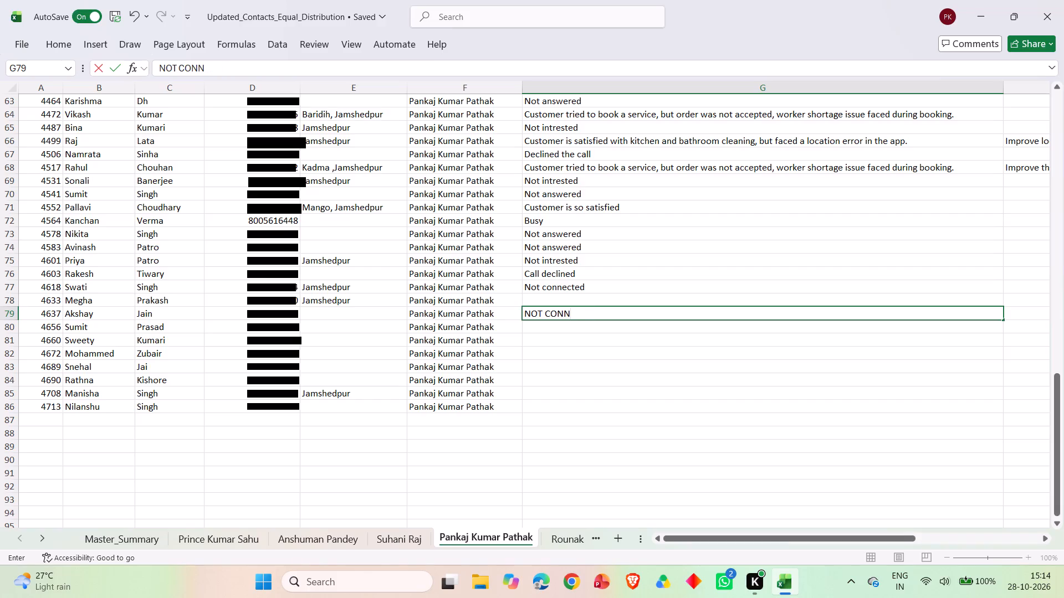
pyautogui.press('BackSpace')
pyautogui.press('BackSpace')
pyautogui.press('BackSpace')
pyautogui.press('BackSpace')
pyautogui.write('RE')
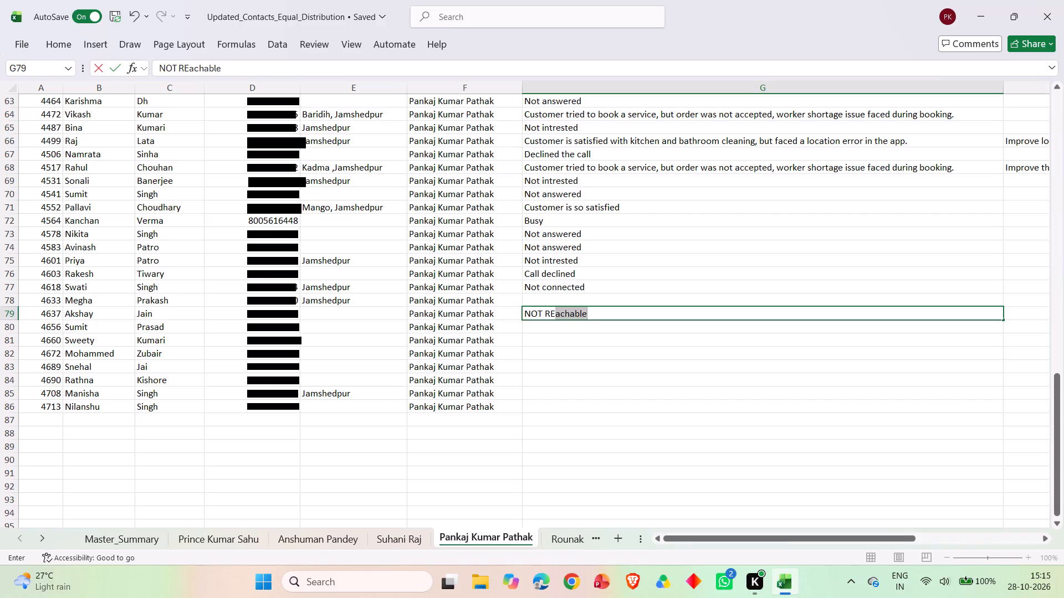
pyautogui.press('Return')
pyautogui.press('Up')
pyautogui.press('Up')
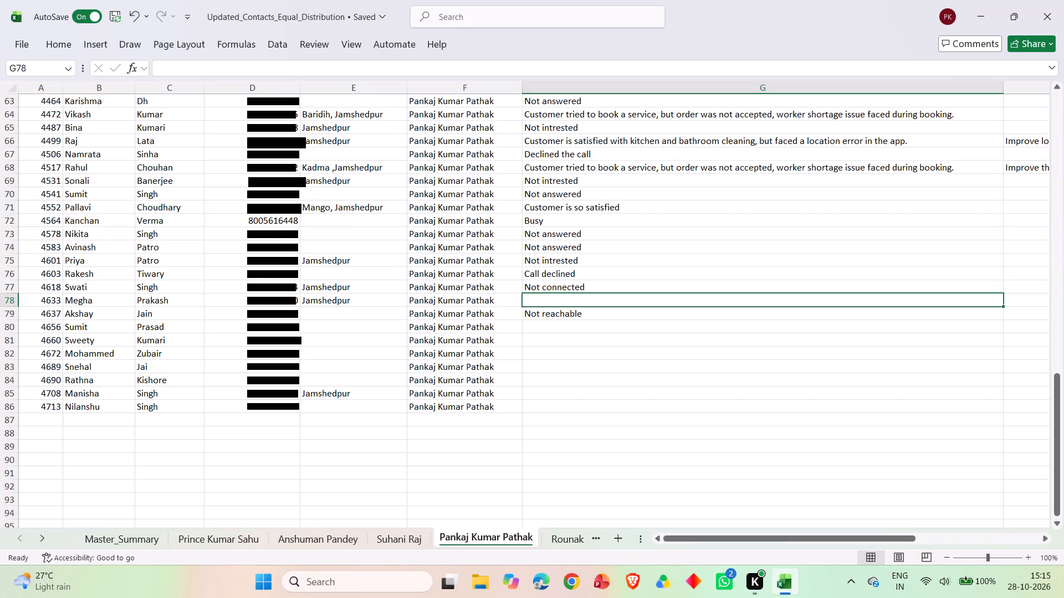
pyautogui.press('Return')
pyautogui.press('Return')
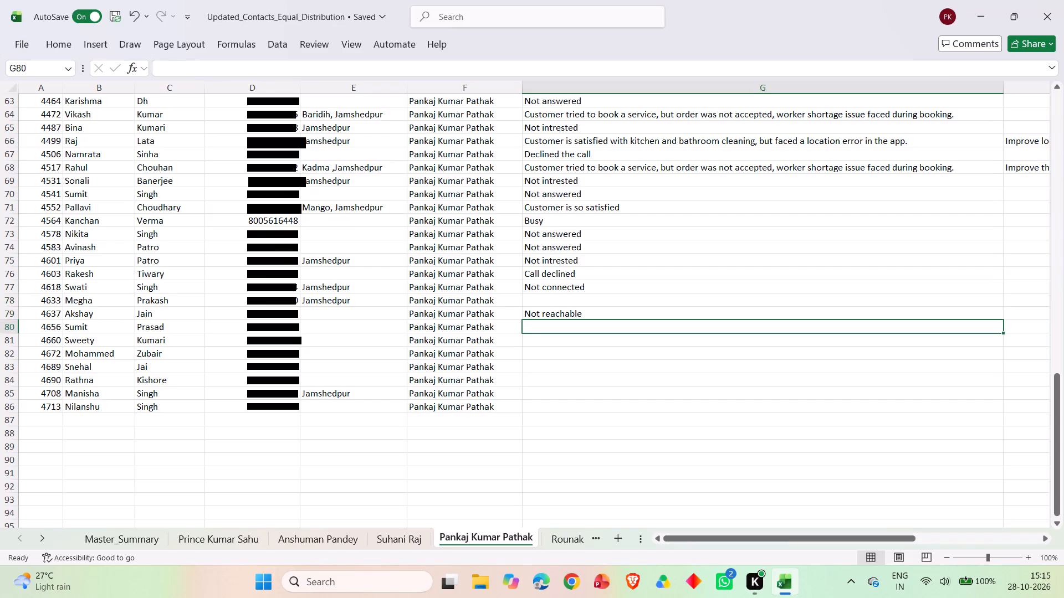
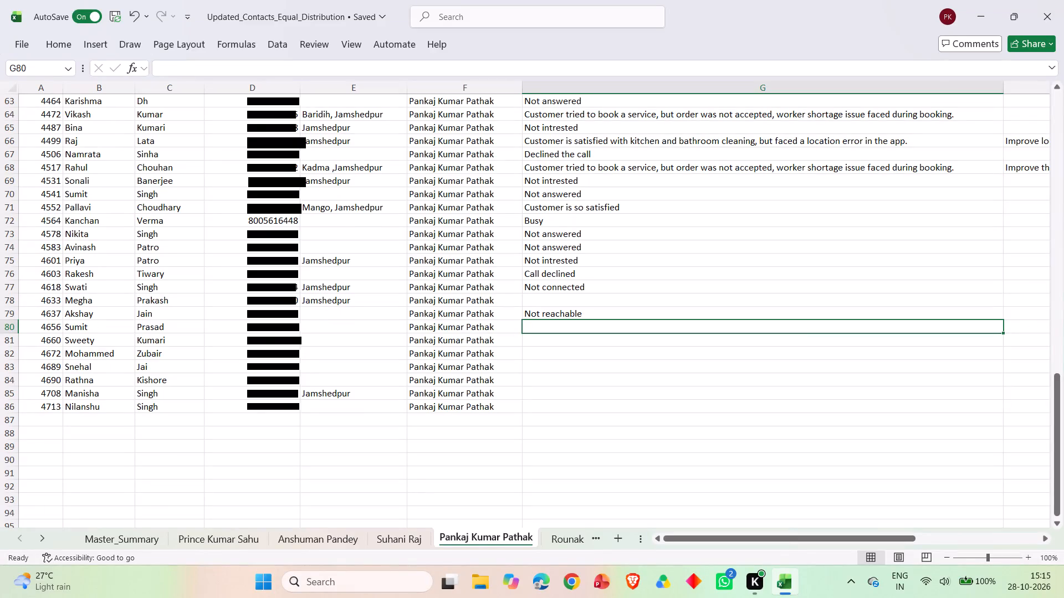
pyautogui.doubleClick(630, 301)
pyautogui.write('NOT A')
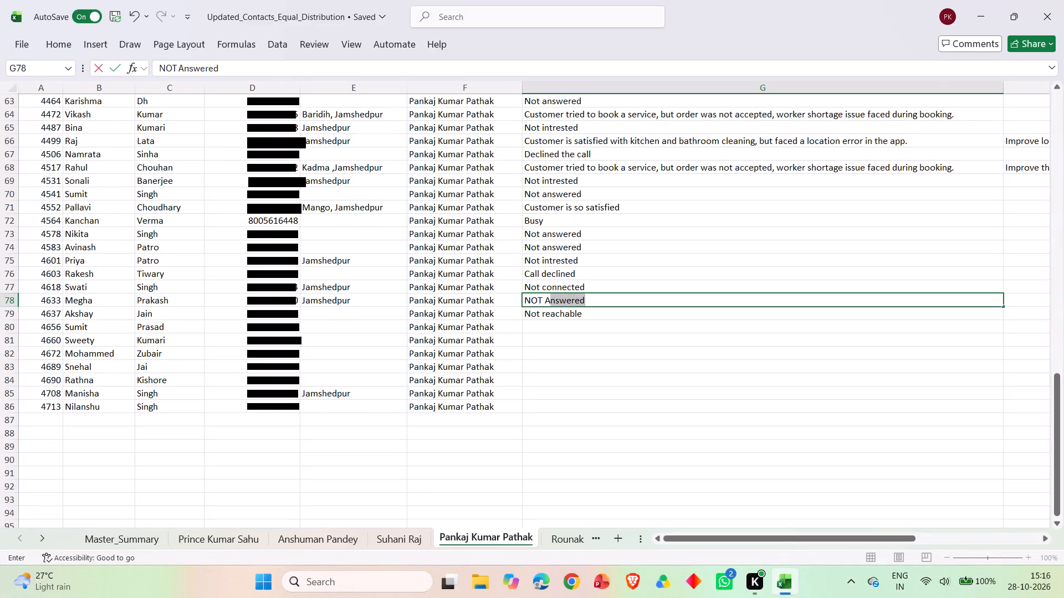
pyautogui.press('Return')
pyautogui.press('Return')
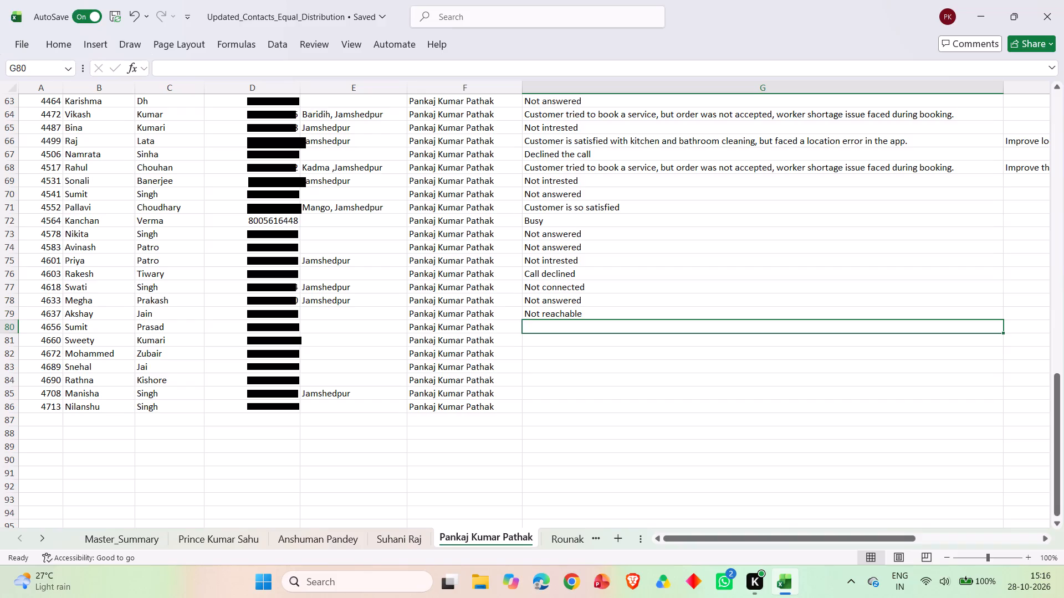
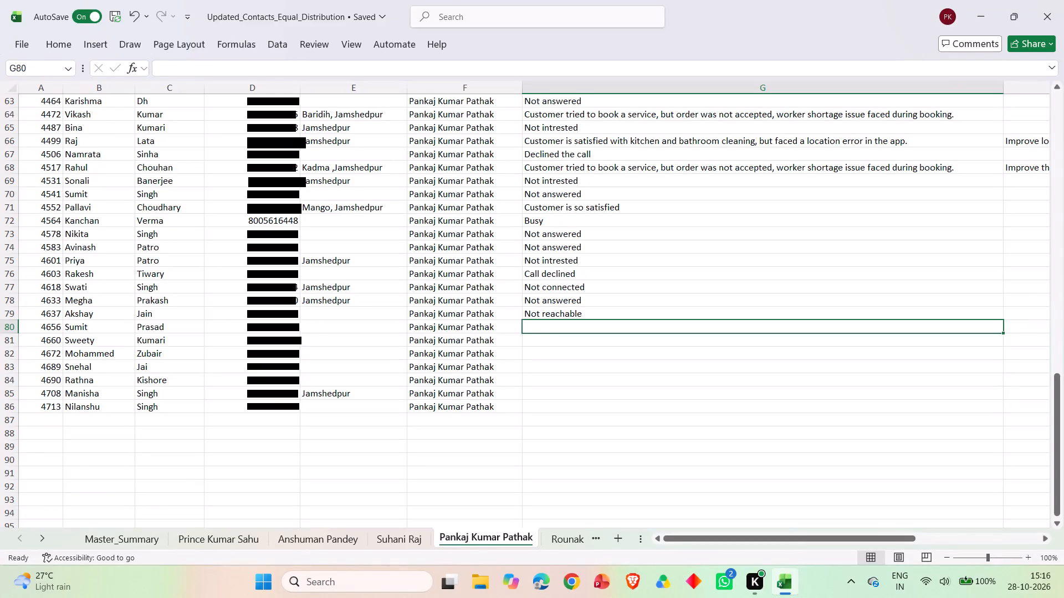
pyautogui.press('Return')
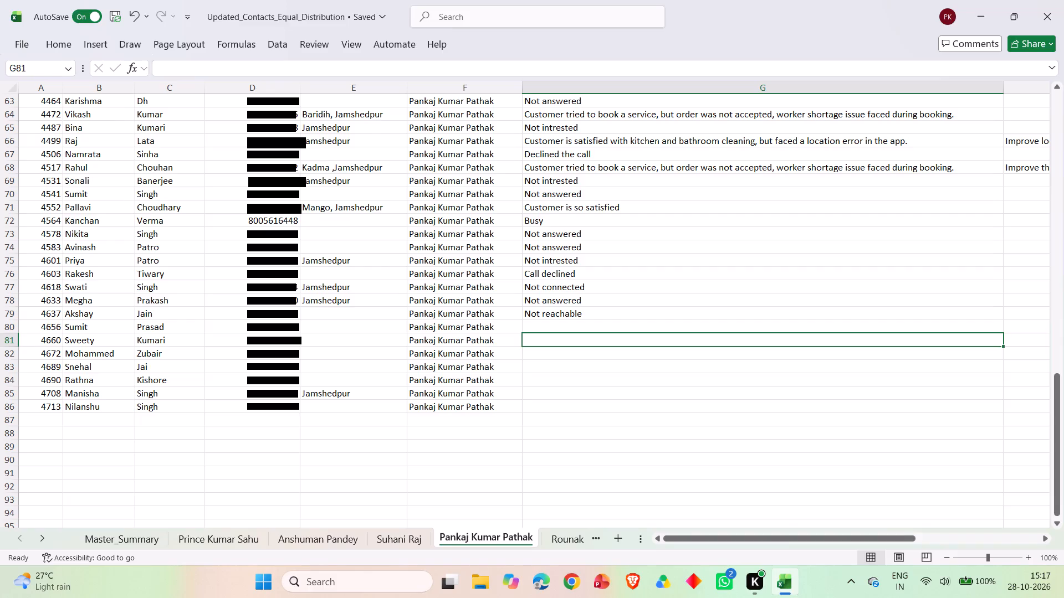
pyautogui.doubleClick(556, 326)
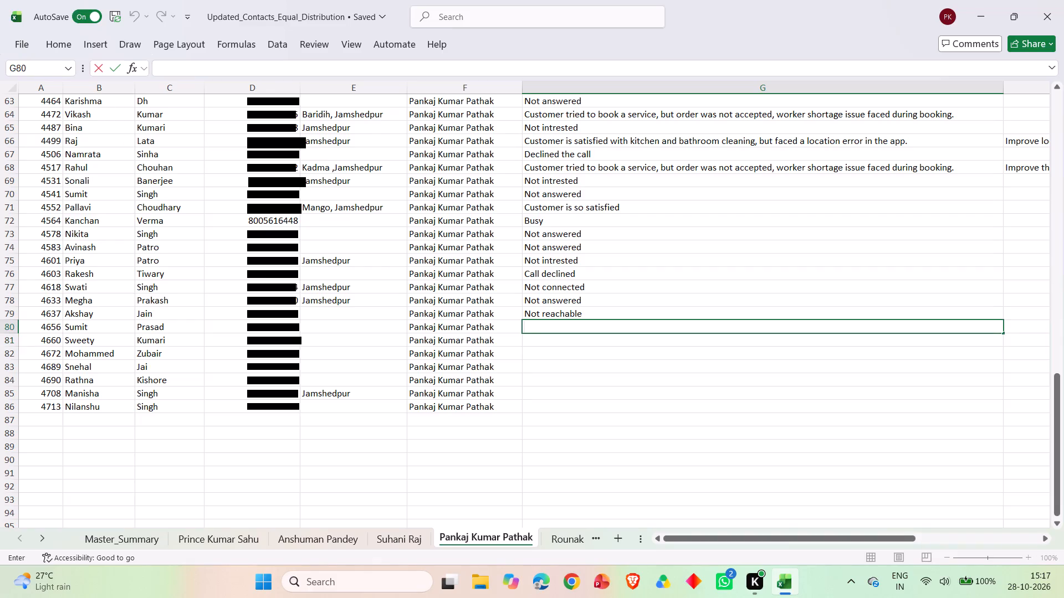
pyautogui.press('n')
pyautogui.write('ot')
pyautogui.press('space')
pyautogui.write('an')
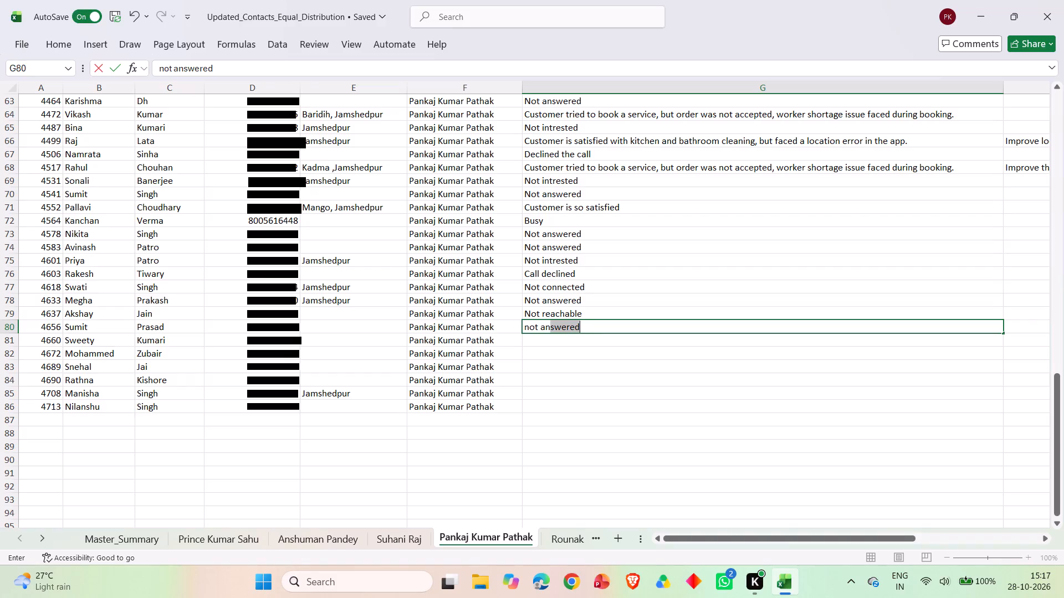
pyautogui.press('Return')
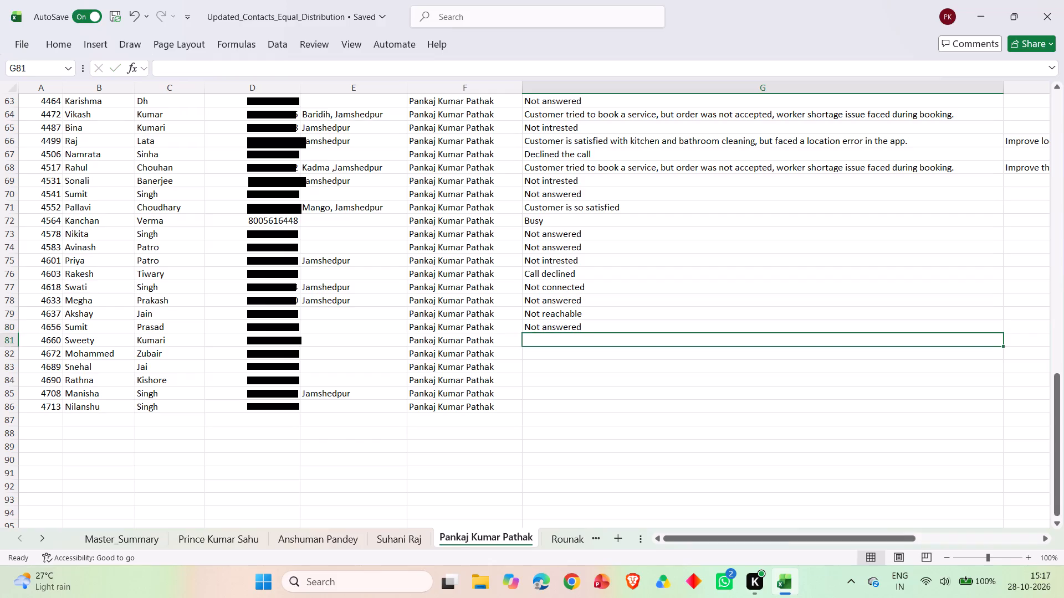
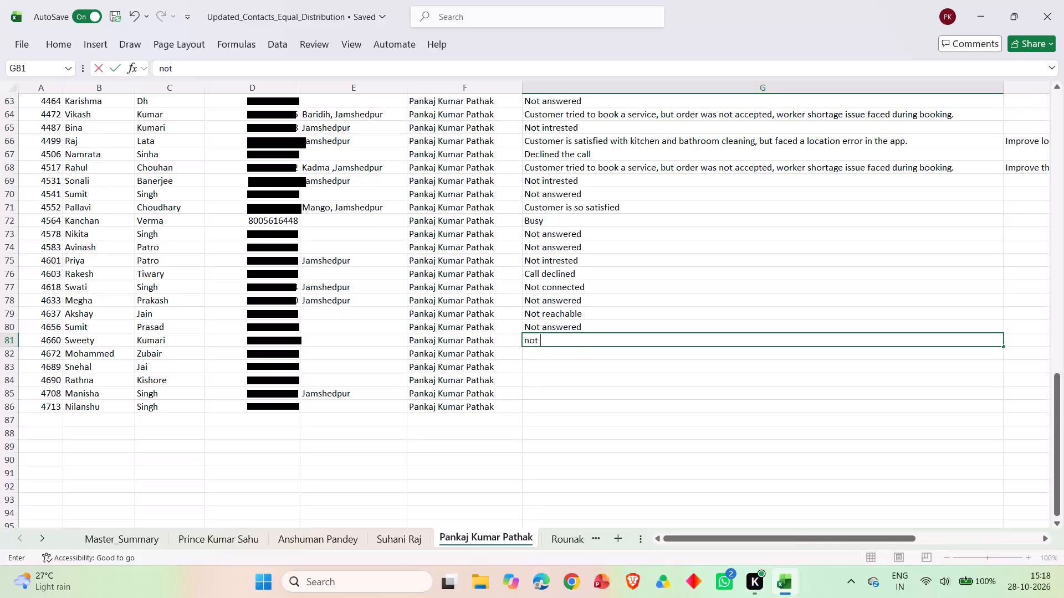
# Complete the remark "Not answered" for contact 4660 in cell G81.
pyautogui.write('an')
pyautogui.press('Return')
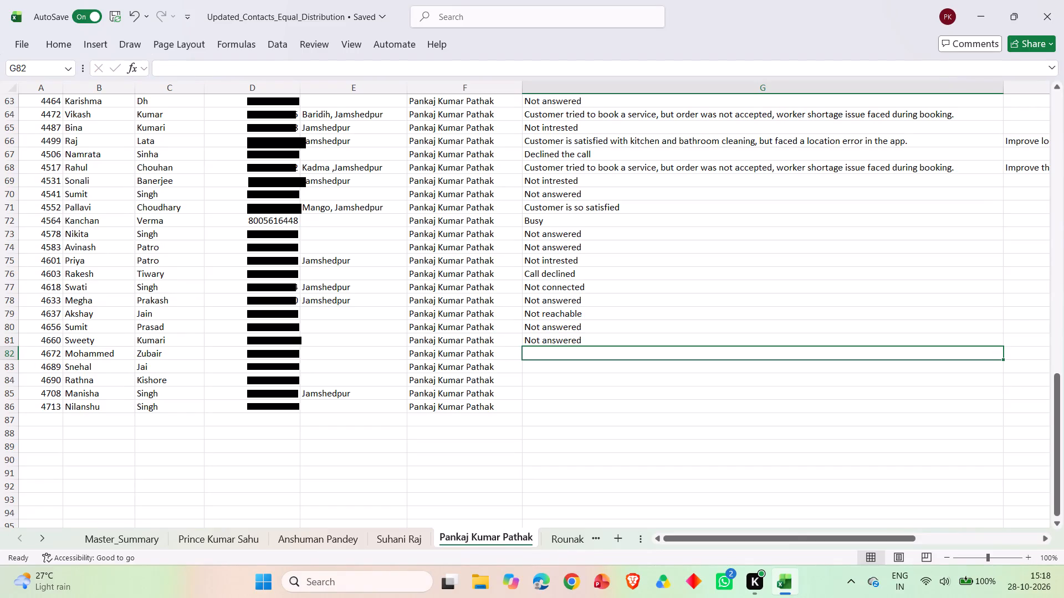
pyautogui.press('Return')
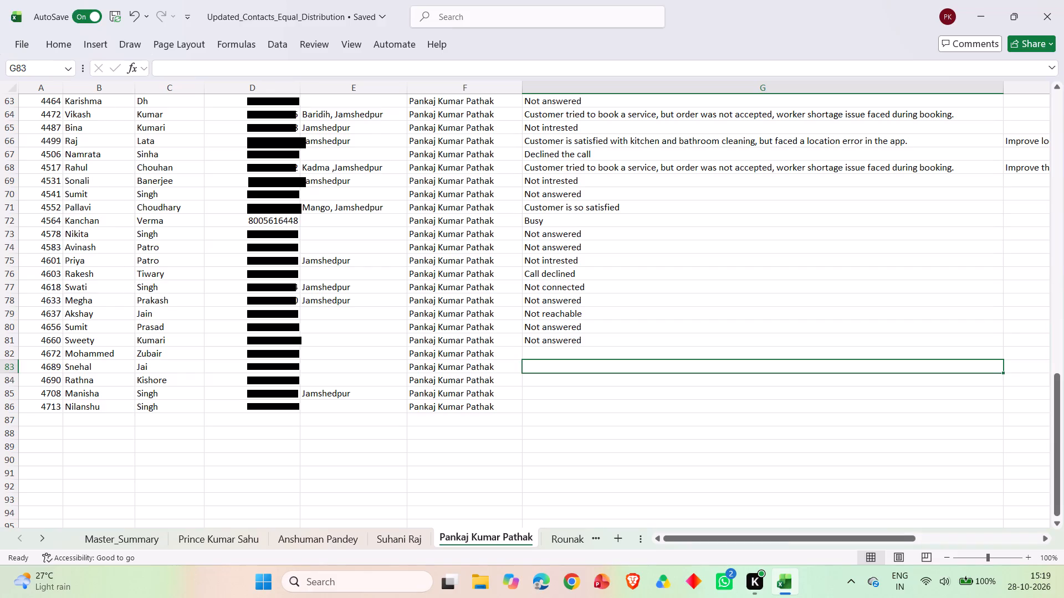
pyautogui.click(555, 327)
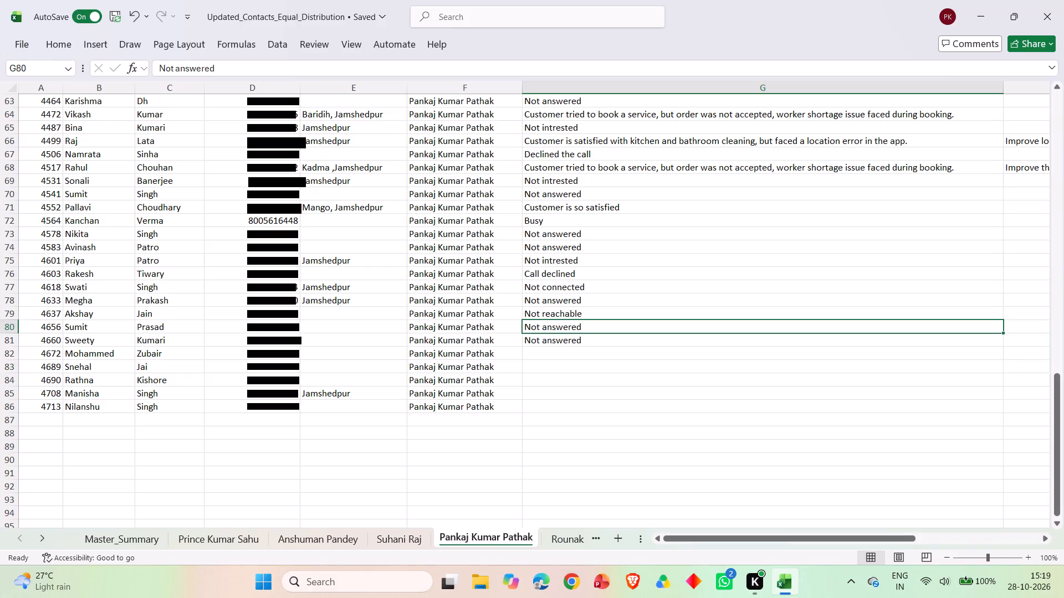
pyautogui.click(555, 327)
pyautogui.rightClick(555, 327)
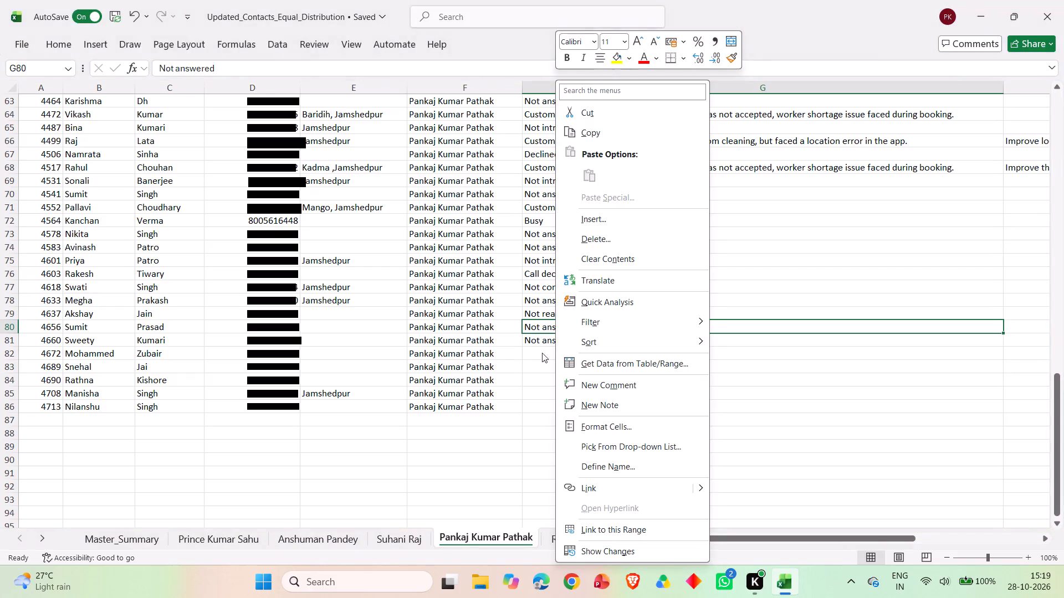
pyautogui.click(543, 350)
pyautogui.doubleClick(543, 358)
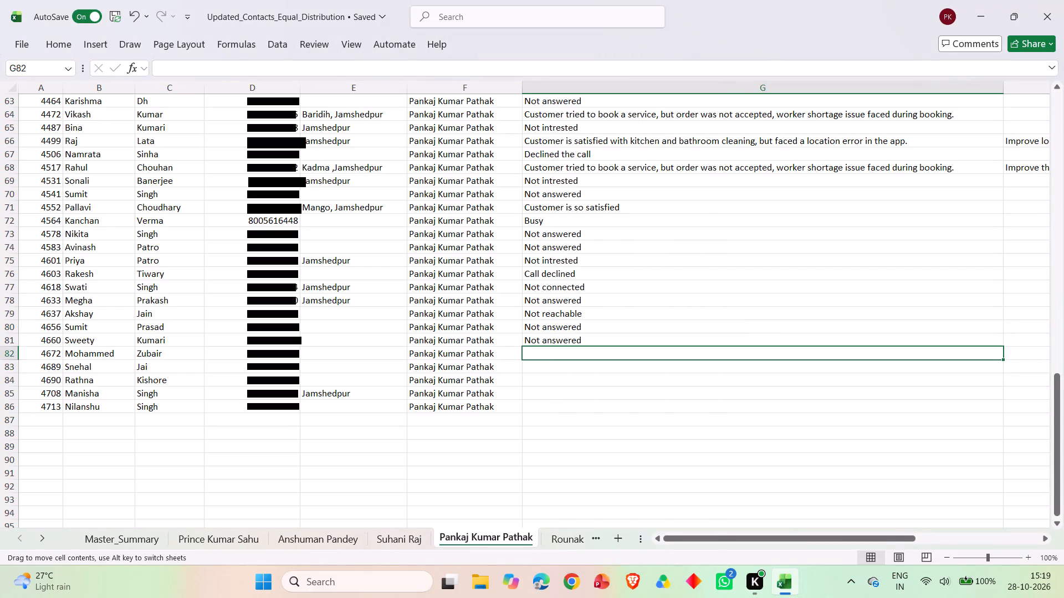
pyautogui.press('n')
pyautogui.write('ot')
pyautogui.press('space')
pyautogui.write('am')
pyautogui.press('BackSpace')
pyautogui.press('n')
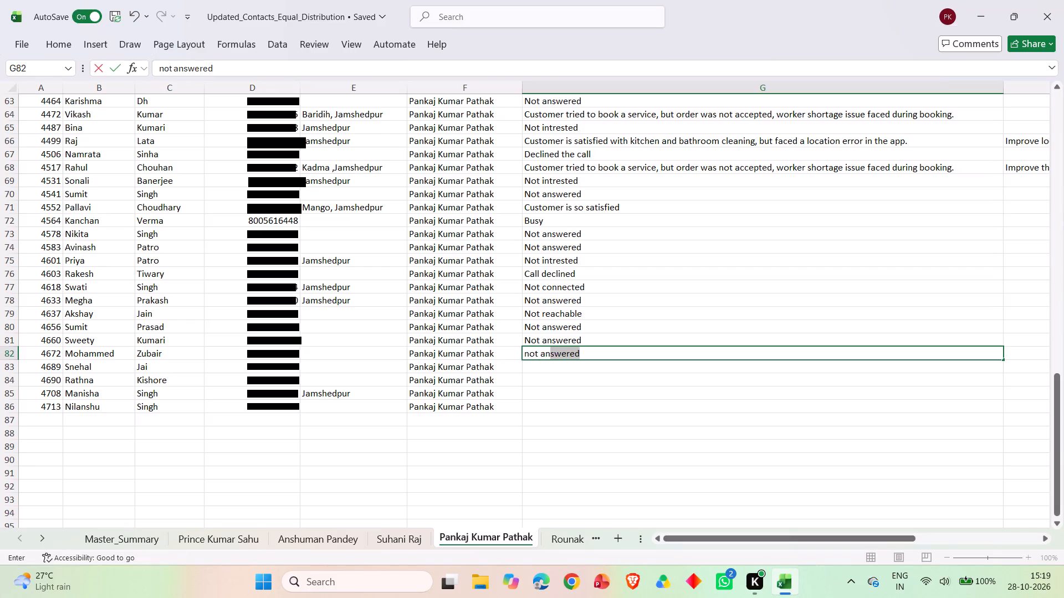
pyautogui.press('Return')
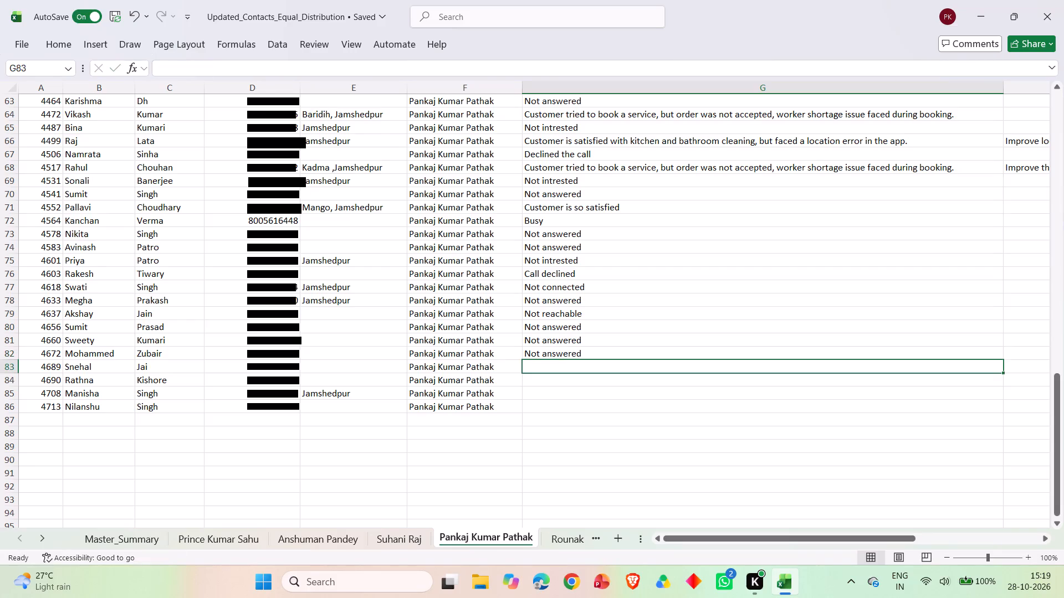
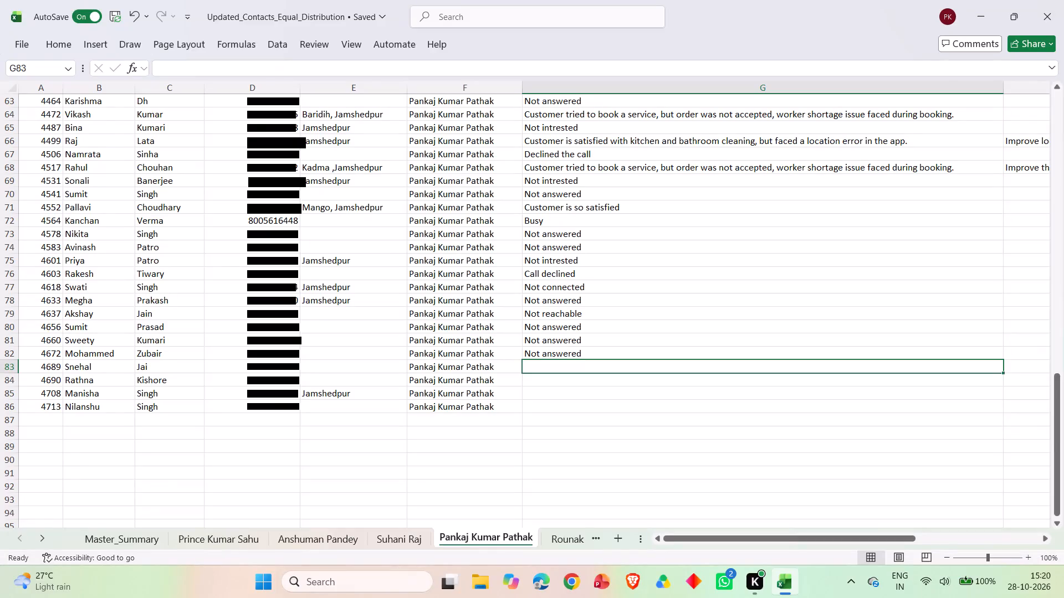
# Enter the location "Banglore" for contact 4689 in cell E83.
pyautogui.doubleClick(369, 367)
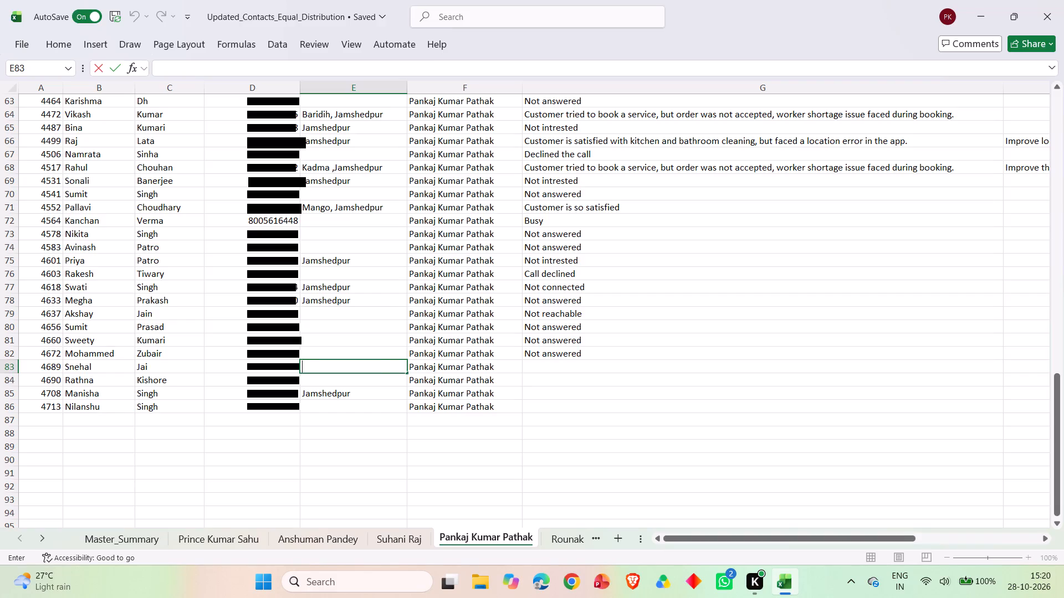
pyautogui.press('s')
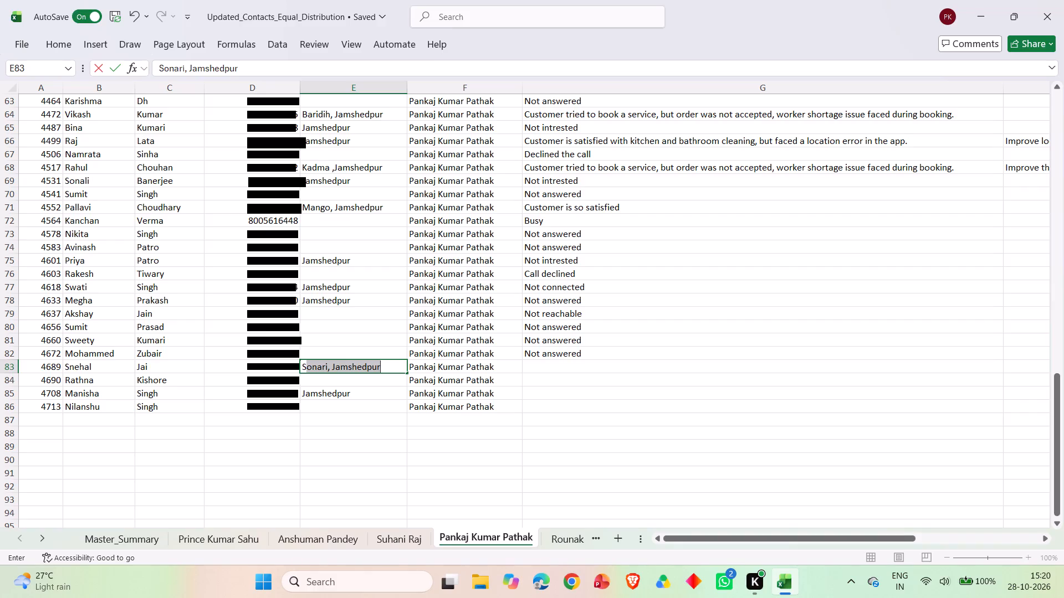
pyautogui.press('g')
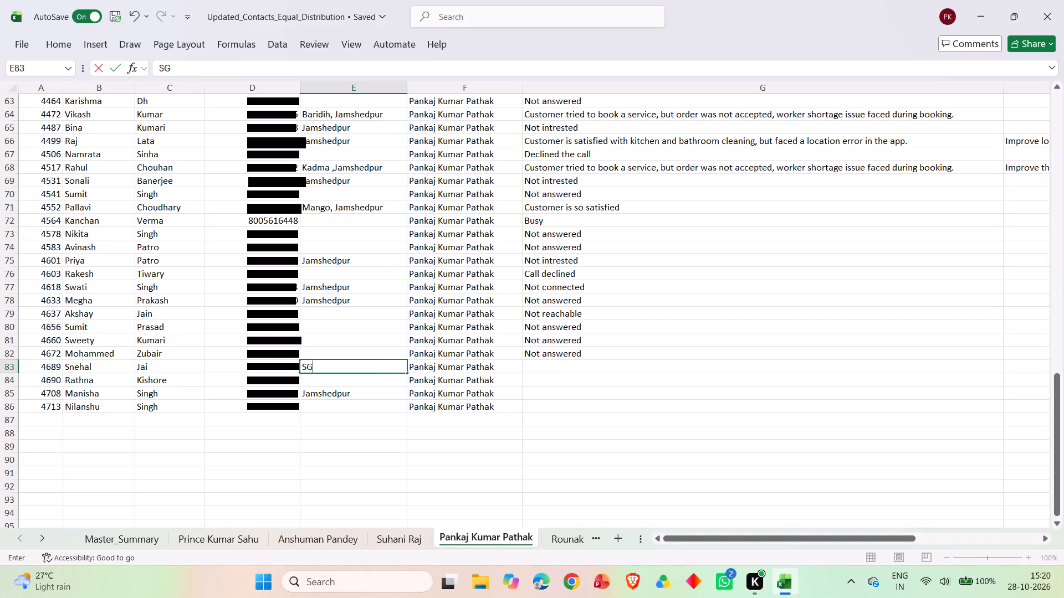
pyautogui.press('BackSpace')
pyautogui.press('h')
pyautogui.write('RI')
pyautogui.press('BackSpace')
pyautogui.press('BackSpace')
pyautogui.press('BackSpace')
pyautogui.press('BackSpace')
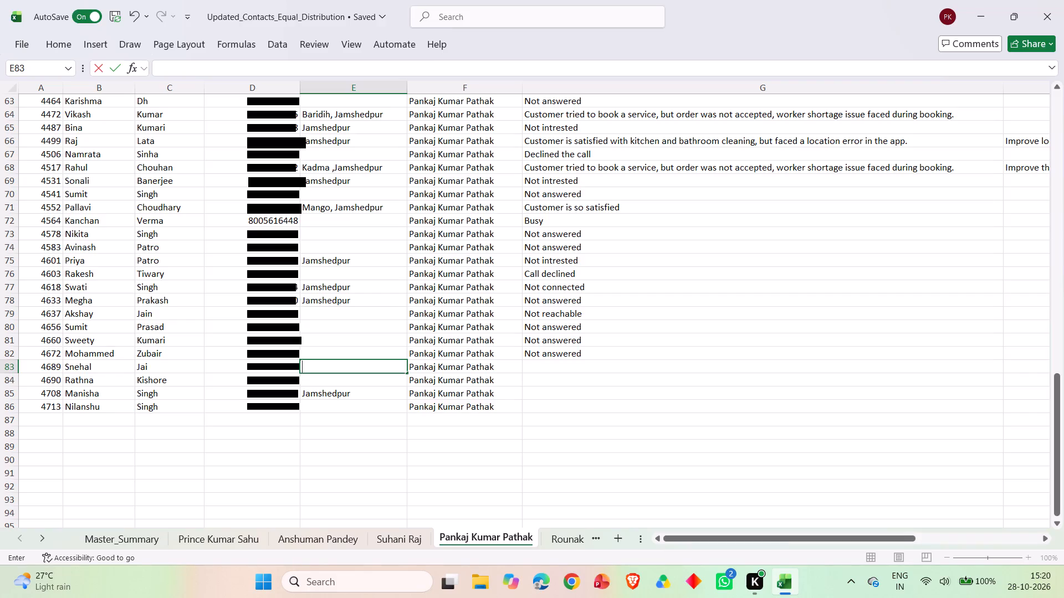
pyautogui.press('b')
pyautogui.write('anglore')
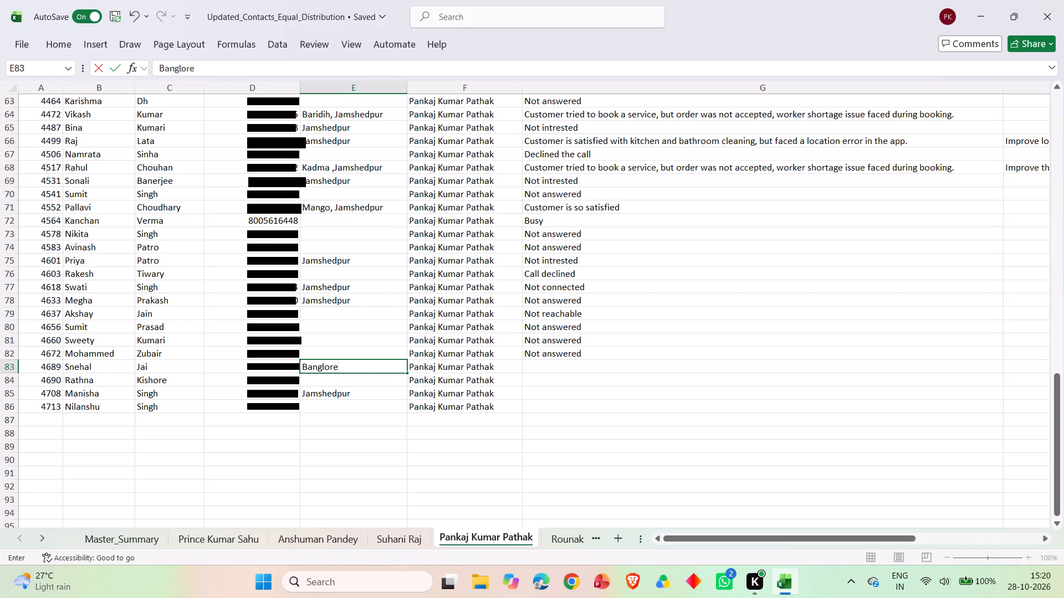
pyautogui.press('BackSpace')
pyautogui.press('BackSpace')
pyautogui.press('BackSpace')
pyautogui.write('uru')
pyautogui.press('BackSpace')
pyautogui.press('BackSpace')
pyautogui.press('BackSpace')
pyautogui.write('ore')
pyautogui.press('Right')
# Start the remark for contact 4689 in cell G83 with "Customer said the".
pyautogui.press('Right')
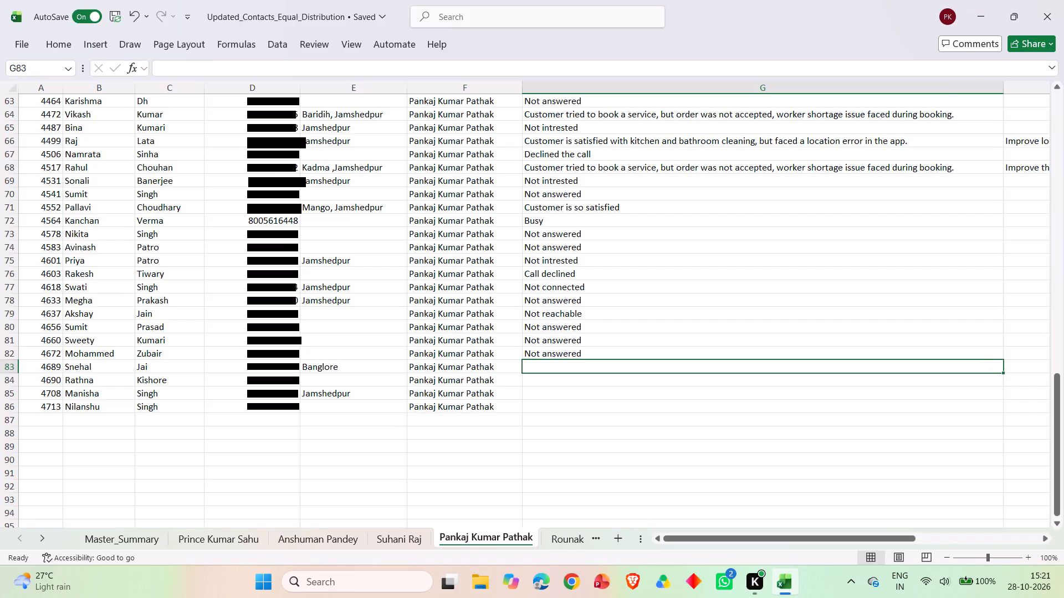
pyautogui.press('c')
pyautogui.write('us')
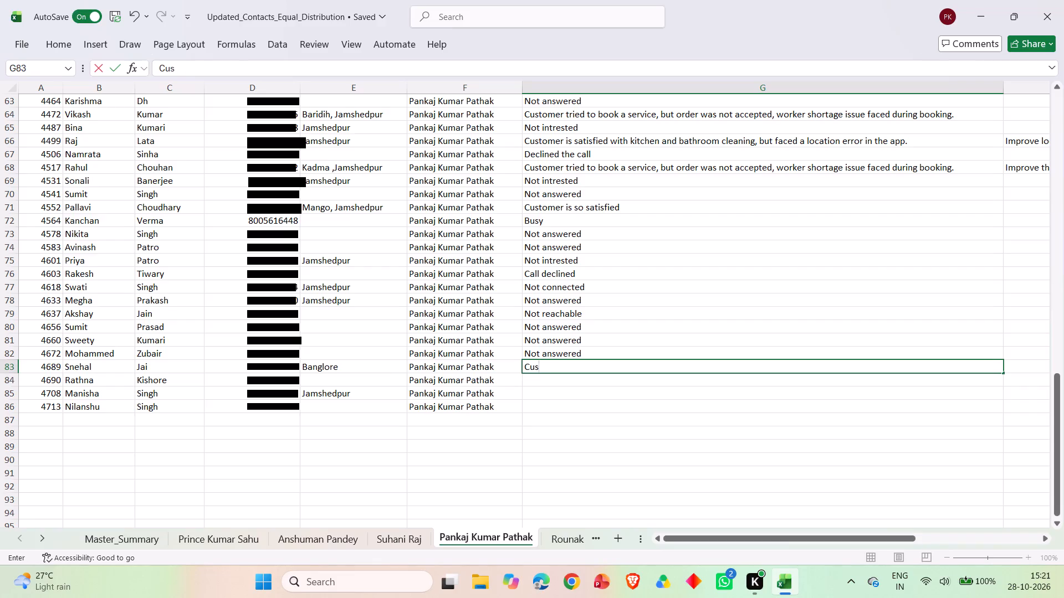
pyautogui.write('tomer')
pyautogui.press('space')
pyautogui.write('id')
pyautogui.press('space')
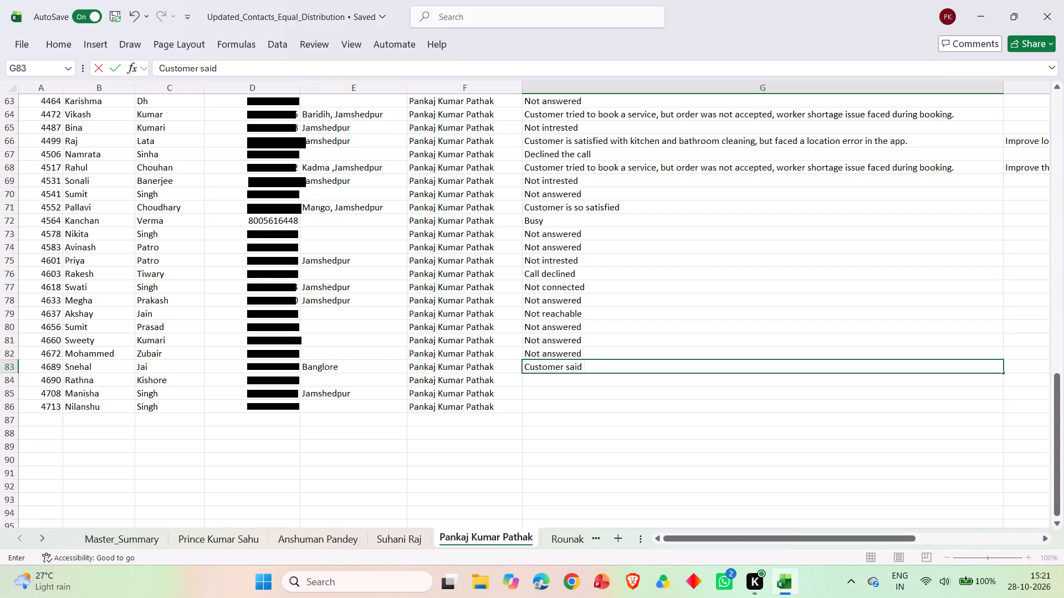
pyautogui.write('th')
pyautogui.press('e')
pyautogui.press('space')
pyautogui.doubleClick(351, 368)
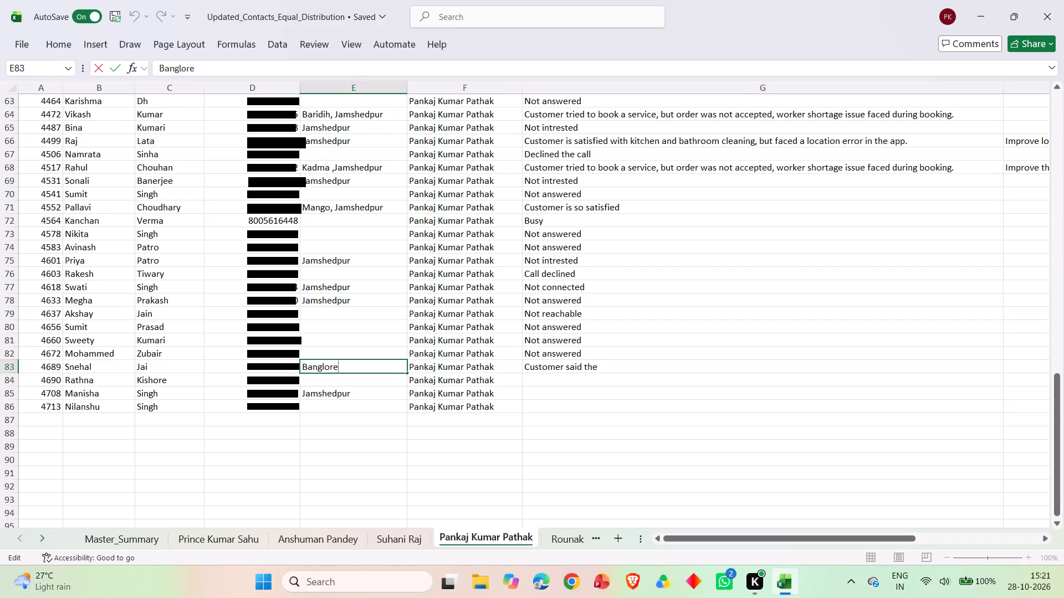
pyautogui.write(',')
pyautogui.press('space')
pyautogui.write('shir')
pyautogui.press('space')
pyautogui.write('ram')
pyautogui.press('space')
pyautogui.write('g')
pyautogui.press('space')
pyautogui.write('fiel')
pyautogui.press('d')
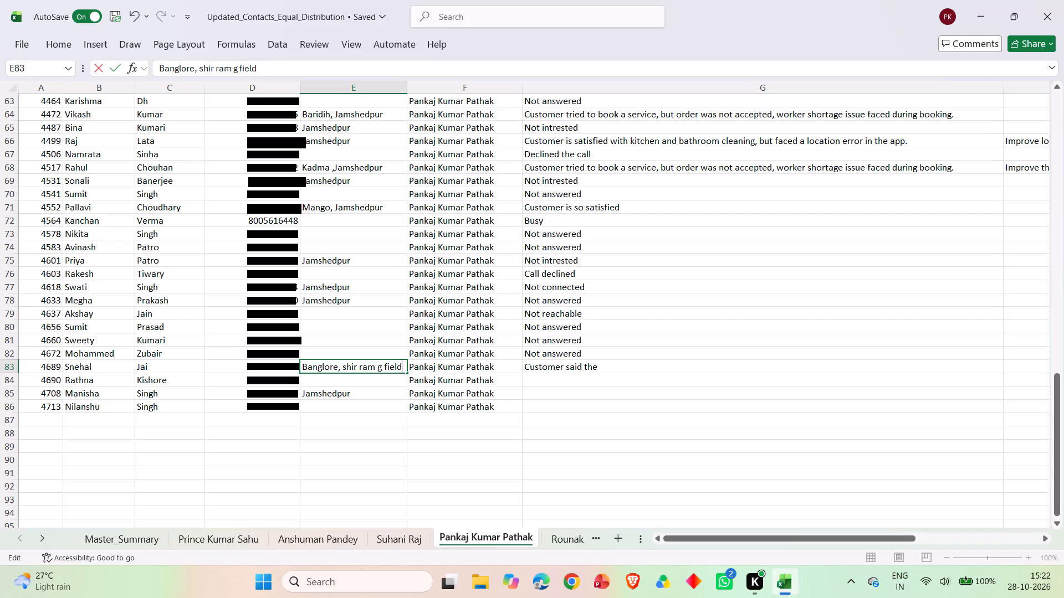
# Complete the remark for contact 4689 in cell G83 as "Customer said the work is not available in her area".
pyautogui.doubleClick(615, 369)
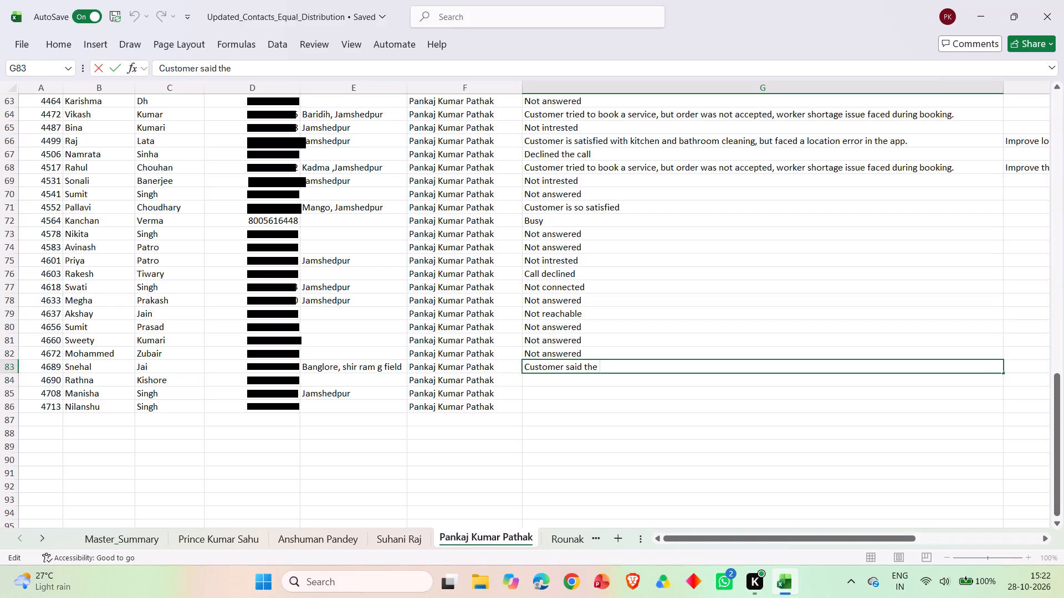
pyautogui.write('work is nolt')
pyautogui.press('space')
pyautogui.press('BackSpace')
pyautogui.press('BackSpace')
pyautogui.press('BackSpace')
pyautogui.write('t availab')
pyautogui.write('le')
pyautogui.press('space')
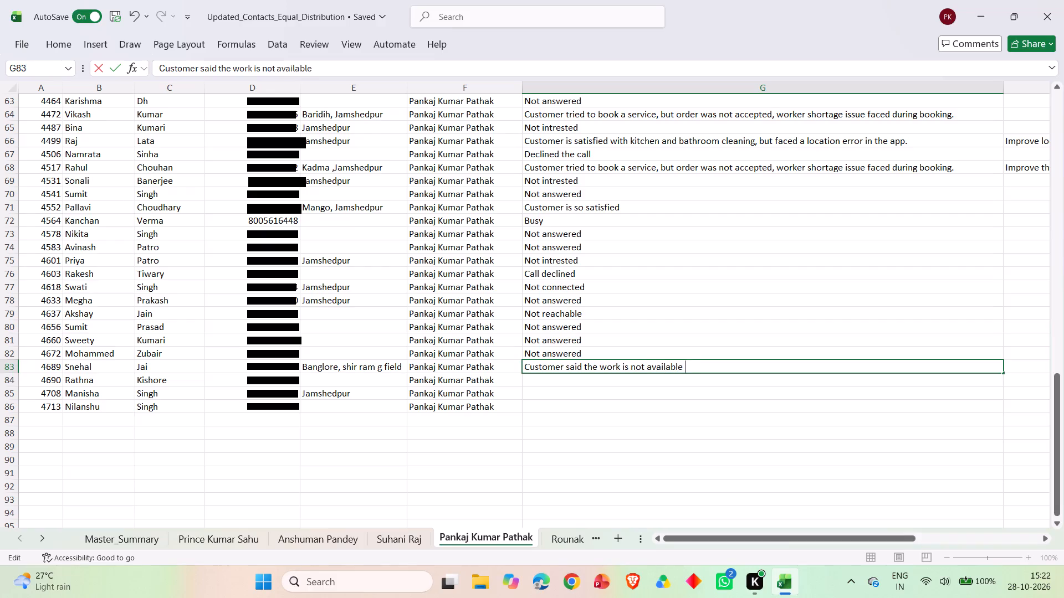
pyautogui.write('in her')
pyautogui.press('space')
pyautogui.write('arera')
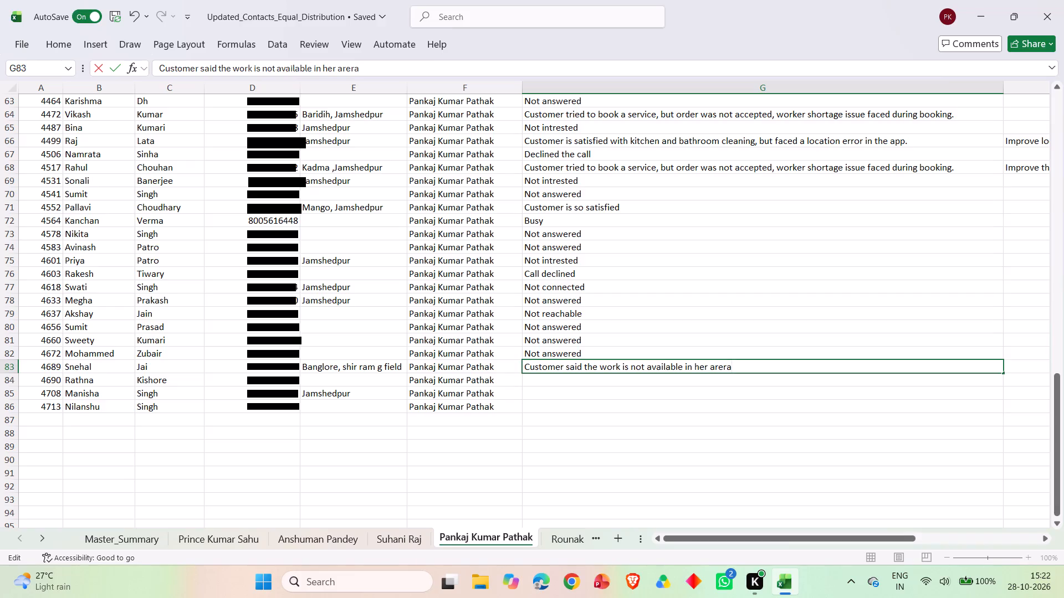
pyautogui.press('BackSpace')
pyautogui.press('BackSpace')
pyautogui.press('a')
pyautogui.press('Right')
pyautogui.press('Right')
pyautogui.press('Return')
pyautogui.press('Right')
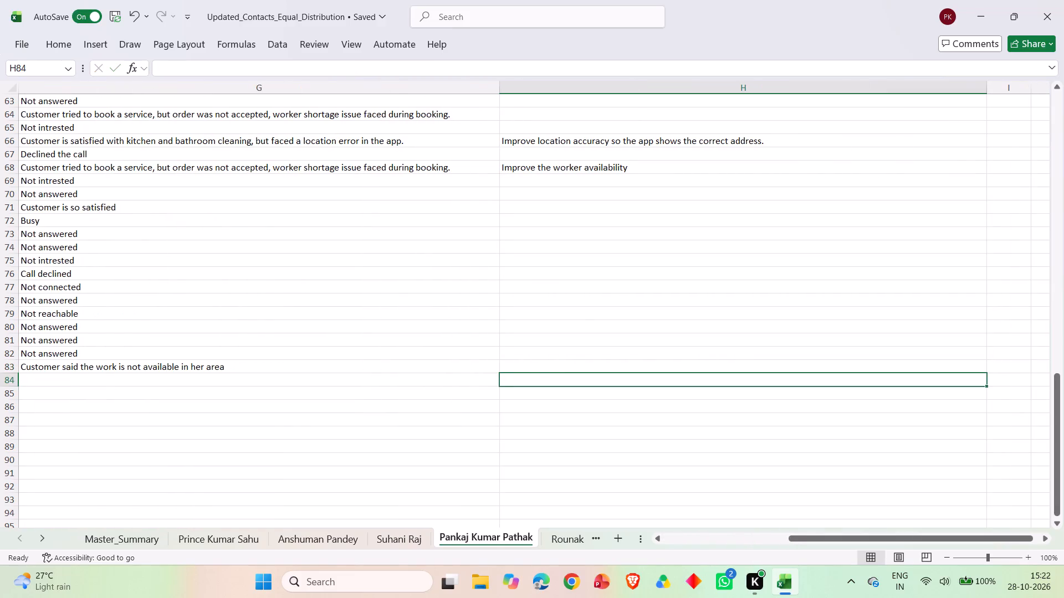
pyautogui.press('Up')
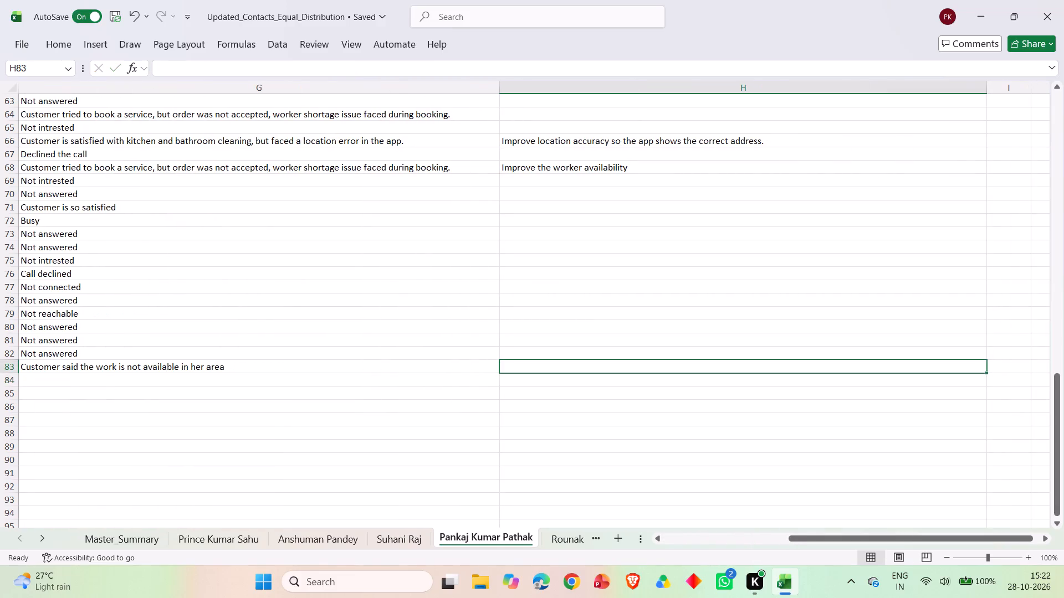
pyautogui.write('stat')
pyautogui.press('t')
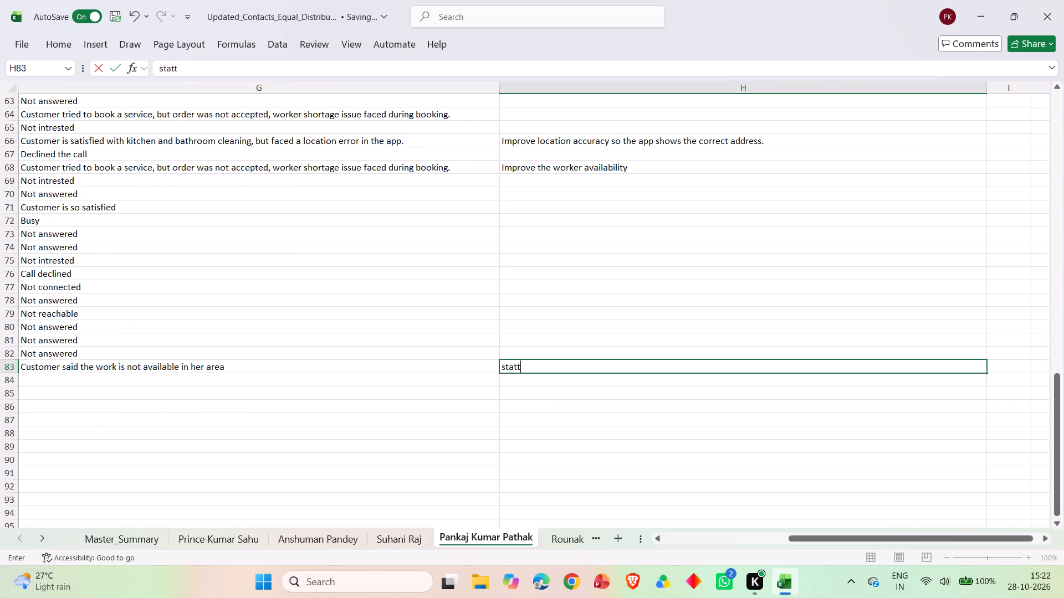
pyautogui.press('BackSpace')
pyautogui.press('BackSpace')
pyautogui.press('BackSpace')
pyautogui.press('BackSpace')
pyautogui.press('BackSpace')
pyautogui.press('BackSpace')
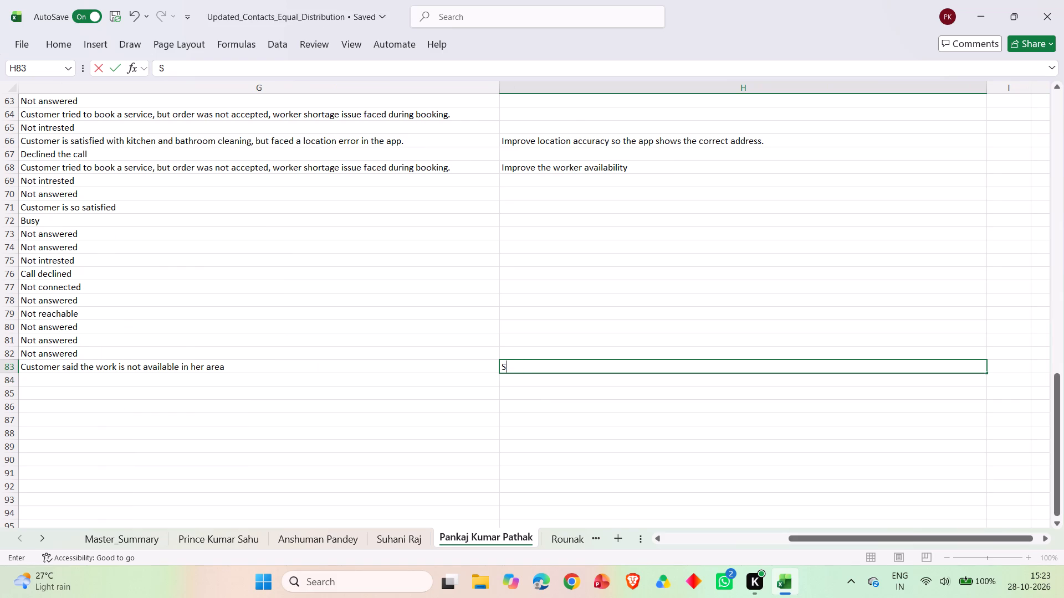
pyautogui.write('tae')
pyautogui.press('BackSpace')
pyautogui.write('rt')
pyautogui.press('space')
pyautogui.write('the')
pyautogui.press('space')
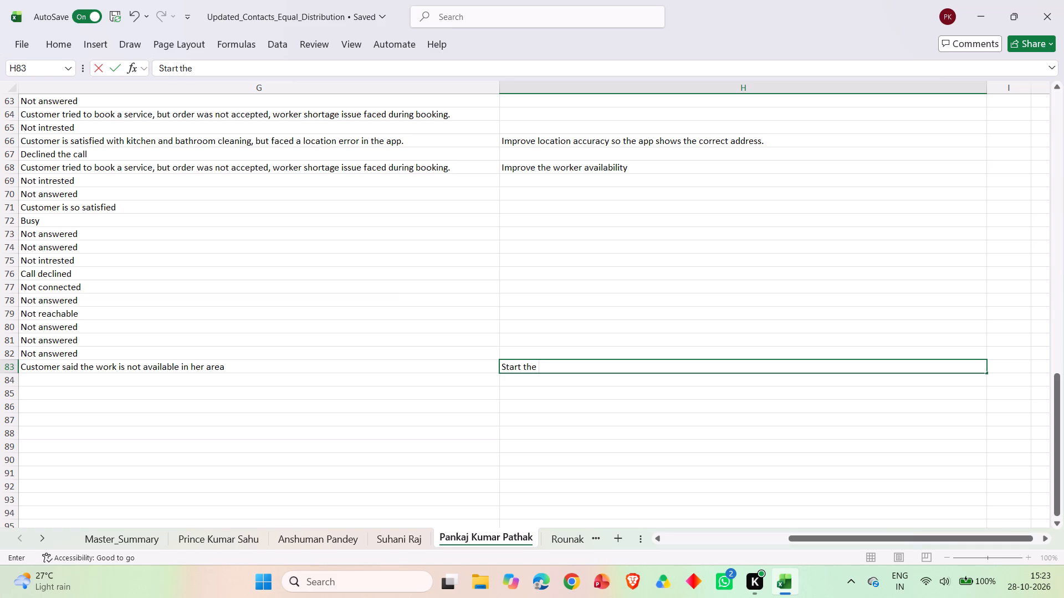
pyautogui.write('wo')
pyautogui.write('rk')
pyautogui.press('space')
pyautogui.write('there')
pyautogui.press('space')
pyautogui.write('in customer')
pyautogui.write("'s")
pyautogui.press('space')
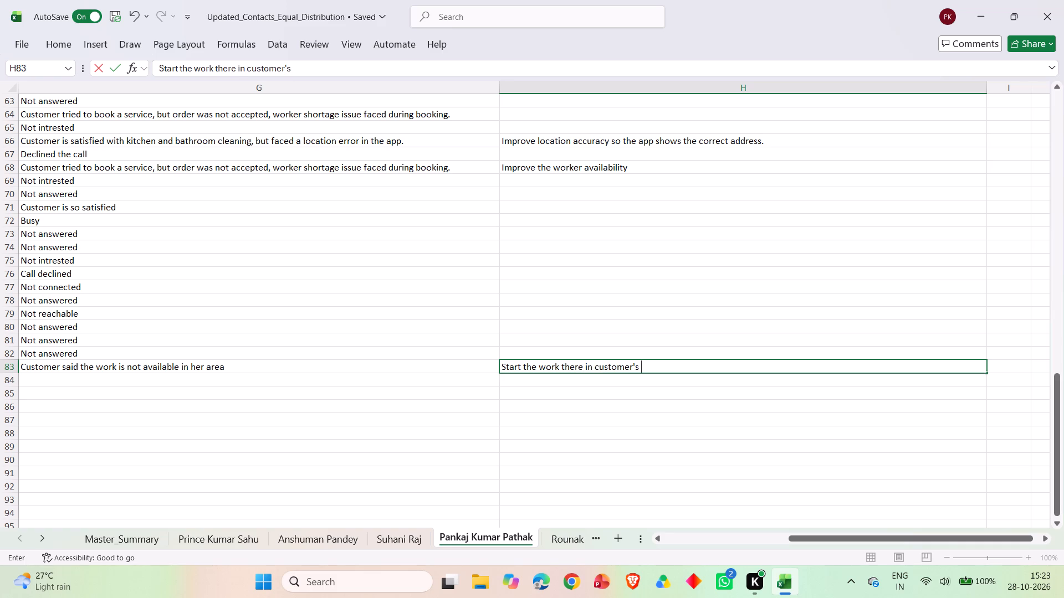
pyautogui.write('area')
pyautogui.press('space')
pyautogui.write('ther')
pyautogui.press('space')
pyautogui.press('BackSpace')
pyautogui.write('e is')
pyautogui.press('space')
pyautogui.write('so ne')
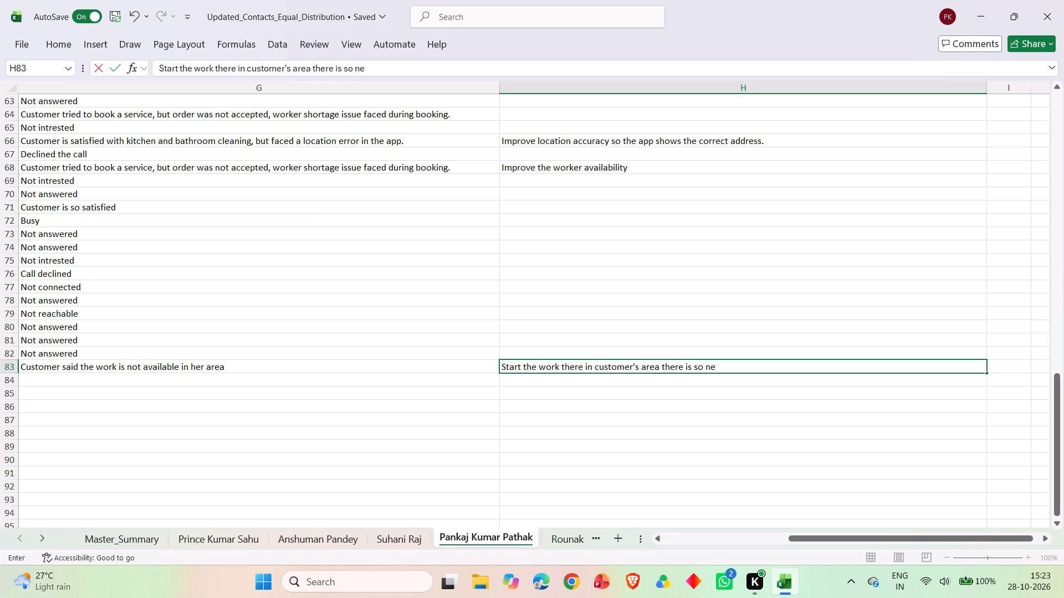
pyautogui.press('e')
pyautogui.write('ded i')
pyautogui.press('BackSpace')
pyautogui.write('of')
pyautogui.press('space')
pyautogui.write('our work')
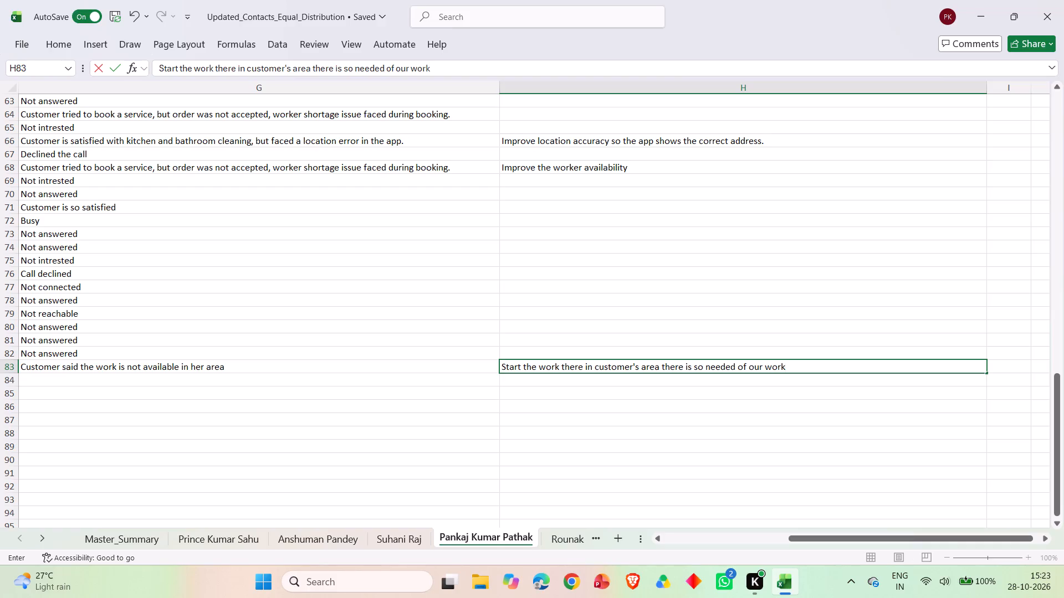
pyautogui.press('Return')
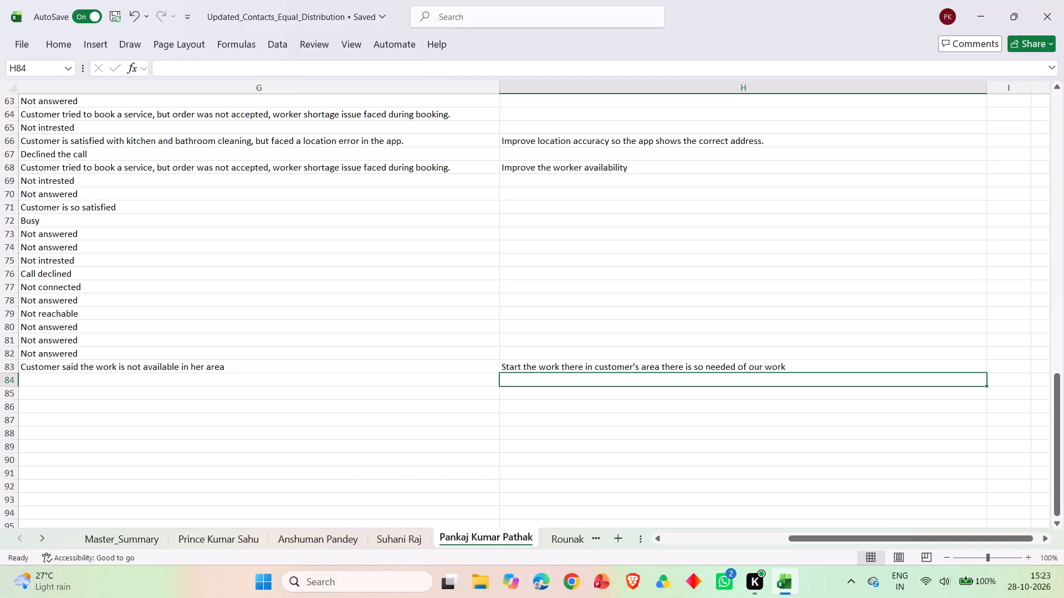
pyautogui.press('Left')
pyautogui.press('Left')
pyautogui.press('Left')
pyautogui.press('Left')
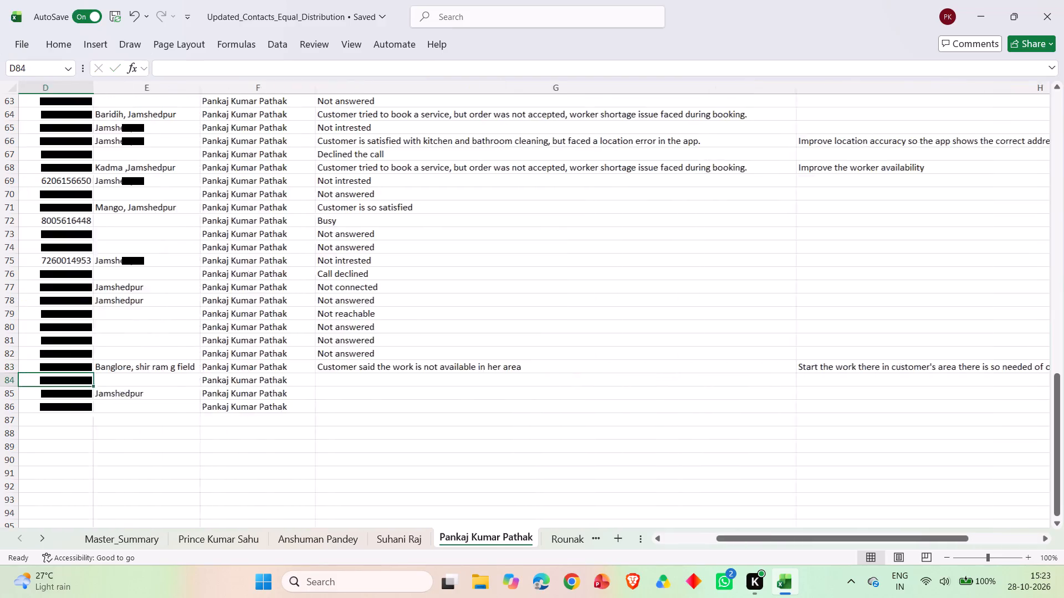
pyautogui.press('Left')
pyautogui.press('Left')
pyautogui.press('Left')
pyautogui.press('Left')
pyautogui.press('Left')
pyautogui.press('Right')
pyautogui.press('Right')
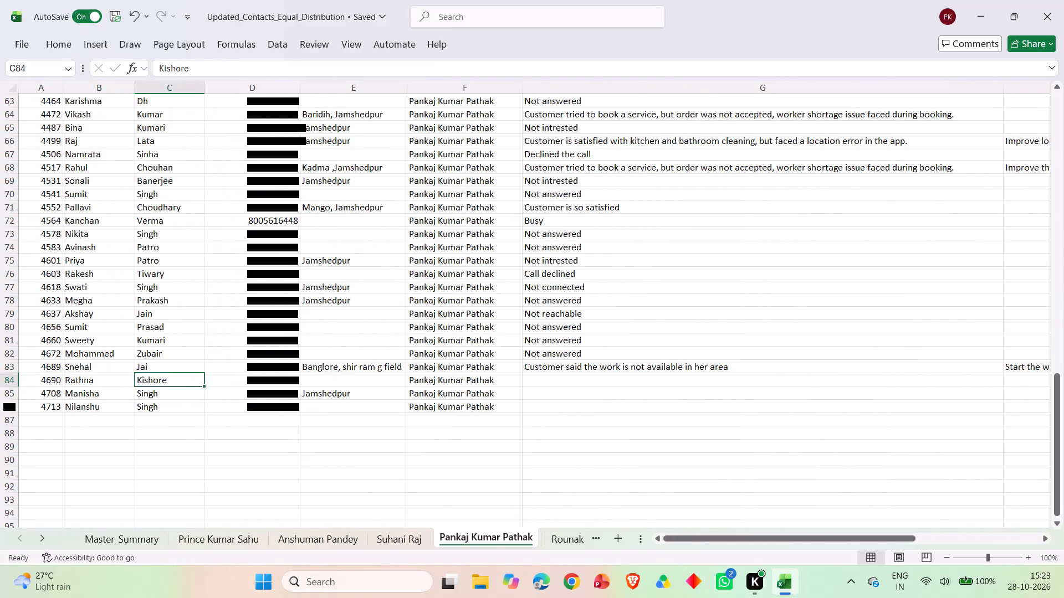
pyautogui.press('Right')
pyautogui.press('Right')
pyautogui.press('Right')
pyautogui.press('Right')
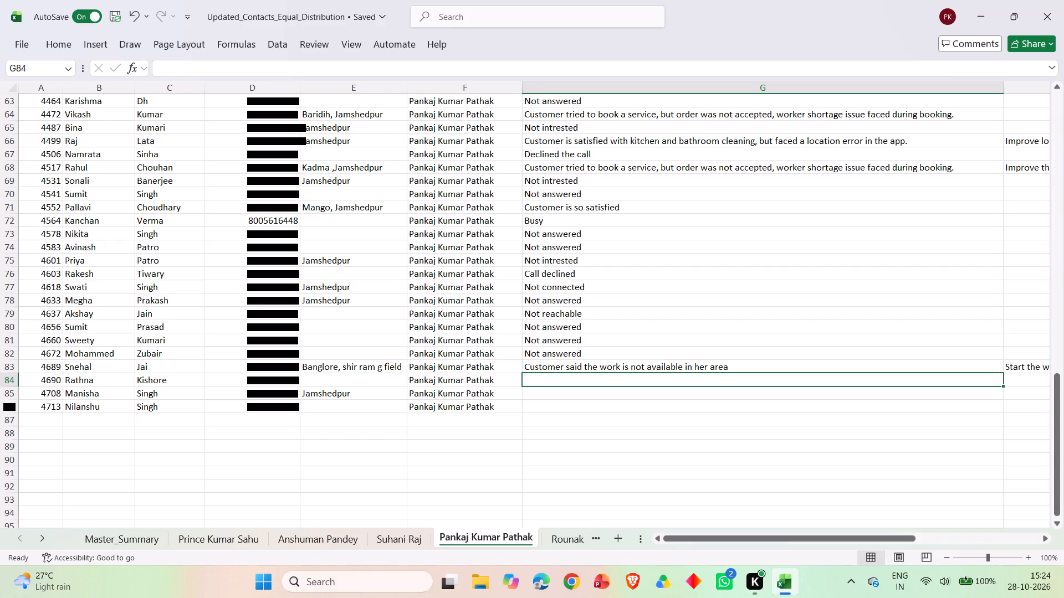
pyautogui.write('not')
pyautogui.press('space')
pyautogui.write('re')
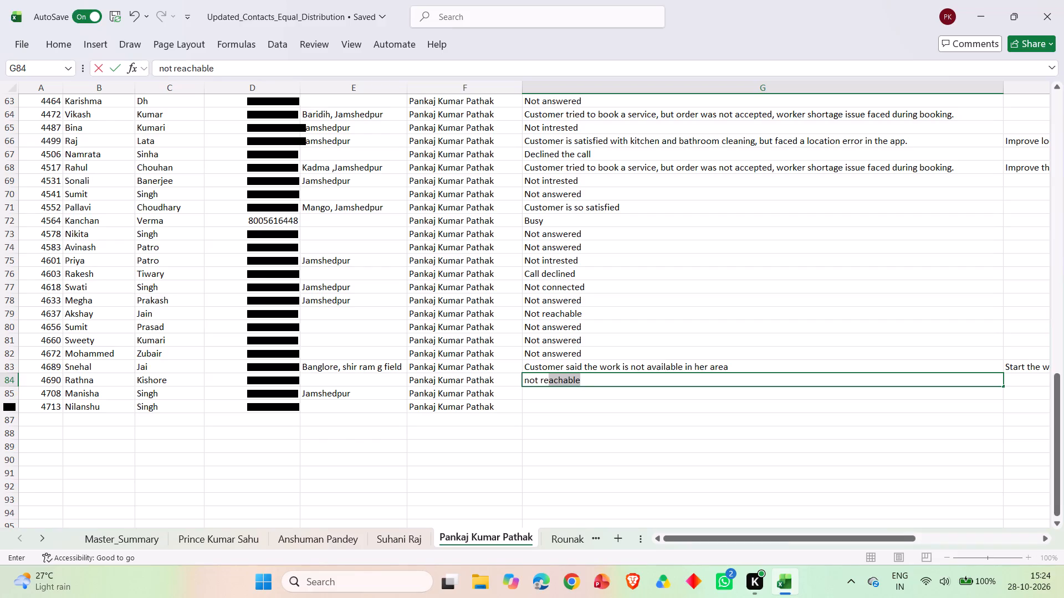
pyautogui.press('Return')
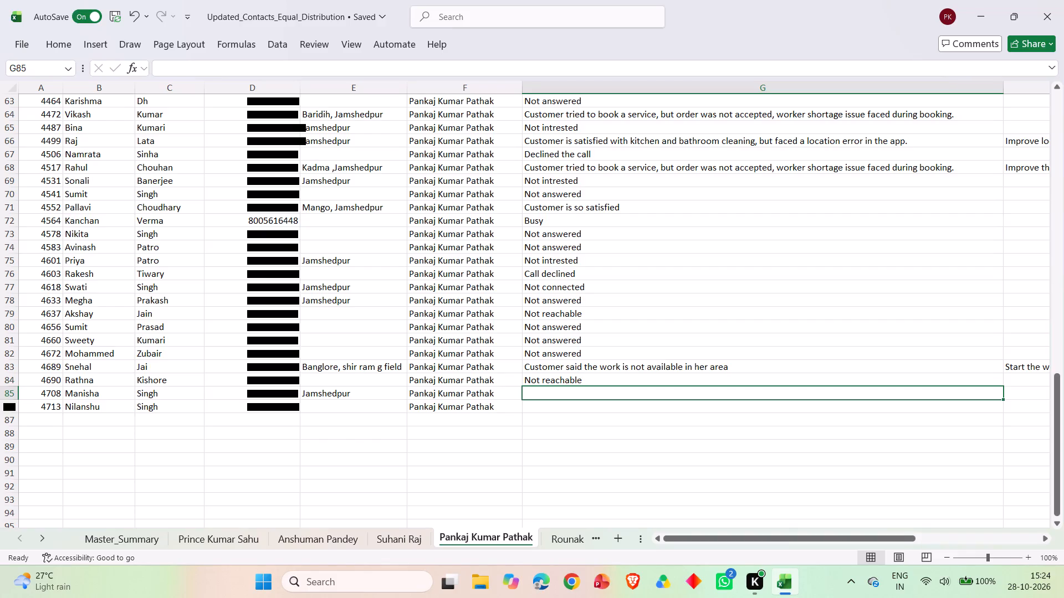
# Leave the remark for contact 4708 blank and enter "Not reachable" for contact 4713 in cell G86.
pyautogui.press('Return')
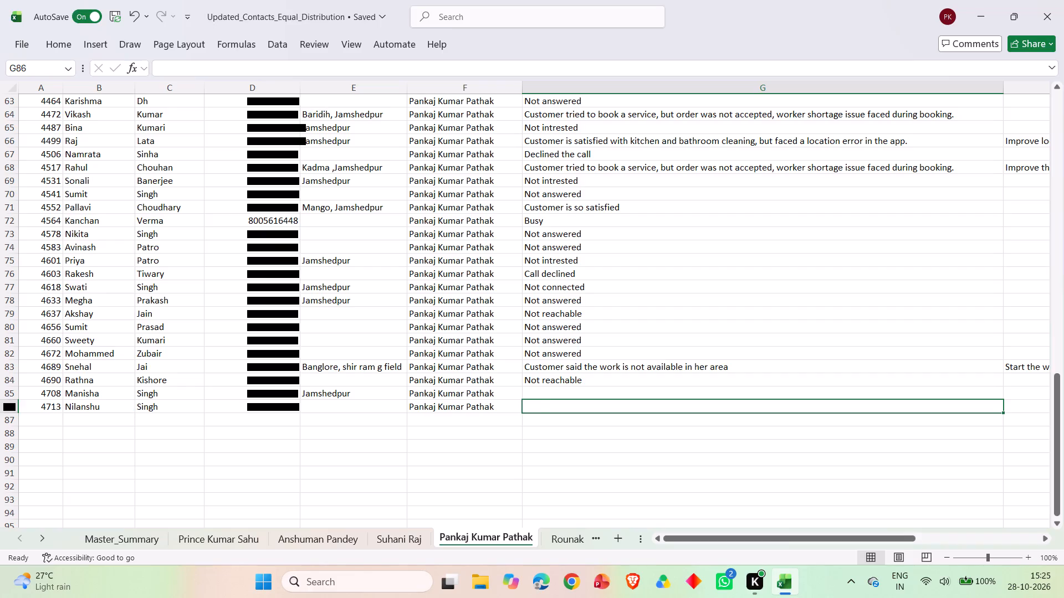
pyautogui.write('nop')
pyautogui.press('BackSpace')
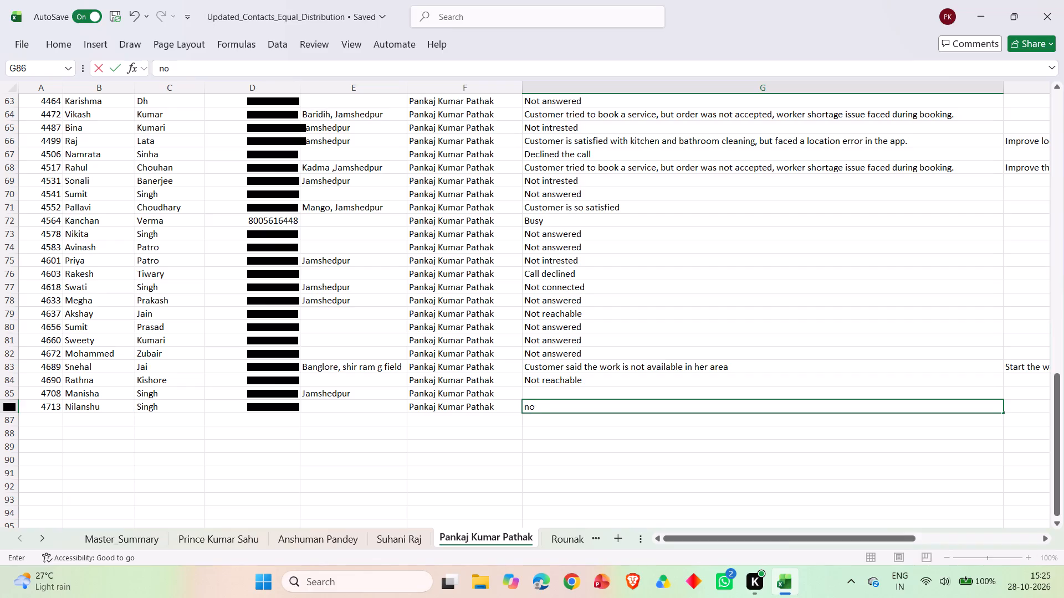
pyautogui.write('t')
pyautogui.press('space')
pyautogui.write('re')
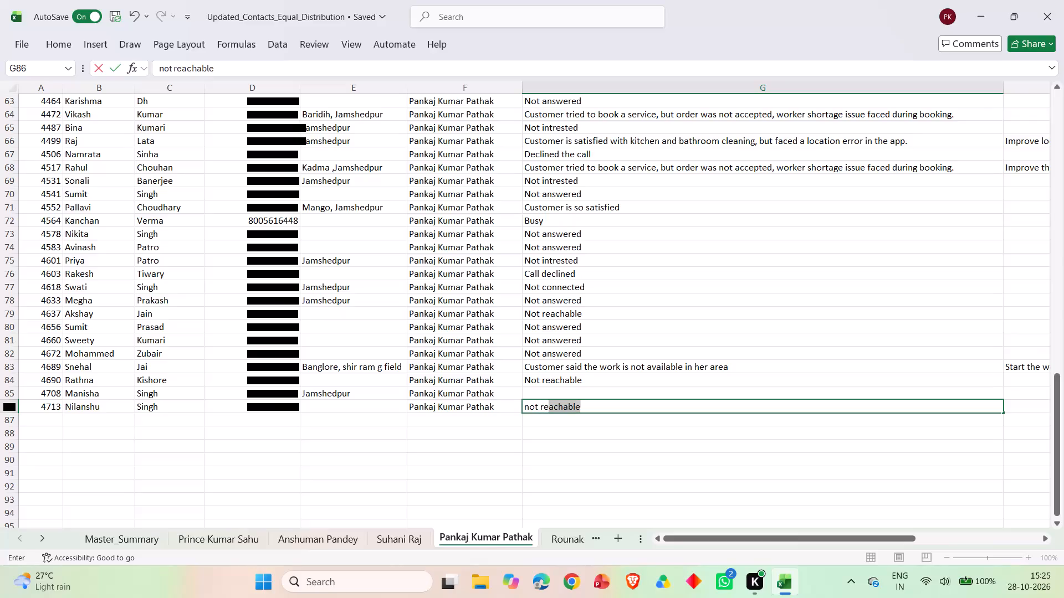
pyautogui.press('Return')
pyautogui.press('Up')
pyautogui.press('Up')
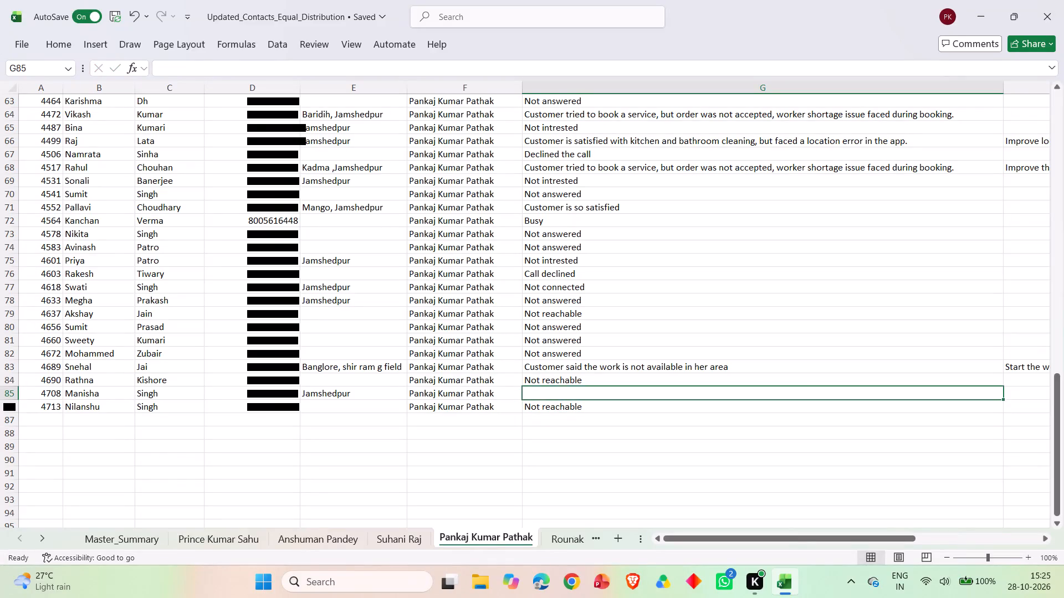
pyautogui.press('Up')
pyautogui.press('Up')
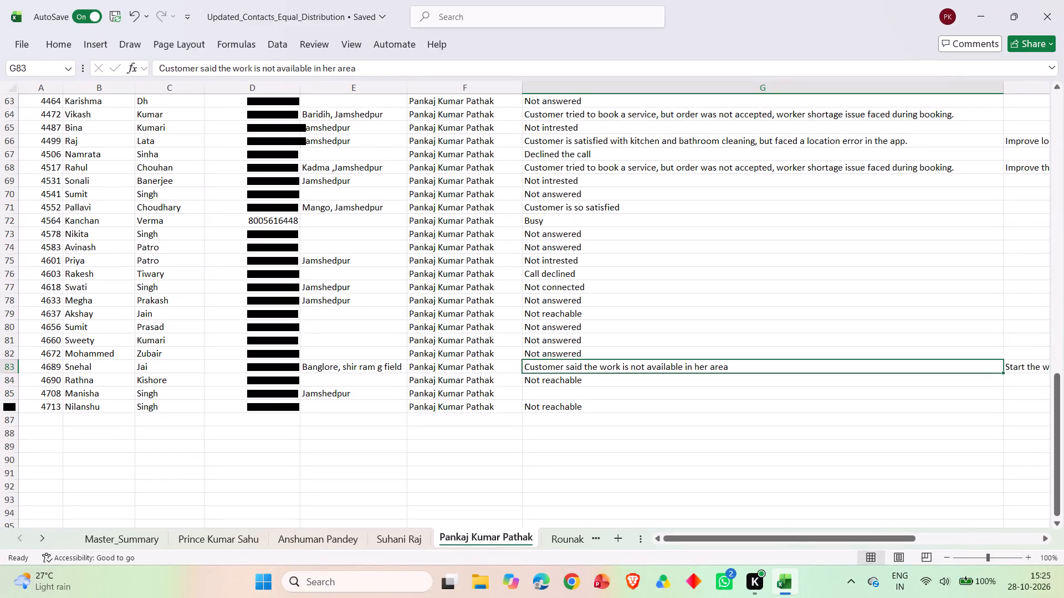
pyautogui.doubleClick(751, 368)
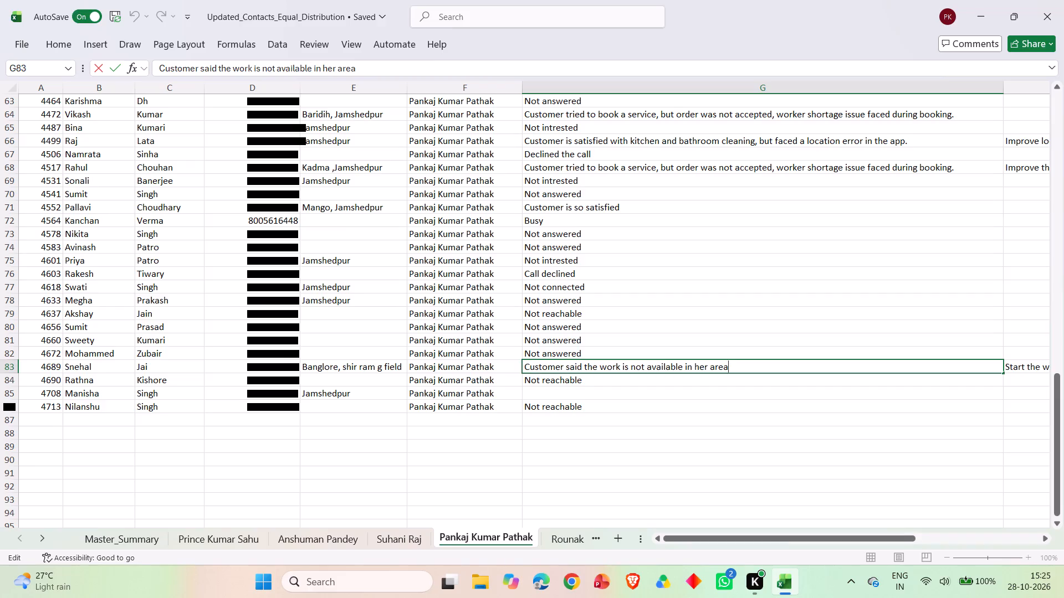
pyautogui.moveTo(734, 368); pyautogui.dragTo(715, 366)
pyautogui.moveTo(715, 366); pyautogui.dragTo(741, 367)
pyautogui.moveTo(628, 365); pyautogui.dragTo(603, 364)
pyautogui.moveTo(603, 364); pyautogui.dragTo(600, 365)
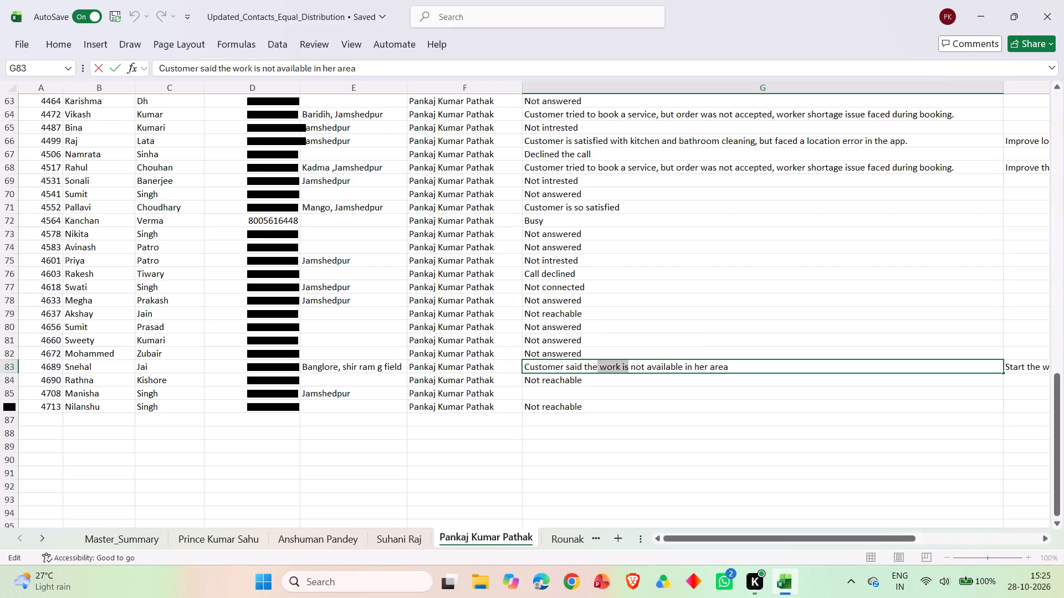
pyautogui.moveTo(600, 365); pyautogui.dragTo(600, 365)
pyautogui.press('BackSpace')
pyautogui.press('BackSpace')
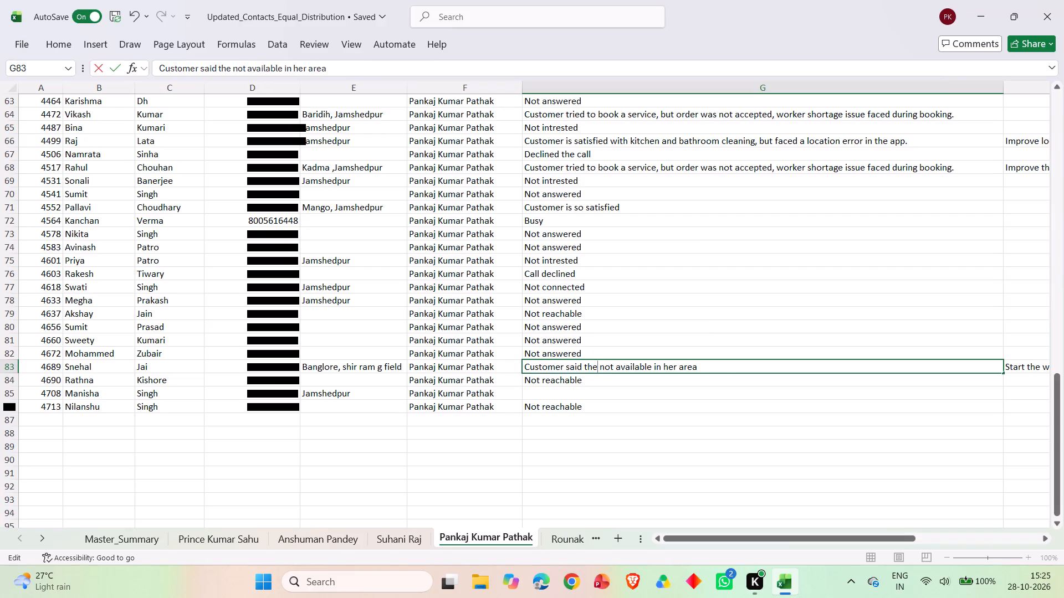
pyautogui.write('placing')
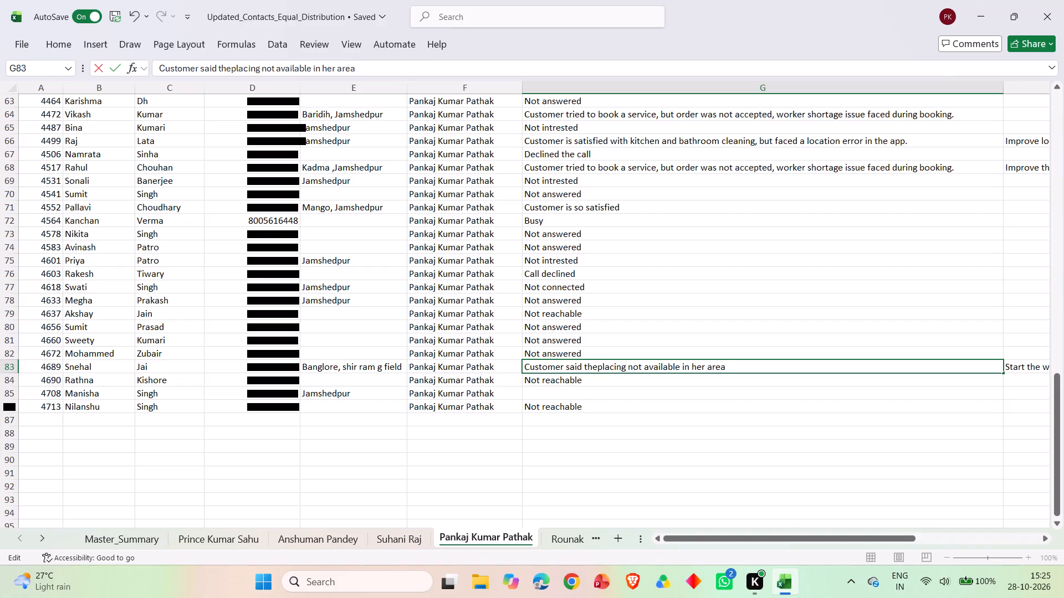
pyautogui.press('space')
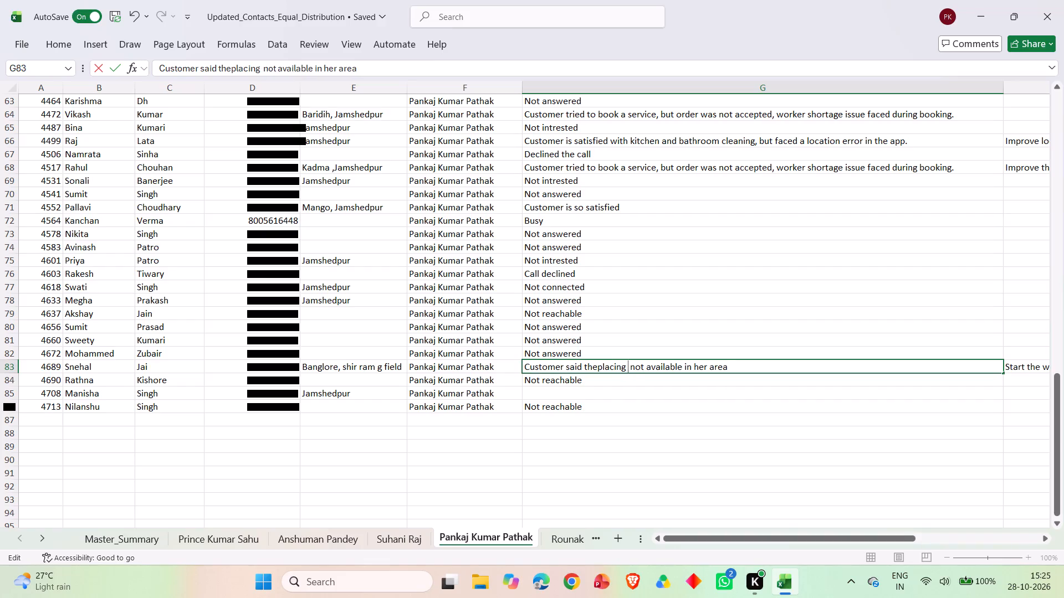
pyautogui.write('of order')
pyautogui.press('space')
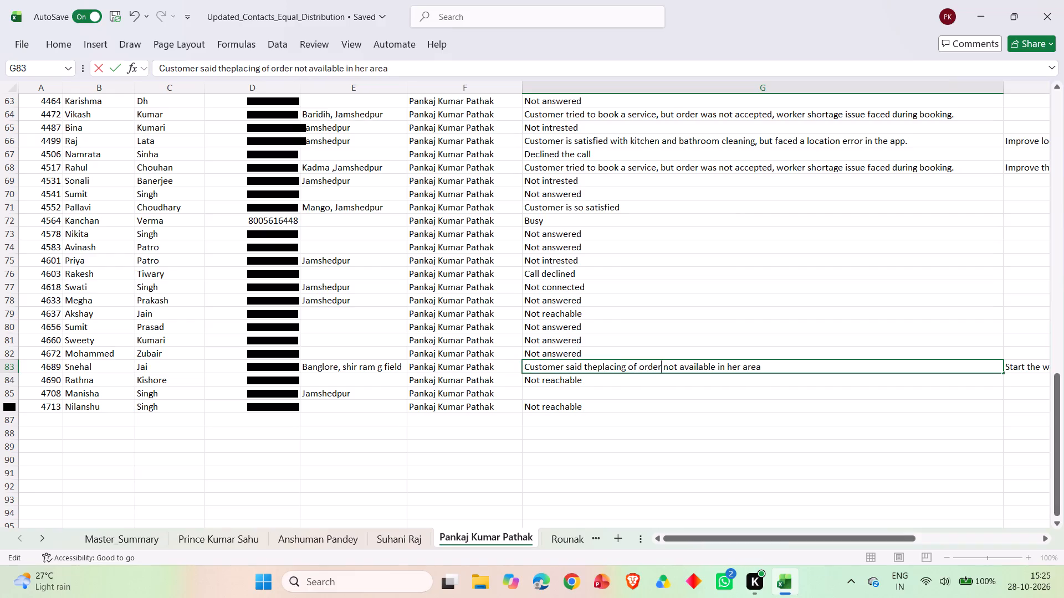
pyautogui.write('is')
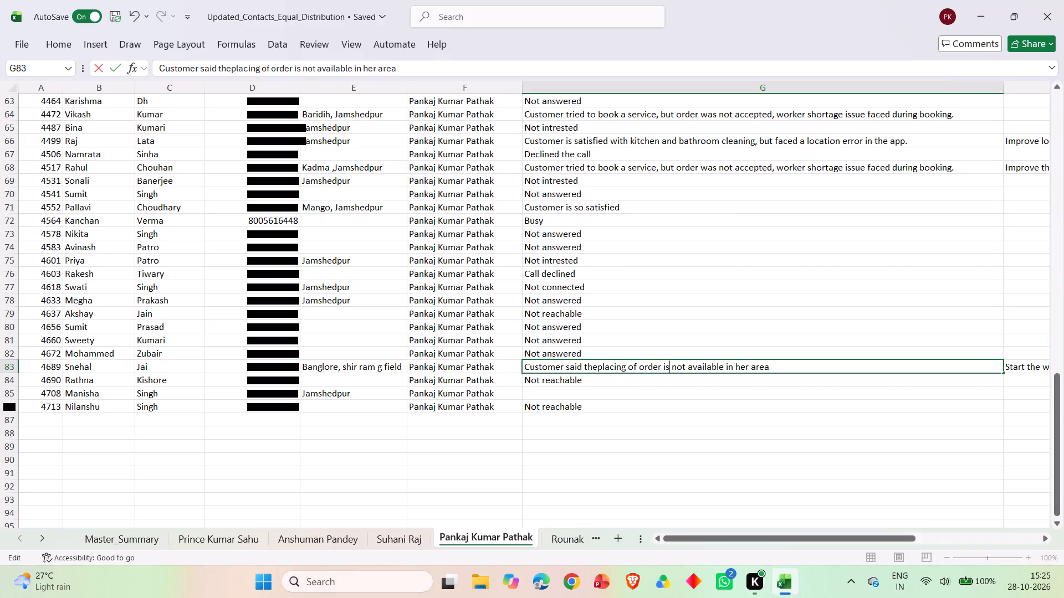
# Separate "the" and "placing" with a space in the G83 remark and end the sentence with a full stop.
pyautogui.click(598, 367)
pyautogui.press('space')
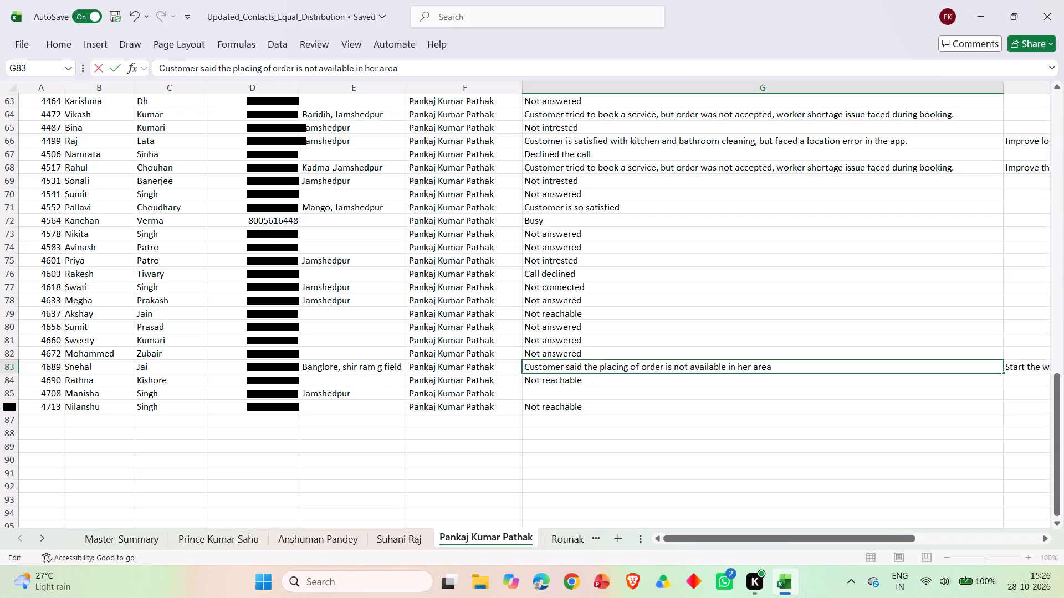
pyautogui.click(858, 364)
pyautogui.press('.')
pyautogui.press('Return')
pyautogui.press('Return')
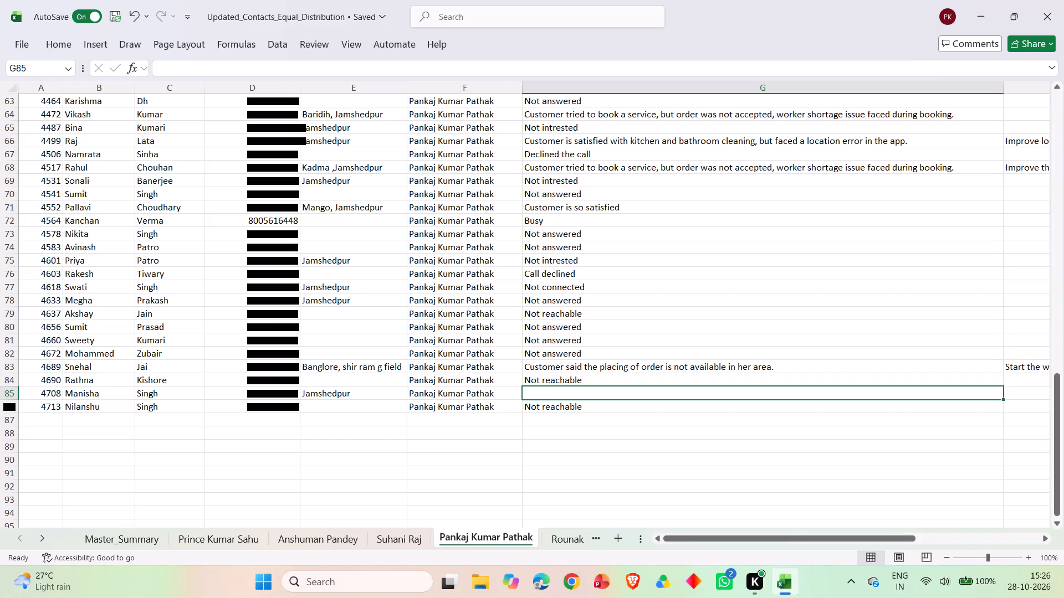
pyautogui.doubleClick(1035, 365)
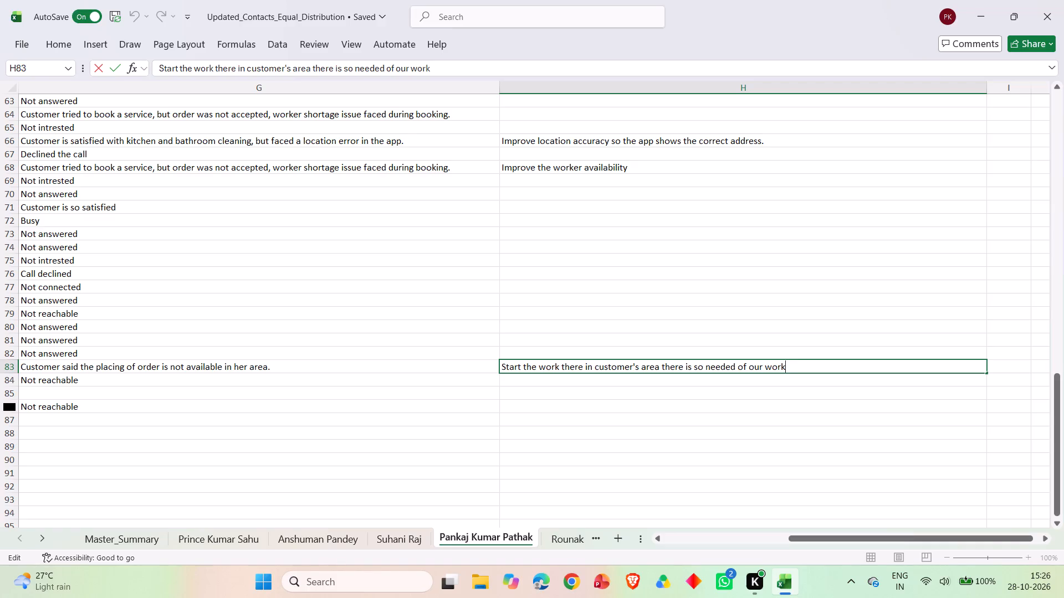
pyautogui.moveTo(797, 369); pyautogui.dragTo(492, 397)
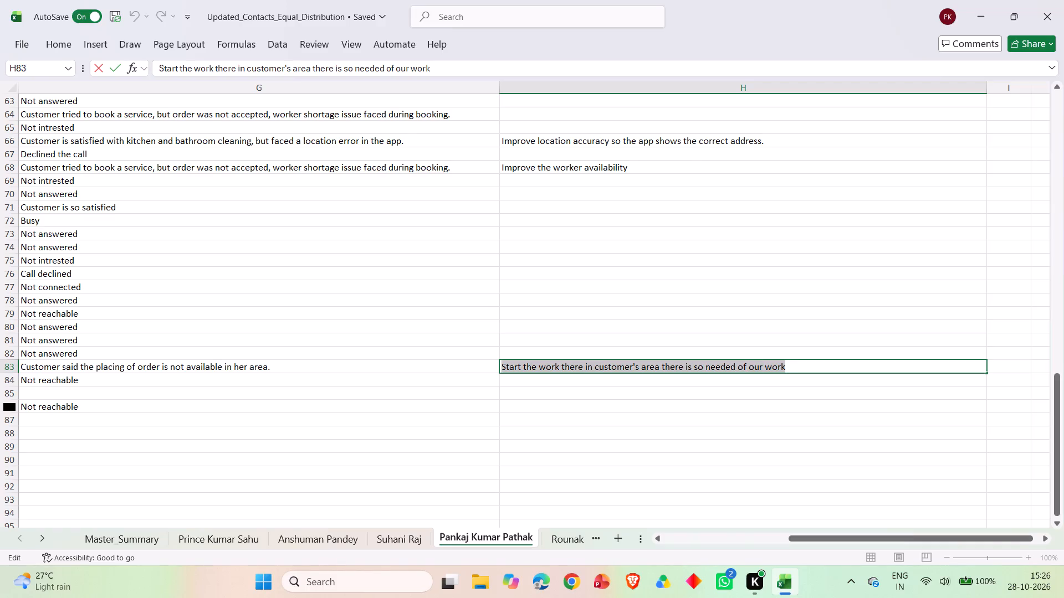
pyautogui.moveTo(492, 397); pyautogui.dragTo(492, 398)
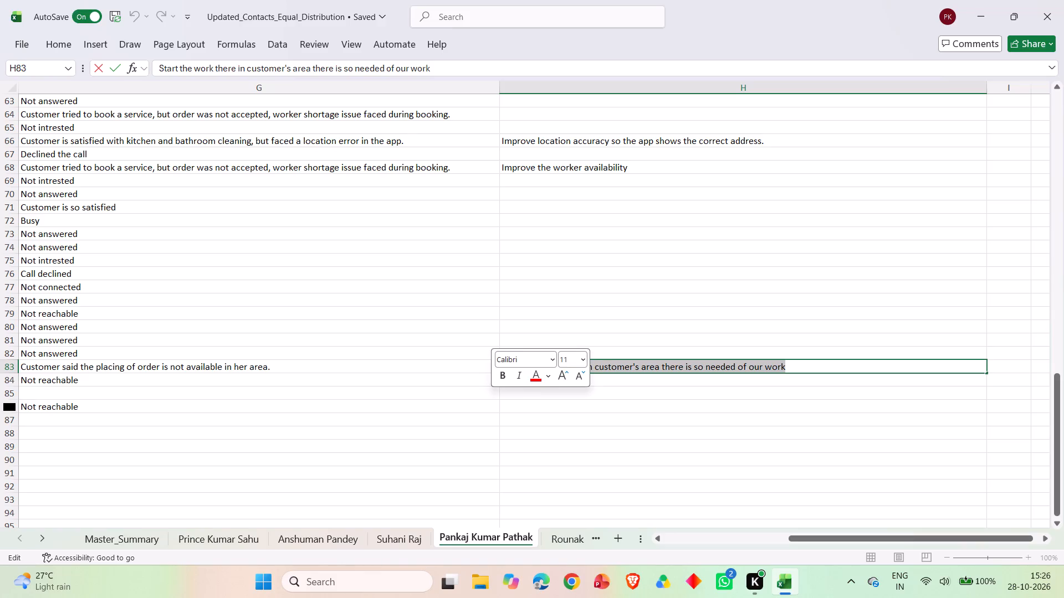
pyautogui.press('BackSpace')
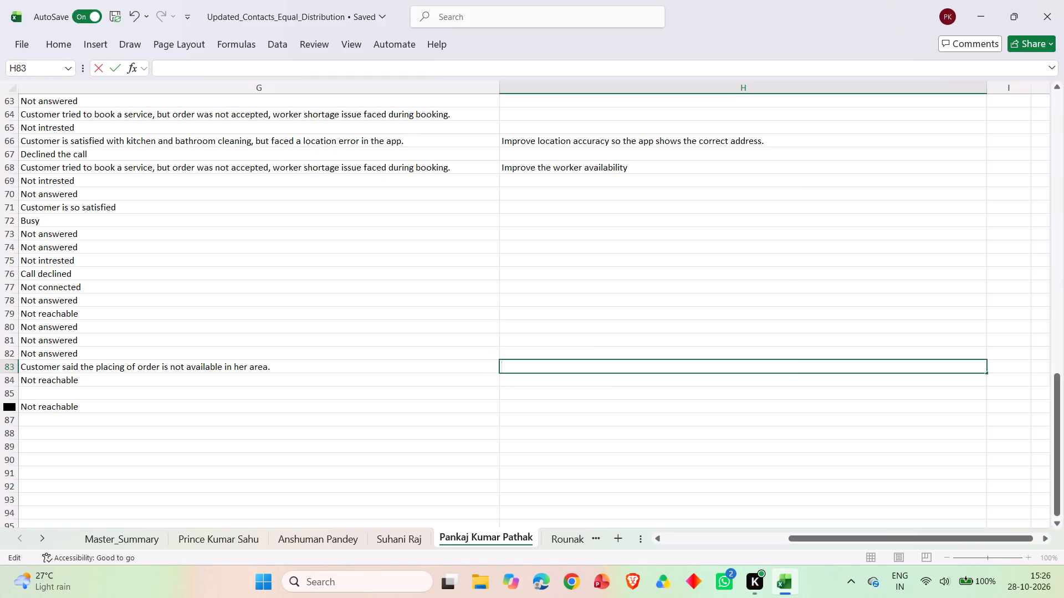
pyautogui.write('us')
pyautogui.write('tomer')
pyautogui.press('space')
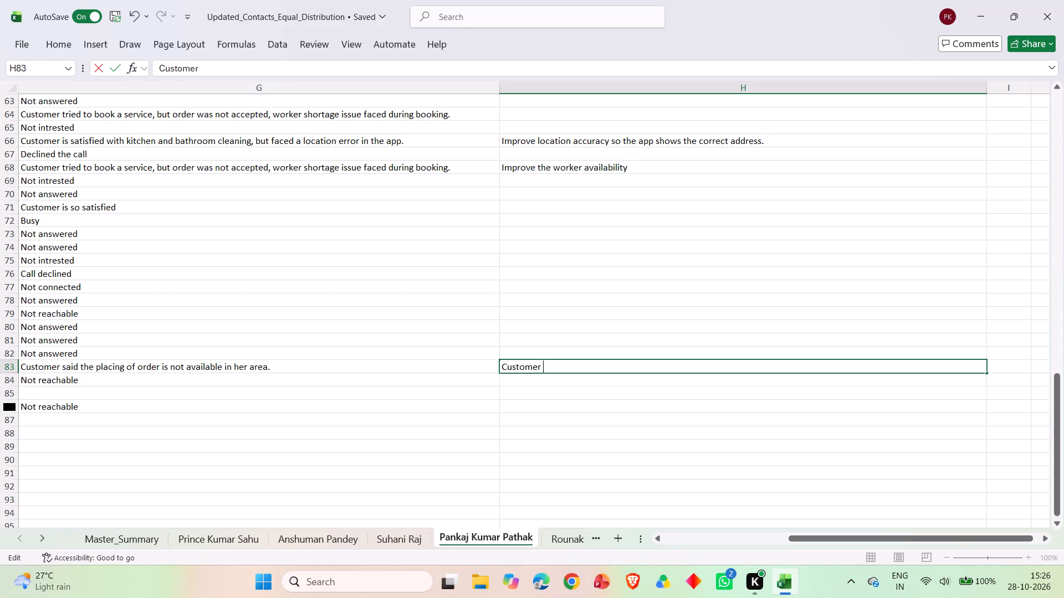
pyautogui.write('suggested')
pyautogui.press('space')
pyautogui.write('that')
pyautogui.press('space')
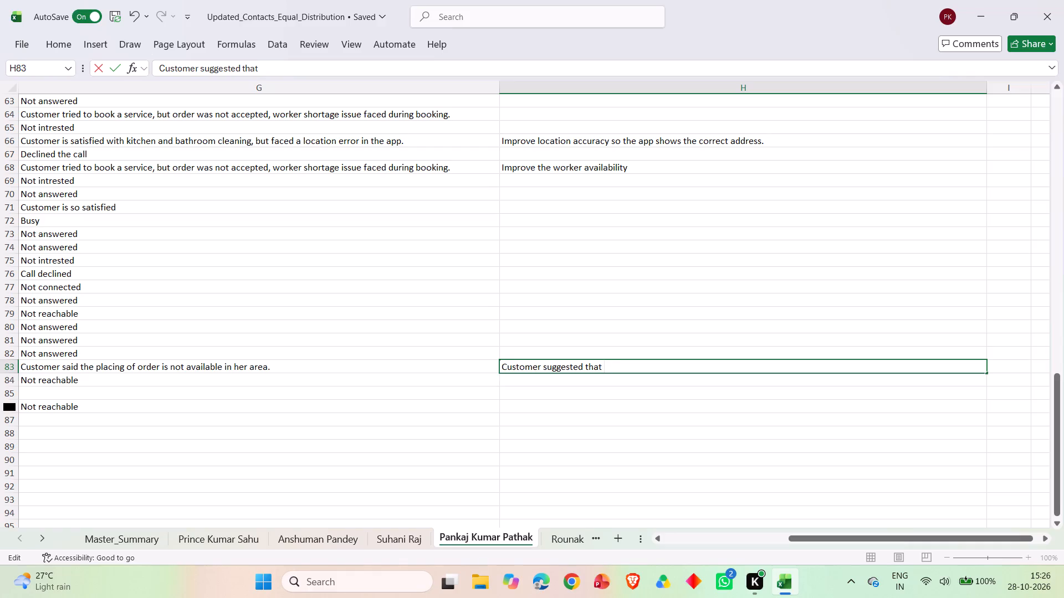
pyautogui.press('BackSpace')
pyautogui.press('BackSpace')
pyautogui.press('BackSpace')
pyautogui.press('BackSpace')
pyautogui.write('o')
pyautogui.press('space')
pyautogui.write('startv')
pyautogui.press('space')
pyautogui.press('BackSpace')
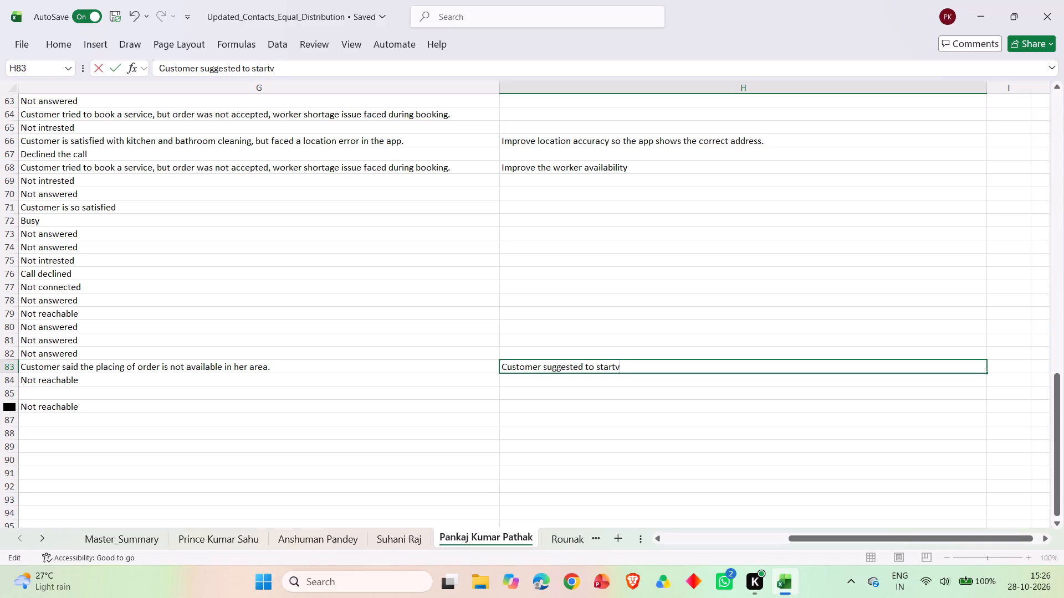
pyautogui.press('BackSpace')
pyautogui.press('space')
# Continue the H83 suggestion with "avail the work in her area as soon as possible".
pyautogui.write('the')
pyautogui.press('space')
pyautogui.press('BackSpace')
pyautogui.press('BackSpace')
pyautogui.press('BackSpace')
pyautogui.press('BackSpace')
pyautogui.write('avail')
pyautogui.press('space')
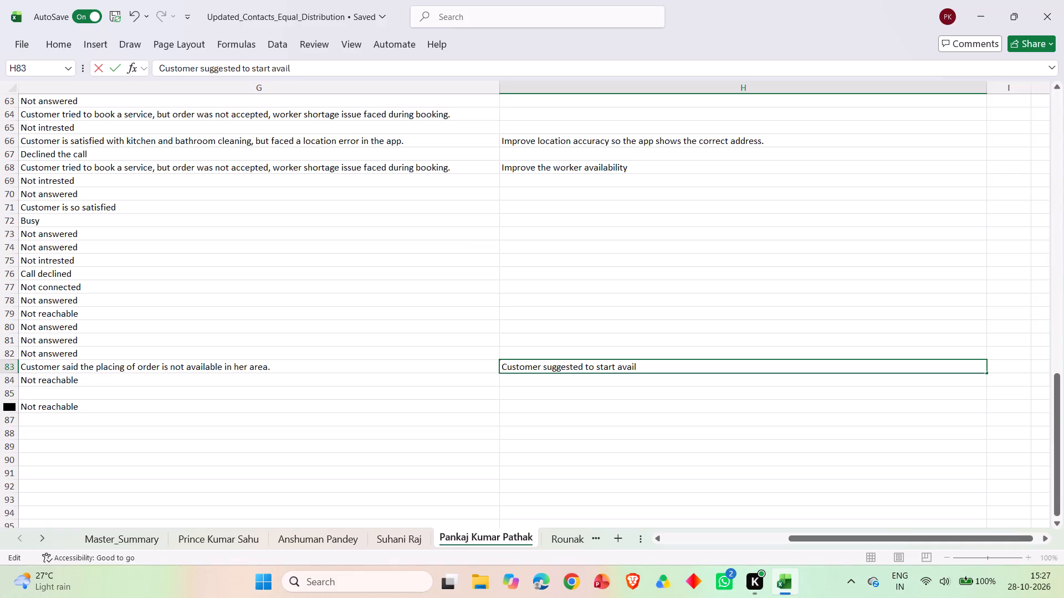
pyautogui.write('the')
pyautogui.press('space')
pyautogui.write('work')
pyautogui.press('space')
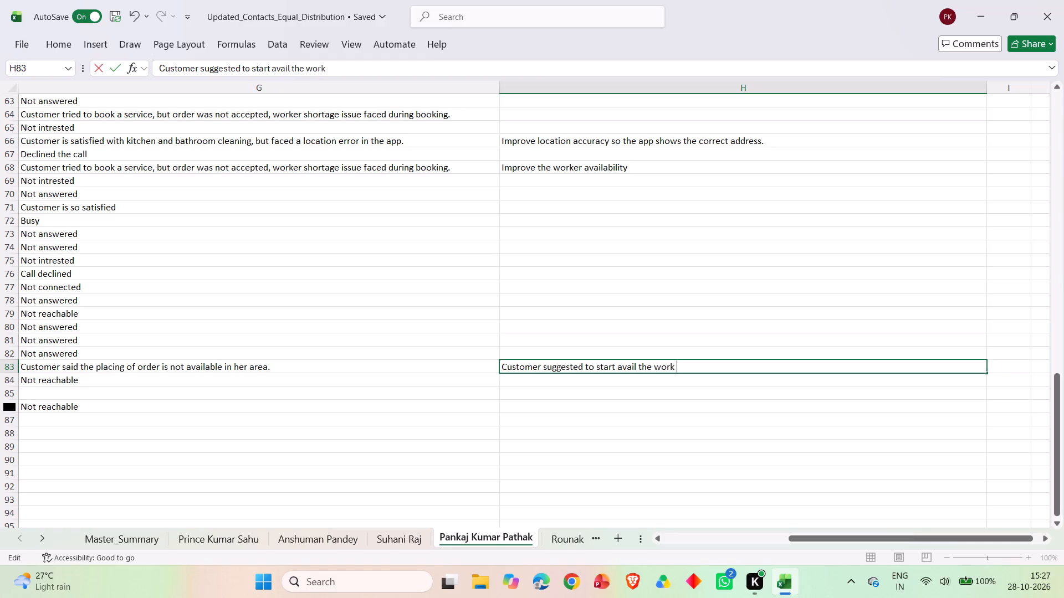
pyautogui.write('in here')
pyautogui.press('space')
pyautogui.press('BackSpace')
pyautogui.press('BackSpace')
pyautogui.press('space')
pyautogui.write('area')
pyautogui.press('space')
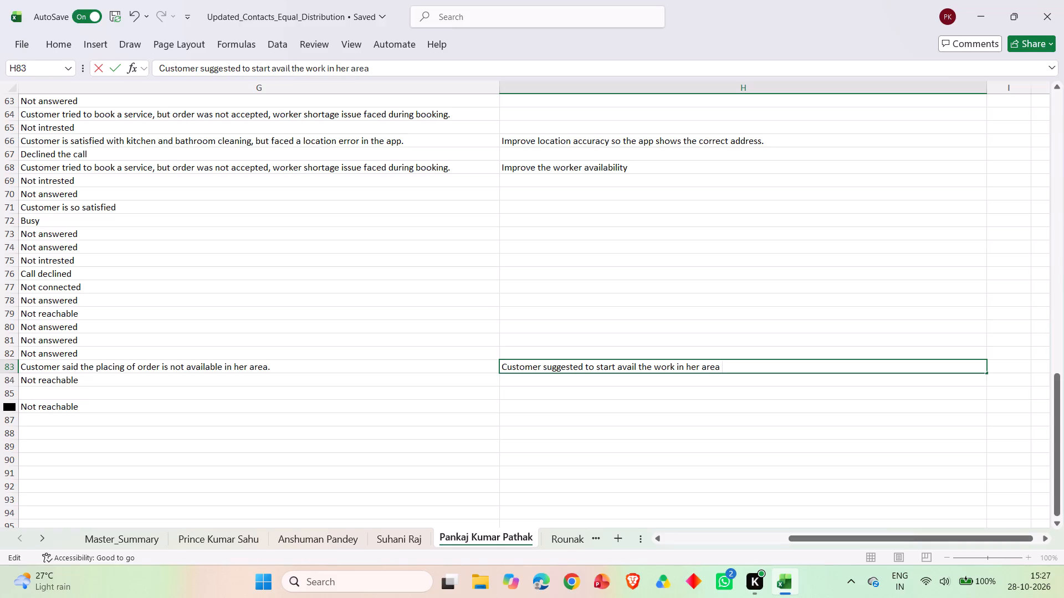
pyautogui.write('as soon as possible')
pyautogui.press('space')
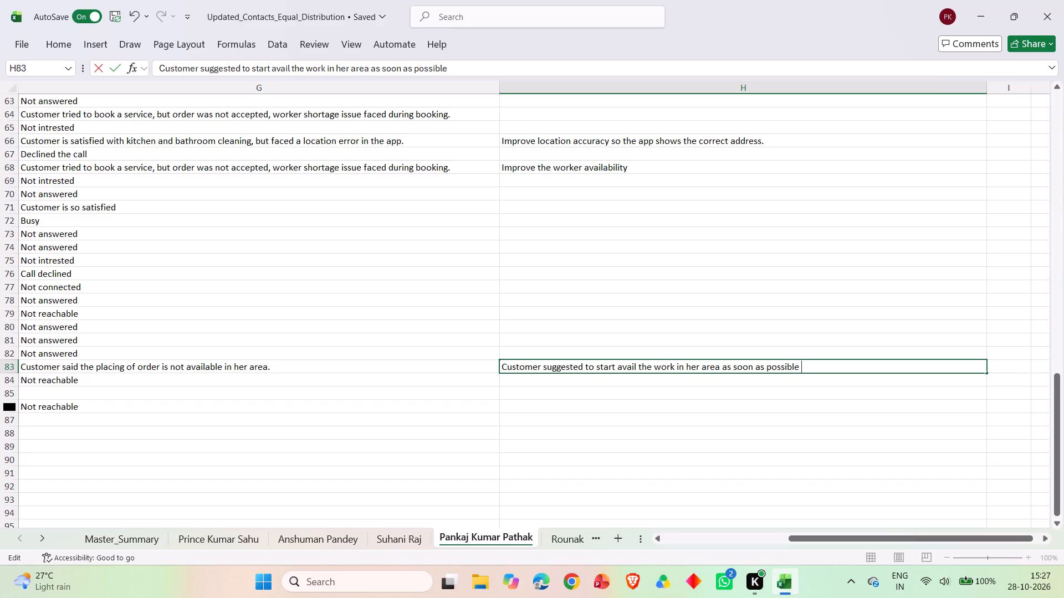
# Finish the suggestion for contact 4689 in cell H83 with ", because it so needed there.".
pyautogui.write(',')
pyautogui.press('space')
pyautogui.write('be')
pyautogui.write('cause')
pyautogui.press('space')
pyautogui.write('it')
pyautogui.press('space')
pyautogui.write('so ne')
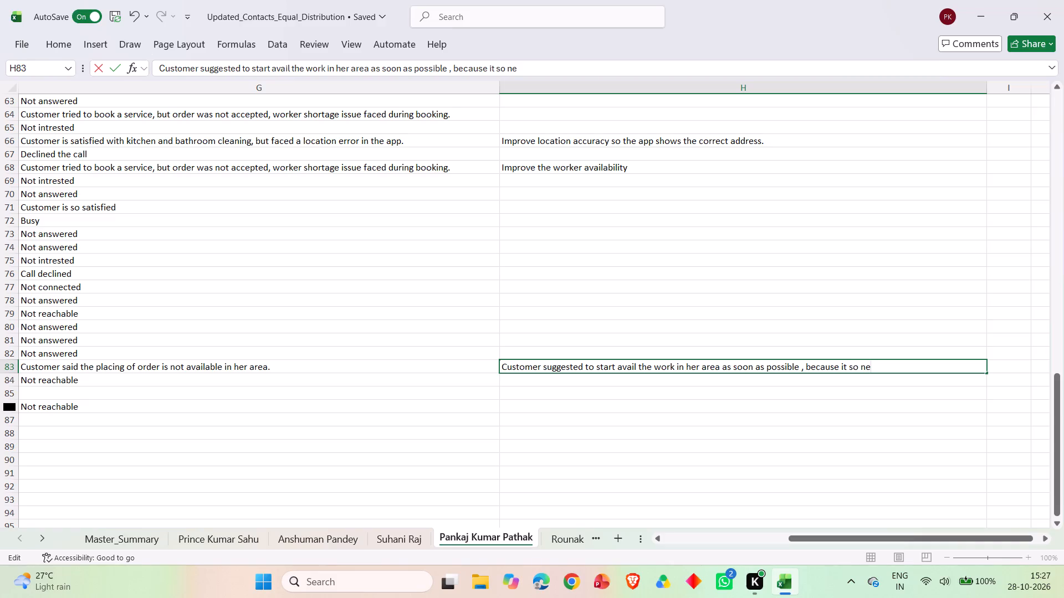
pyautogui.write('dded')
pyautogui.press('BackSpace')
pyautogui.press('BackSpace')
pyautogui.press('BackSpace')
pyautogui.press('BackSpace')
pyautogui.write('eded')
pyautogui.press('space')
pyautogui.write('there')
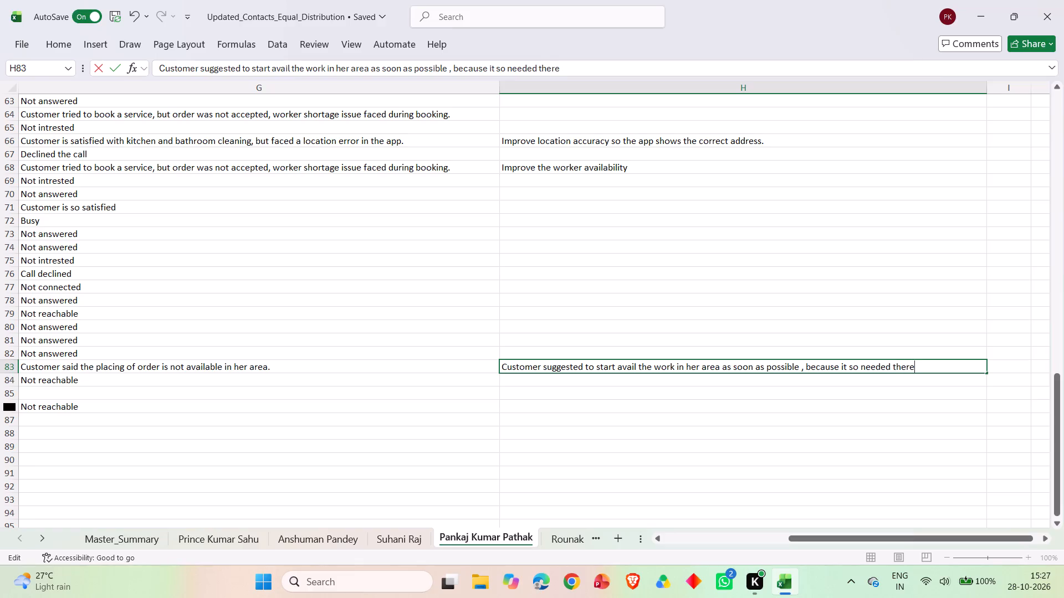
pyautogui.press('.')
pyautogui.press('Left')
pyautogui.press('Left')
pyautogui.press('Return')
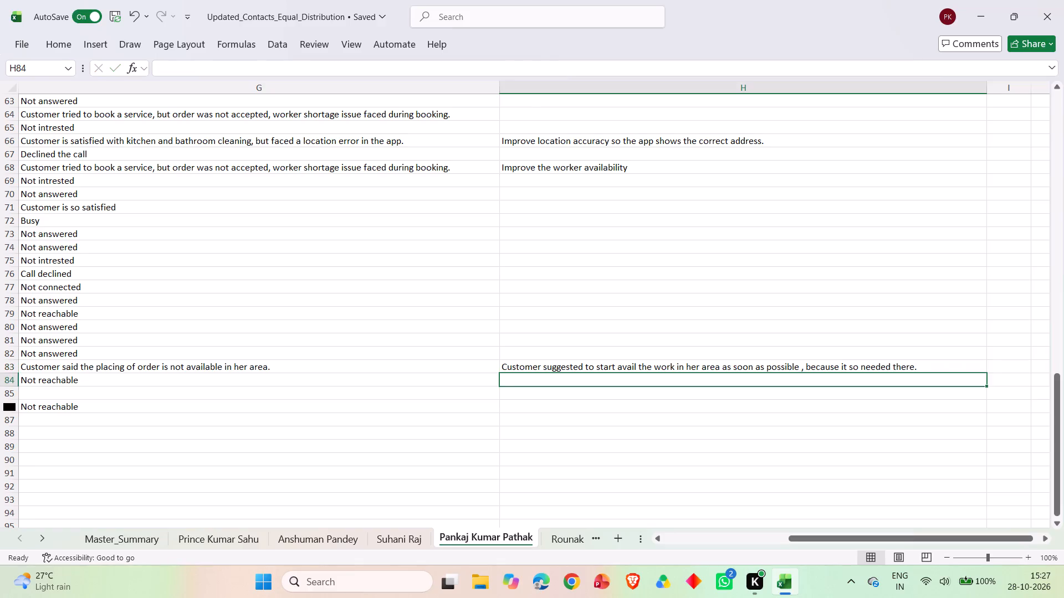
pyautogui.press('Left')
pyautogui.press('Left')
pyautogui.press('Left')
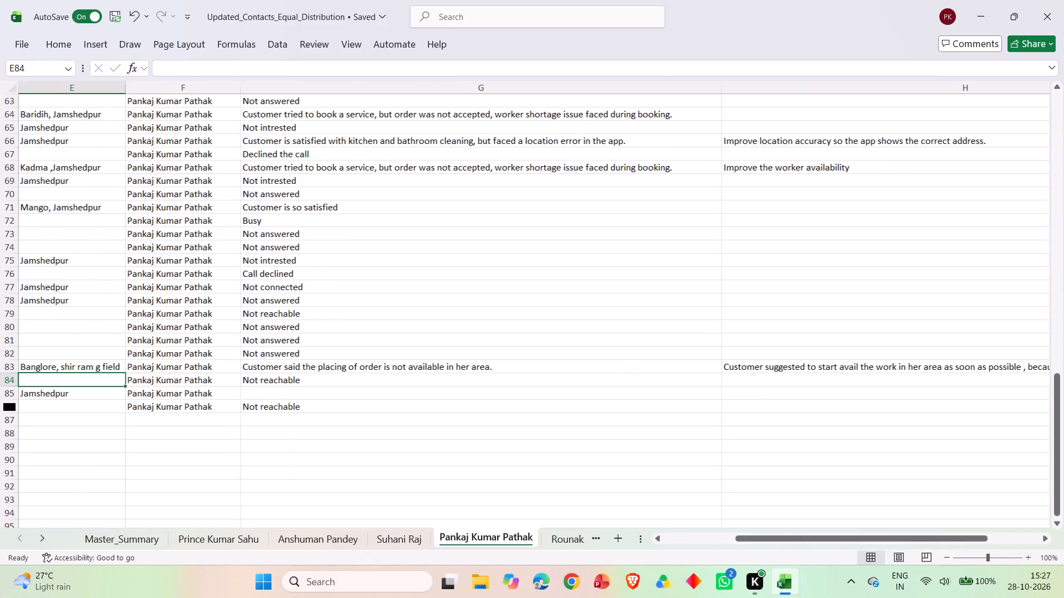
pyautogui.press('Left')
pyautogui.press('Left')
pyautogui.press('Left')
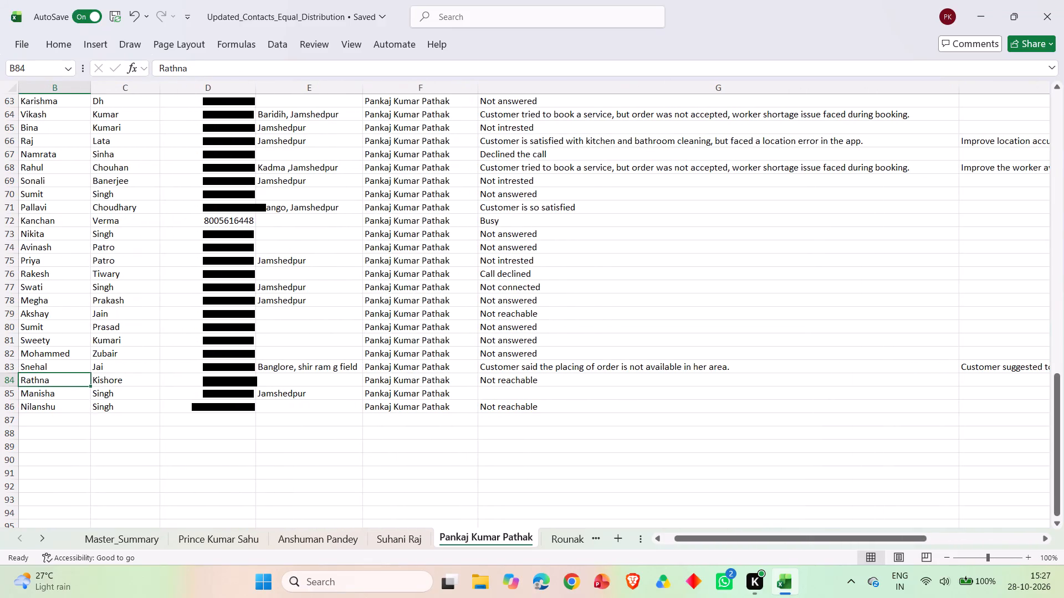
pyautogui.press('Down')
pyautogui.press('Right')
pyautogui.press('Right')
pyautogui.press('Right')
pyautogui.press('Right')
pyautogui.press('Right')
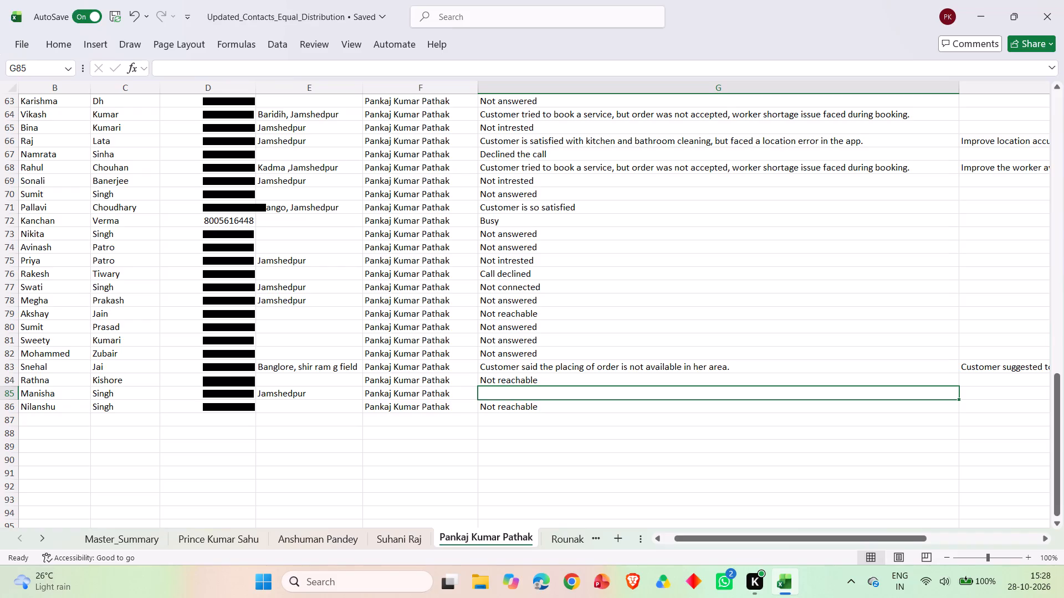
pyautogui.write('not an')
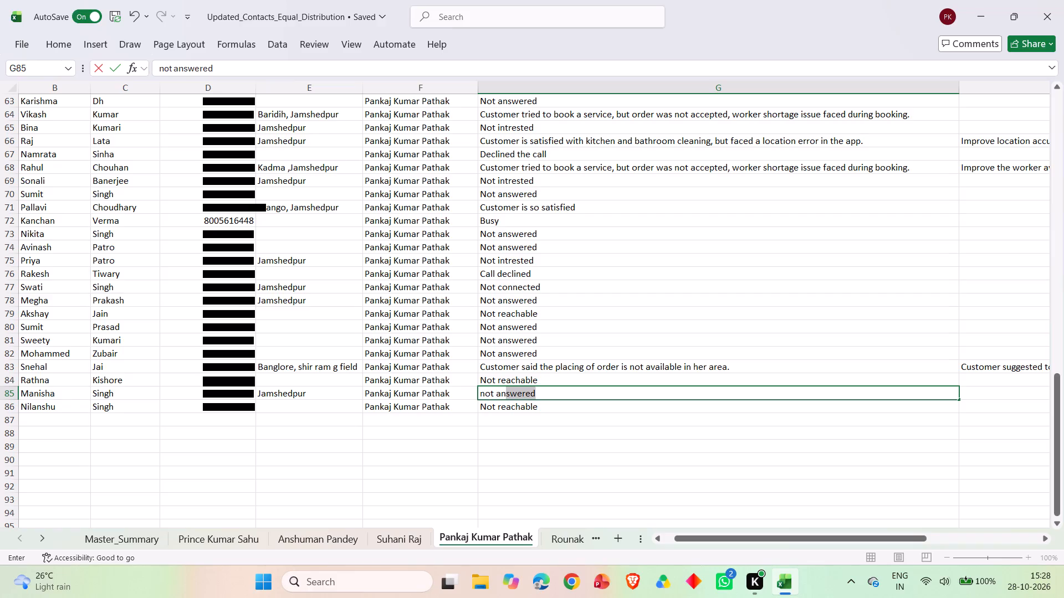
pyautogui.press('BackSpace')
pyautogui.press('BackSpace')
pyautogui.press('BackSpace')
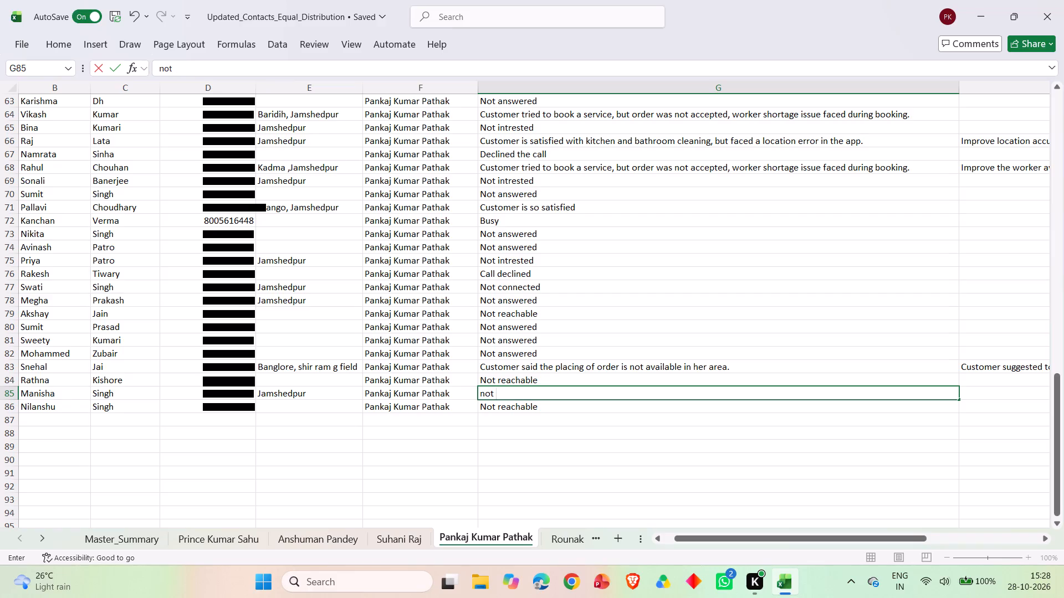
pyautogui.write('ans')
pyautogui.press('Return')
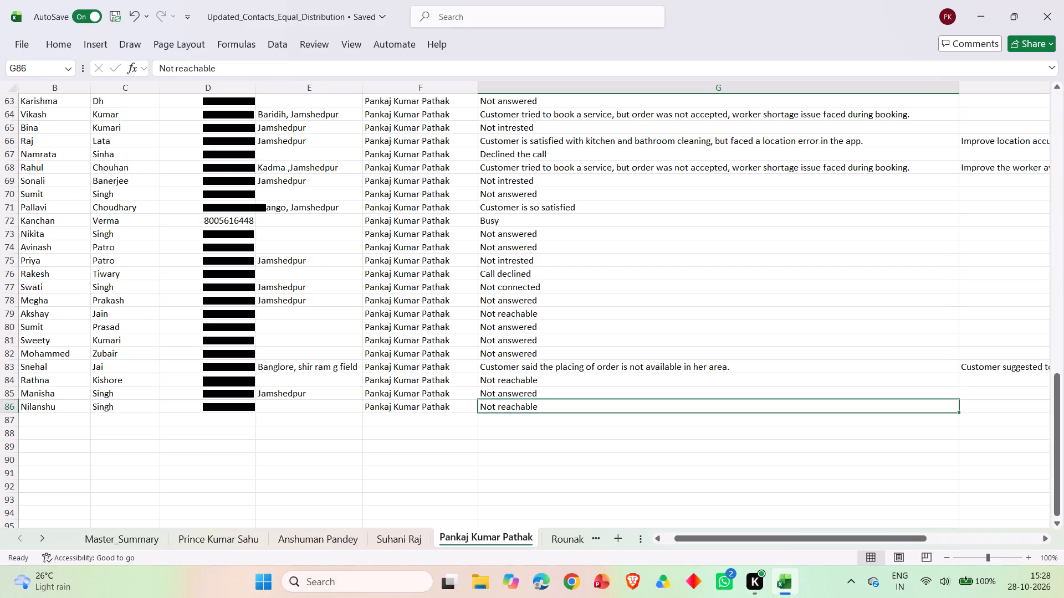
# Narrow the Positive Suggestions column so it ends just past its longest entry, the suggestion for contact 4689.
pyautogui.scroll(20, 522, 389)
pyautogui.scroll(9, 522, 389)
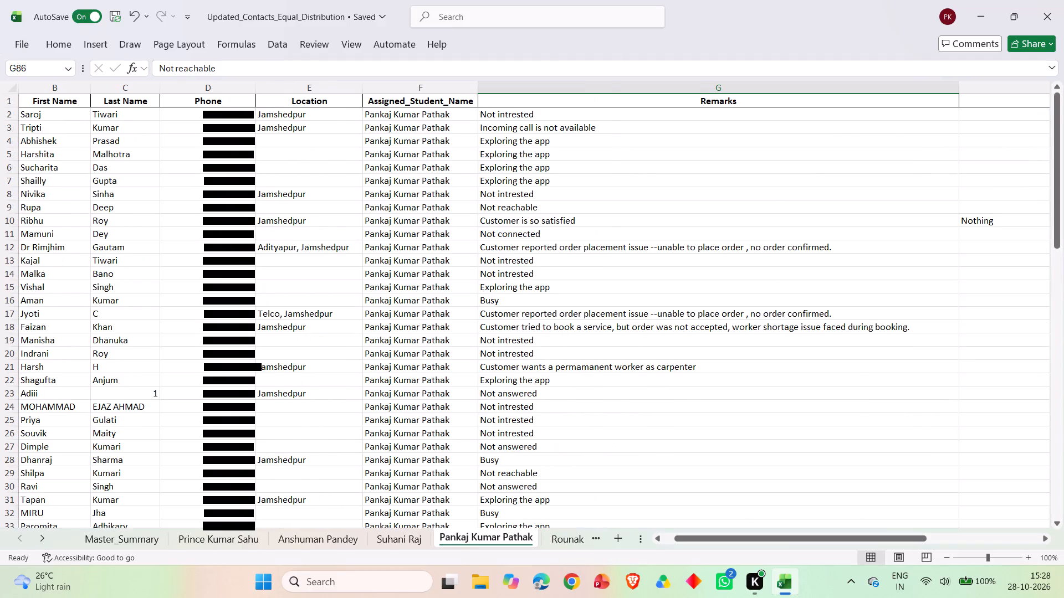
pyautogui.tripleClick(948, 559)
pyautogui.scroll(6, 738, 468)
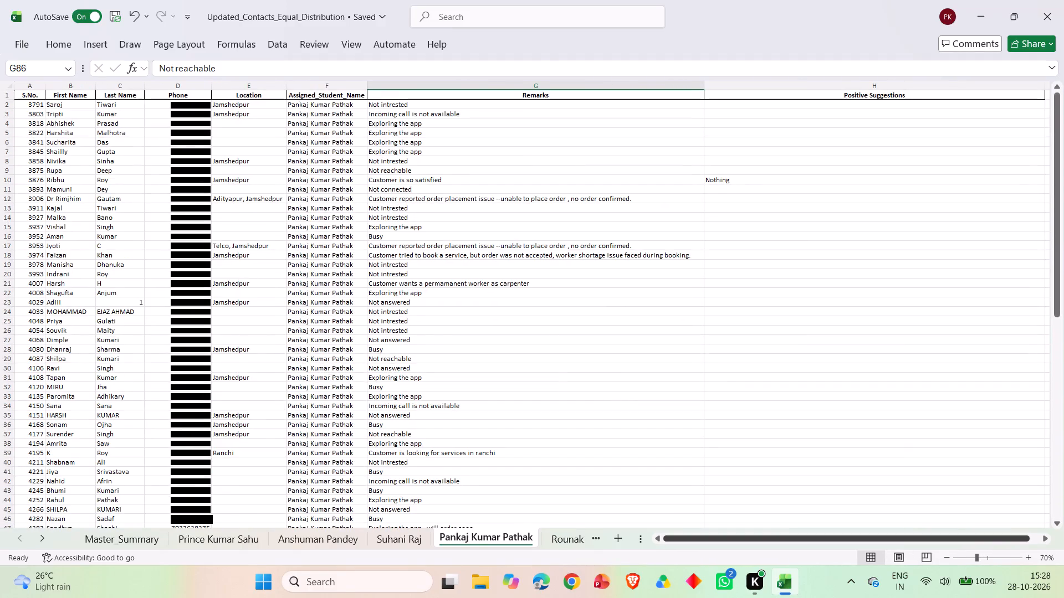
pyautogui.scroll(5, 663, 440)
pyautogui.scroll(3, 489, 392)
pyautogui.scroll(-10, 700, 346)
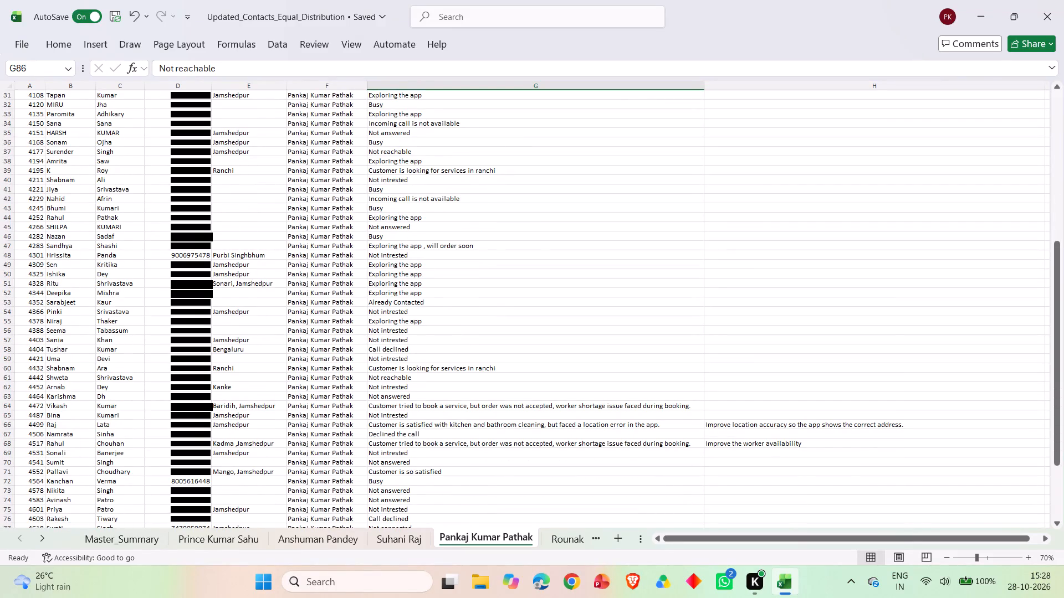
pyautogui.moveTo(1046, 83); pyautogui.dragTo(994, 99)
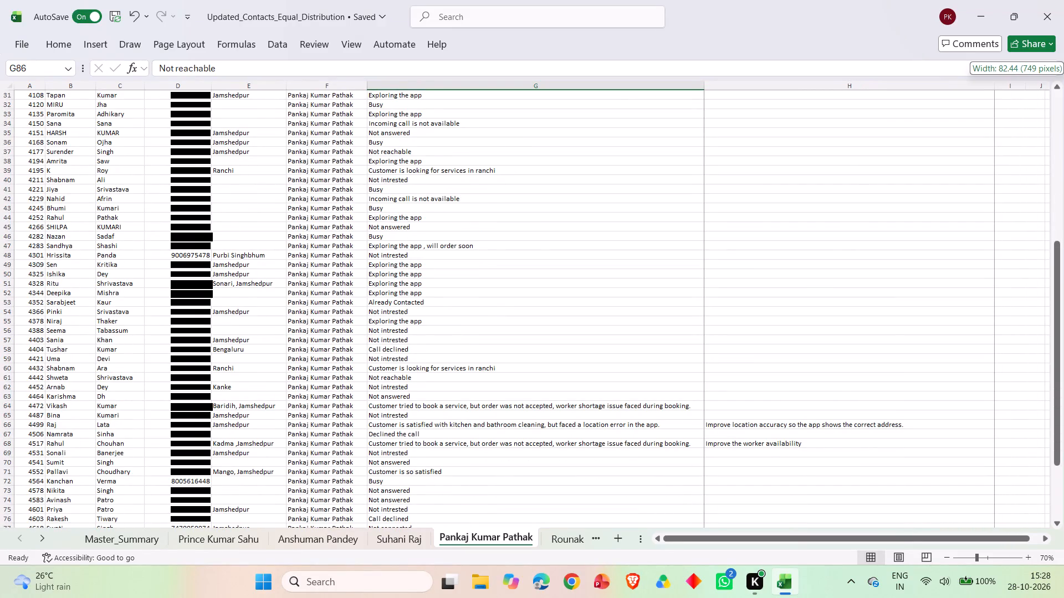
pyautogui.moveTo(994, 99); pyautogui.dragTo(1041, 98)
pyautogui.scroll(-3, 898, 240)
pyautogui.scroll(2, 897, 240)
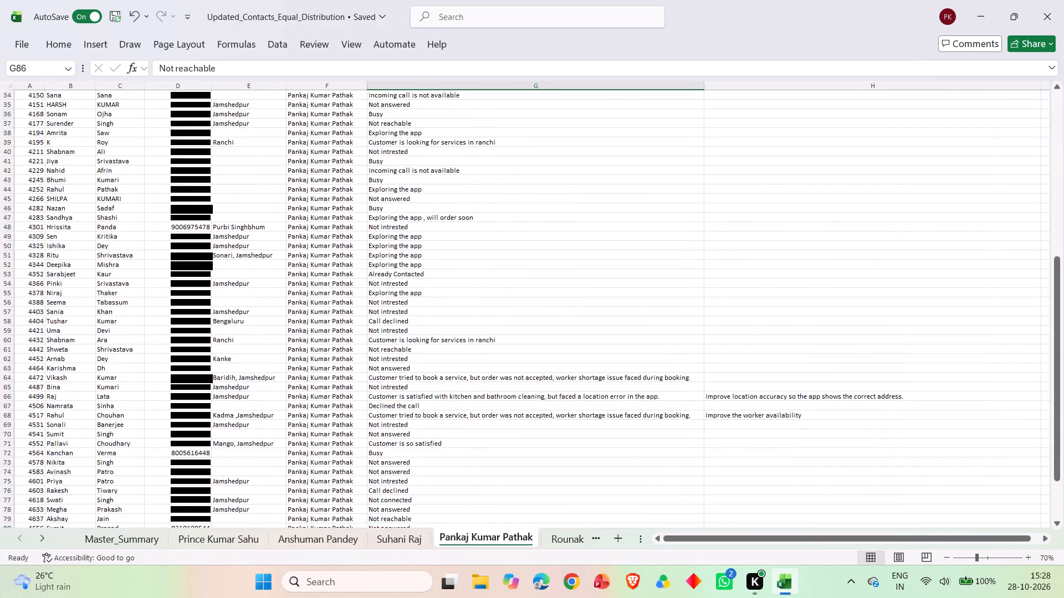
pyautogui.scroll(-4, 897, 240)
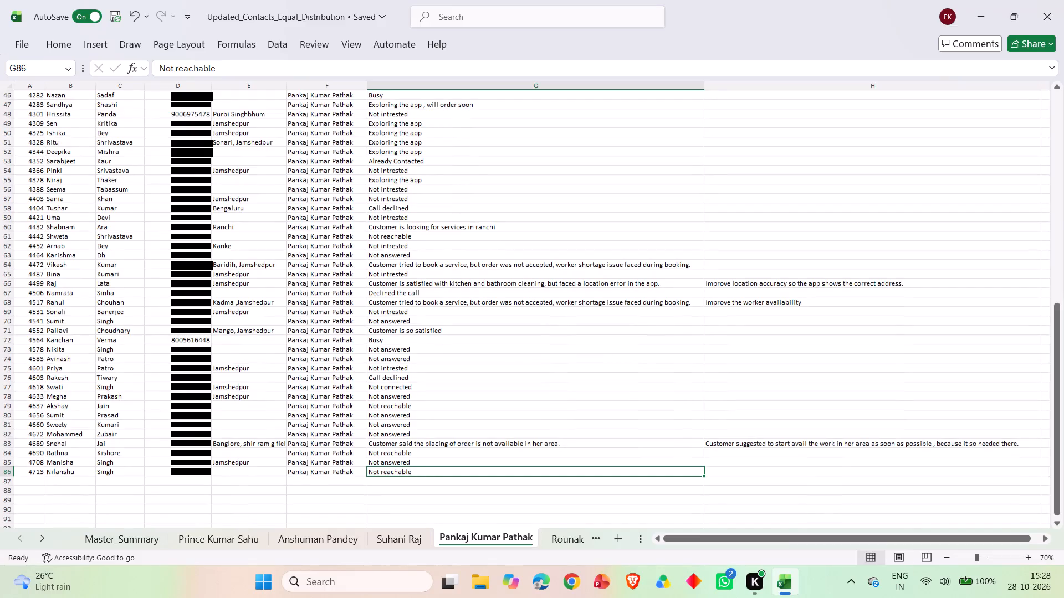
pyautogui.moveTo(1039, 85); pyautogui.dragTo(1037, 84)
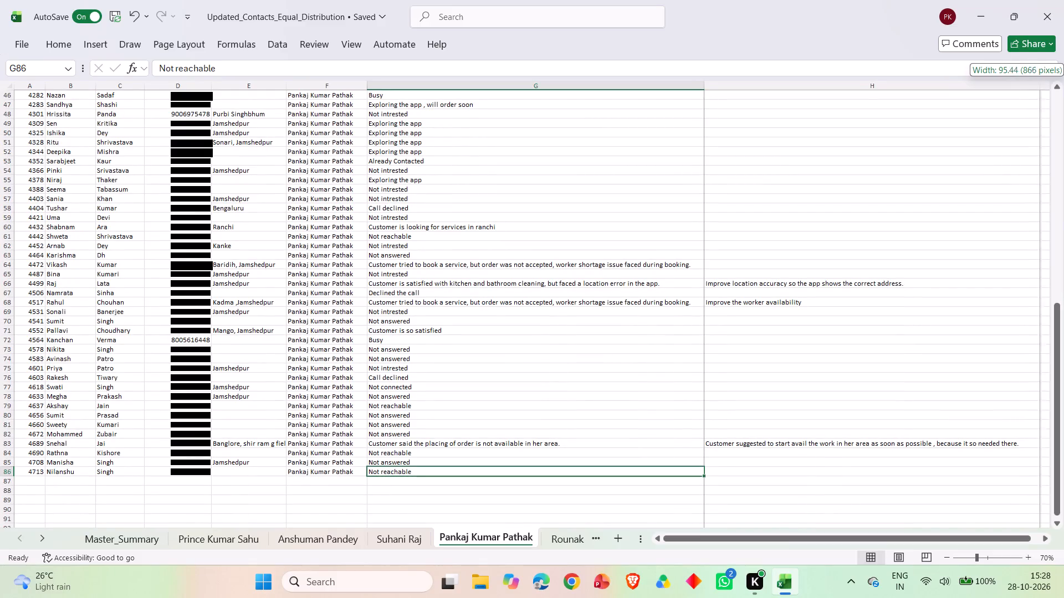
pyautogui.moveTo(1037, 84); pyautogui.dragTo(1020, 89)
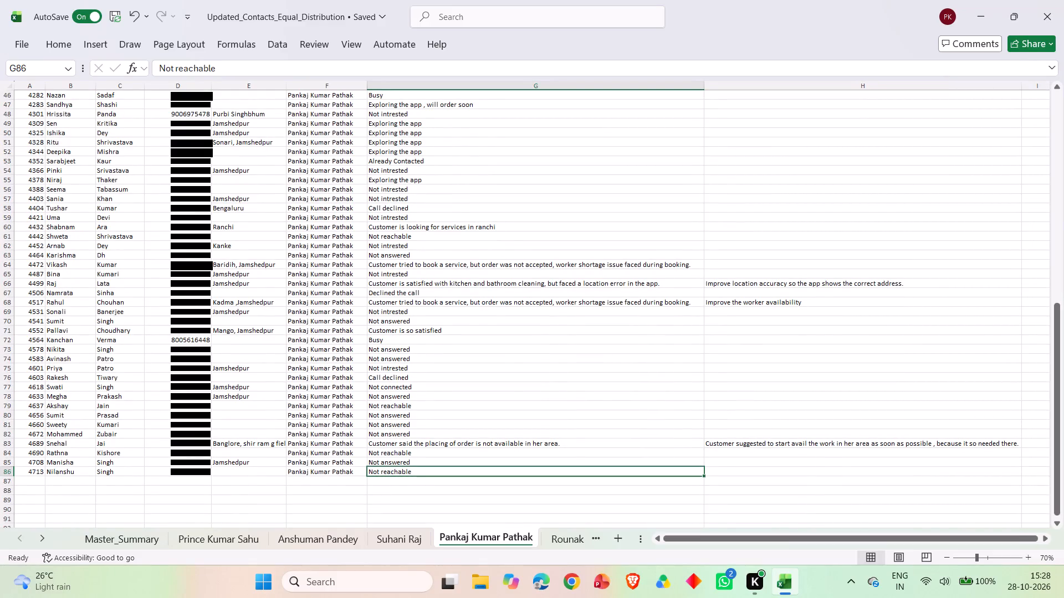
# Narrow the Remarks column slightly so it ends just past its longest remark.
pyautogui.scroll(10, 627, 262)
pyautogui.scroll(-5, 627, 262)
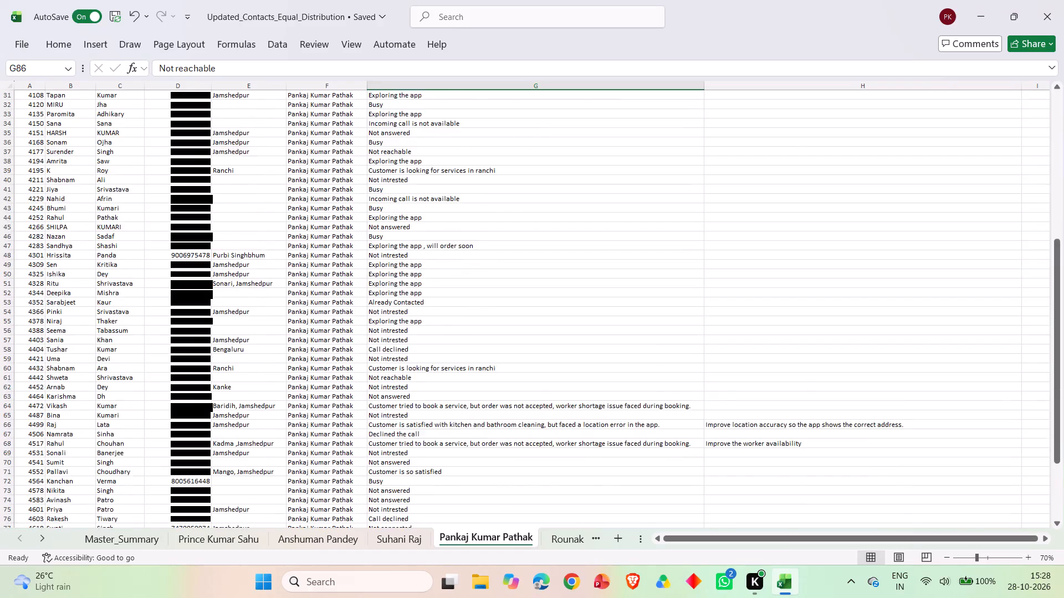
pyautogui.scroll(-5, 627, 262)
pyautogui.scroll(6, 627, 262)
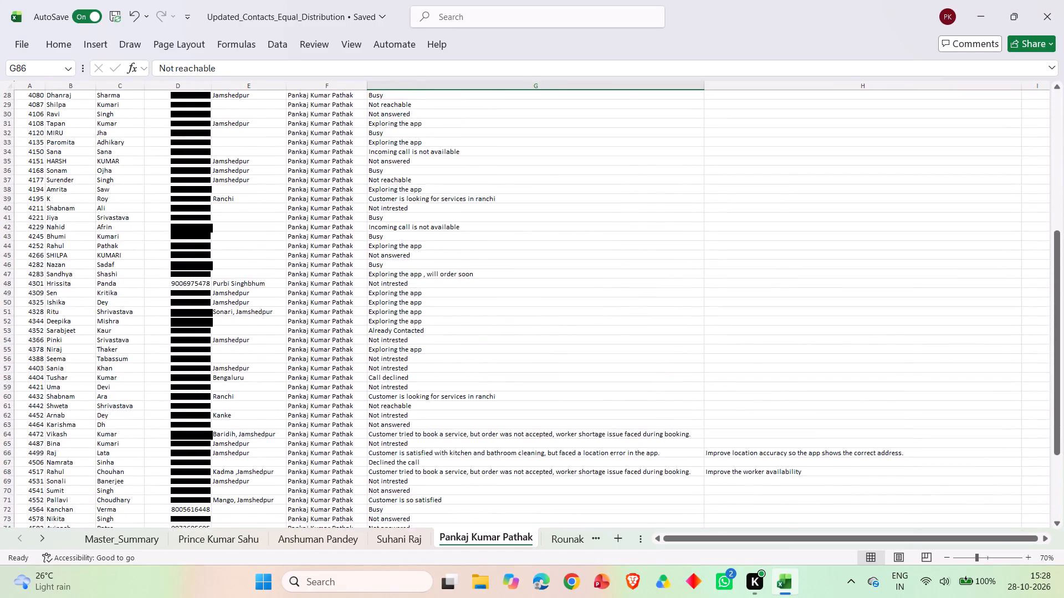
pyautogui.scroll(14, 627, 262)
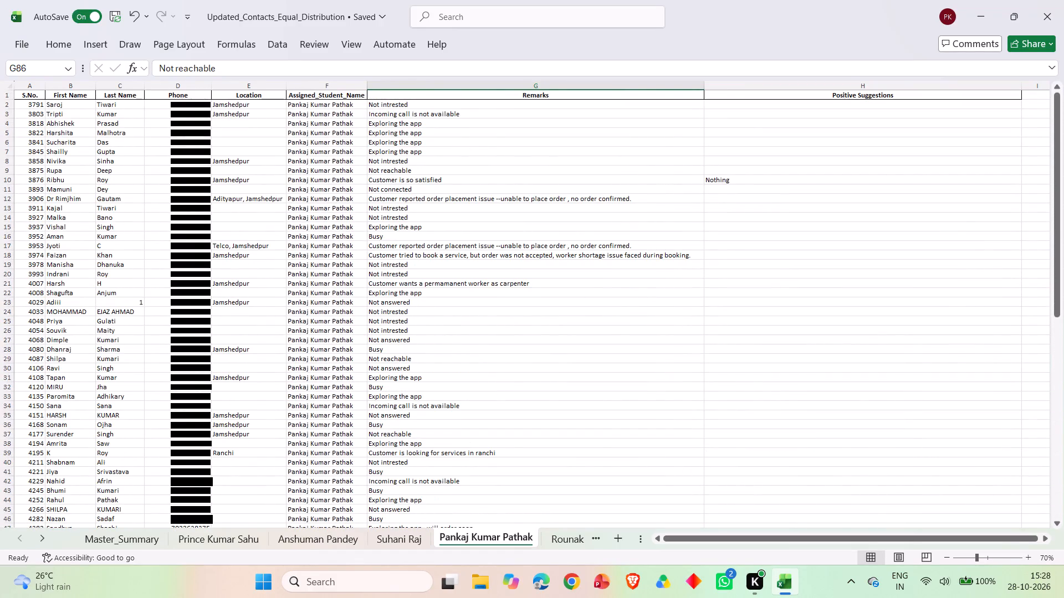
pyautogui.moveTo(702, 83); pyautogui.dragTo(695, 84)
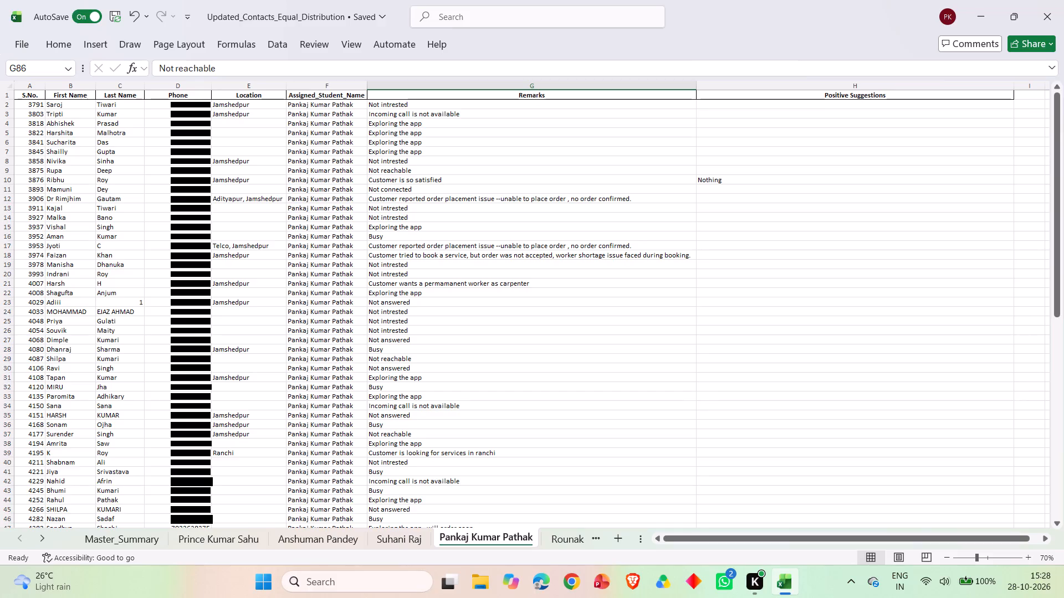
# Narrow the Last Name column slightly so it fits its longest entry more closely.
pyautogui.scroll(5, 5, 296)
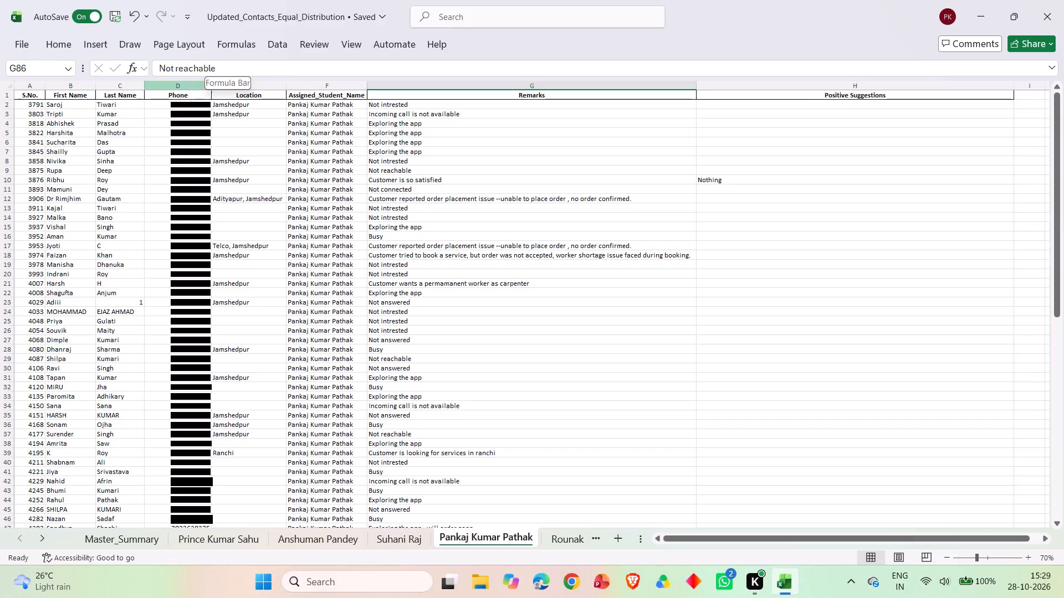
pyautogui.moveTo(144, 86); pyautogui.dragTo(139, 92)
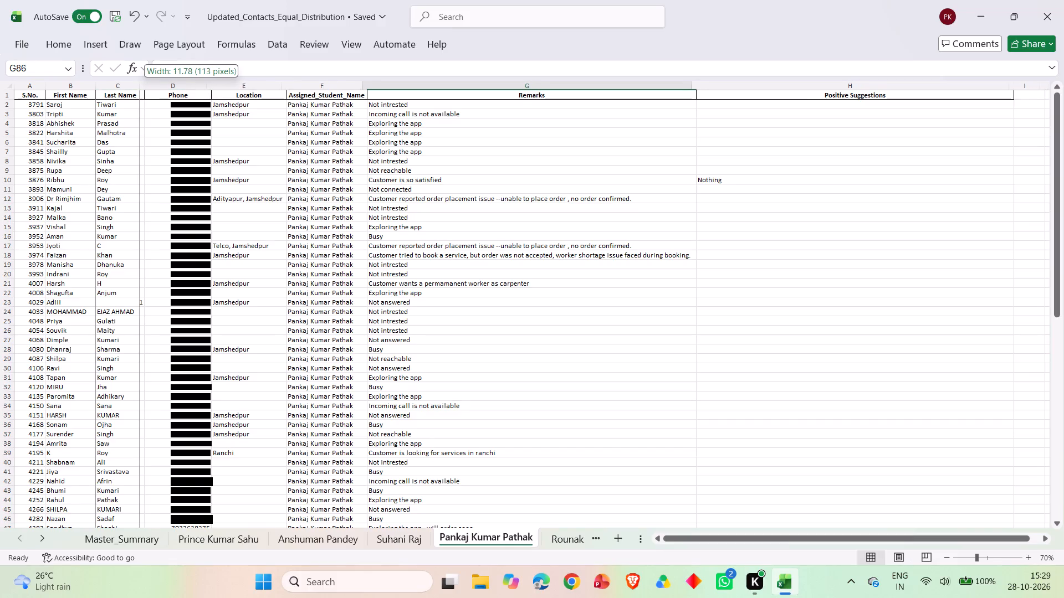
pyautogui.moveTo(139, 92); pyautogui.dragTo(137, 92)
# Narrow the First Name column slightly and check the name entries down the sheet against the new width.
pyautogui.scroll(-2, 135, 95)
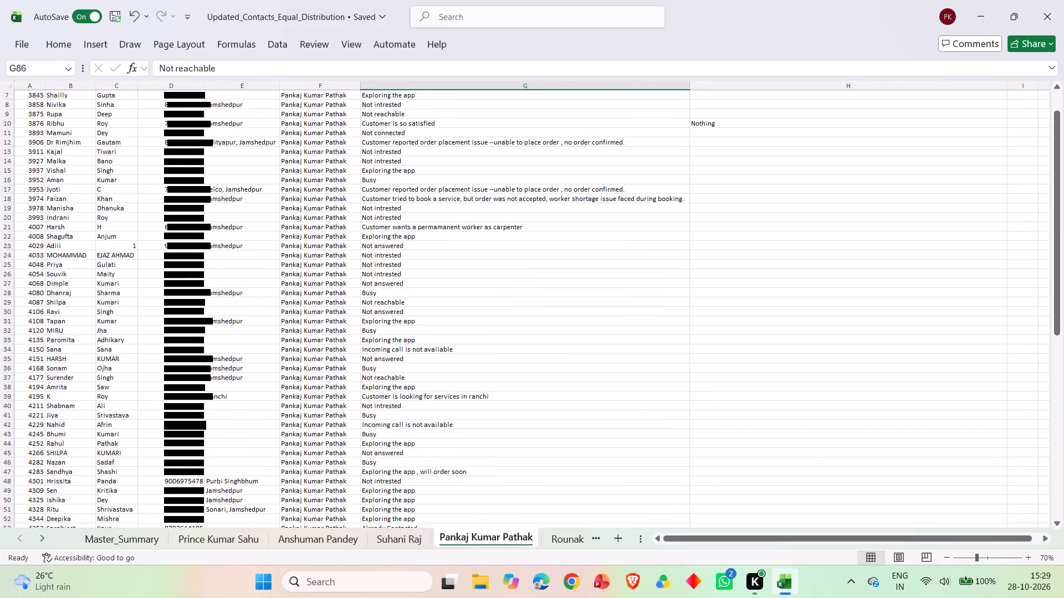
pyautogui.scroll(-16, 131, 101)
pyautogui.scroll(9, 127, 117)
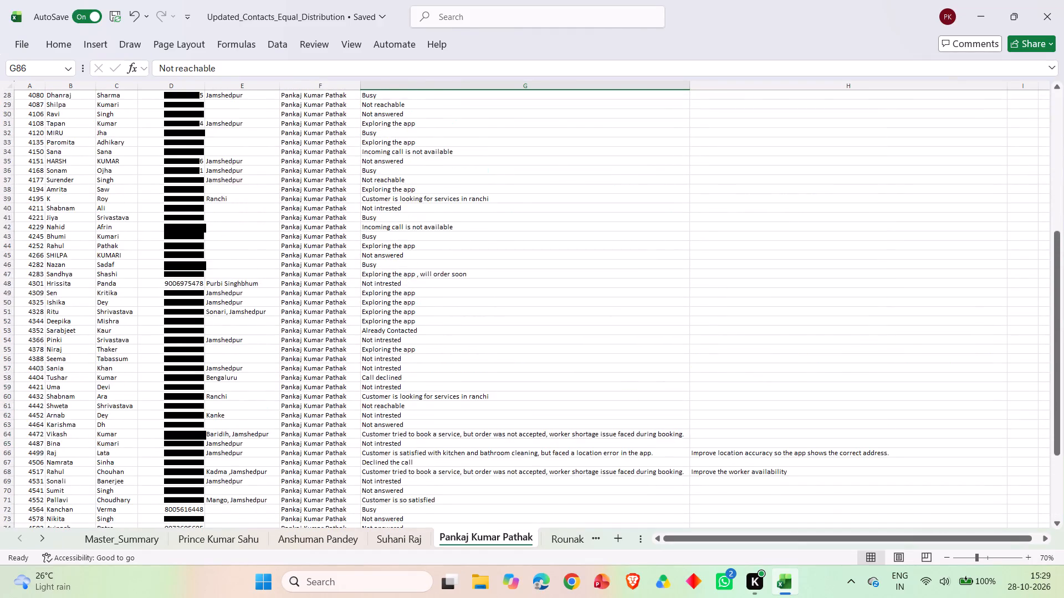
pyautogui.scroll(15, 127, 117)
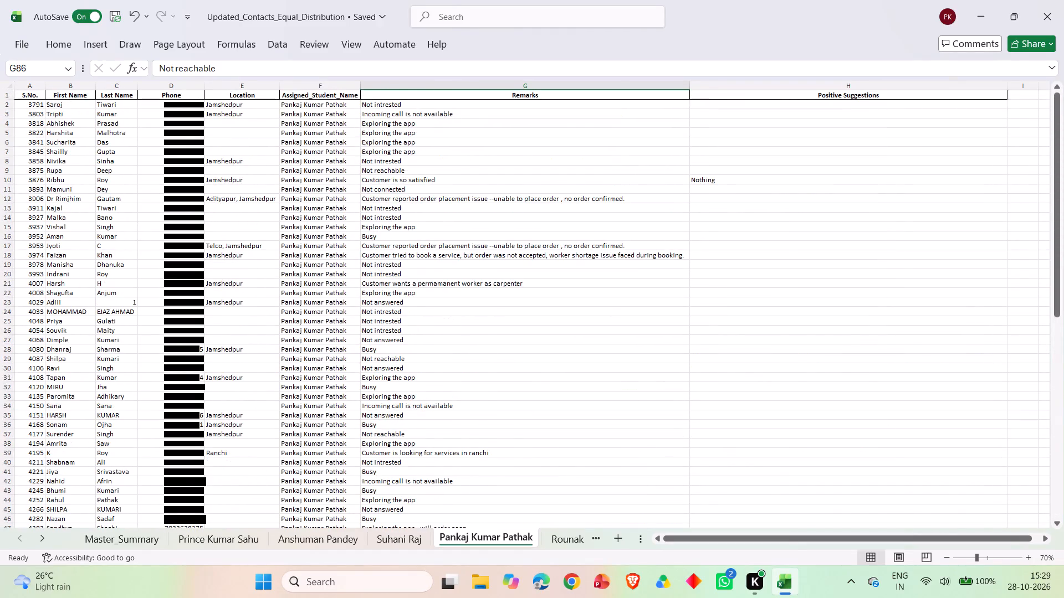
pyautogui.click(96, 81)
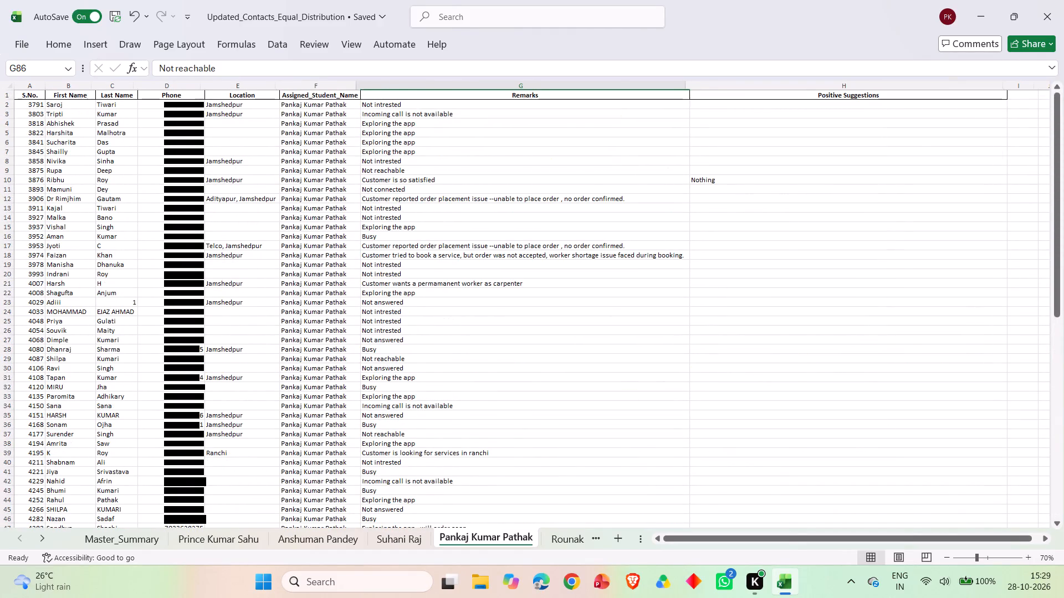
pyautogui.scroll(-19, 87, 97)
pyautogui.scroll(19, 79, 112)
pyautogui.scroll(5, 78, 89)
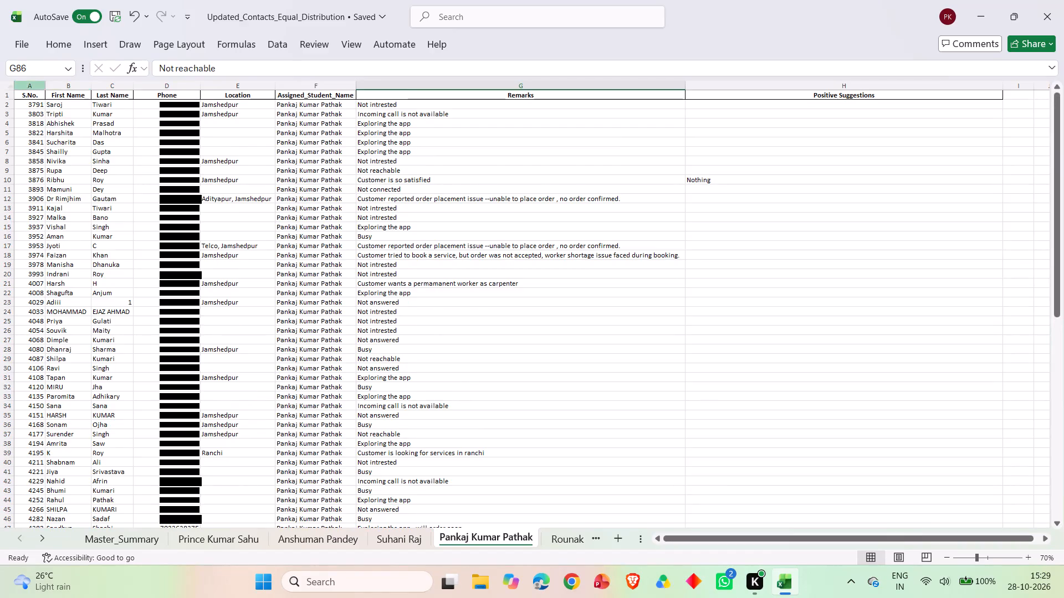
# Narrow the S.No. column slightly and the Phone column so that both fit their entries more closely.
pyautogui.click(44, 83)
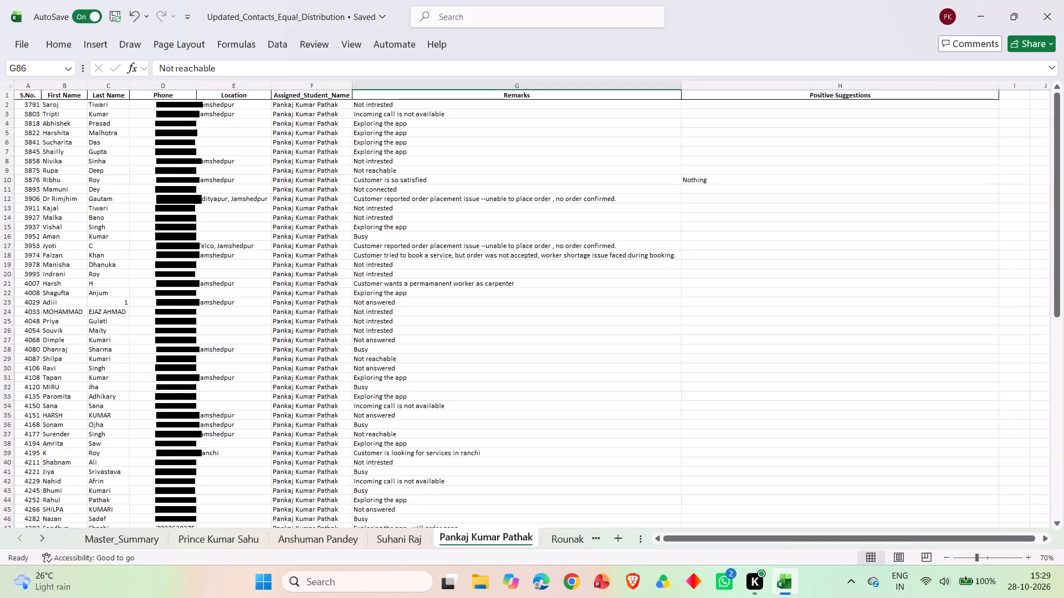
pyautogui.moveTo(197, 85); pyautogui.dragTo(183, 85)
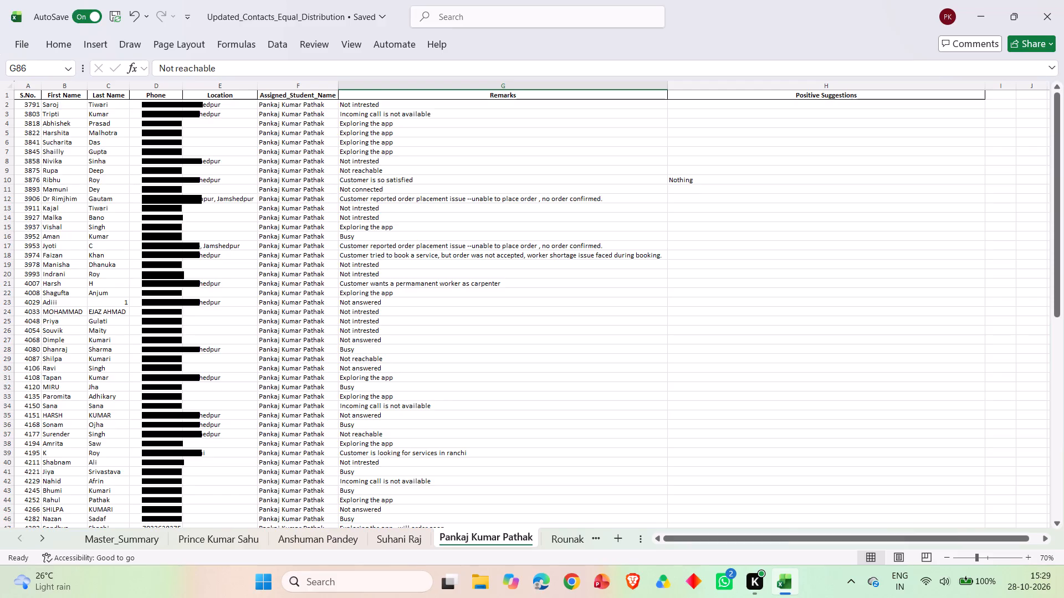
# Export the contact sheet as a standard-quality PDF named Updated_Contacts_Equal_Distribution in Documents, replacing the existing file of that name.
pyautogui.click(25, 45)
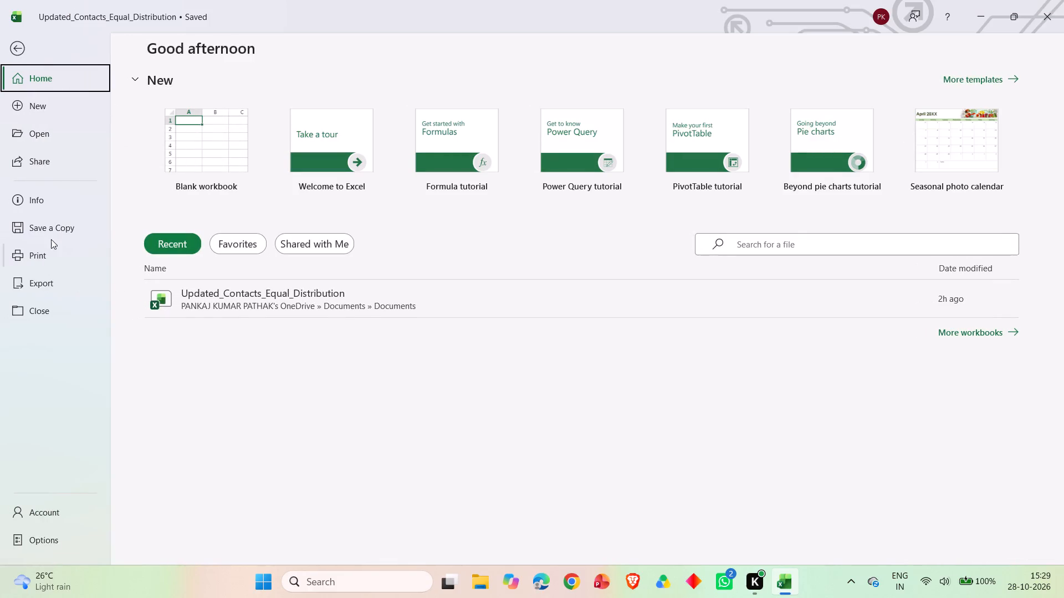
pyautogui.click(58, 283)
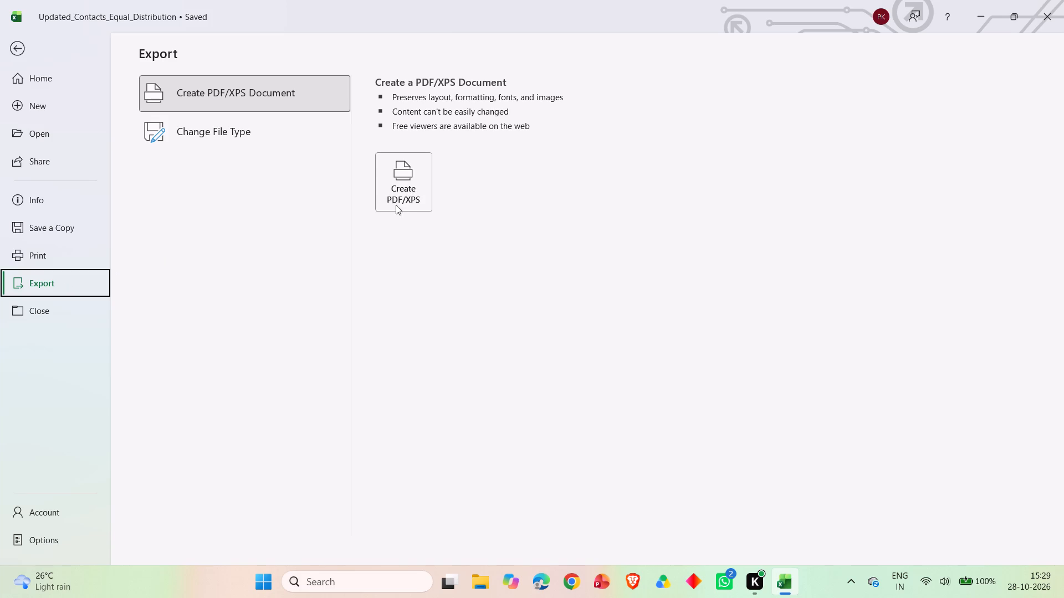
pyautogui.click(393, 198)
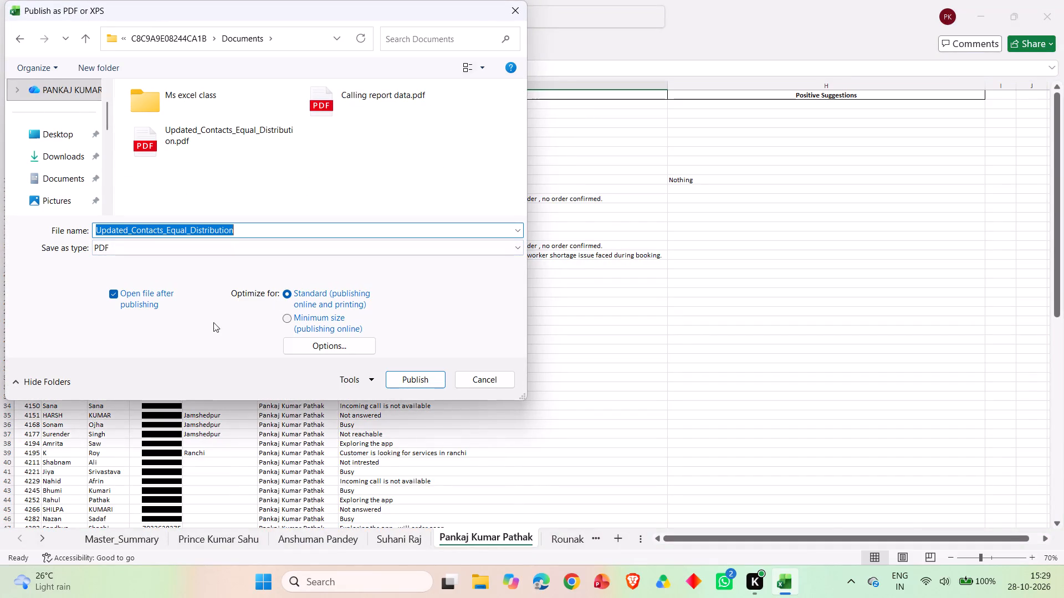
pyautogui.click(417, 382)
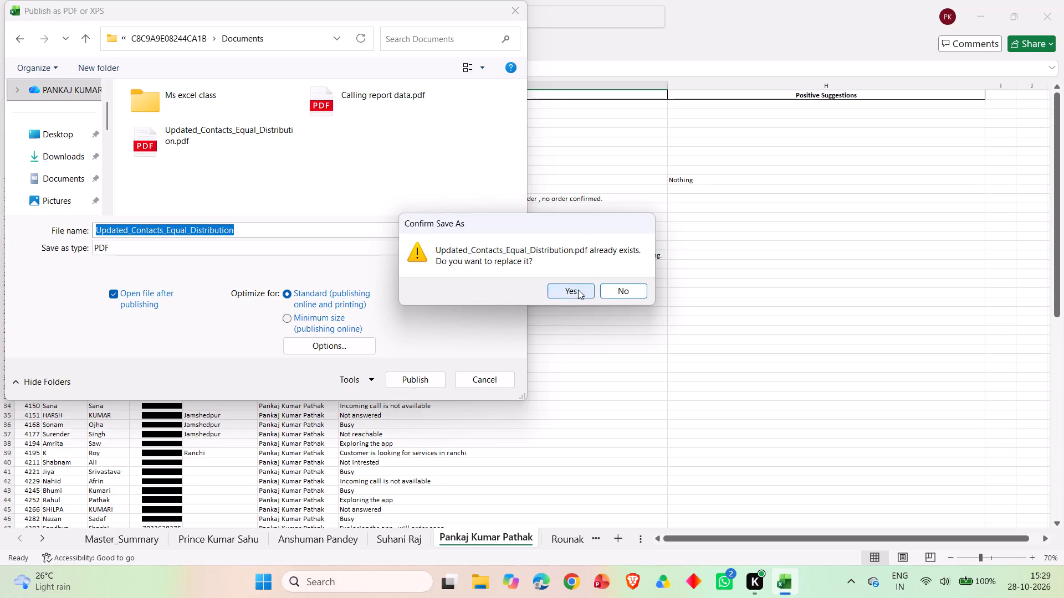
pyautogui.click(578, 290)
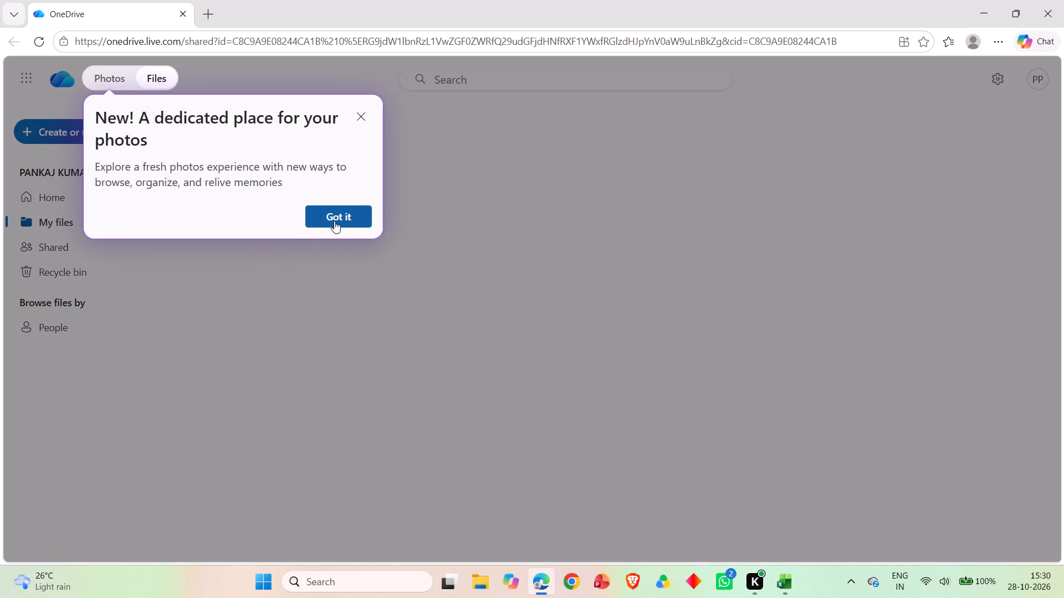
# Dismiss the OneDrive photos, cloud import and extra storage offers in Edge to reach the exported PDF.
pyautogui.click(338, 220)
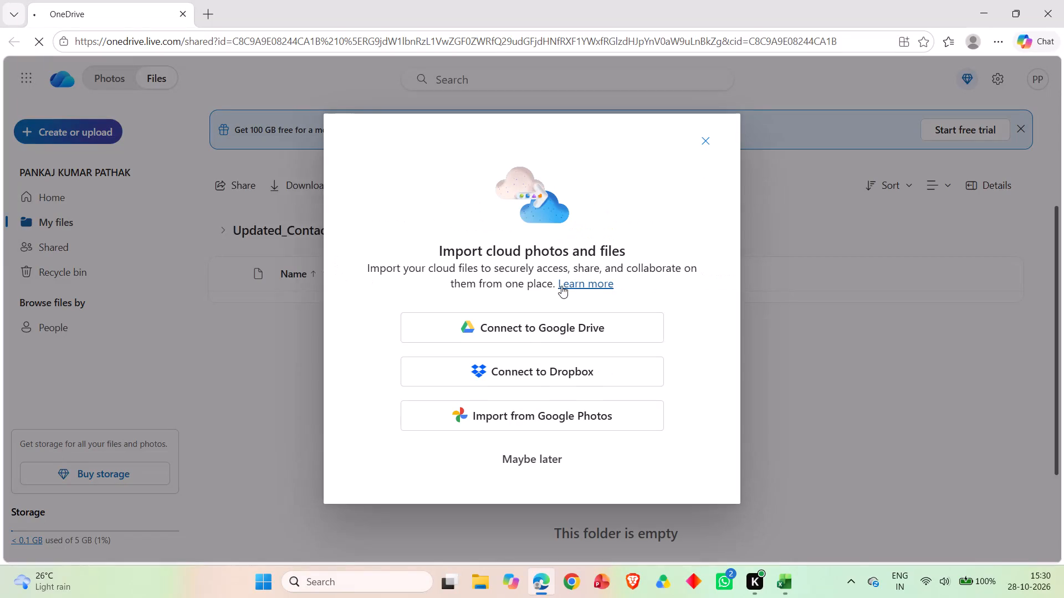
pyautogui.click(702, 139)
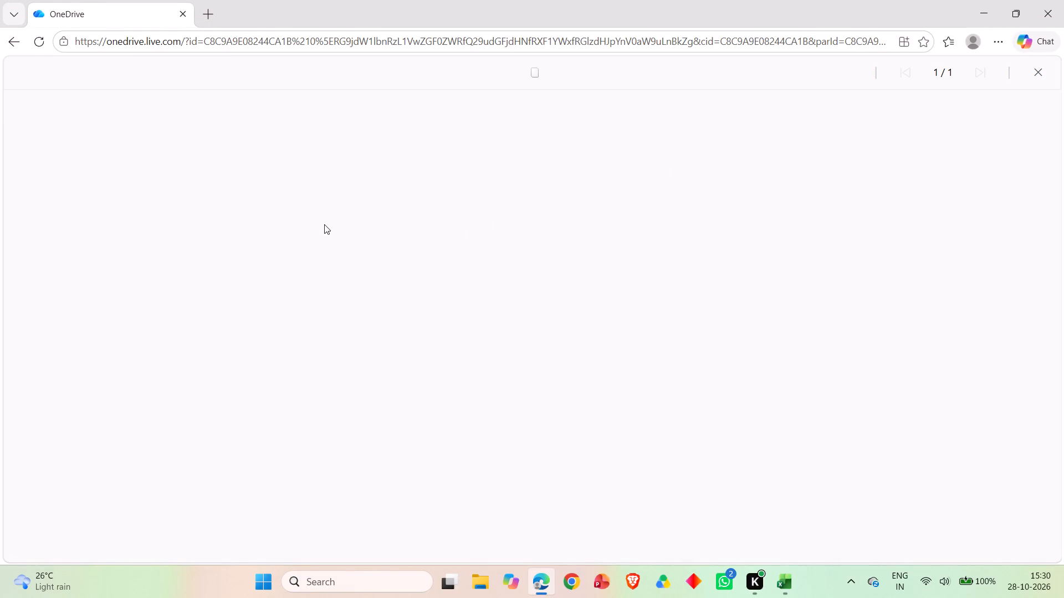
pyautogui.scroll(-5, 524, 192)
pyautogui.scroll(20, 523, 193)
pyautogui.scroll(6, 524, 193)
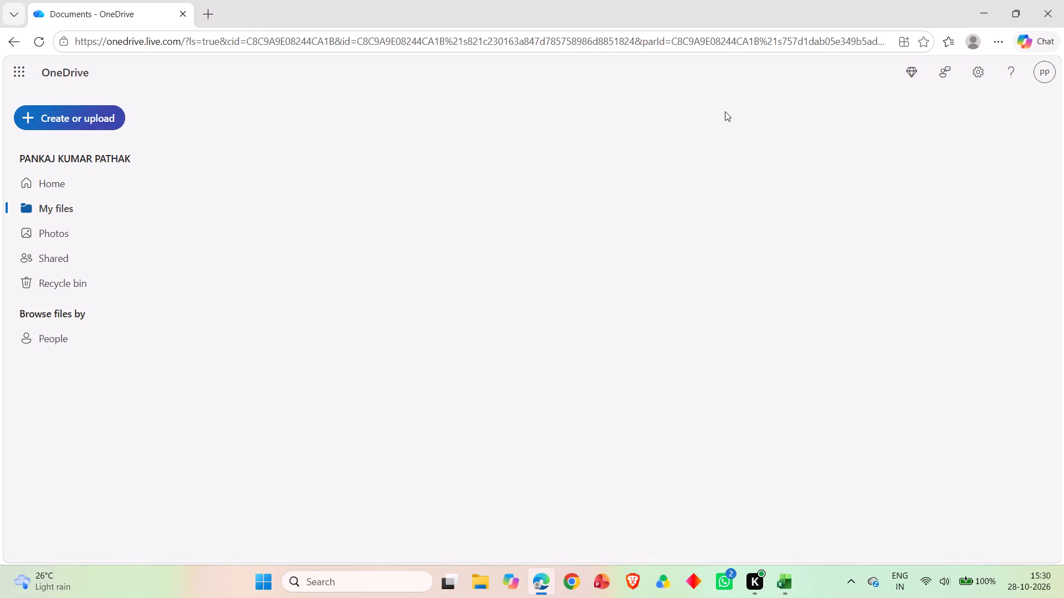
pyautogui.scroll(-6, 507, 250)
pyautogui.scroll(7, 506, 252)
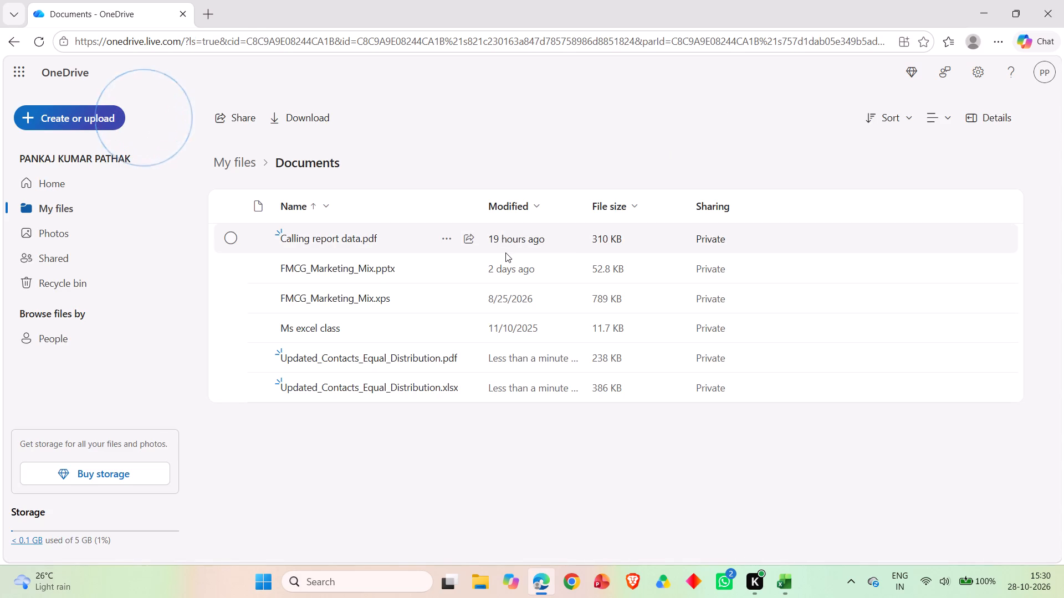
pyautogui.scroll(-2, 504, 252)
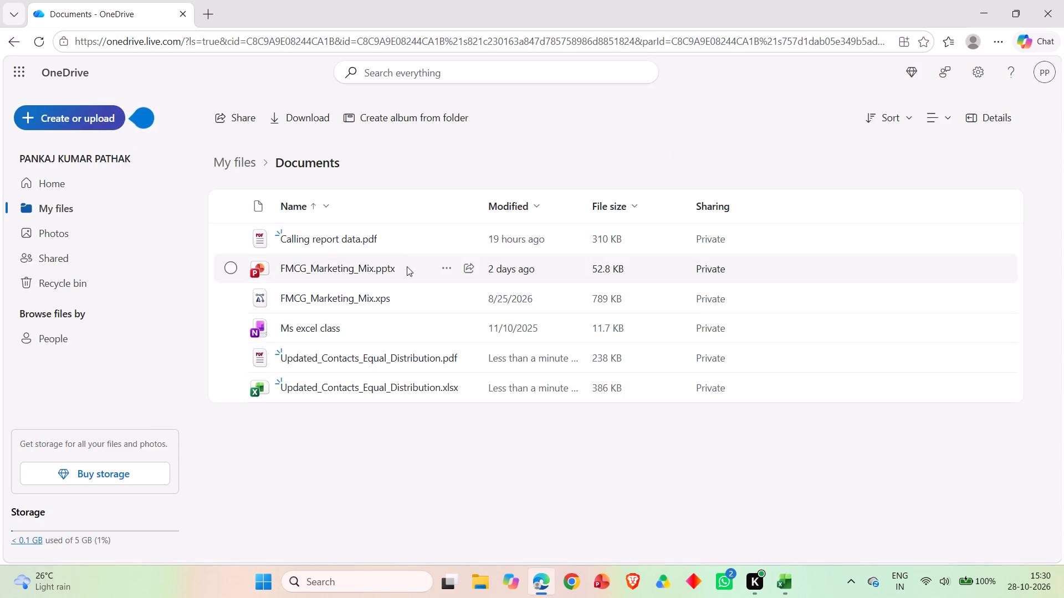
pyautogui.scroll(2, 367, 348)
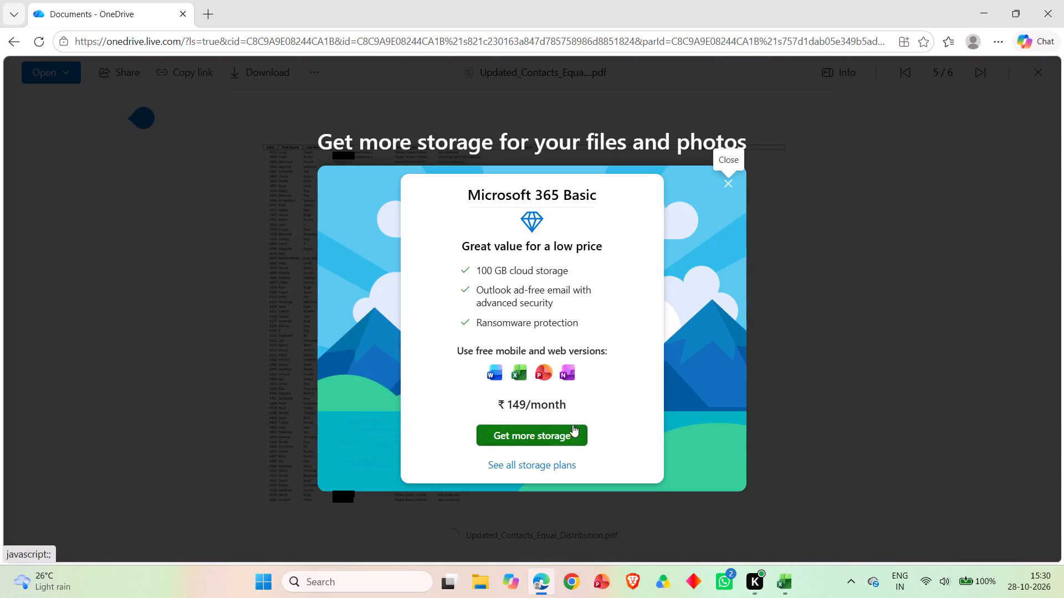
pyautogui.click(727, 182)
# Examine the layout of the contact table across both pages of the exported PDF.
pyautogui.scroll(4, 497, 306)
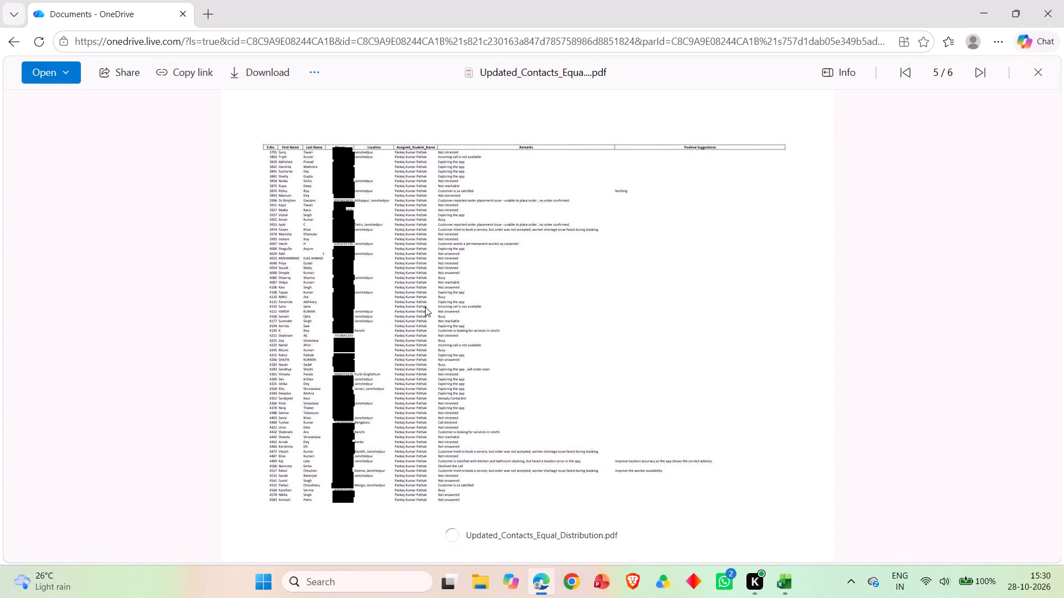
pyautogui.scroll(-1, 413, 328)
pyautogui.scroll(4, 413, 331)
pyautogui.scroll(-4, 413, 331)
pyautogui.scroll(4, 413, 331)
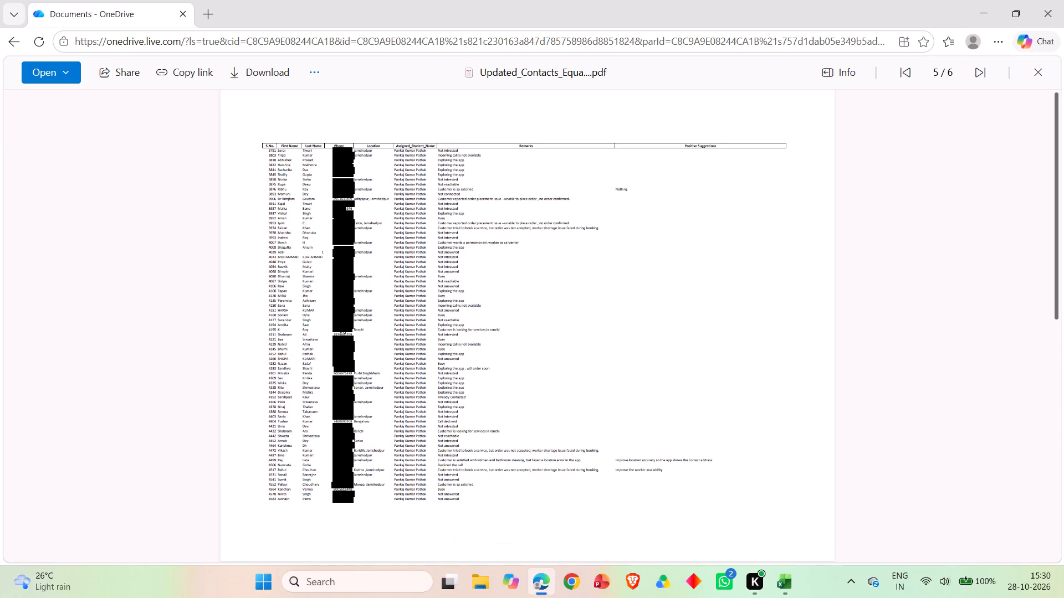
pyautogui.scroll(-6, 488, 399)
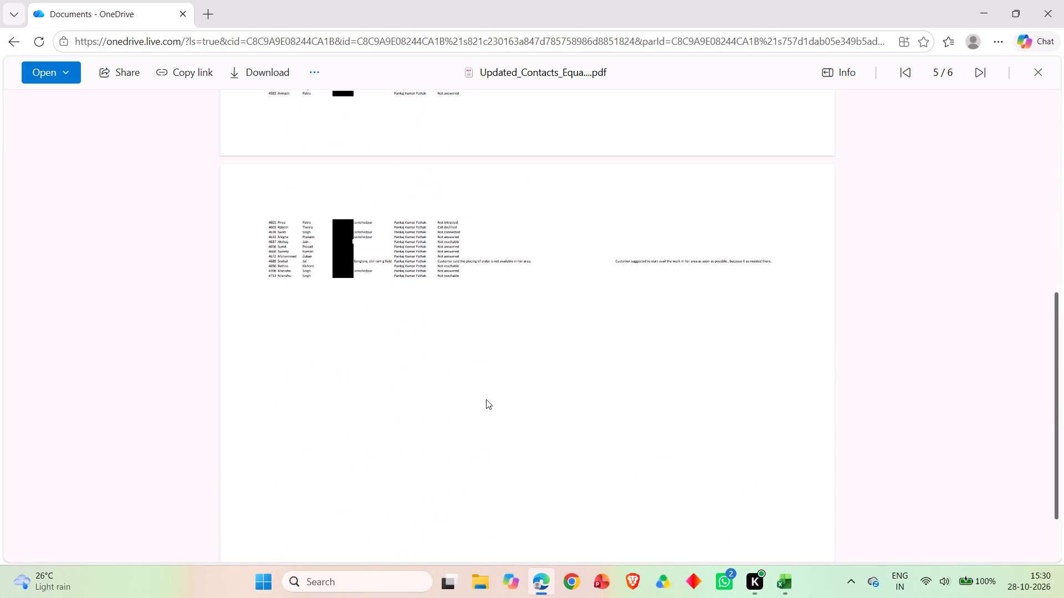
pyautogui.scroll(3, 377, 388)
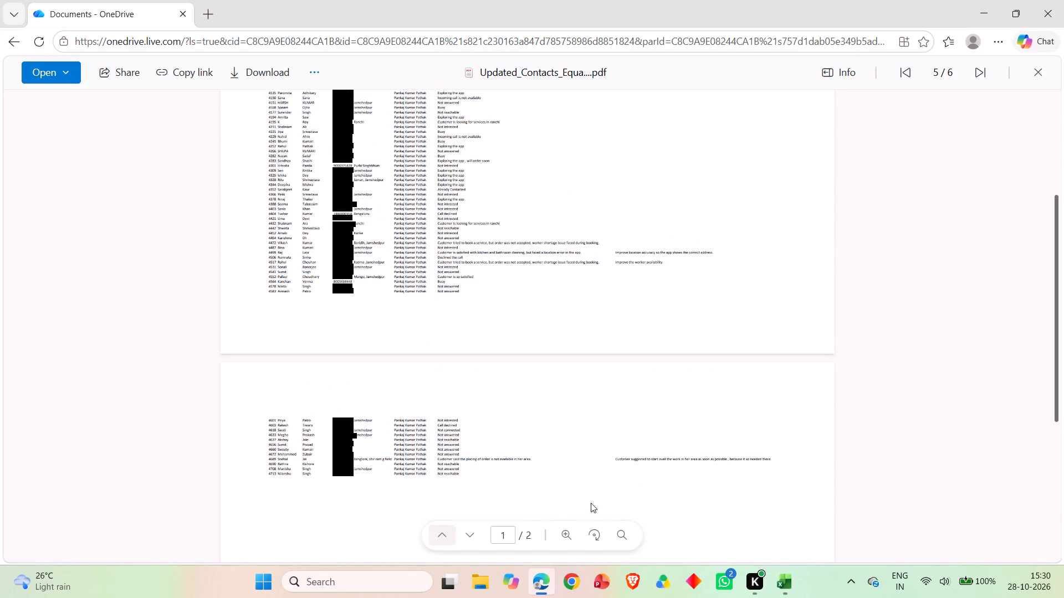
# Set the PDF zoom to 100% and check the table's columns and rows on both pages.
pyautogui.click(570, 532)
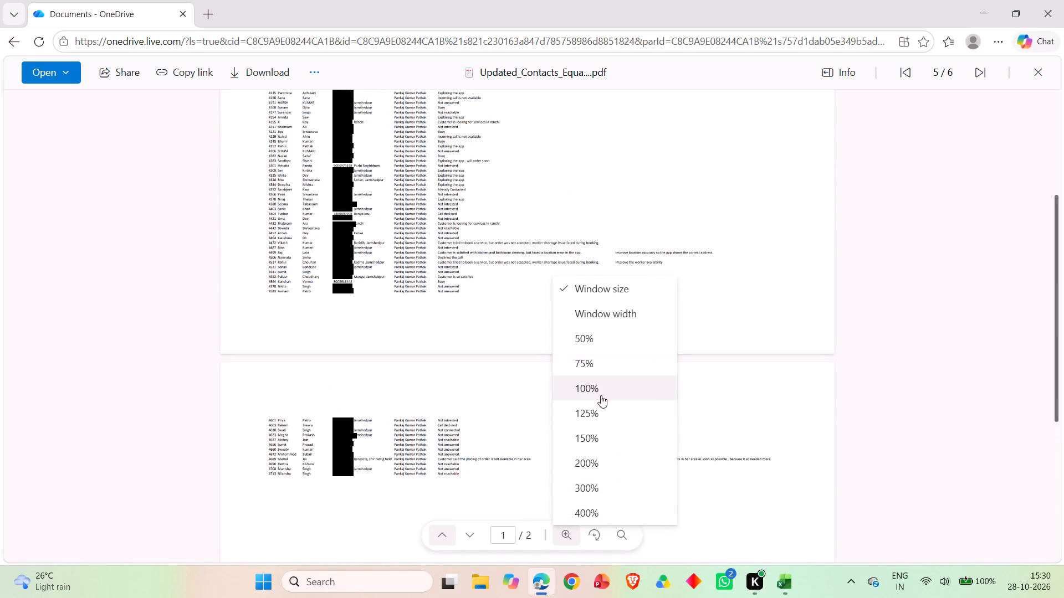
pyautogui.click(568, 537)
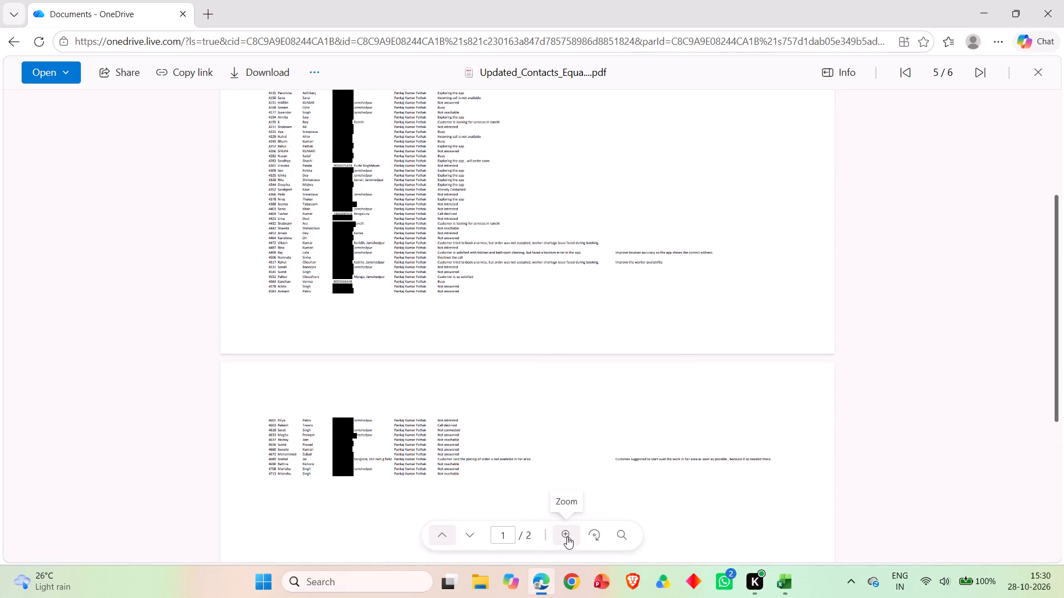
pyautogui.write('++')
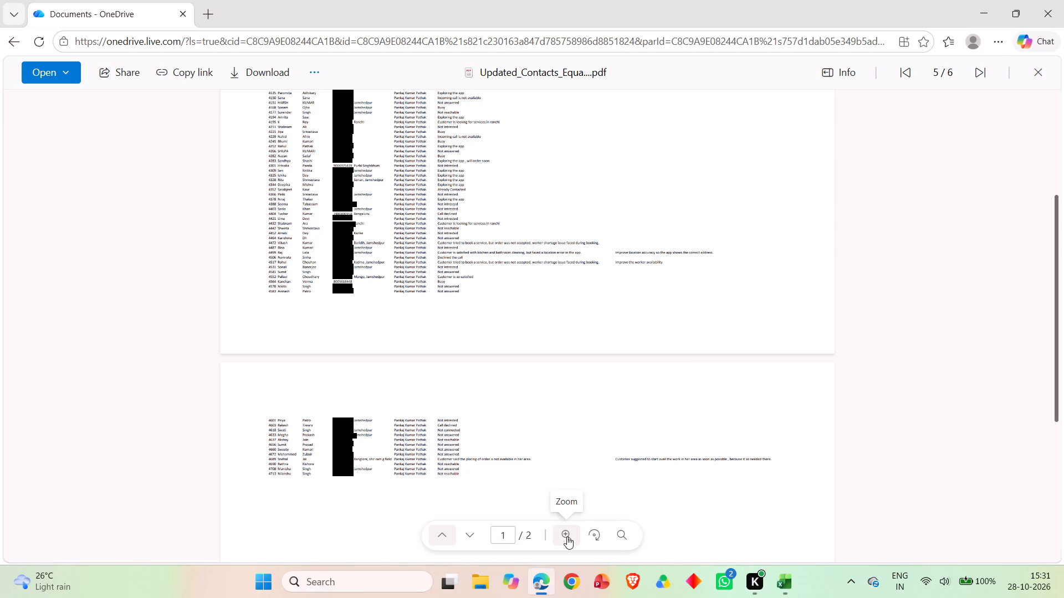
pyautogui.click(567, 537)
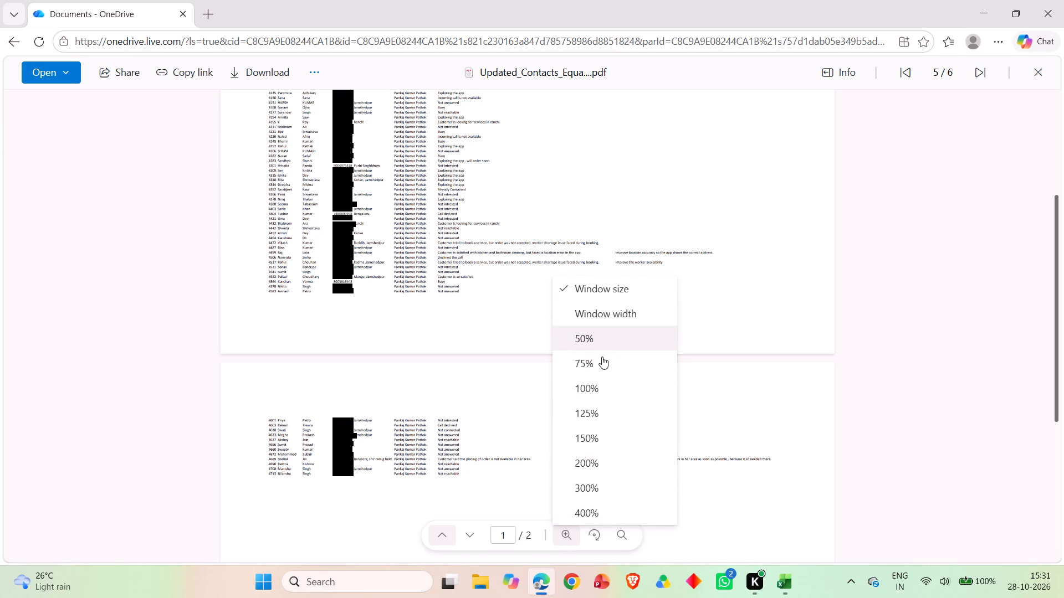
pyautogui.click(605, 388)
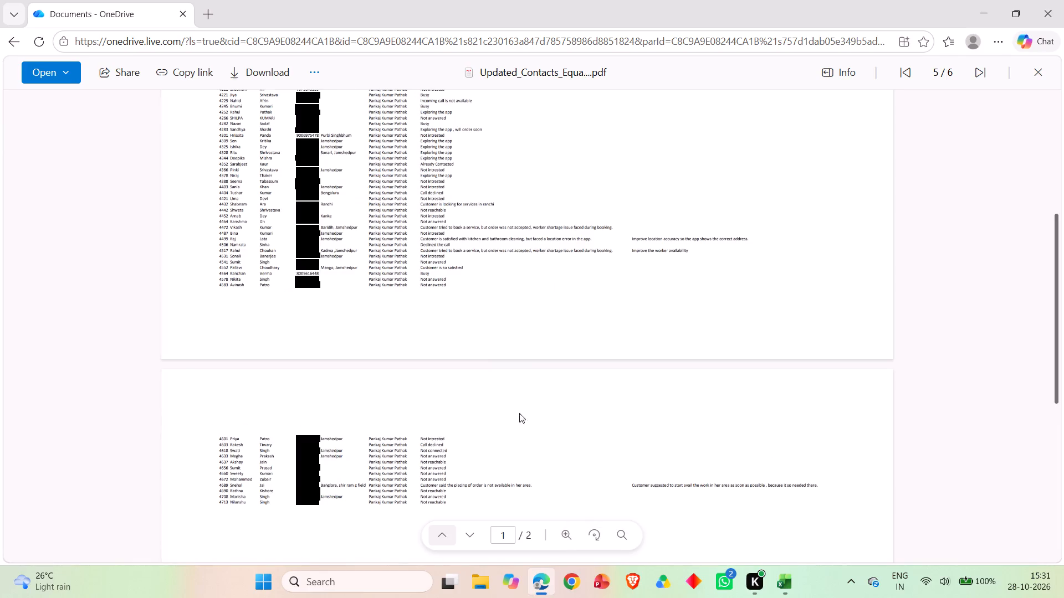
pyautogui.scroll(1, 340, 464)
pyautogui.scroll(-2, 340, 465)
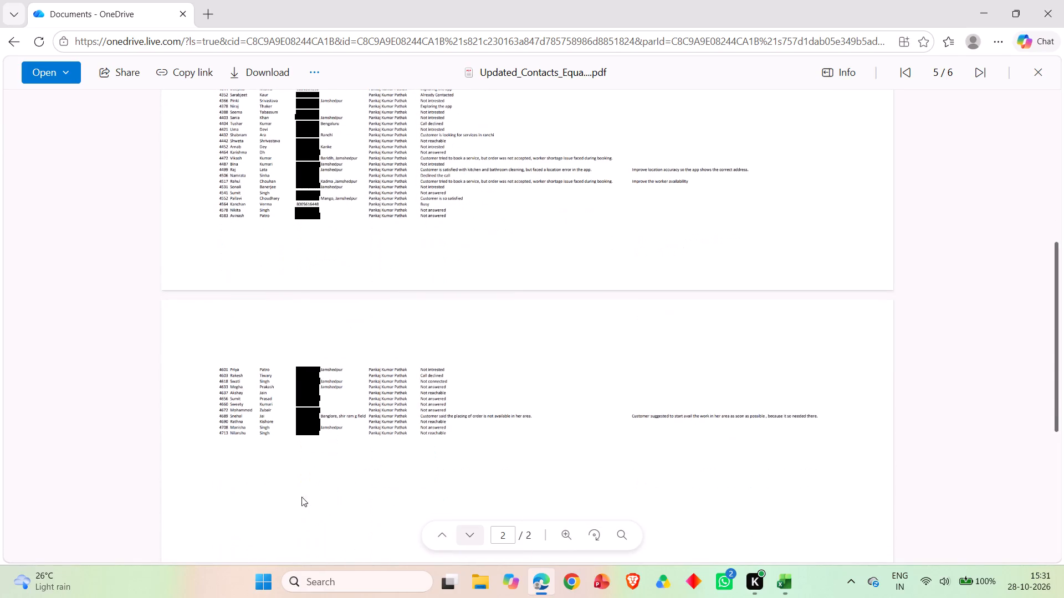
pyautogui.scroll(2, 274, 459)
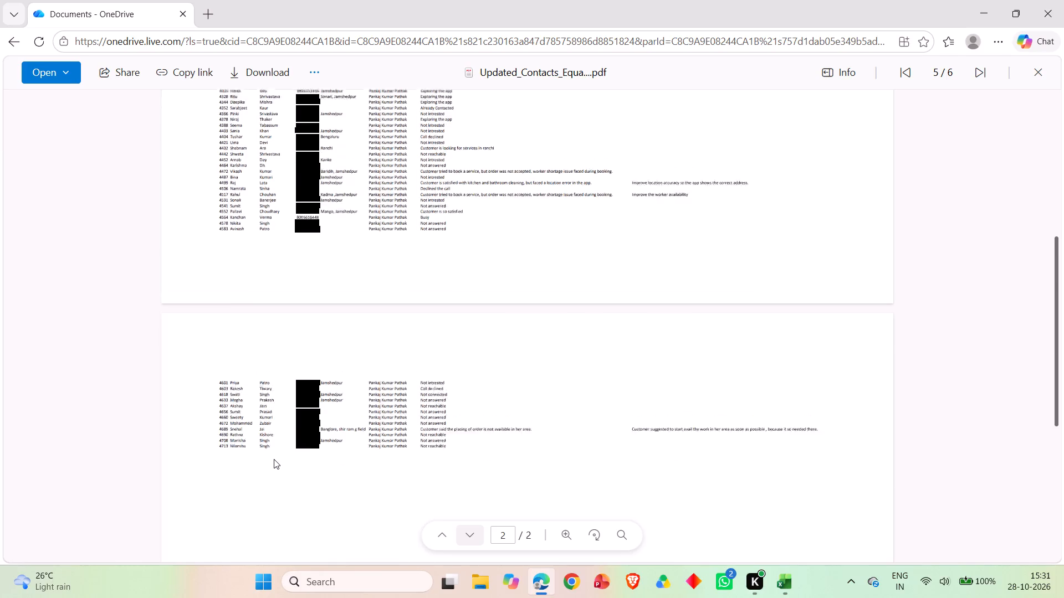
pyautogui.scroll(5, 274, 459)
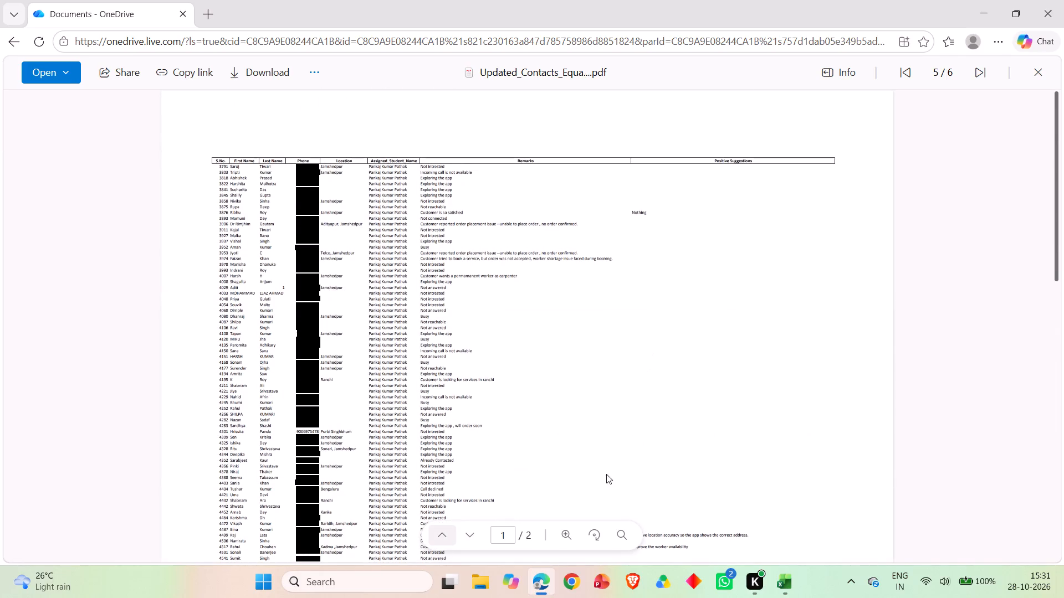
# Open the sharing options for the Updated_Contacts_Equal_Distribution PDF.
pyautogui.click(119, 66)
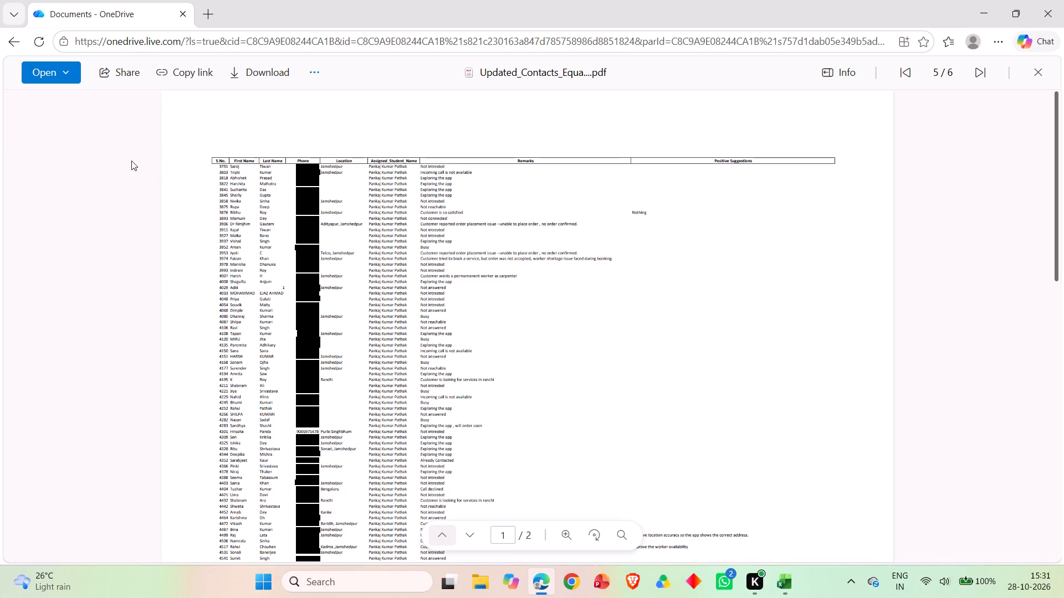
pyautogui.click(122, 79)
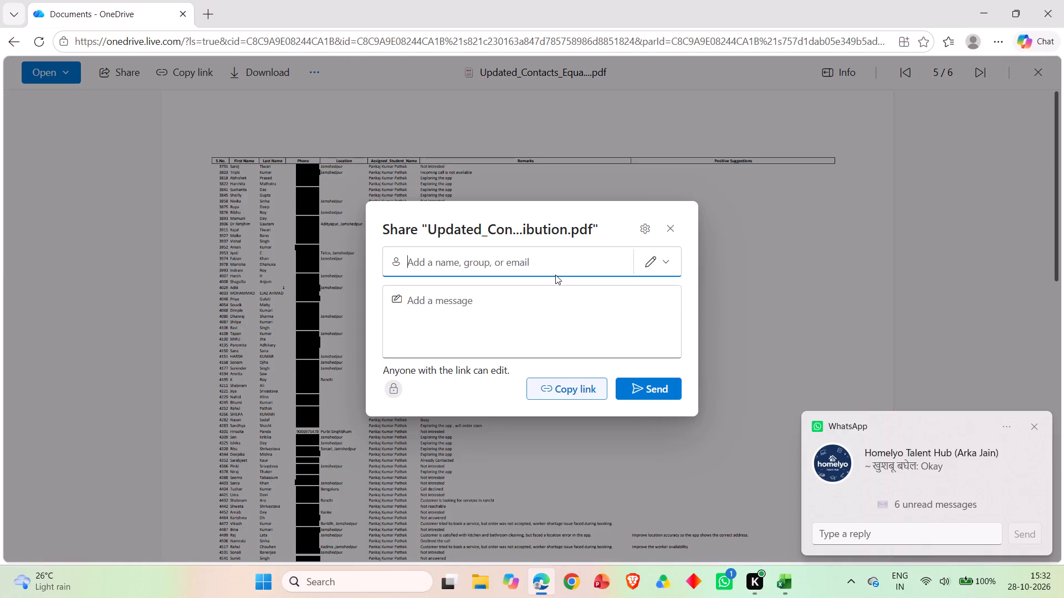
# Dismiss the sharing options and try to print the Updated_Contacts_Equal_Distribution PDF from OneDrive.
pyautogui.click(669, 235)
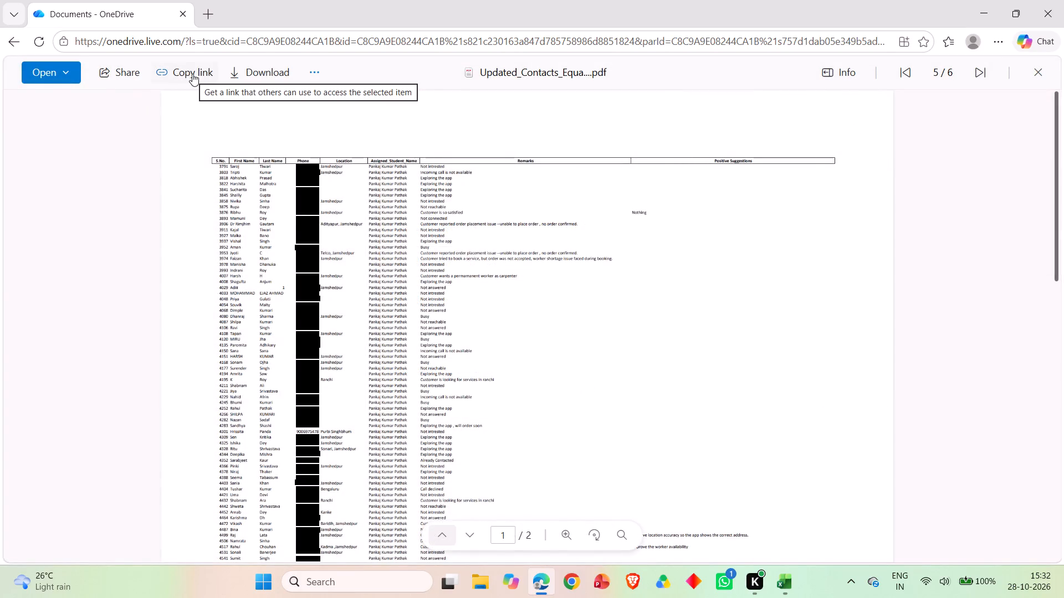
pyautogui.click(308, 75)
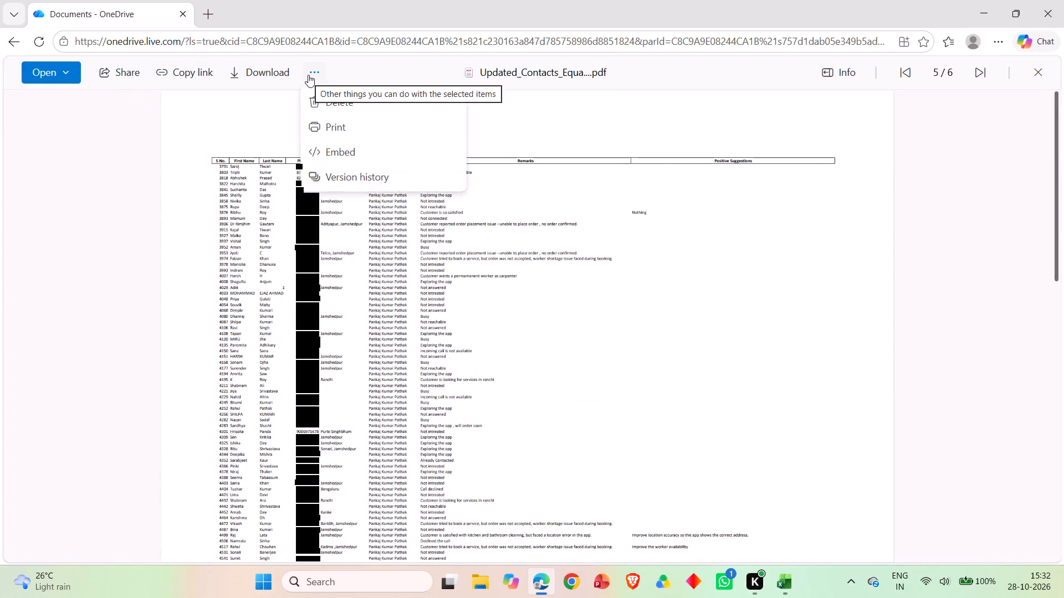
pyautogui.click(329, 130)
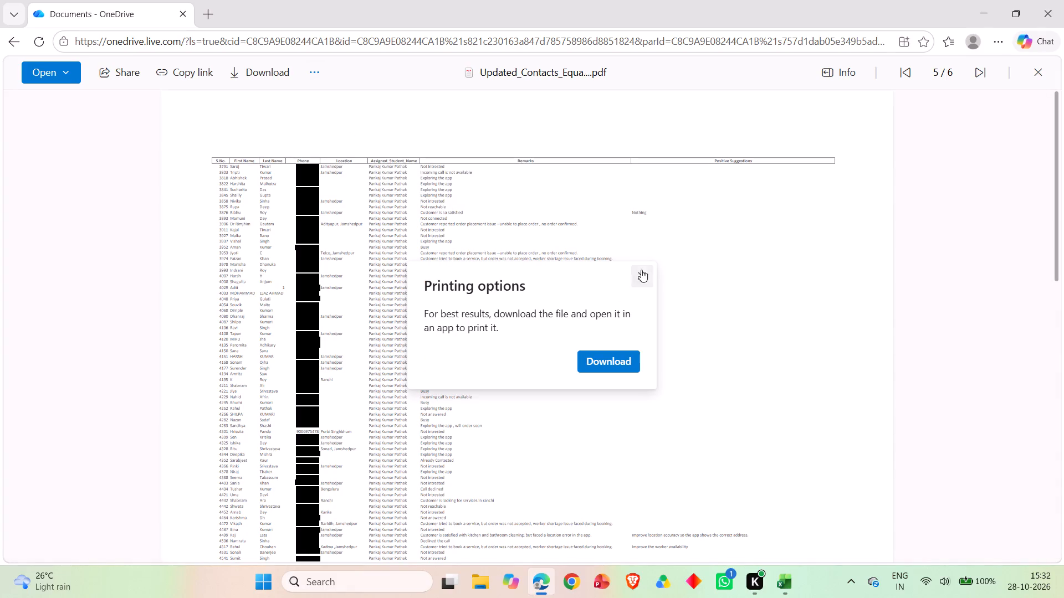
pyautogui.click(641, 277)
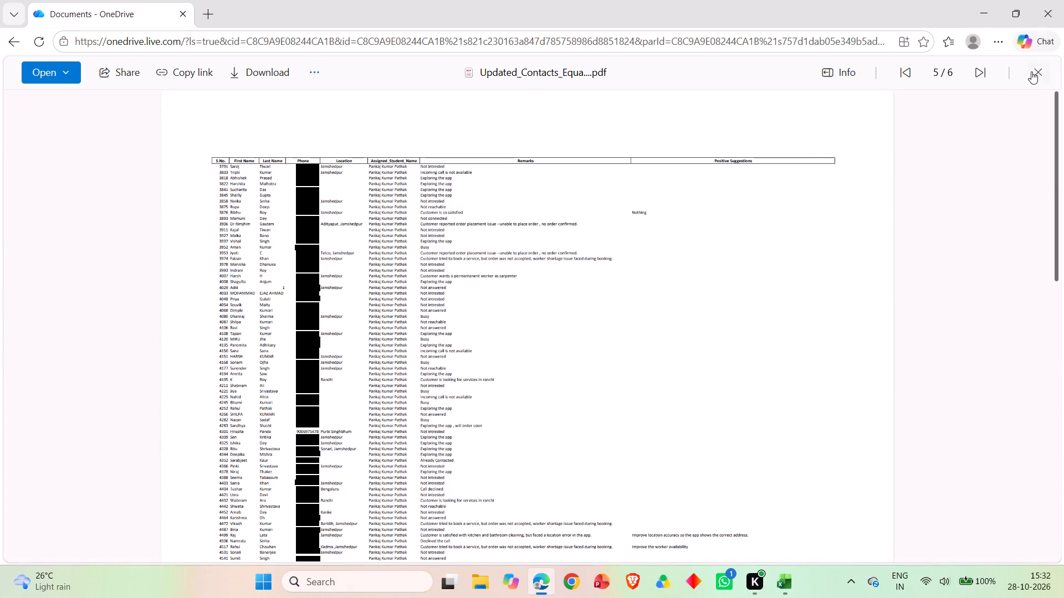
# Close the PDF preview and the Edge window to return to the Updated_Contacts_Equal_Distribution workbook in Excel.
pyautogui.click(1035, 69)
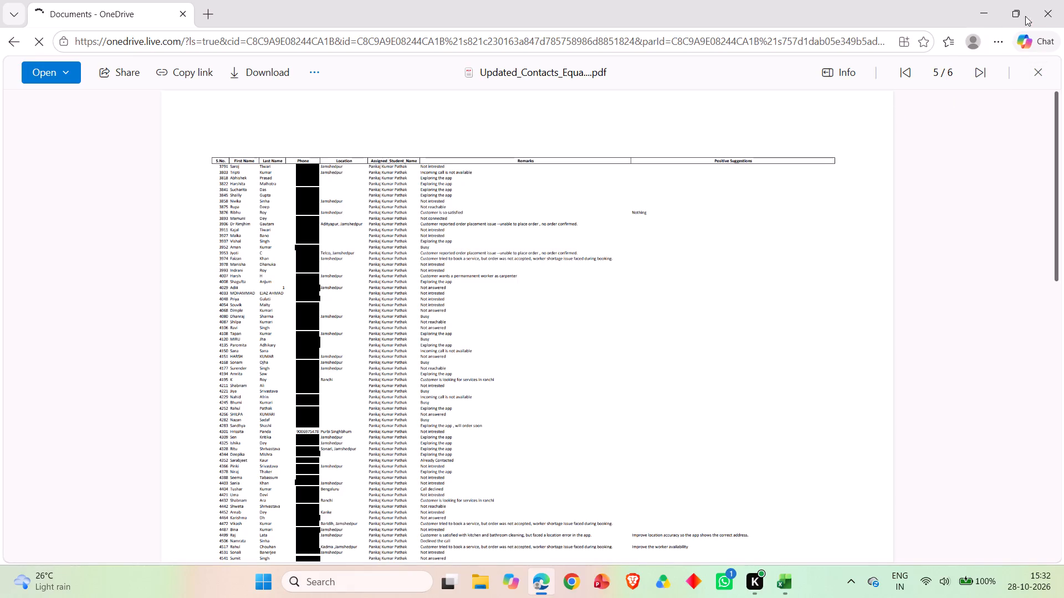
pyautogui.click(1047, 8)
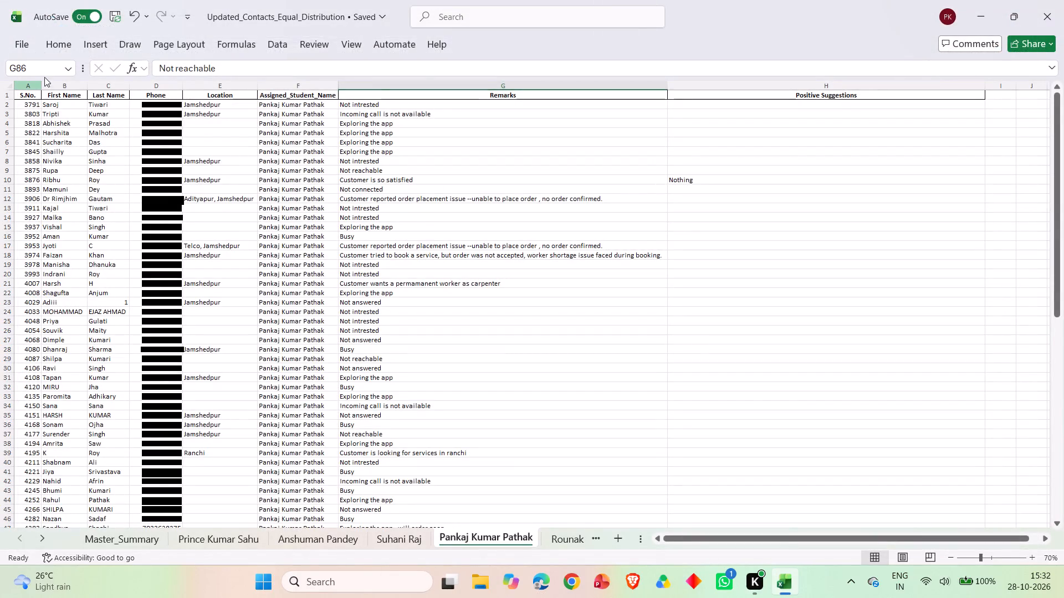
# Back in Excel, copy the whole contact table from the S.No. header through the Positive Suggestions cell of row 86.
pyautogui.scroll(3, 37, 143)
pyautogui.moveTo(21, 95); pyautogui.dragTo(453, 254)
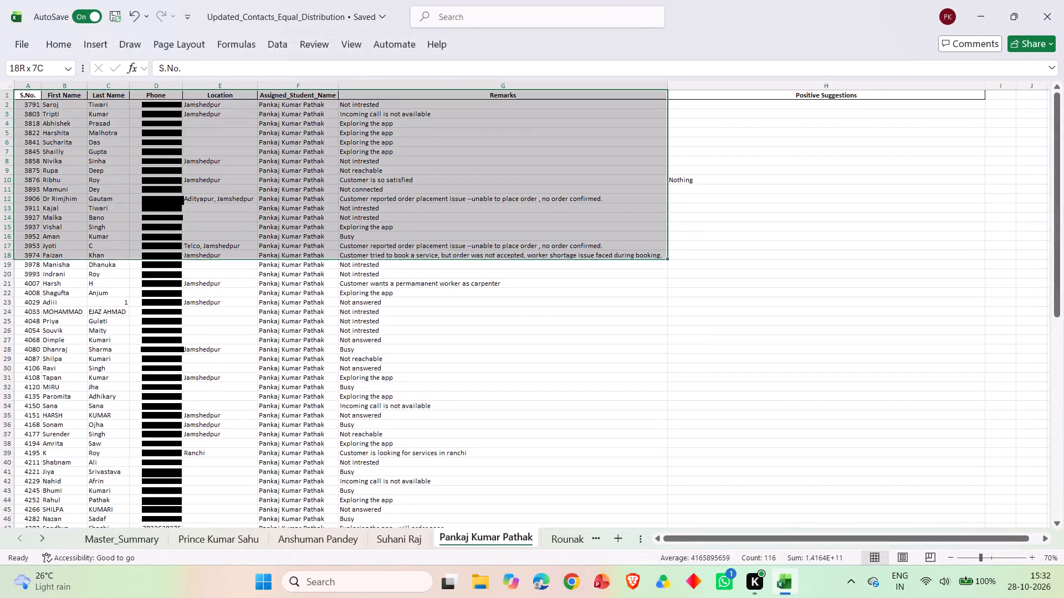
pyautogui.moveTo(453, 254); pyautogui.dragTo(715, 352)
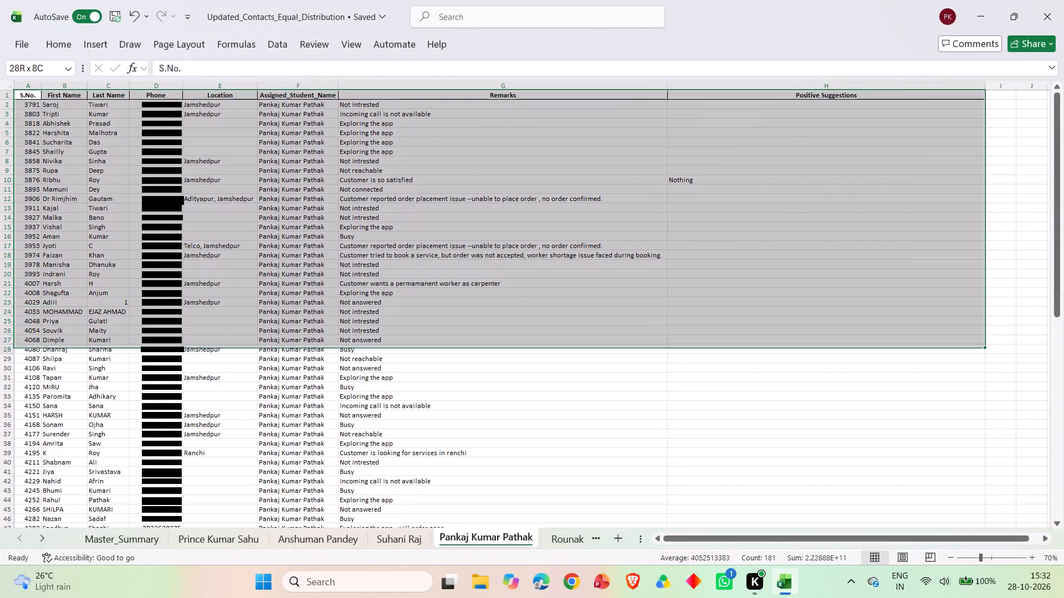
pyautogui.moveTo(715, 352); pyautogui.dragTo(793, 597)
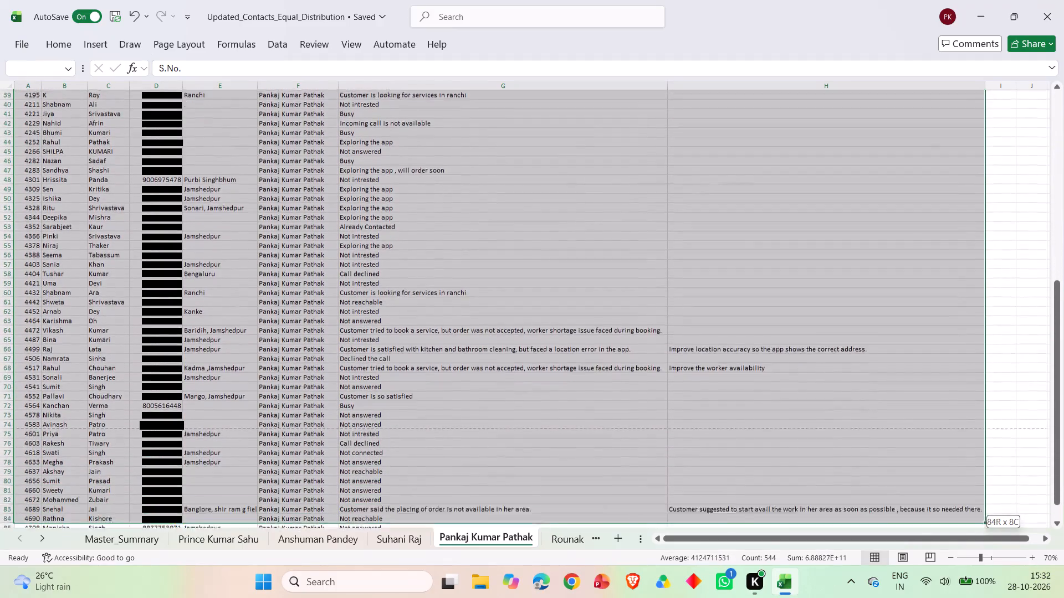
pyautogui.moveTo(793, 597); pyautogui.dragTo(744, 386)
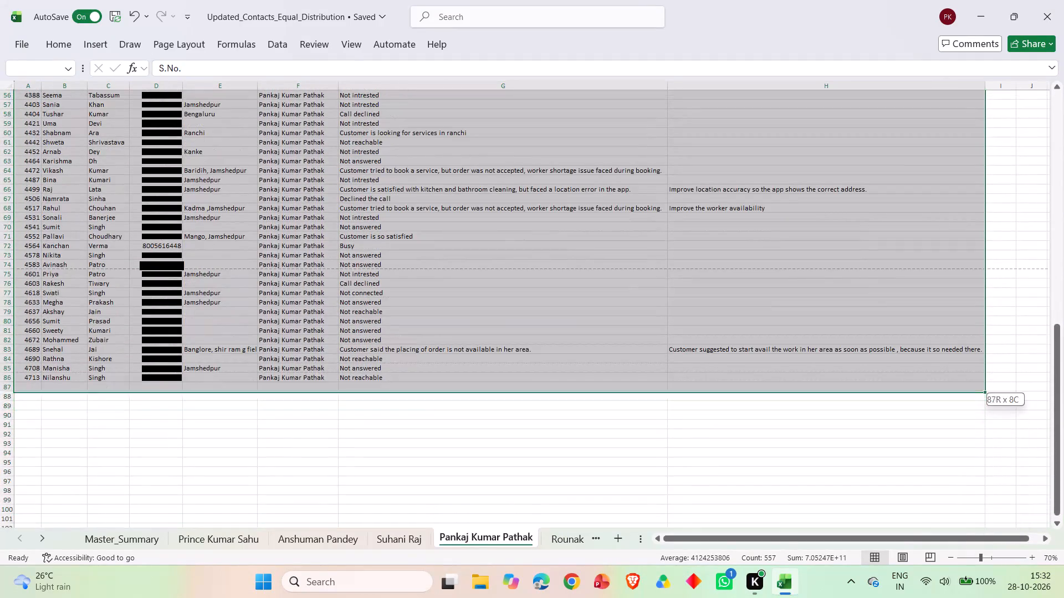
pyautogui.moveTo(744, 386); pyautogui.dragTo(743, 375)
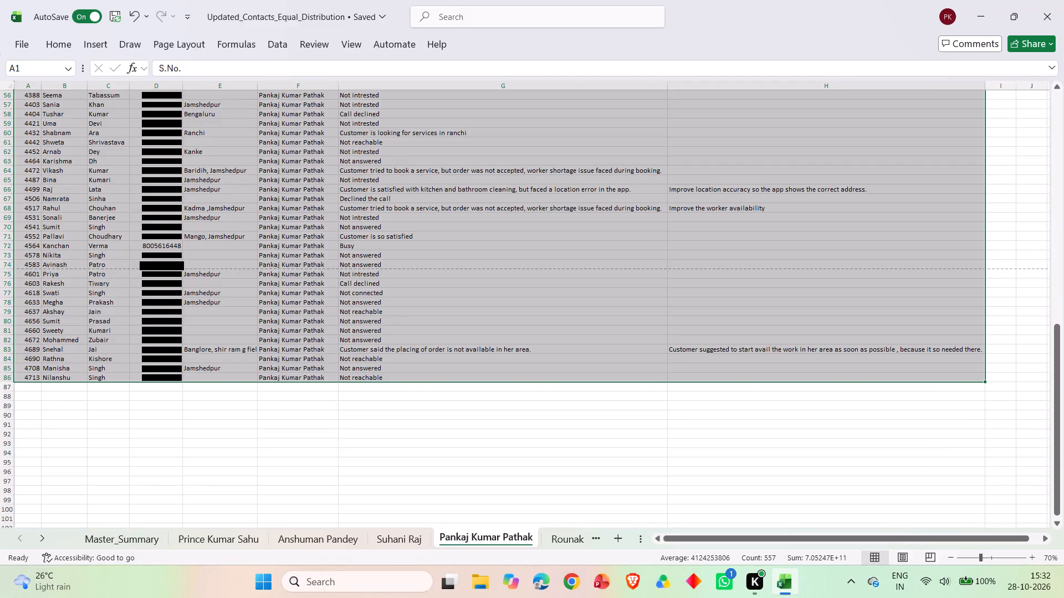
pyautogui.hotkey('ctrl', 'c')
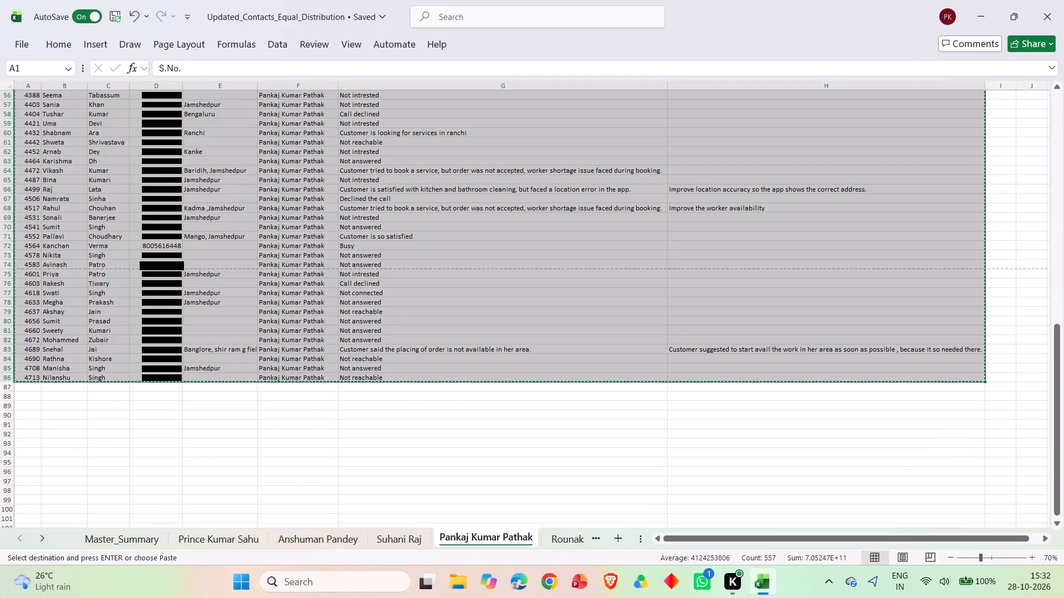
# Open the Save a Copy options for the Updated_Contacts_Equal_Distribution workbook.
pyautogui.scroll(4, 155, 259)
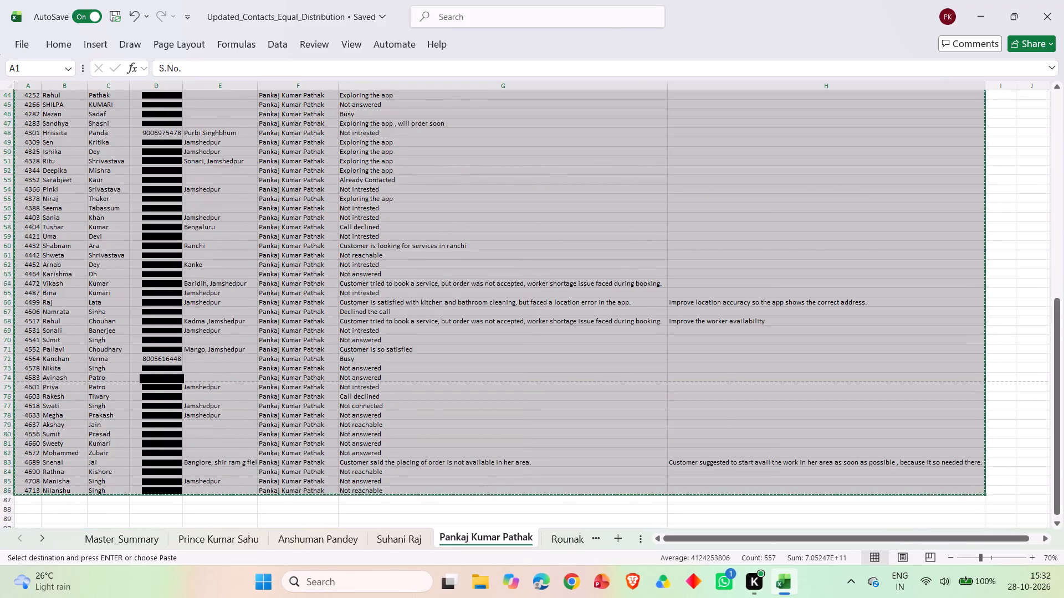
pyautogui.scroll(5, 45, 215)
pyautogui.scroll(3, 12, 110)
pyautogui.click(24, 42)
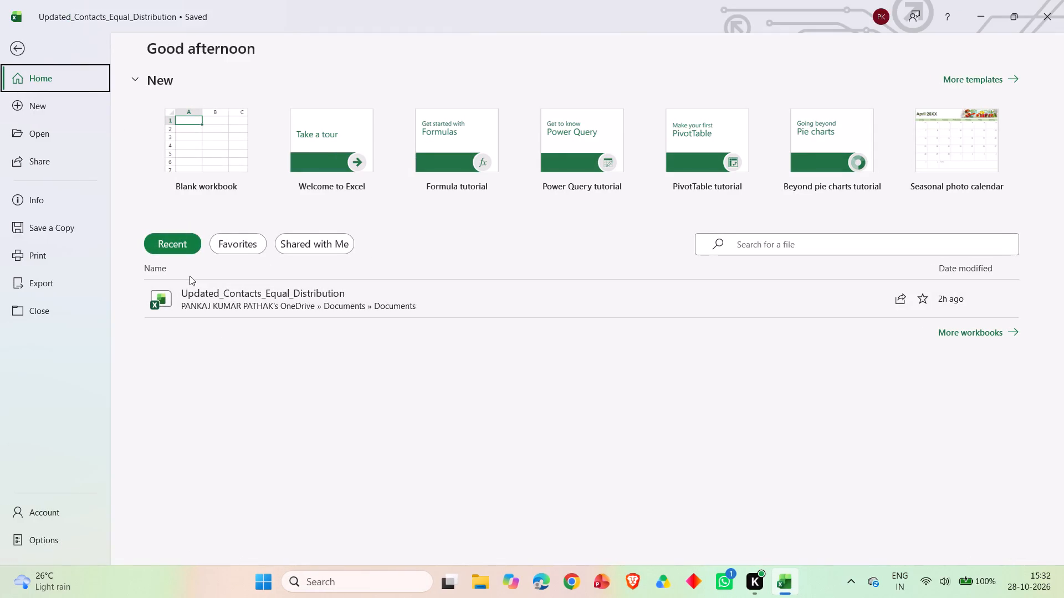
pyautogui.click(35, 228)
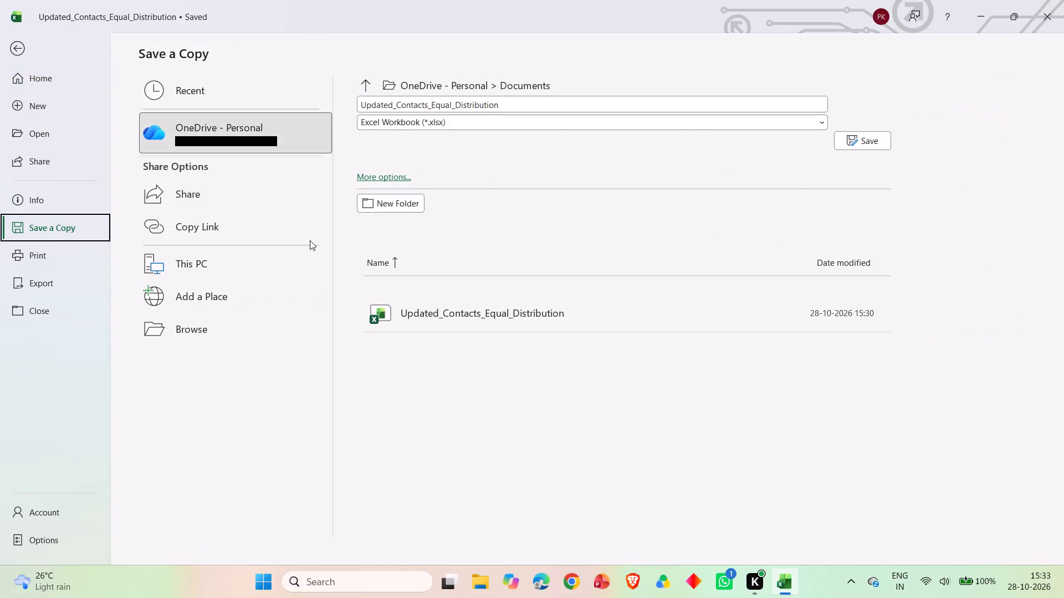
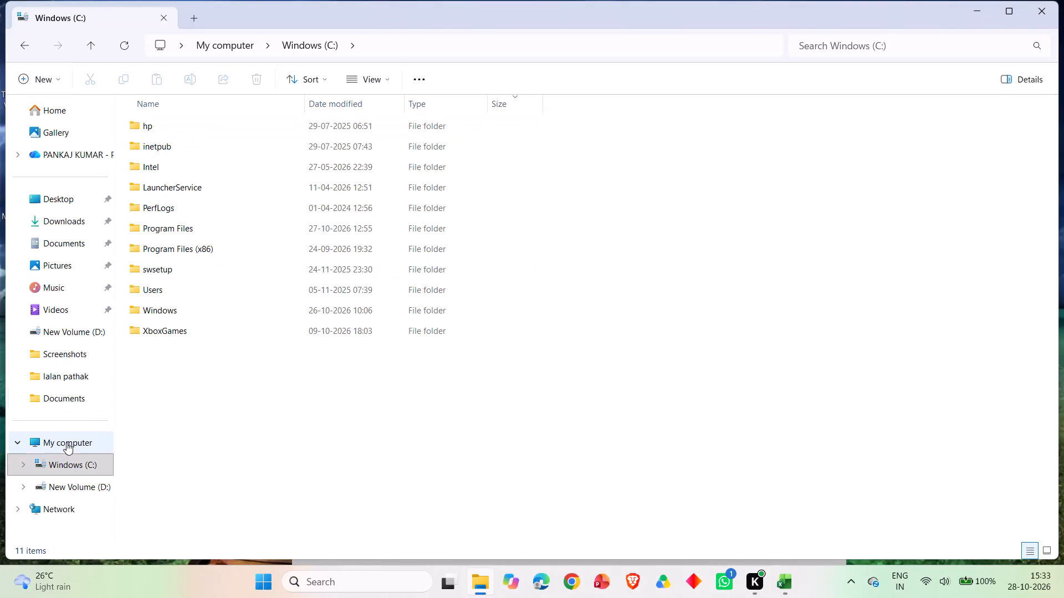
# Open the personal OneDrive folder to view its files and folders.
pyautogui.scroll(-4, 69, 422)
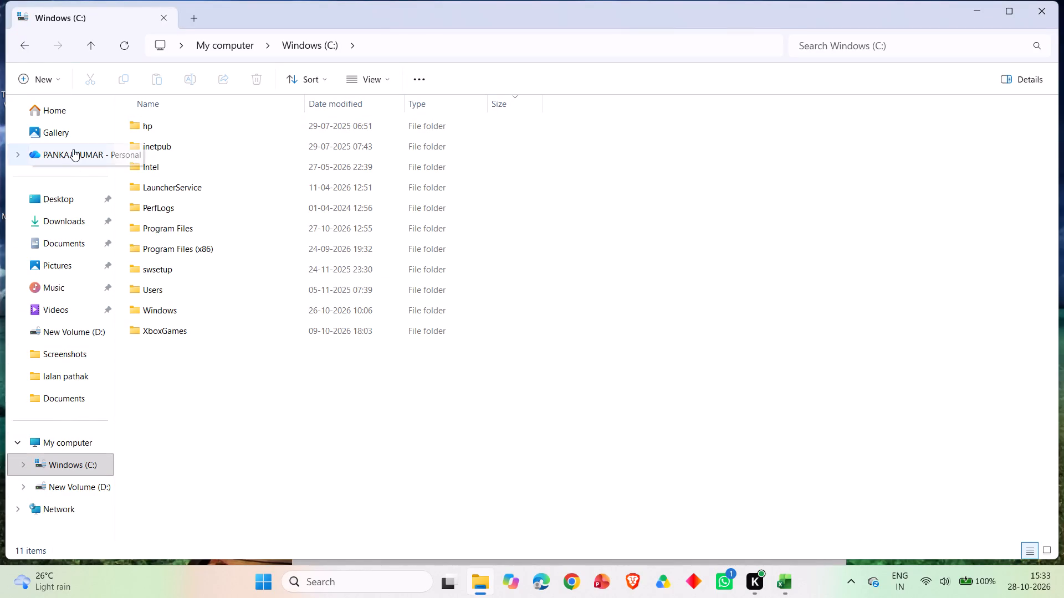
pyautogui.click(73, 149)
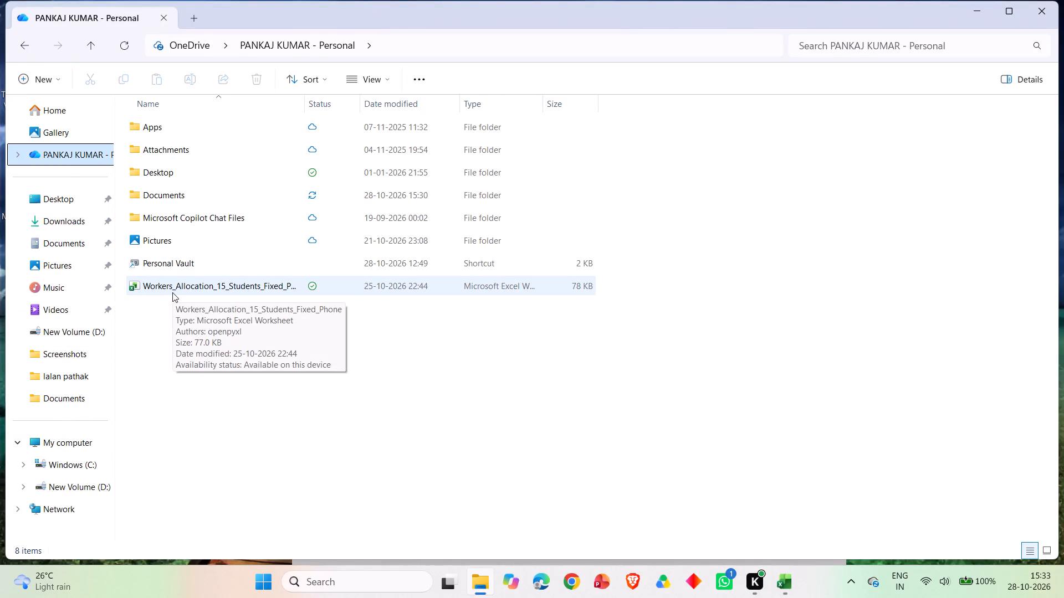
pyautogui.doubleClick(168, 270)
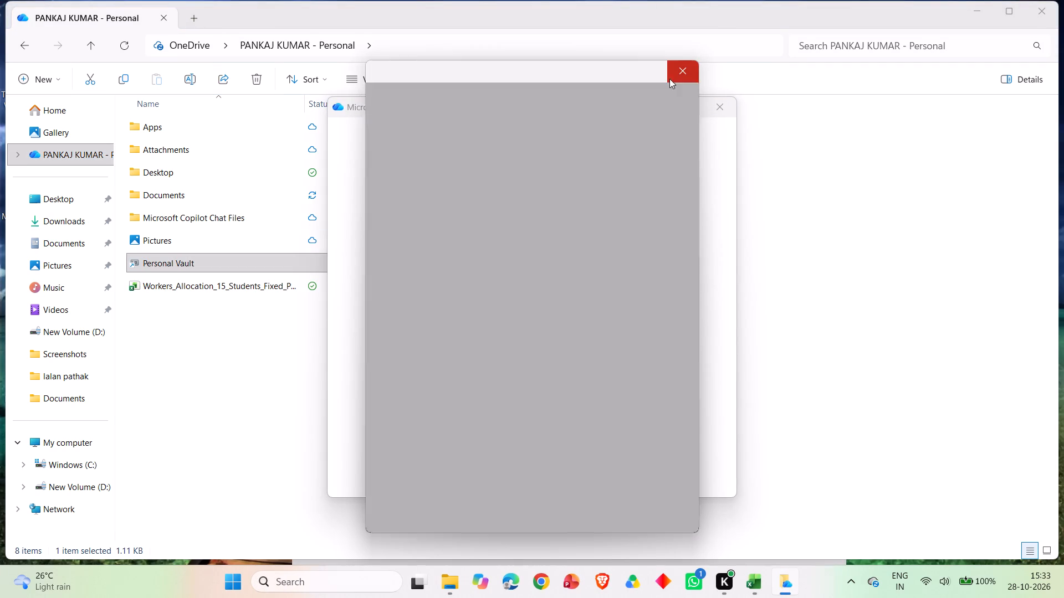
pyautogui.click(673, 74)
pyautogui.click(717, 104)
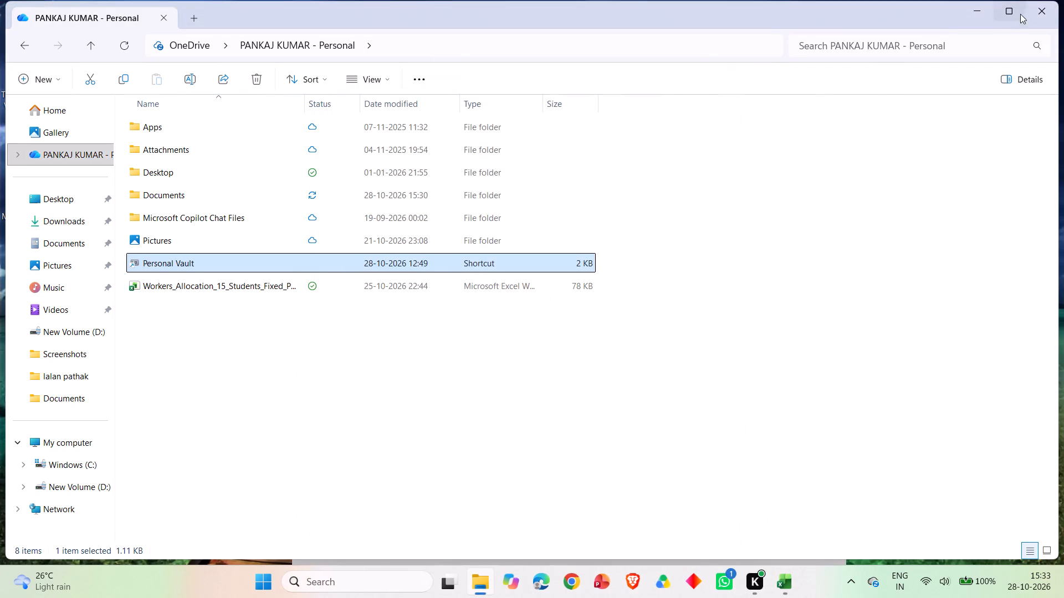
# Close the file window showing the personal OneDrive folder.
pyautogui.click(1048, 0)
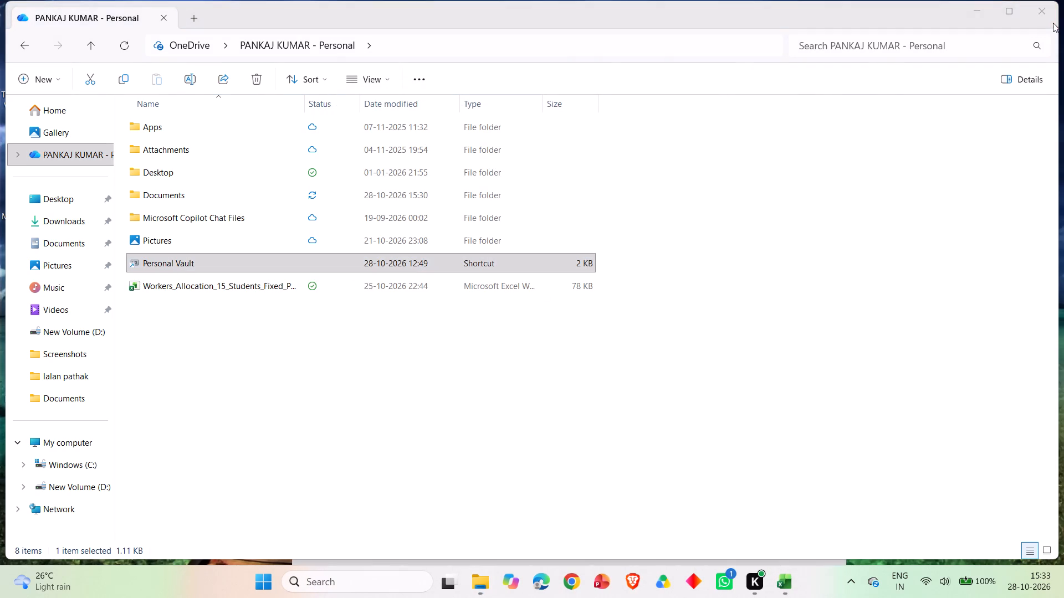
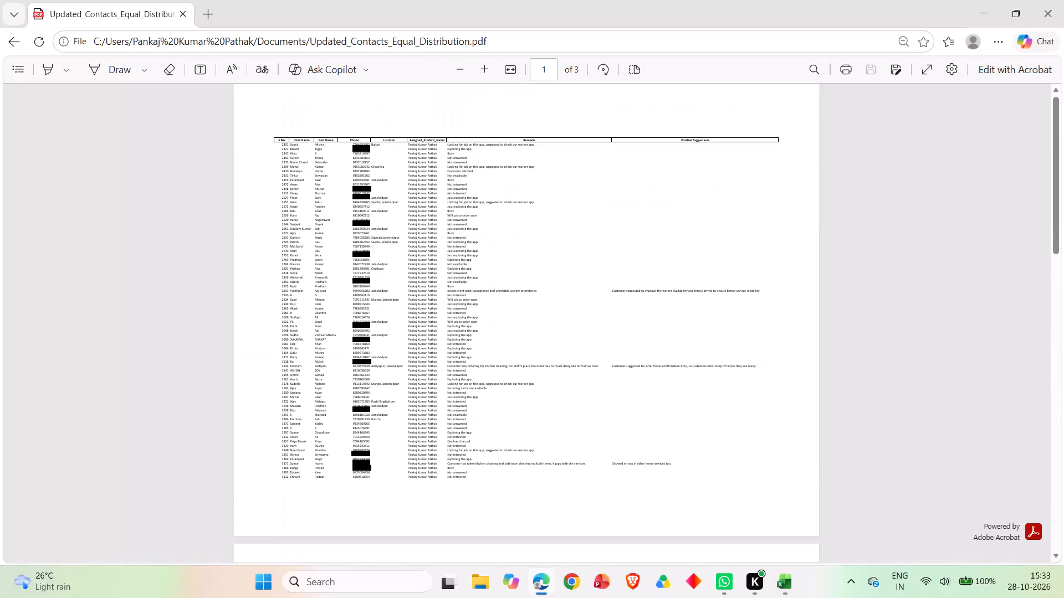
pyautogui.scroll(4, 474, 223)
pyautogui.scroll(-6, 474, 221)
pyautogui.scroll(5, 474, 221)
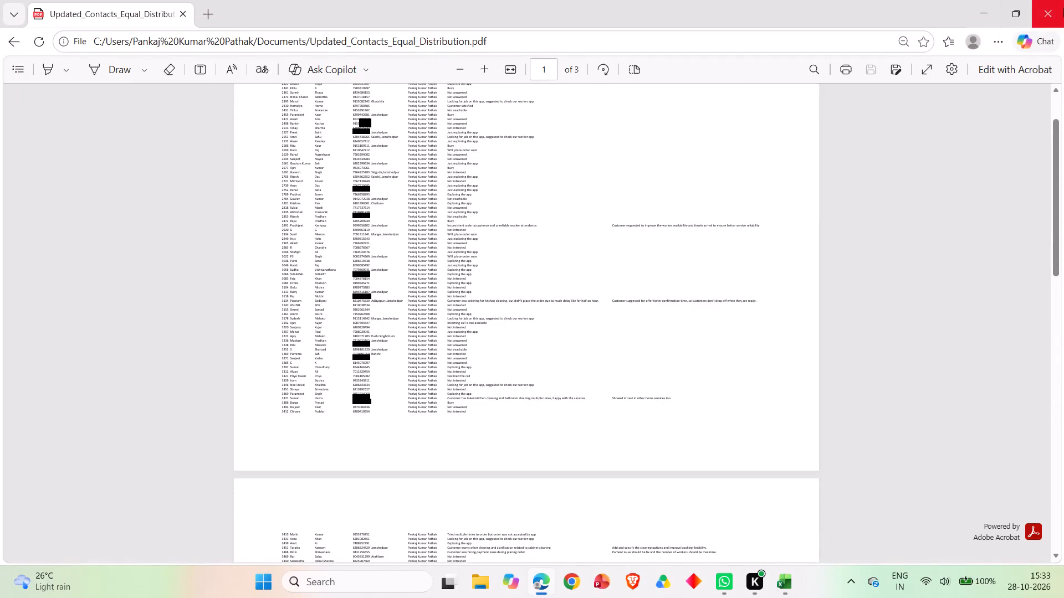
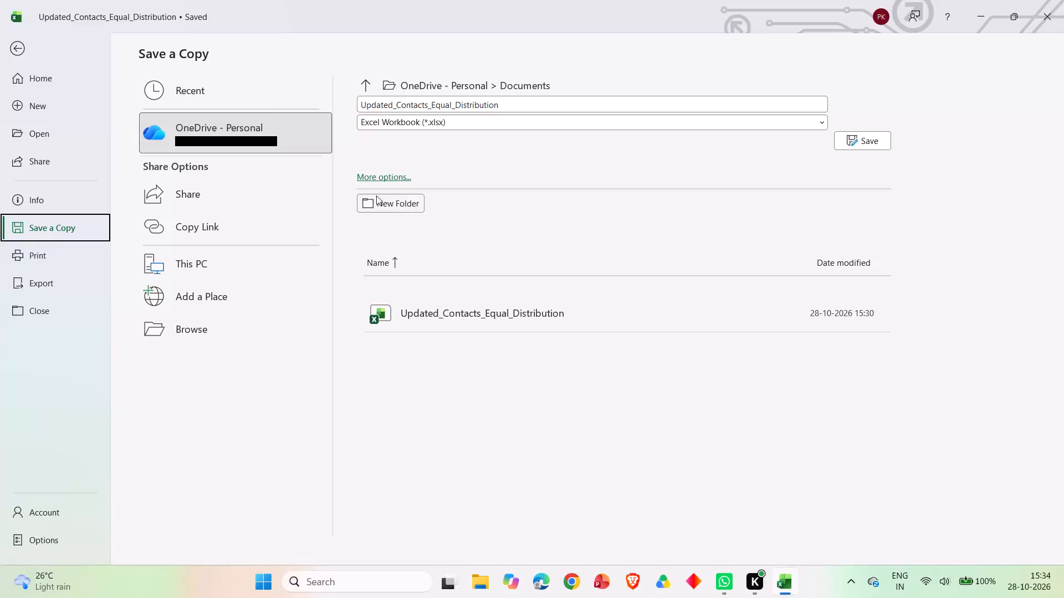
# Save a copy of the workbook in the OneDrive Documents folder as an Excel Workbook named "Final calling report".
pyautogui.click(380, 176)
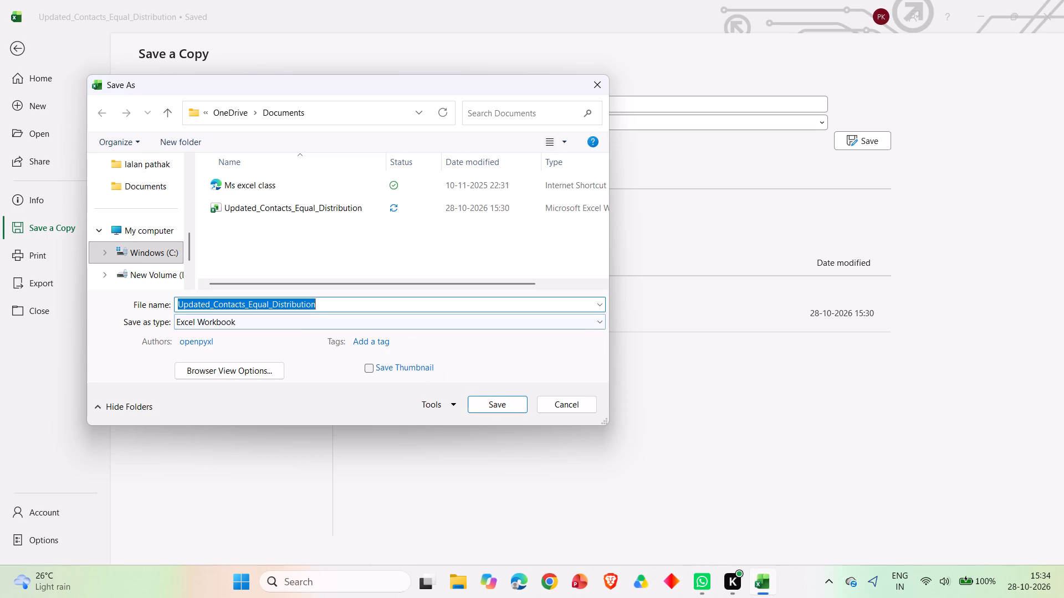
pyautogui.moveTo(403, 302); pyautogui.dragTo(175, 311)
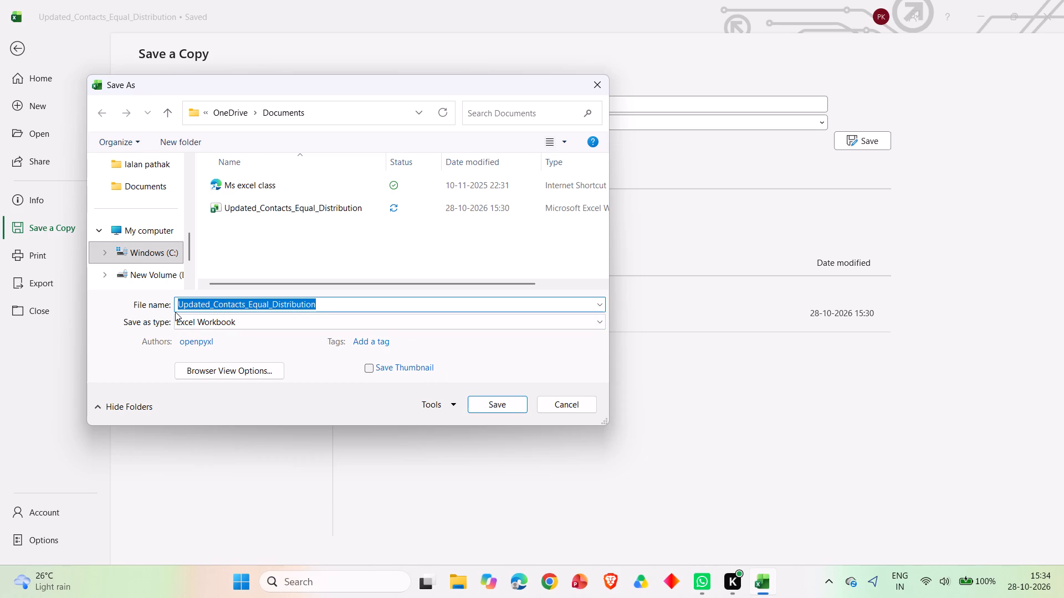
pyautogui.press('BackSpace')
pyautogui.press('f')
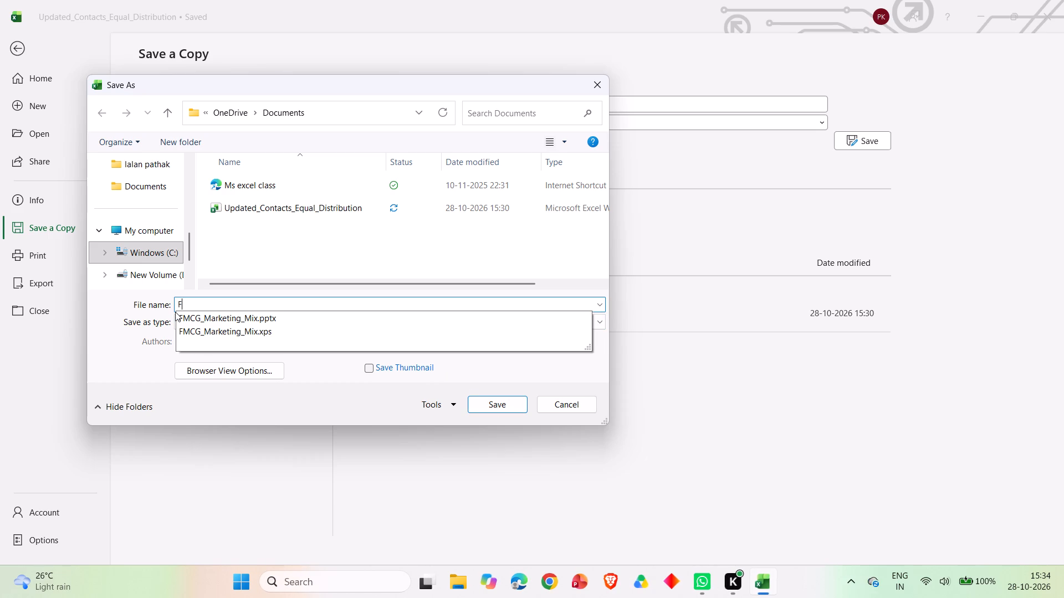
pyautogui.write('inal')
pyautogui.press('space')
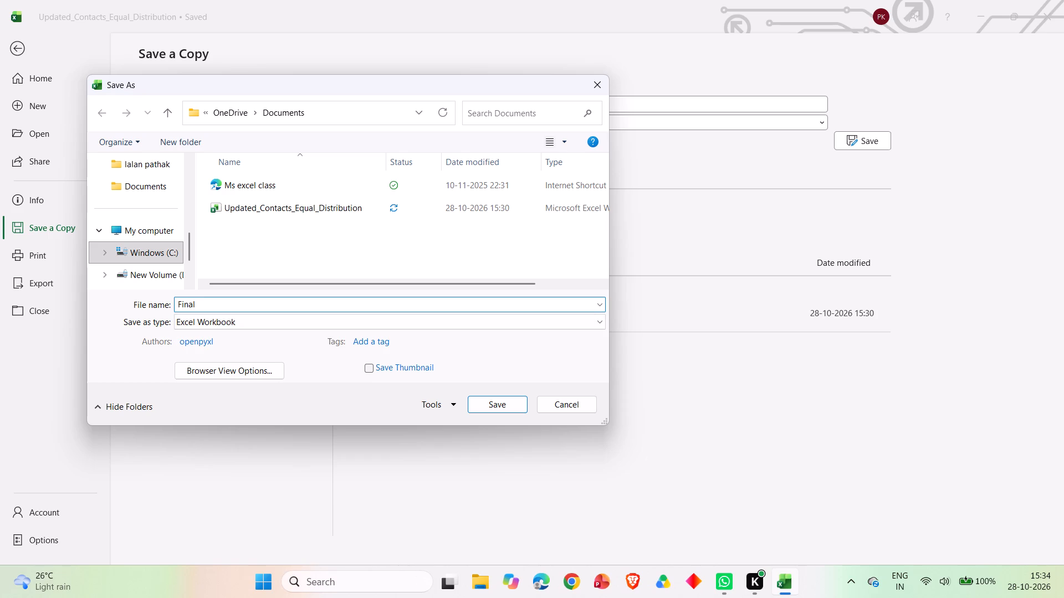
pyautogui.write('caliin')
pyautogui.press('g')
pyautogui.press('space')
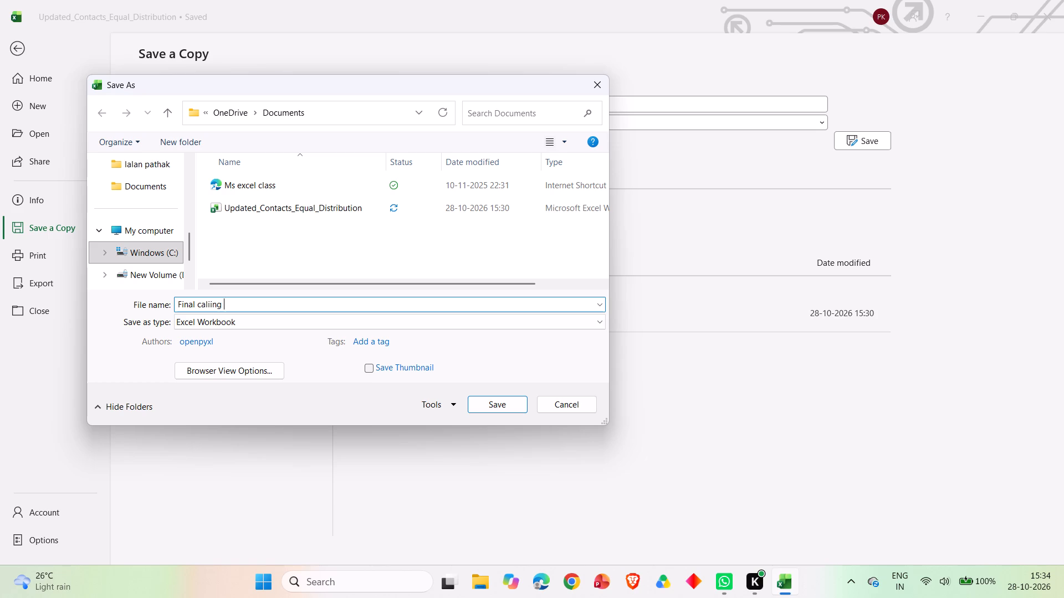
pyautogui.press('BackSpace')
pyautogui.press('BackSpace')
pyautogui.press('BackSpace')
pyautogui.press('BackSpace')
pyautogui.press('BackSpace')
pyautogui.write('ling repo')
pyautogui.write('rty')
pyautogui.press('BackSpace')
pyautogui.press('t')
pyautogui.press('BackSpace')
pyautogui.click(499, 403)
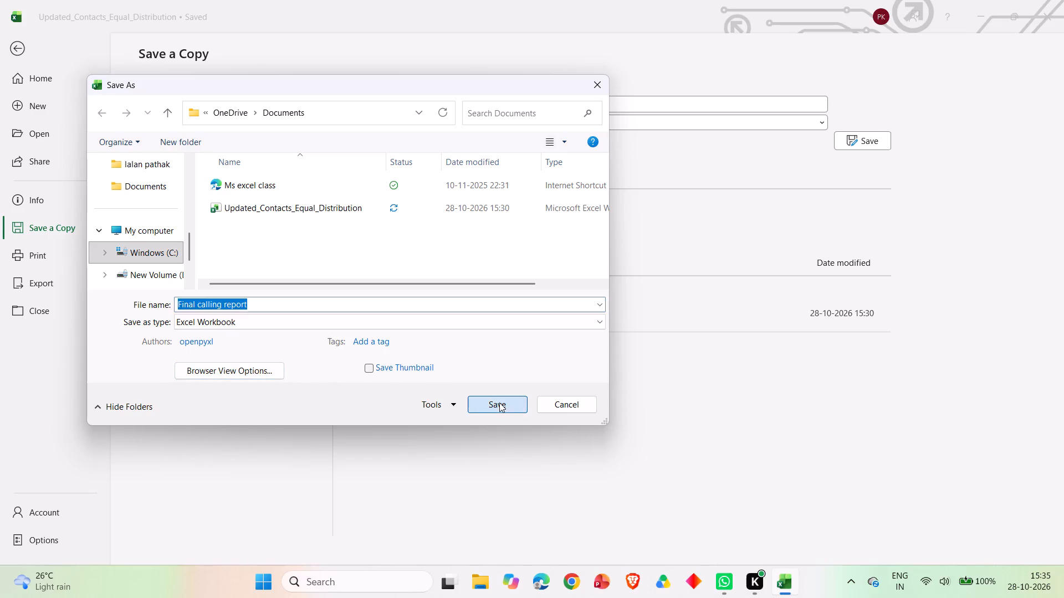
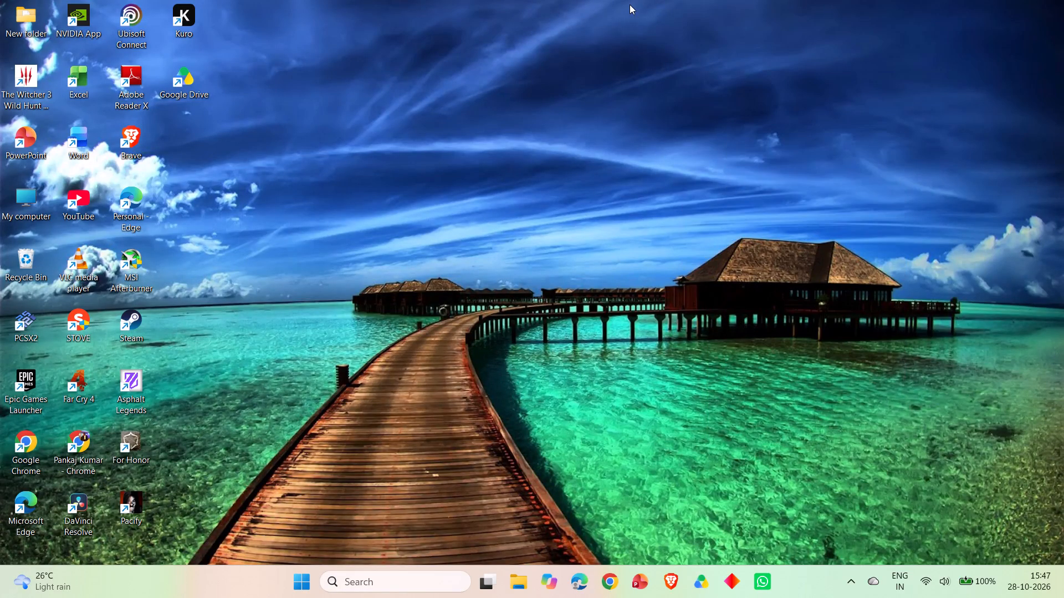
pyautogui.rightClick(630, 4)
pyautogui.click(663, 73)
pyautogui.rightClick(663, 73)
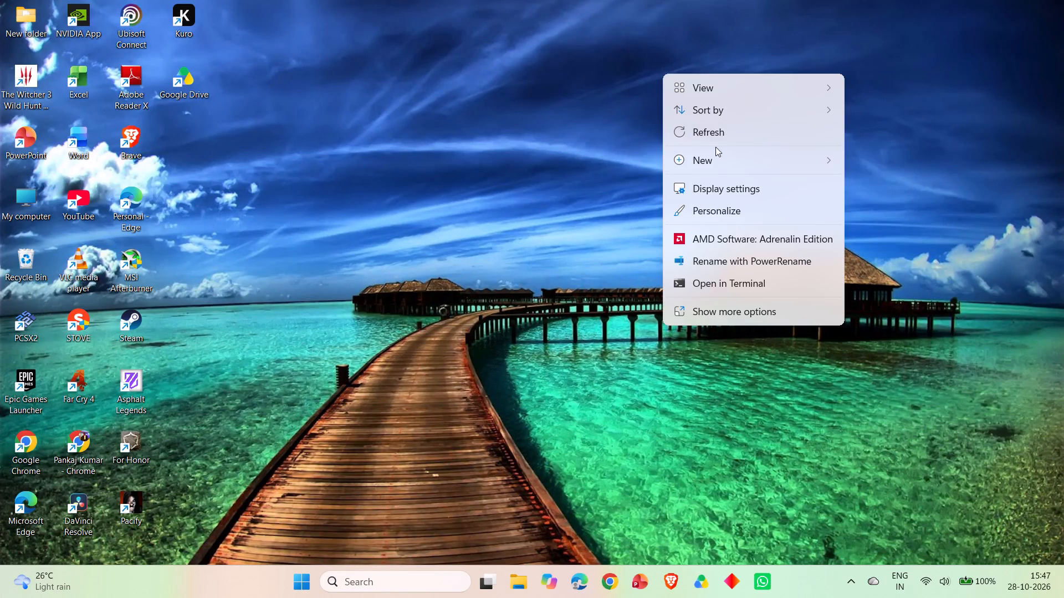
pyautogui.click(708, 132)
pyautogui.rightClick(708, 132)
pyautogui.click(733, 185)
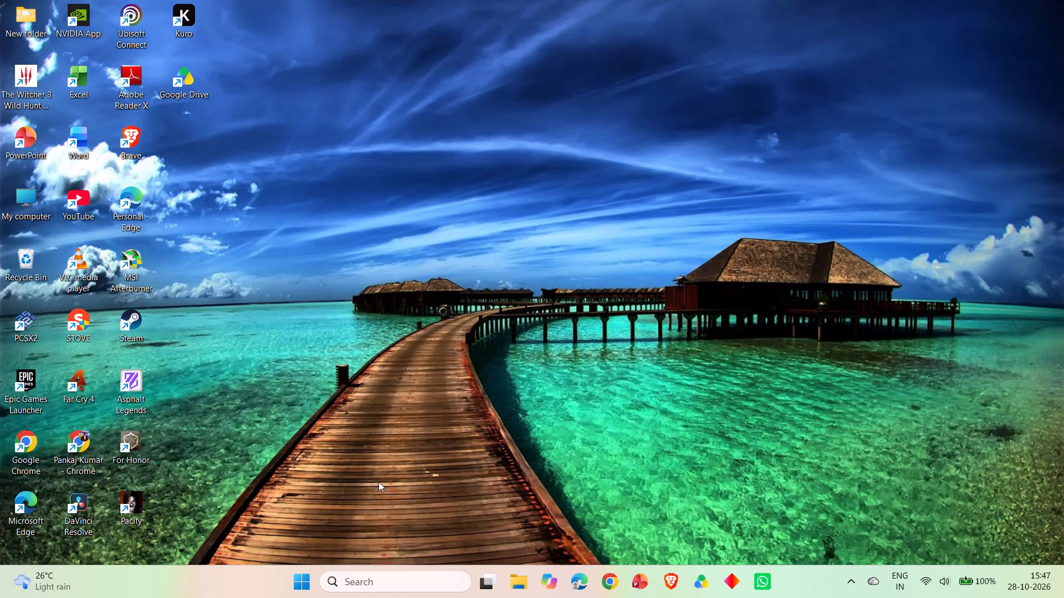
# Start uninstalling Jellyfin Tray App from the recently added apps, search Settings for "jelly", and close Settings.
pyautogui.click(306, 580)
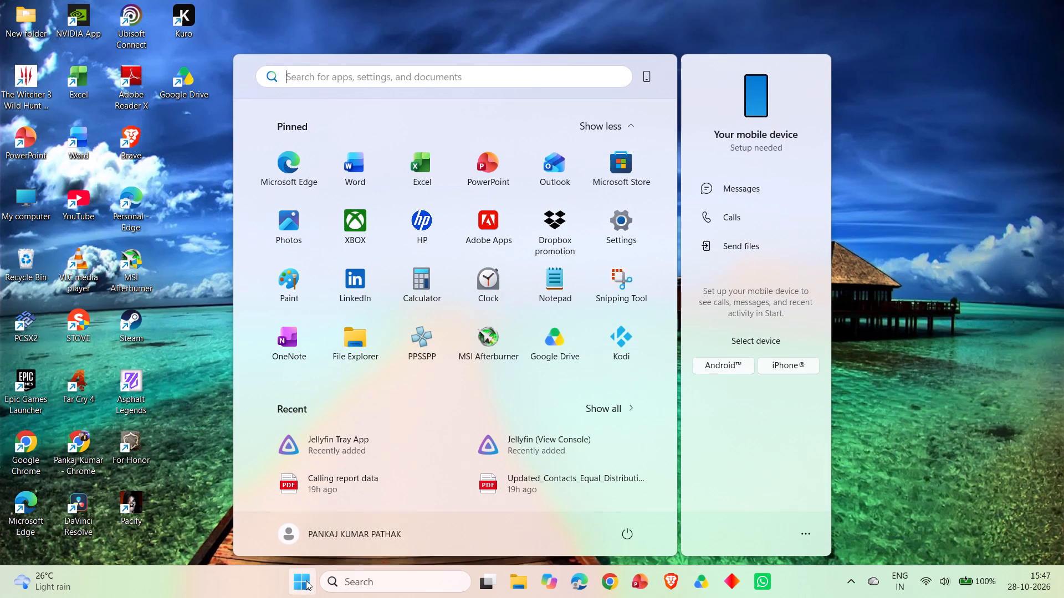
pyautogui.click(632, 538)
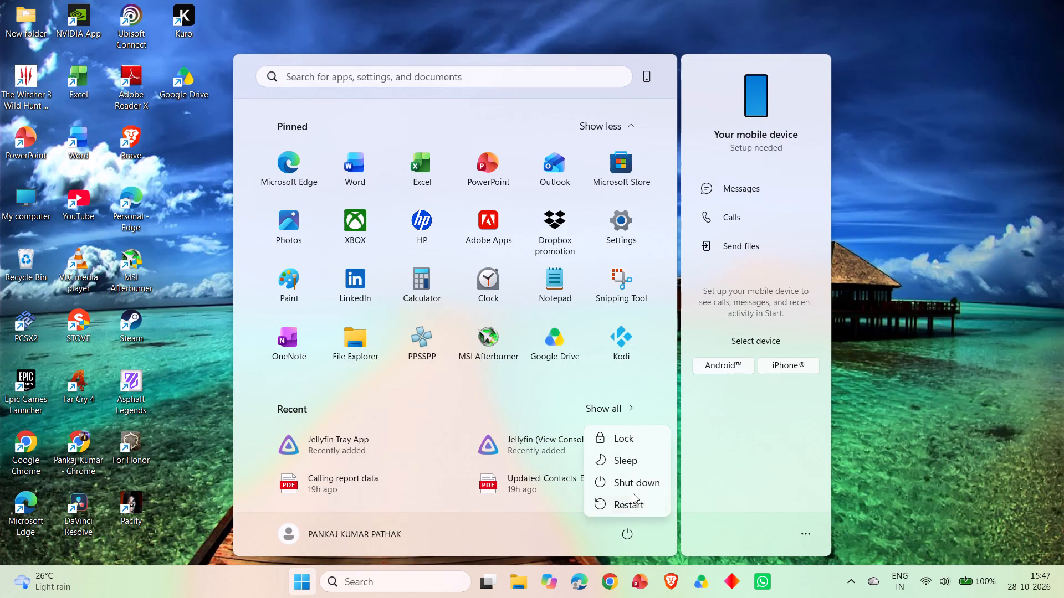
pyautogui.rightClick(367, 448)
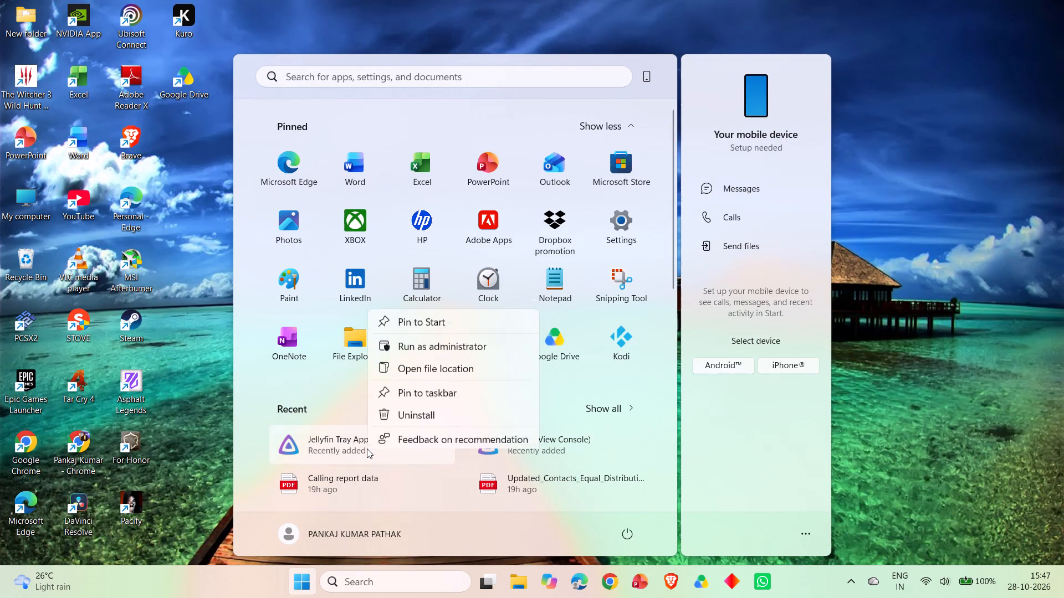
pyautogui.click(436, 388)
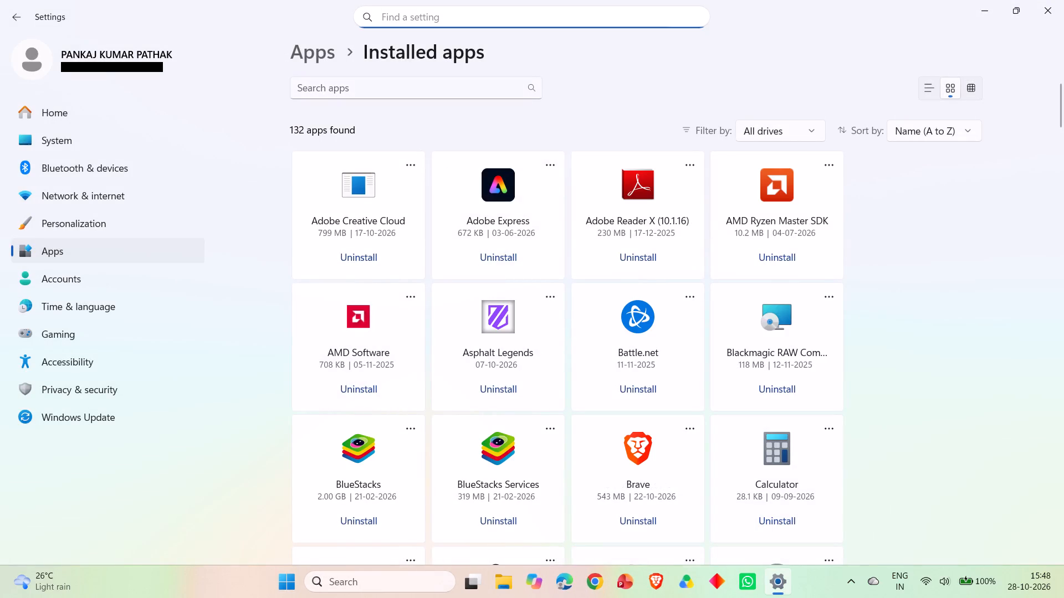
pyautogui.write('je')
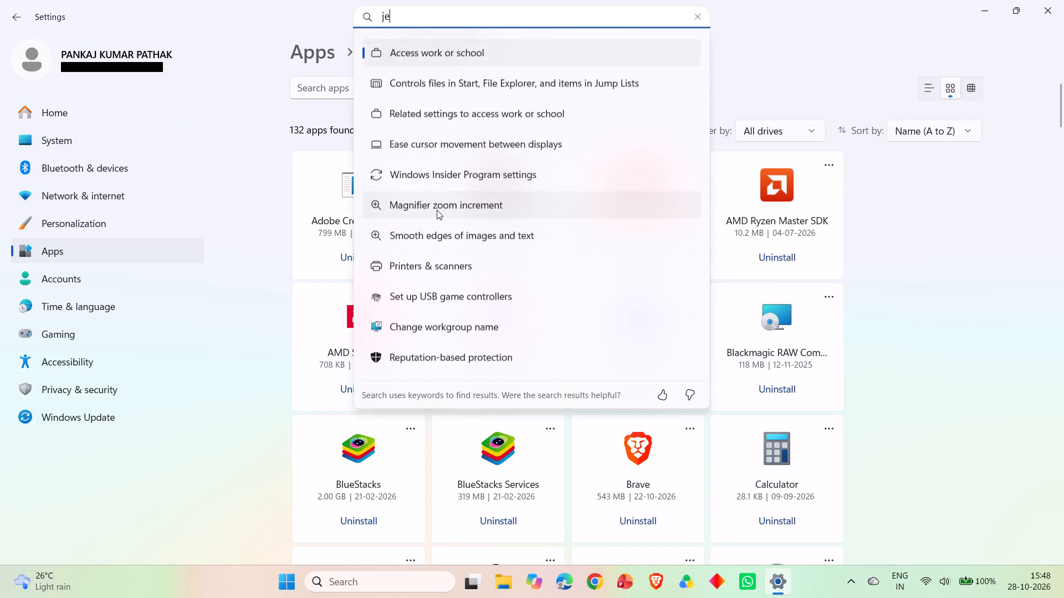
pyautogui.write('lly')
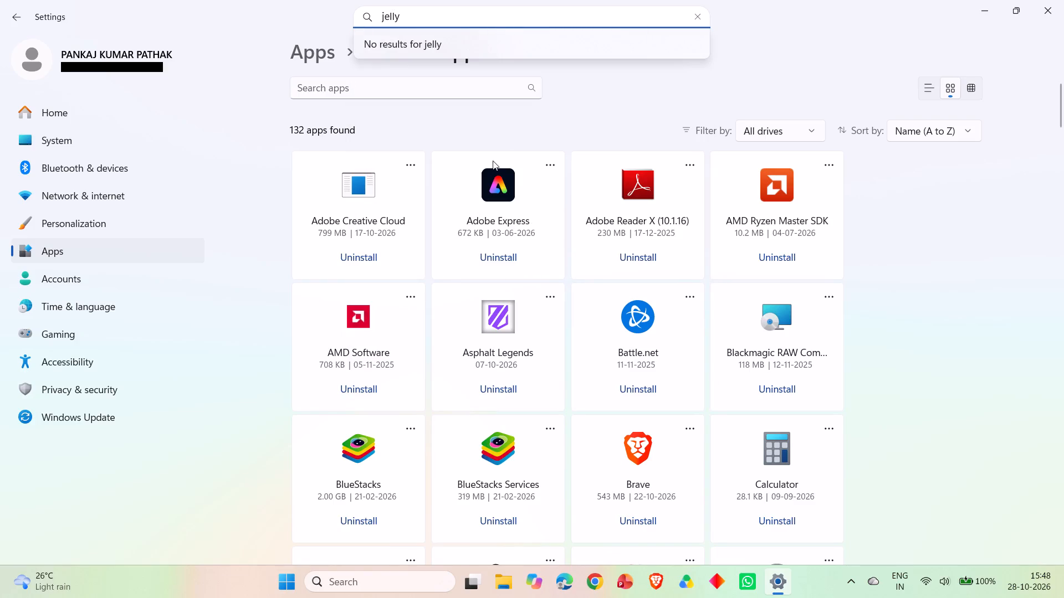
pyautogui.click(1058, 0)
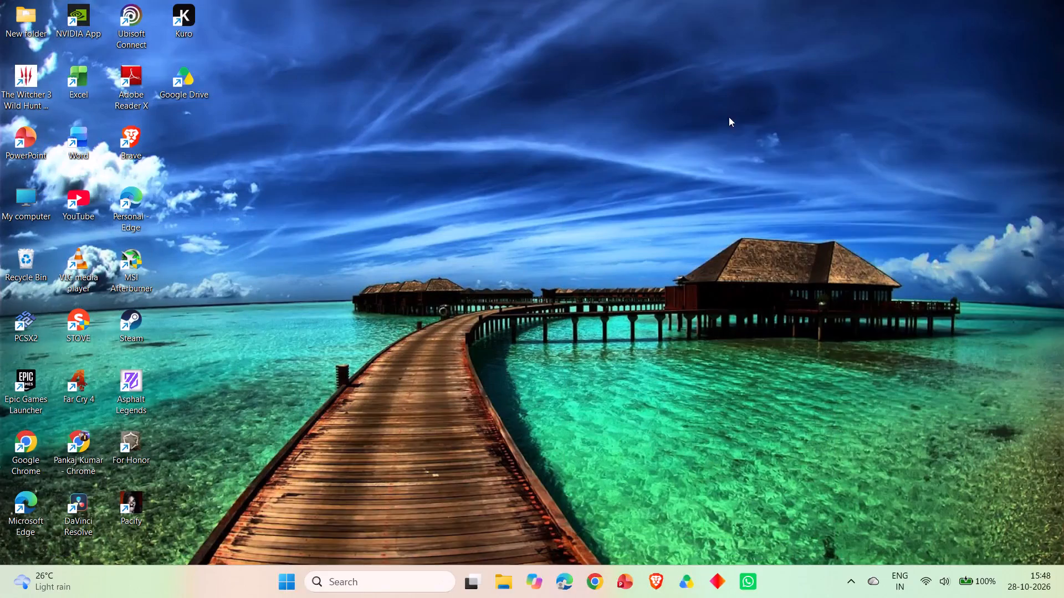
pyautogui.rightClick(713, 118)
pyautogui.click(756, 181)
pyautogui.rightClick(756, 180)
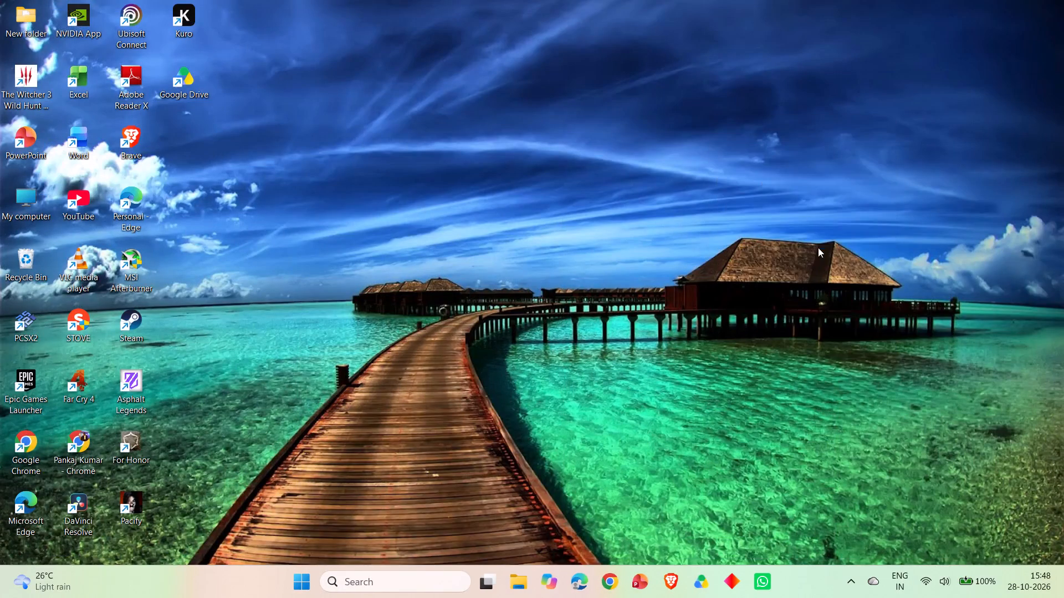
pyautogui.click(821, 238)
# Open the computer's power options.
pyautogui.click(290, 575)
pyautogui.click(631, 537)
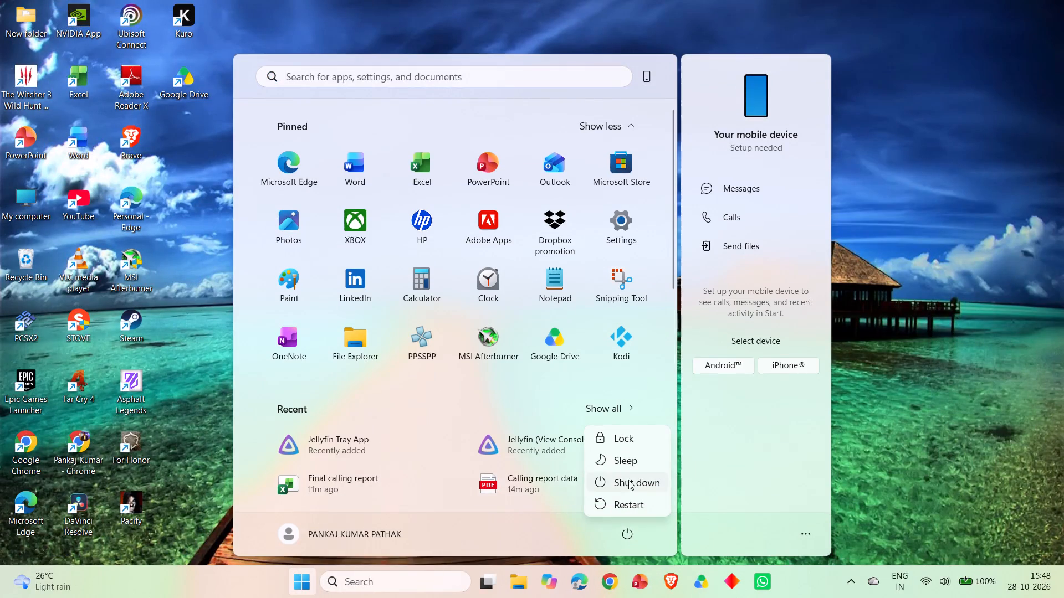